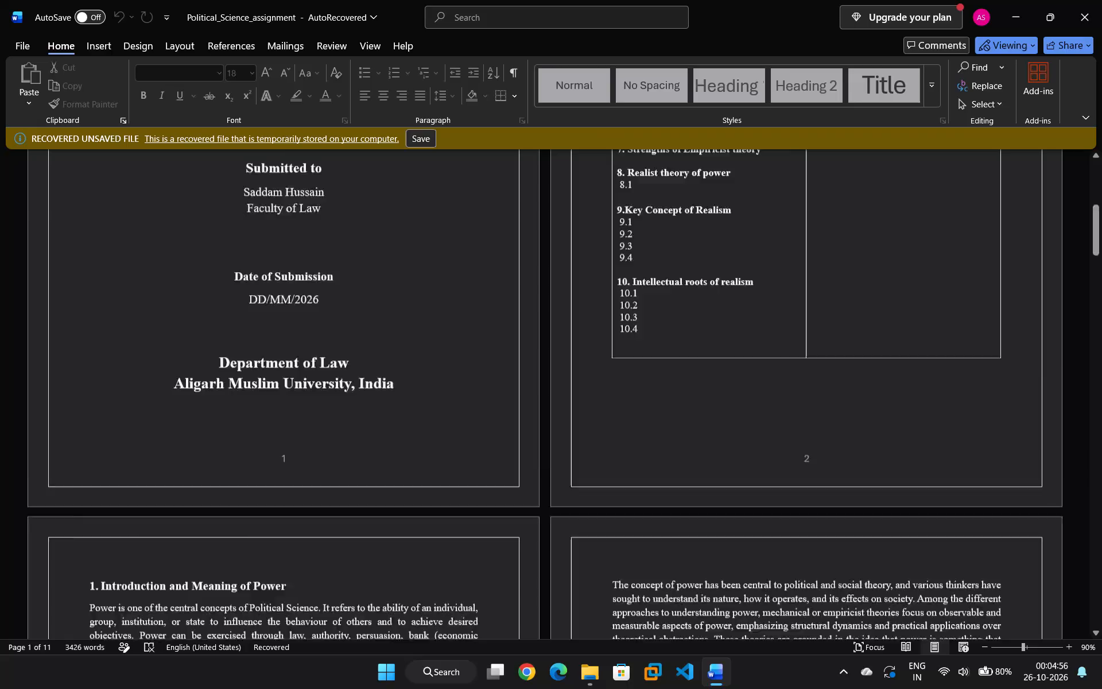
Look through the opening pages of the recovered Political_Science_assignment document up to the Key theorists section.
{"action": "scroll", "coordinate": [868, 469], "scroll_direction": "up", "scroll_amount": 1}
{"action": "scroll", "coordinate": [868, 469], "scroll_direction": "down", "scroll_amount": 1}
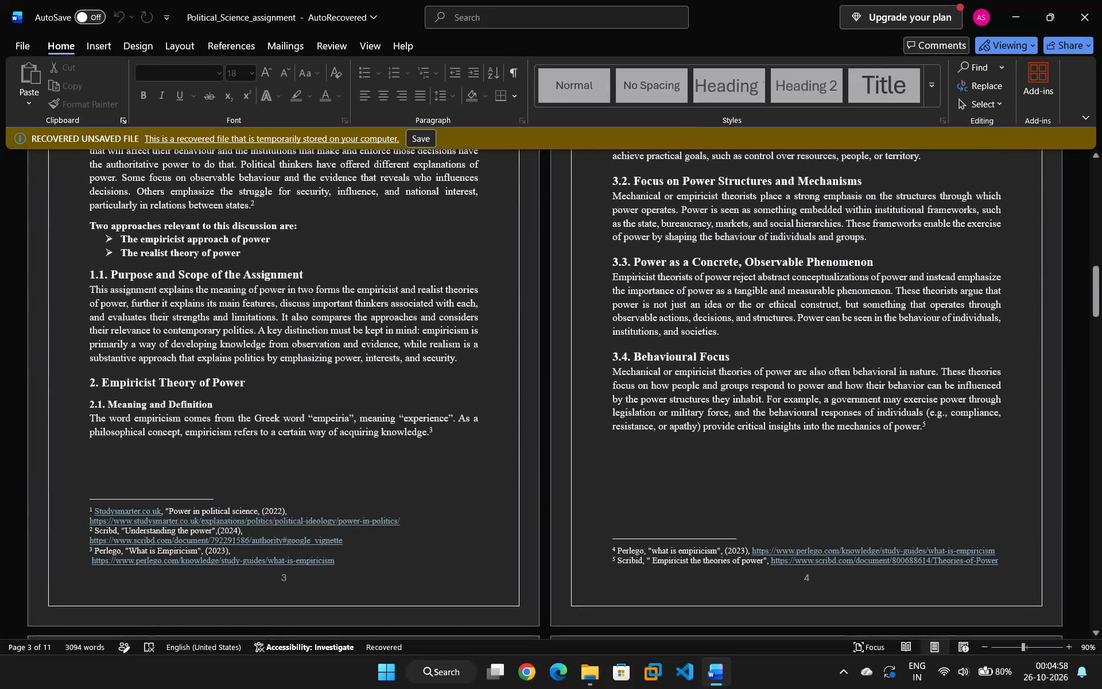
{"action": "scroll", "coordinate": [861, 479], "scroll_direction": "down", "scroll_amount": 16}
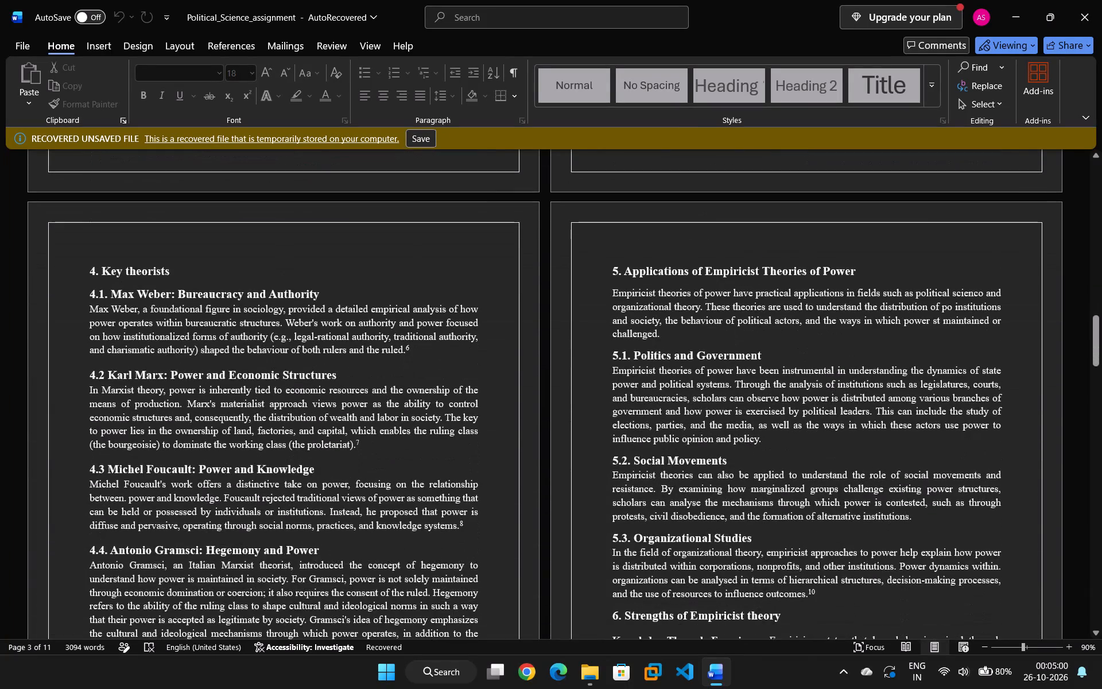
{"action": "scroll", "coordinate": [845, 458], "scroll_direction": "down", "scroll_amount": 2}
{"action": "scroll", "coordinate": [677, 260], "scroll_direction": "down", "scroll_amount": 1}
{"action": "scroll", "coordinate": [674, 261], "scroll_direction": "up", "scroll_amount": 5}
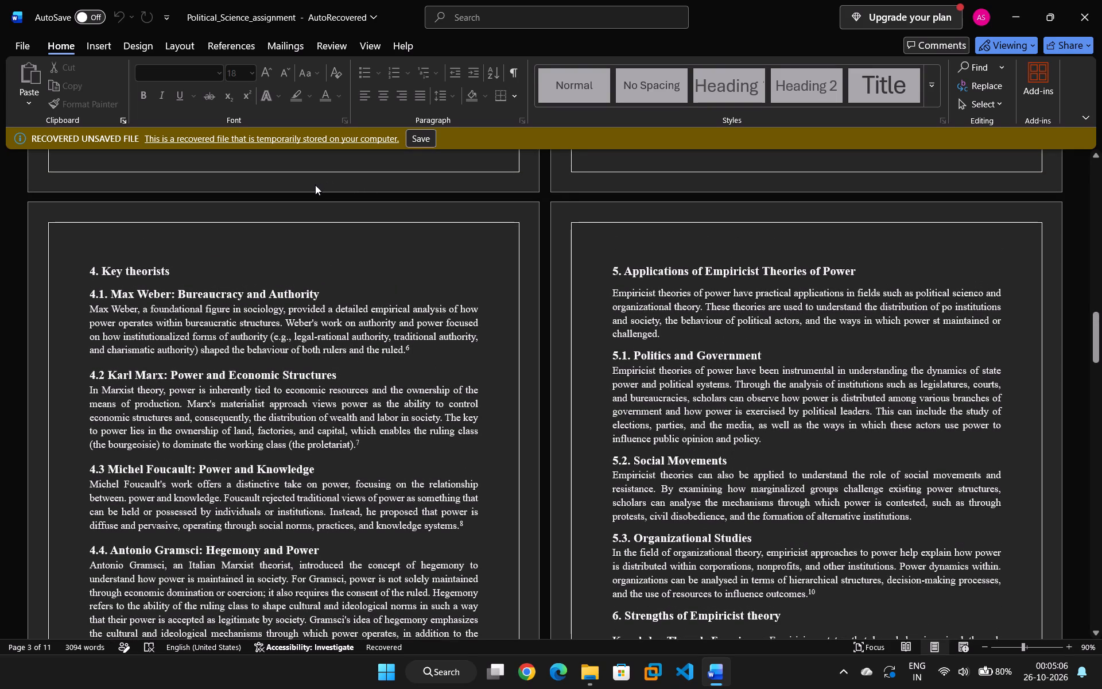
Save the recovered Political_Science_assignment document.
{"action": "left_click", "coordinate": [88, 9]}
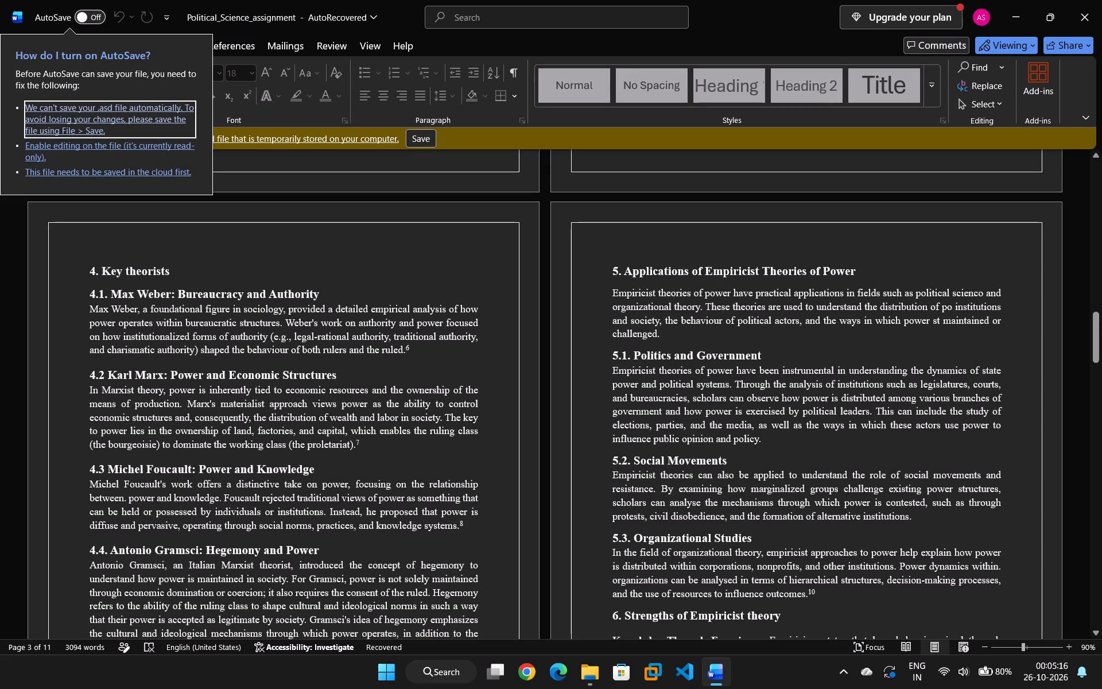
{"action": "left_click", "coordinate": [420, 138]}
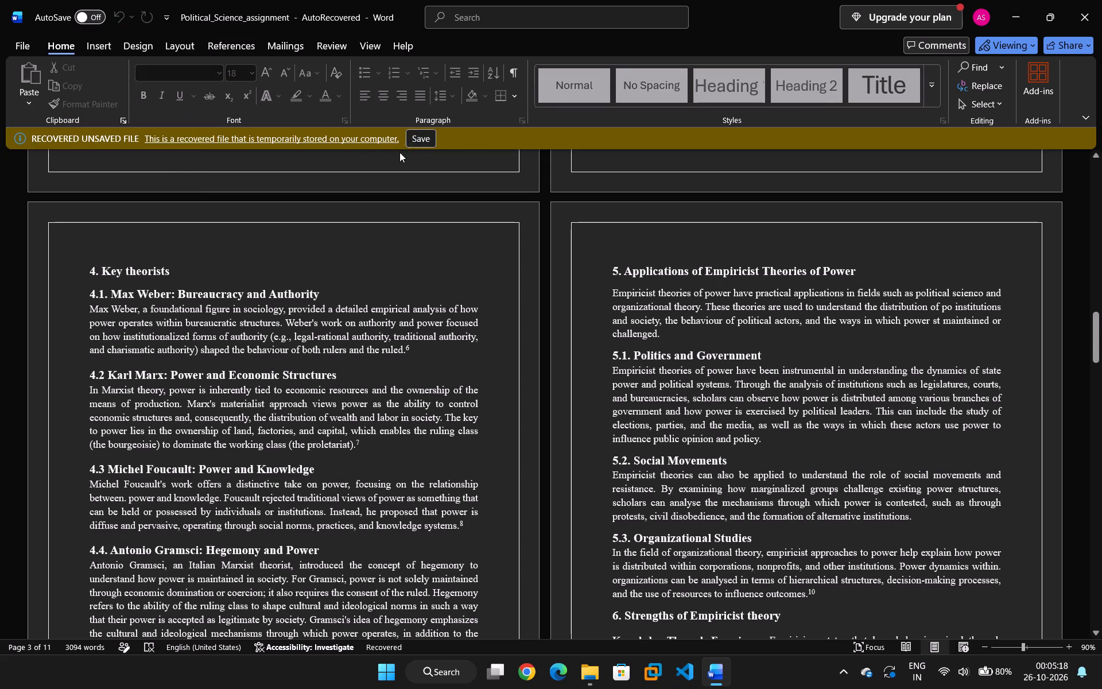
Close the saved document window.
{"action": "scroll", "coordinate": [378, 223], "scroll_direction": "down", "scroll_amount": 3}
{"action": "scroll", "coordinate": [379, 224], "scroll_direction": "up", "scroll_amount": 4}
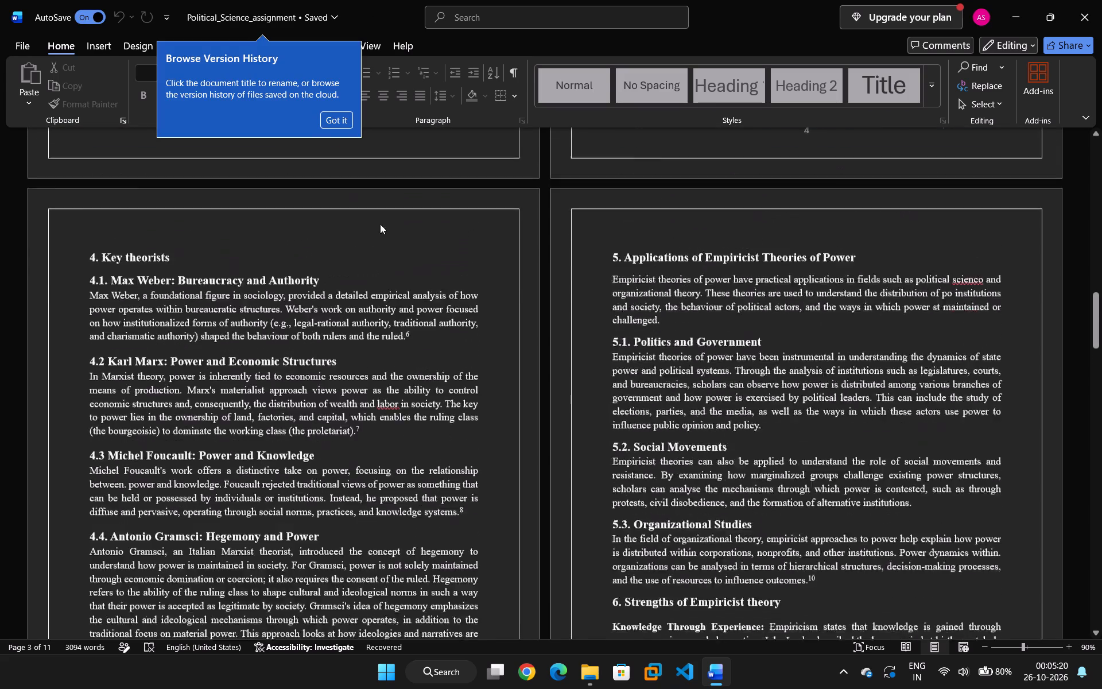
{"action": "scroll", "coordinate": [380, 224], "scroll_direction": "up", "scroll_amount": 2}
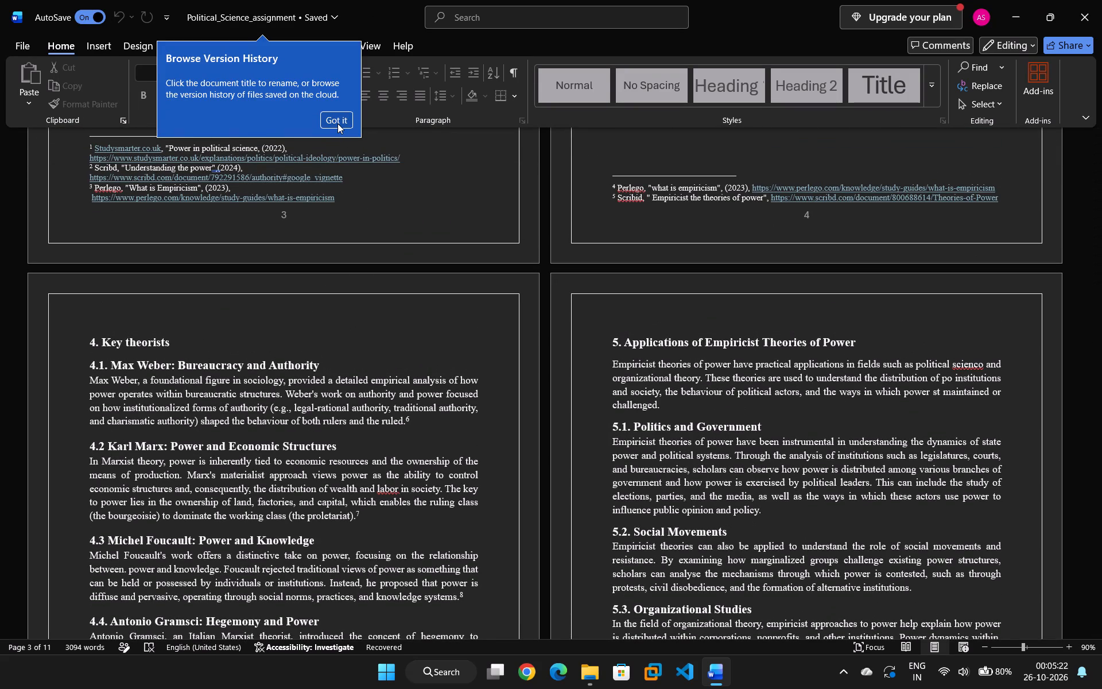
{"action": "left_click", "coordinate": [1101, 0]}
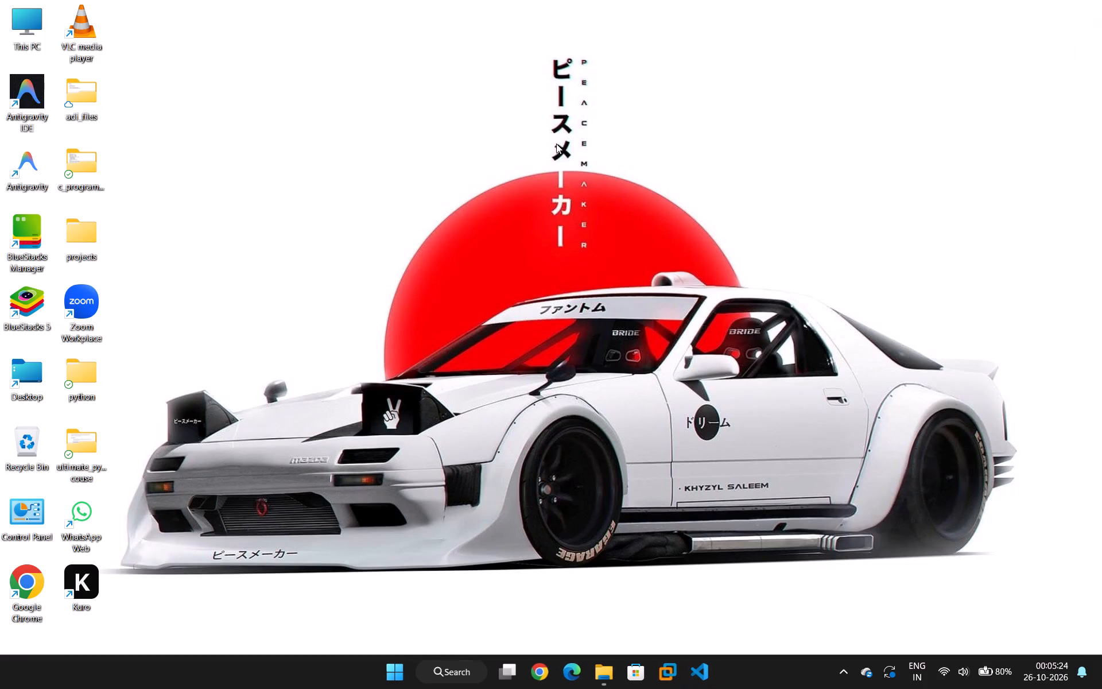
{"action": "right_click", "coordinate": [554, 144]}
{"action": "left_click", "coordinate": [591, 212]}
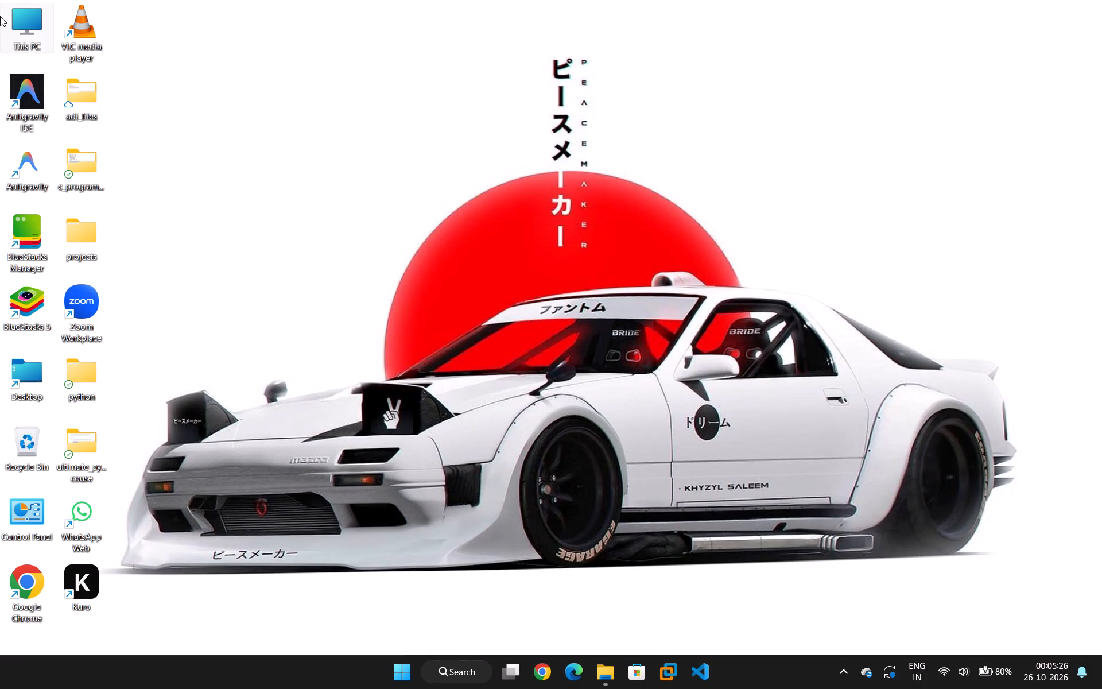
Open the Political_Science_assignment Word document from the Documents folder in a maximized window.
{"action": "double_click", "coordinate": [16, 18]}
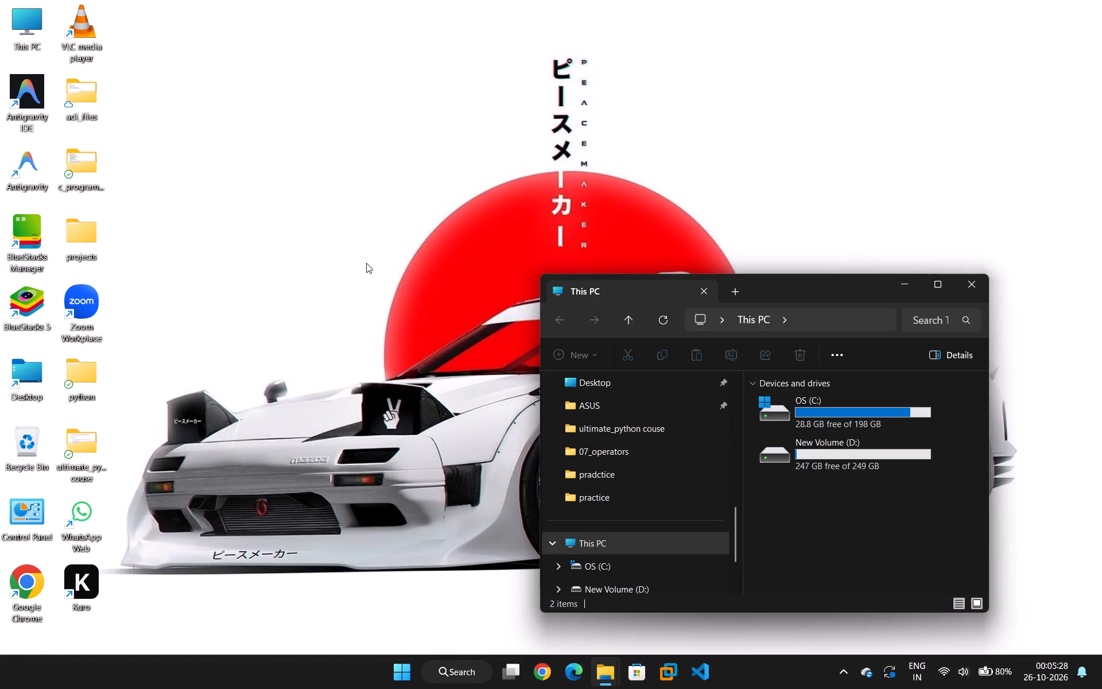
{"action": "left_click", "coordinate": [933, 287]}
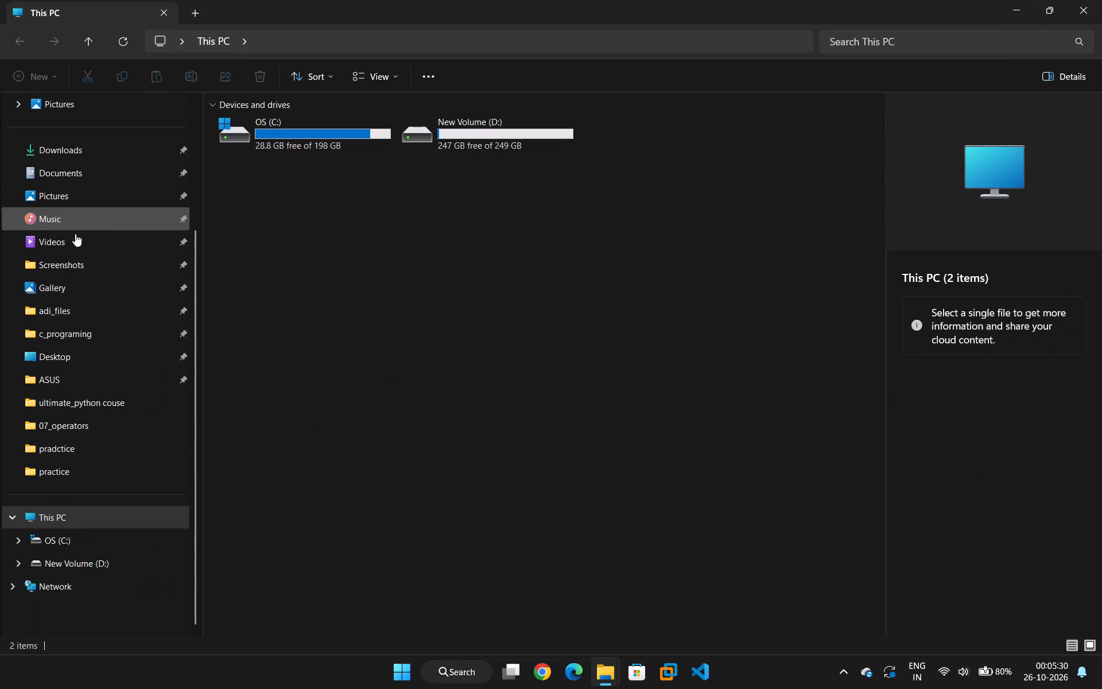
{"action": "left_click", "coordinate": [68, 170]}
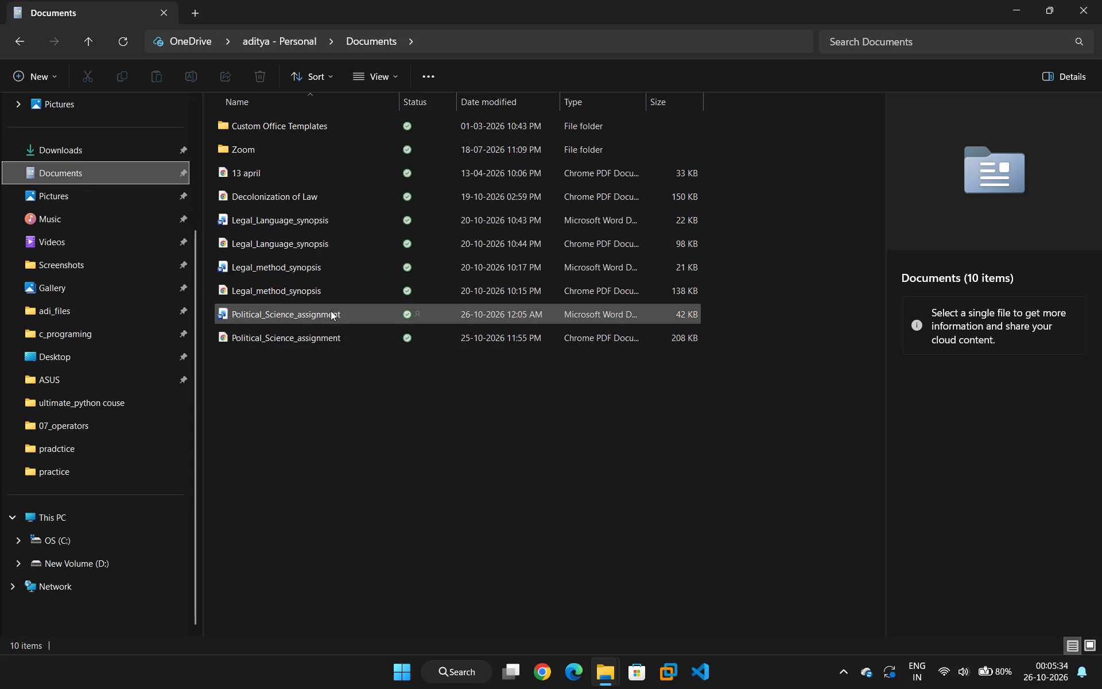
{"action": "double_click", "coordinate": [331, 311]}
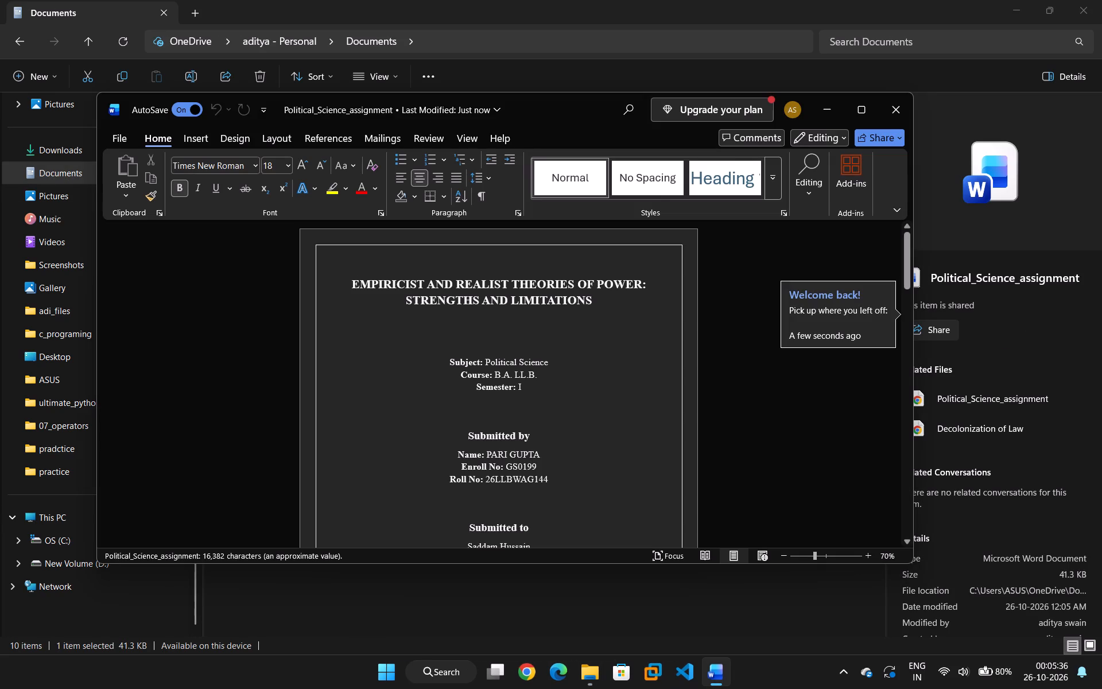
{"action": "left_click", "coordinate": [851, 107]}
Delete the blank space before the heading "5. Applications of Empiricist Theories of Power" so it directly follows section 4.4 on page 5.
{"action": "scroll", "coordinate": [703, 235], "scroll_direction": "down", "scroll_amount": 2}
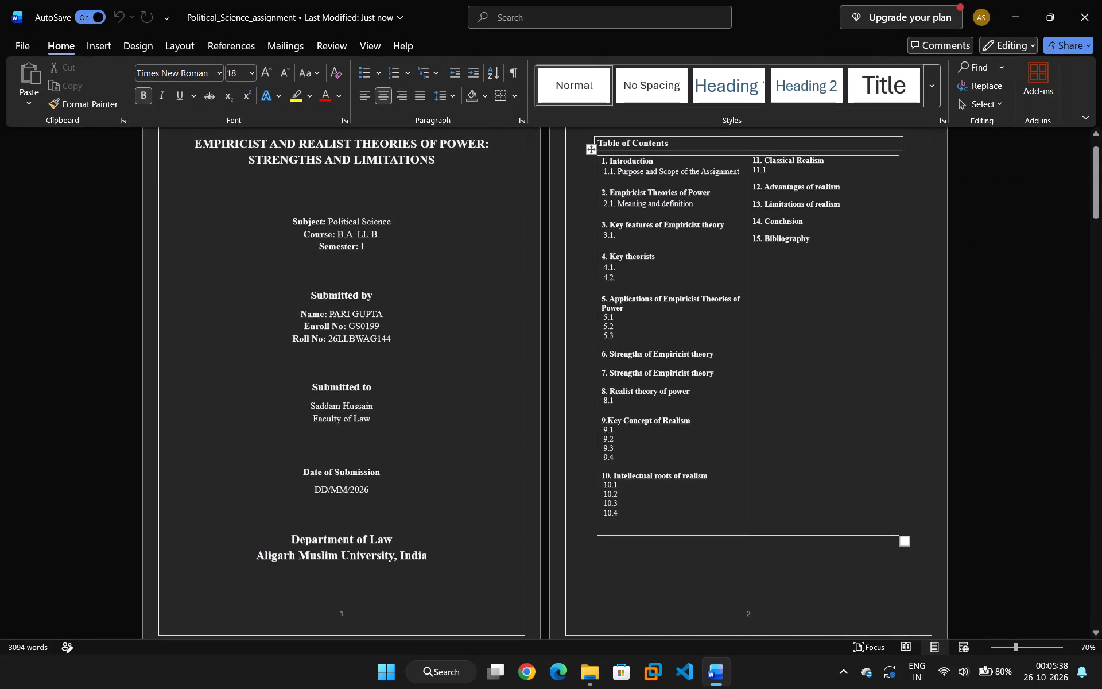
{"action": "scroll", "coordinate": [694, 254], "scroll_direction": "down", "scroll_amount": 11}
{"action": "scroll", "coordinate": [663, 263], "scroll_direction": "up", "scroll_amount": 2}
{"action": "scroll", "coordinate": [656, 265], "scroll_direction": "down", "scroll_amount": 12}
{"action": "scroll", "coordinate": [516, 273], "scroll_direction": "up", "scroll_amount": 1}
{"action": "scroll", "coordinate": [516, 274], "scroll_direction": "down", "scroll_amount": 9}
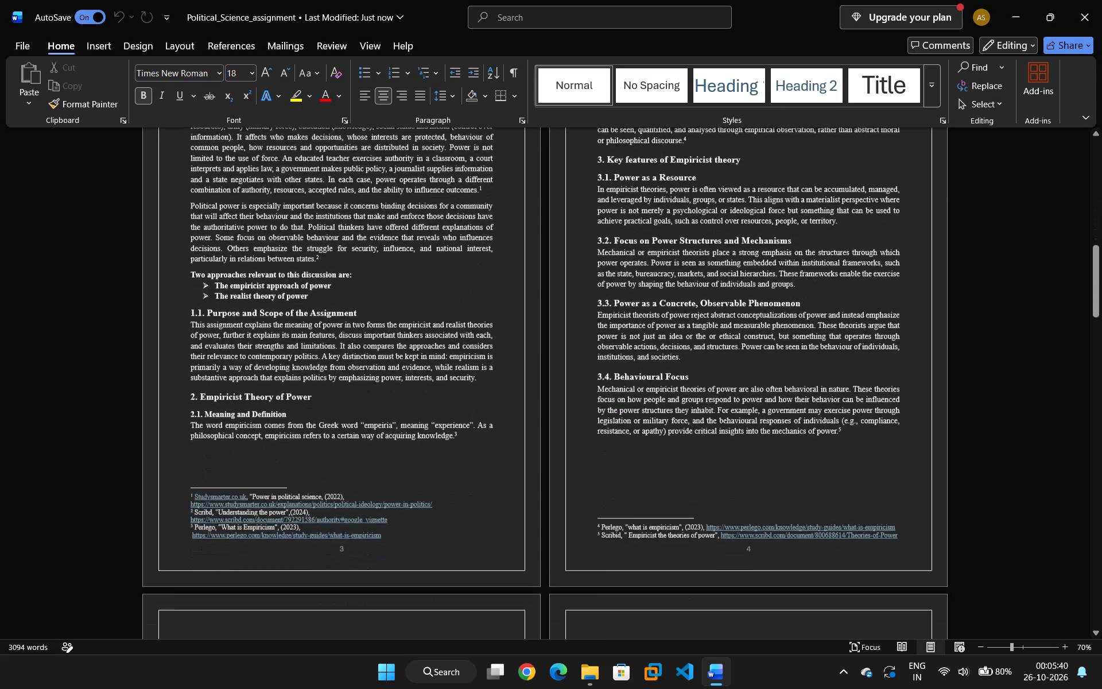
{"action": "scroll", "coordinate": [517, 269], "scroll_direction": "down", "scroll_amount": 6}
{"action": "scroll", "coordinate": [531, 315], "scroll_direction": "down", "scroll_amount": 12}
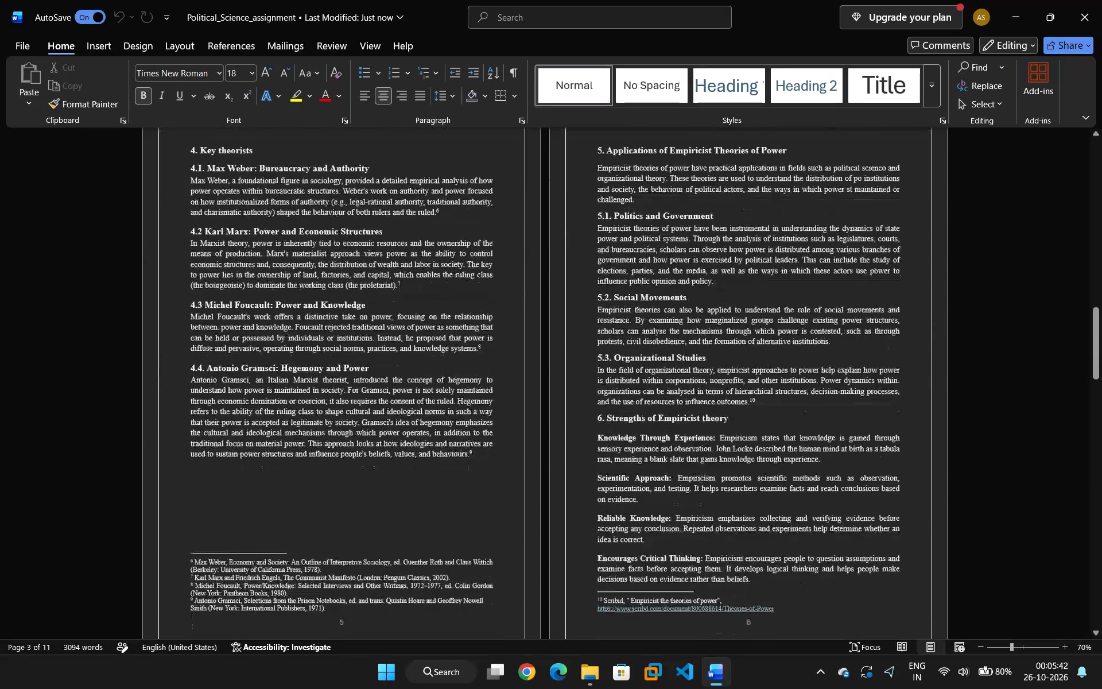
{"action": "scroll", "coordinate": [464, 304], "scroll_direction": "down", "scroll_amount": 3}
{"action": "scroll", "coordinate": [481, 286], "scroll_direction": "up", "scroll_amount": 4}
{"action": "left_click", "coordinate": [595, 175]}
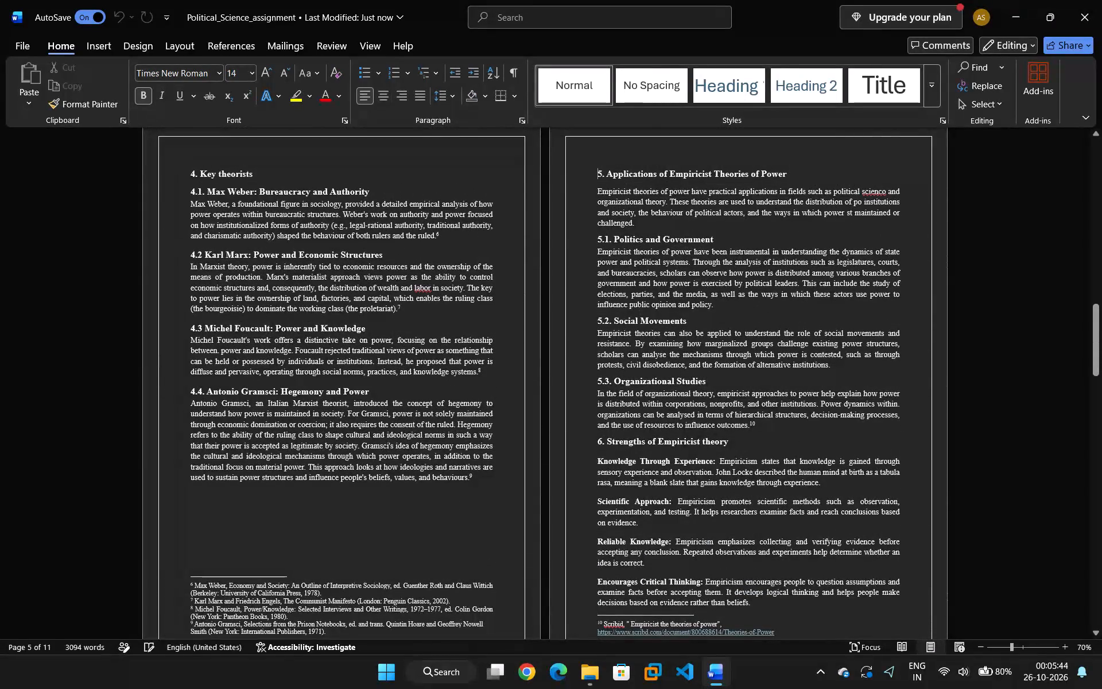
{"action": "key", "text": "BackSpace"}
{"action": "key", "text": "BackSpace"}
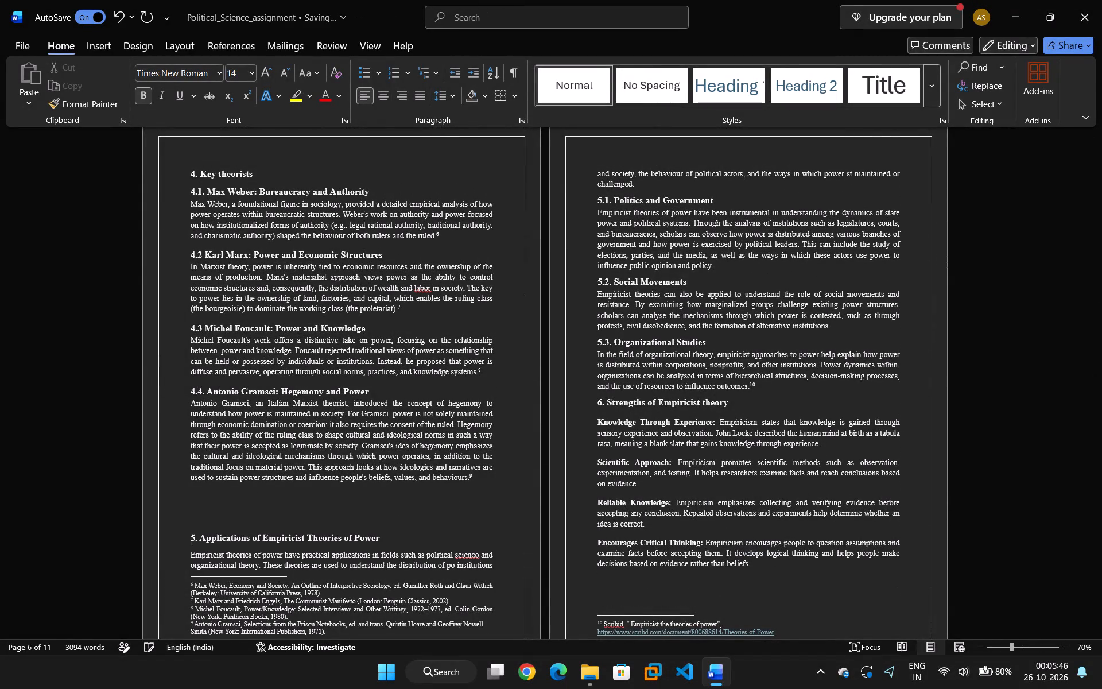
{"action": "key", "text": "BackSpace"}
{"action": "key", "text": "BackSpace"}
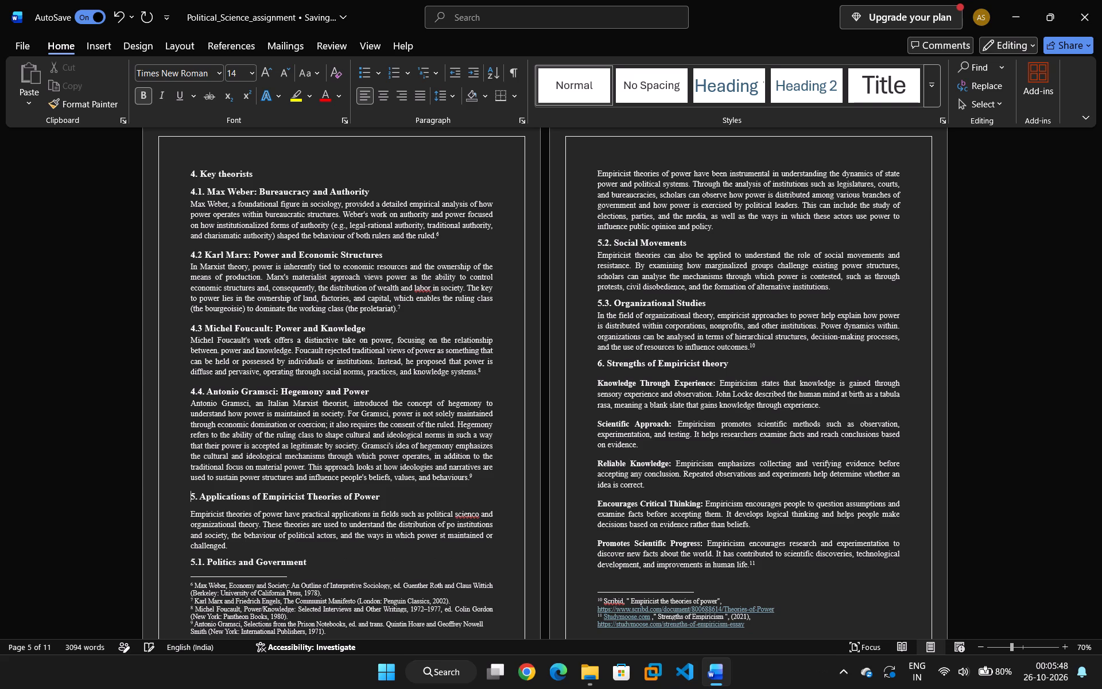
Insert a line break before the heading "5.1. Politics and Government" to push it onto page 6.
{"action": "key", "text": "Down"}
{"action": "key", "text": "Down"}
{"action": "key", "text": "Down"}
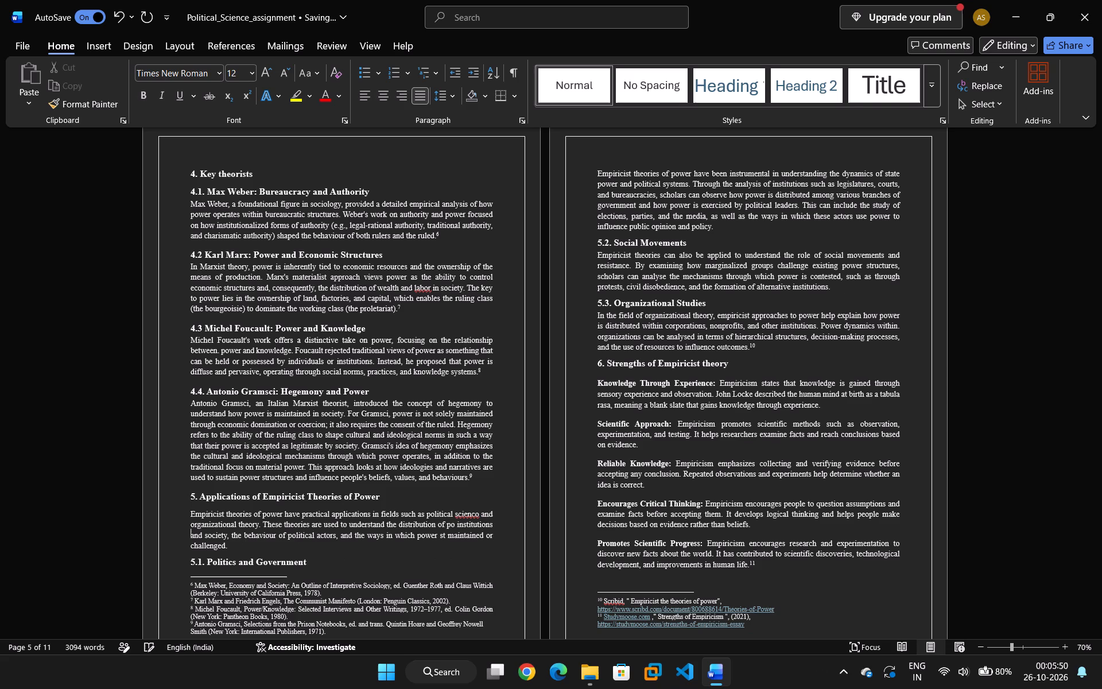
{"action": "key", "text": "Down"}
{"action": "key", "text": "Down"}
{"action": "key", "text": "Return"}
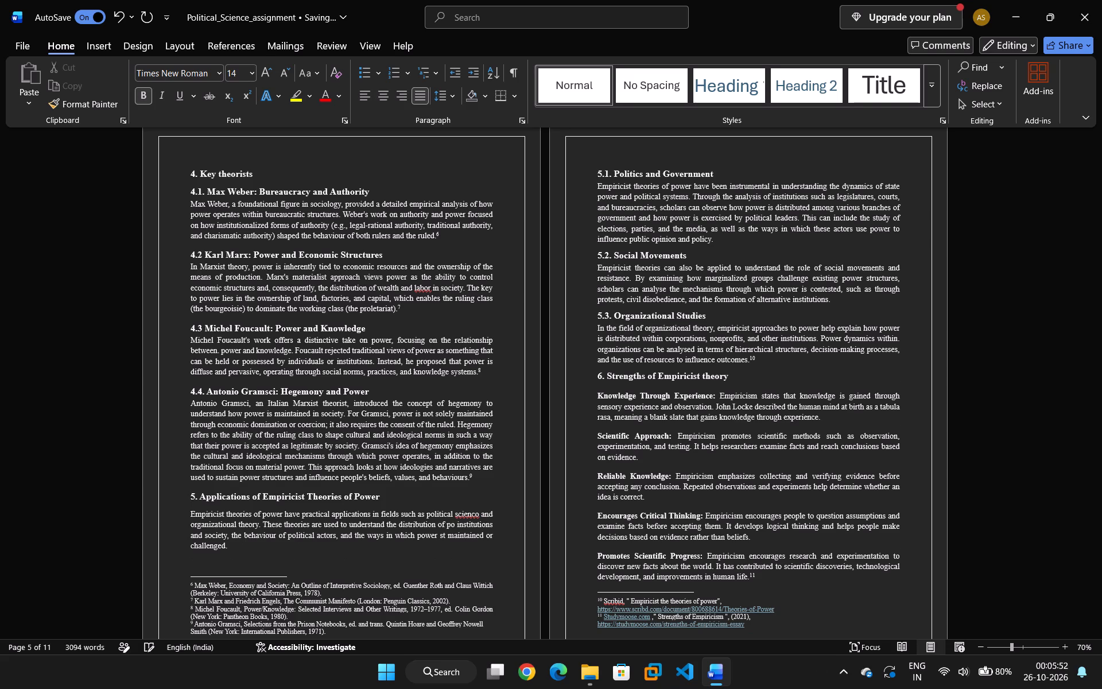
Examine the layout, section headings and page breaks across pages 5 to 8 of the assignment.
{"action": "scroll", "coordinate": [666, 334], "scroll_direction": "down", "scroll_amount": 12}
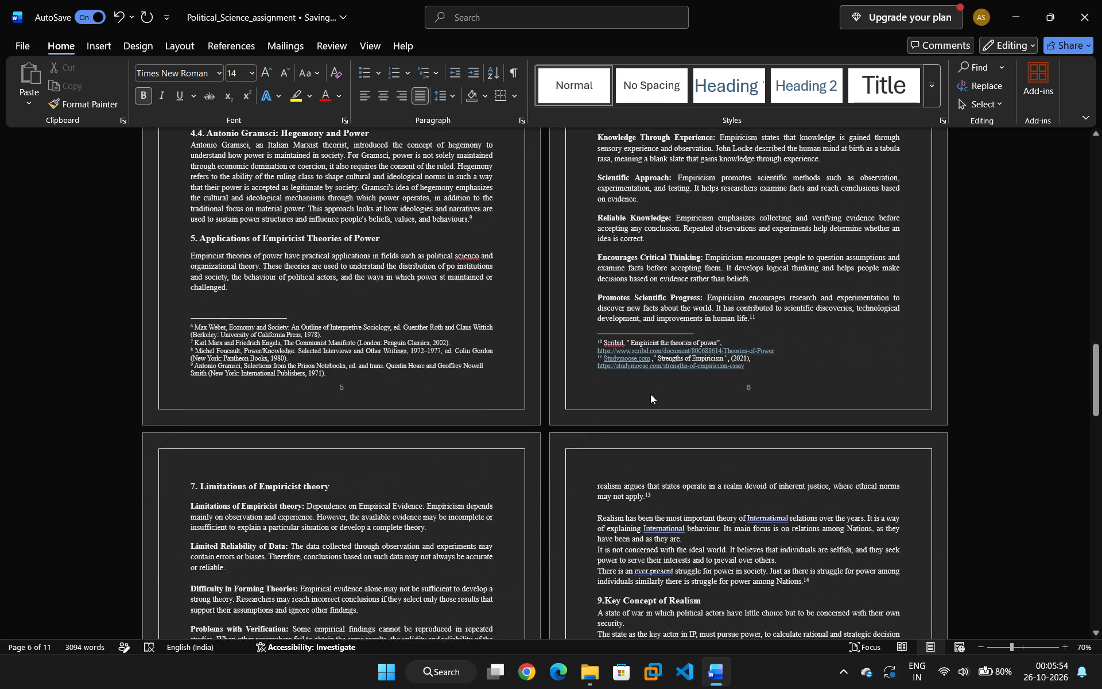
{"action": "scroll", "coordinate": [659, 388], "scroll_direction": "down", "scroll_amount": 4}
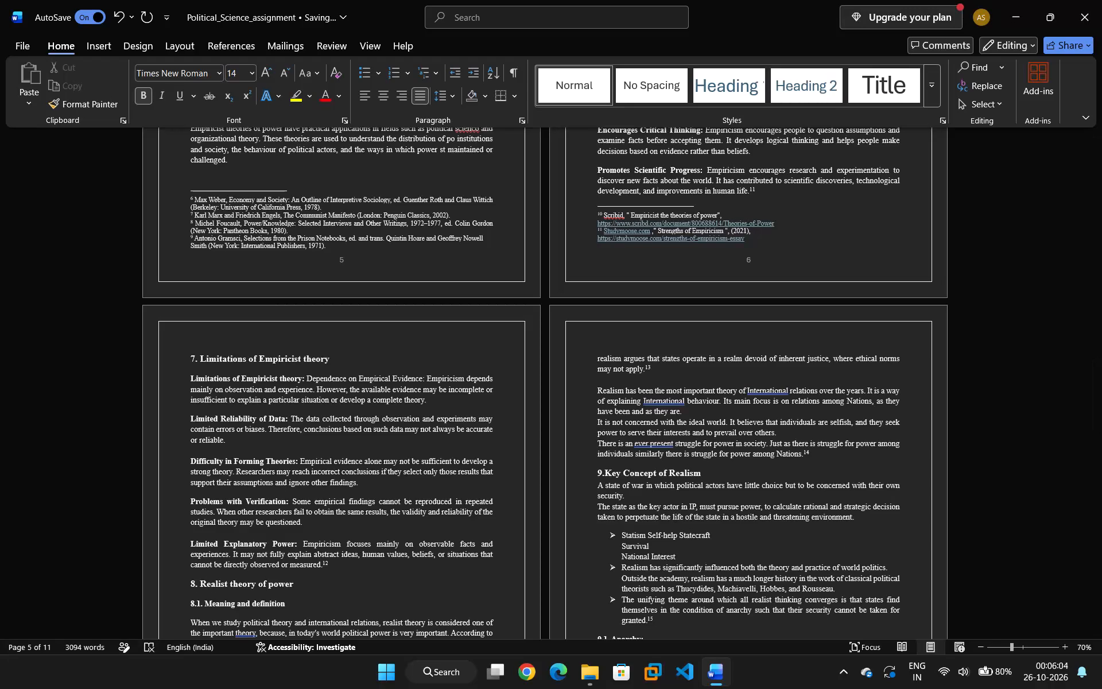
{"action": "scroll", "coordinate": [659, 385], "scroll_direction": "up", "scroll_amount": 2}
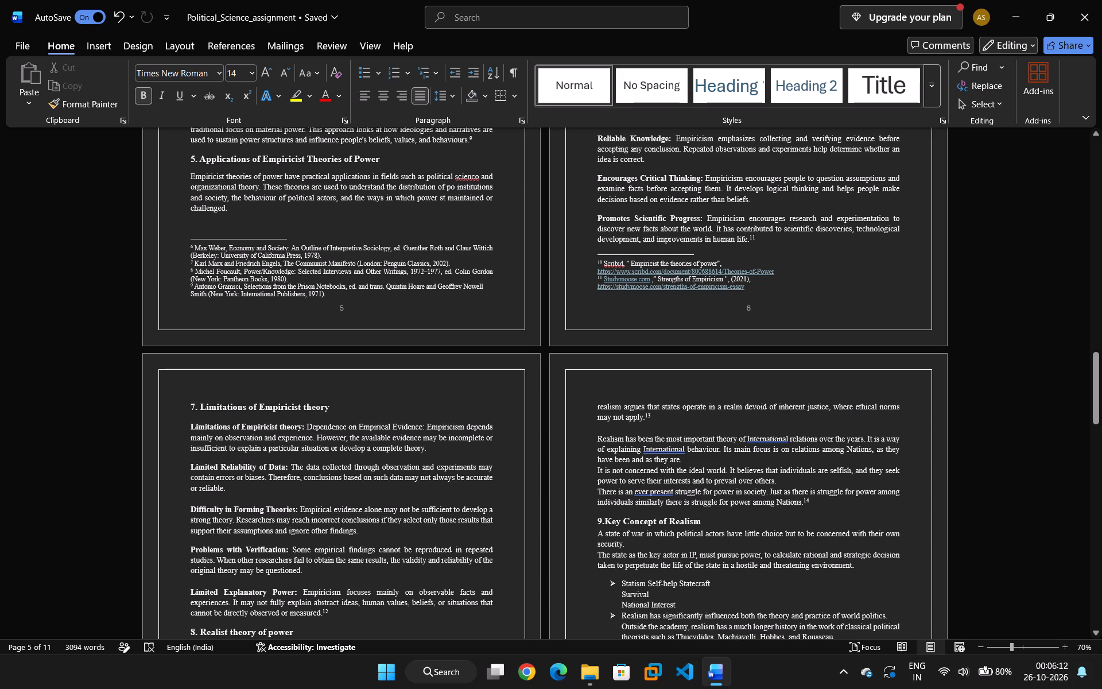
{"action": "scroll", "coordinate": [655, 388], "scroll_direction": "down", "scroll_amount": 1}
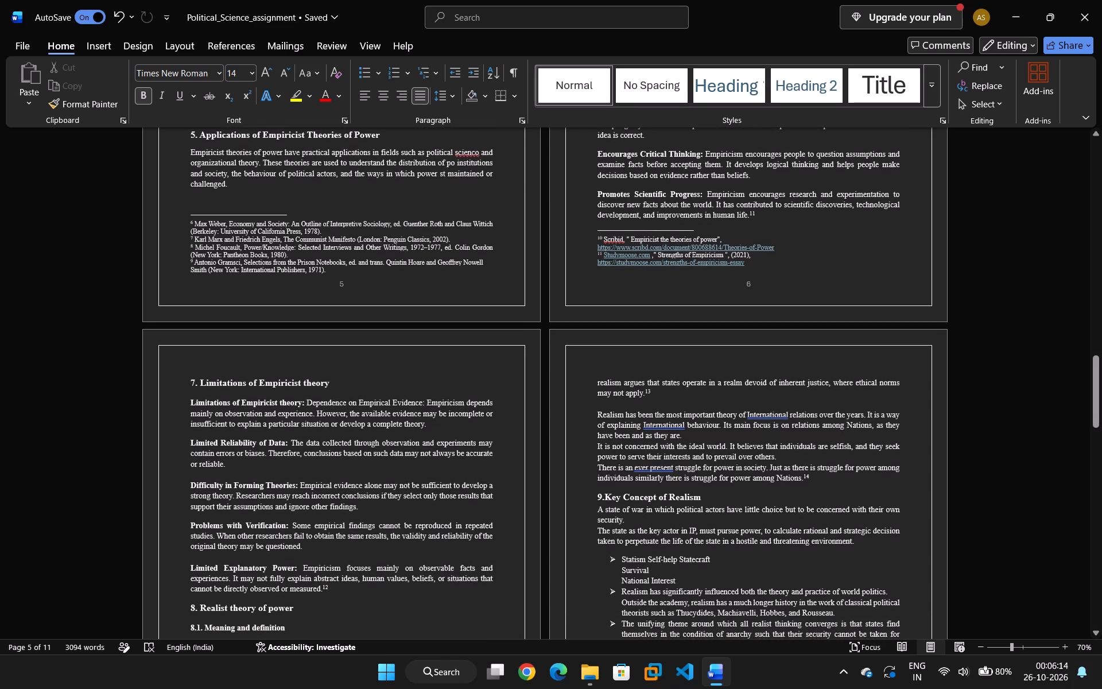
{"action": "scroll", "coordinate": [653, 389], "scroll_direction": "down", "scroll_amount": 8}
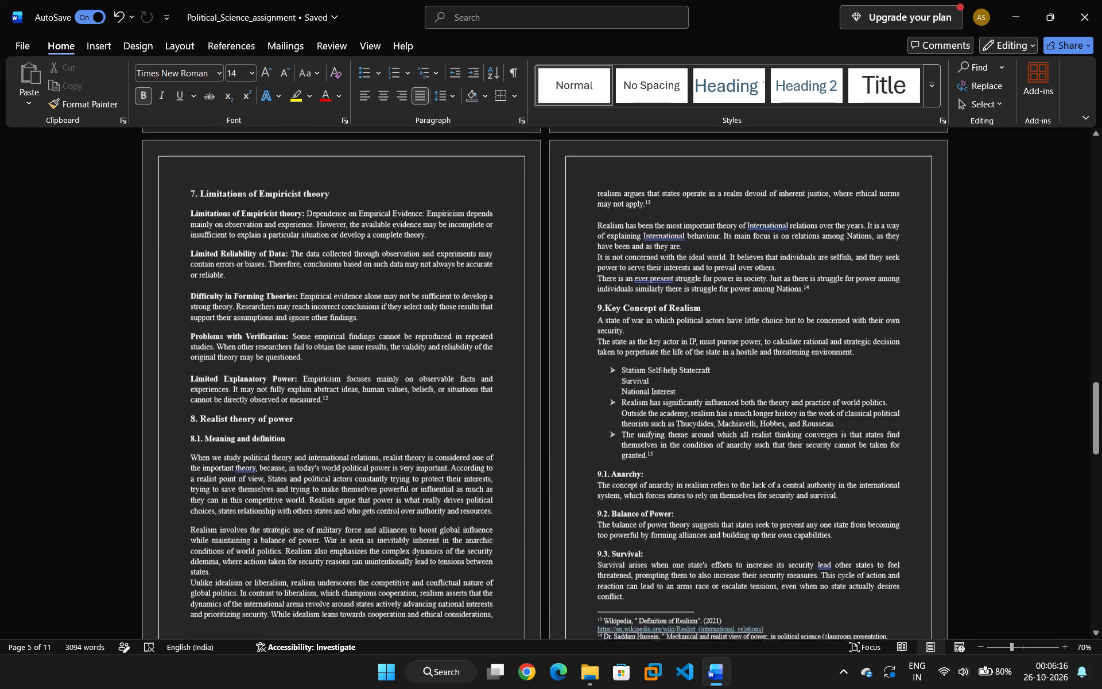
{"action": "scroll", "coordinate": [646, 381], "scroll_direction": "down", "scroll_amount": 1}
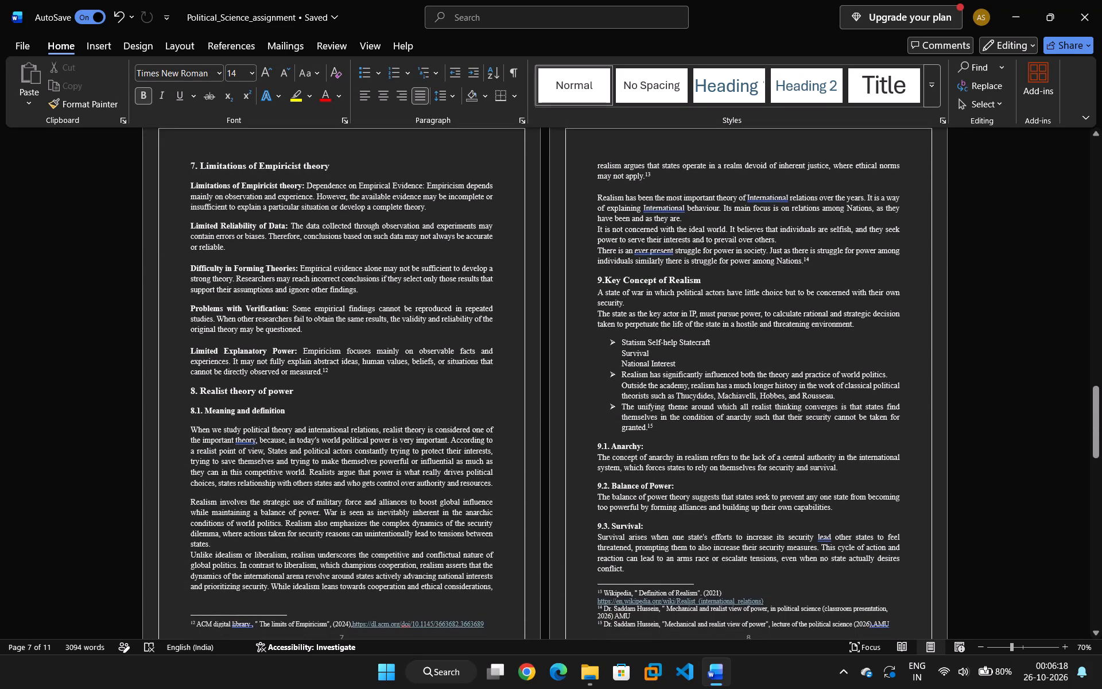
{"action": "scroll", "coordinate": [366, 421], "scroll_direction": "up", "scroll_amount": 5}
{"action": "scroll", "coordinate": [457, 366], "scroll_direction": "up", "scroll_amount": 6}
{"action": "scroll", "coordinate": [565, 299], "scroll_direction": "up", "scroll_amount": 4}
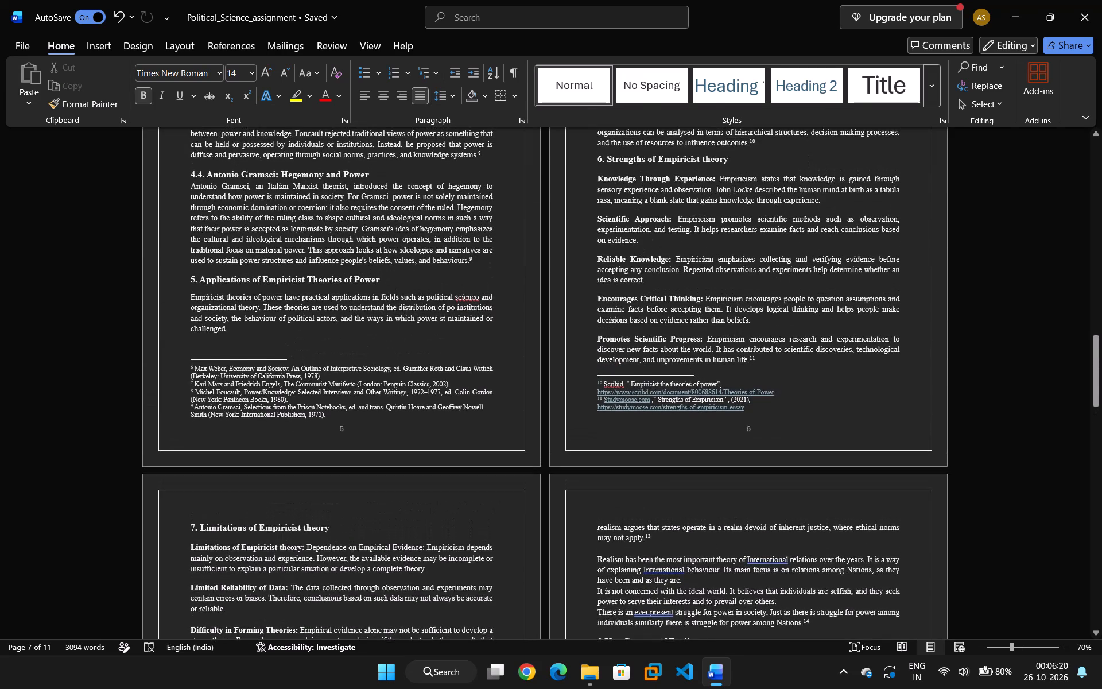
{"action": "scroll", "coordinate": [577, 295], "scroll_direction": "up", "scroll_amount": 5}
{"action": "scroll", "coordinate": [577, 295], "scroll_direction": "down", "scroll_amount": 1}
{"action": "scroll", "coordinate": [577, 295], "scroll_direction": "up", "scroll_amount": 4}
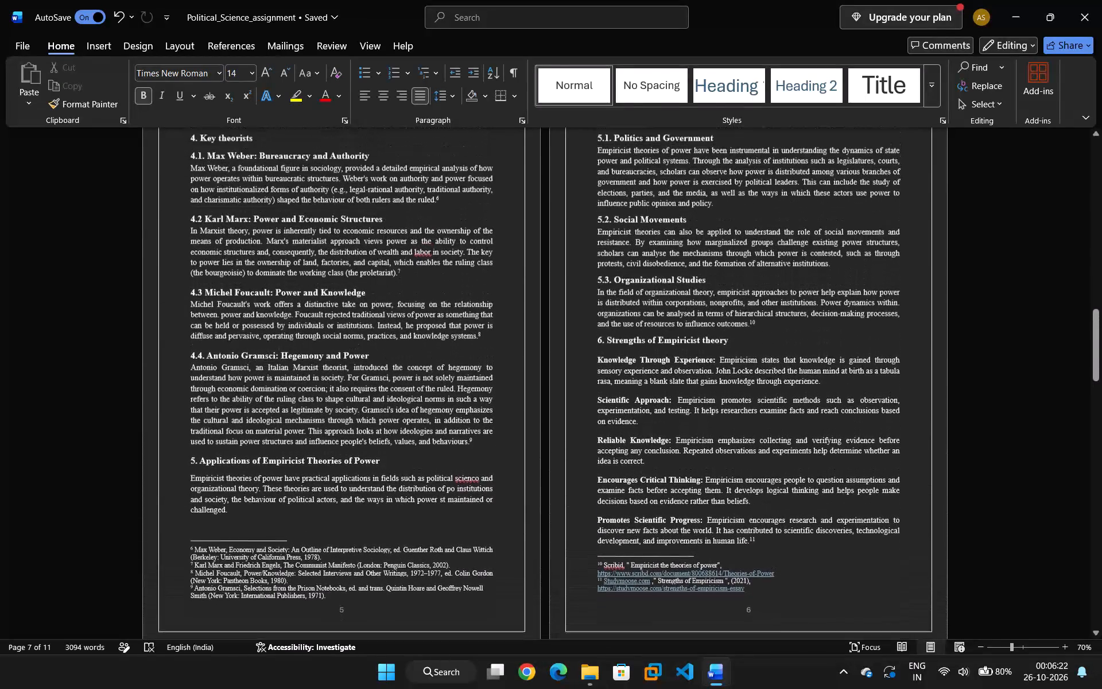
{"action": "scroll", "coordinate": [578, 295], "scroll_direction": "up", "scroll_amount": 1}
{"action": "scroll", "coordinate": [578, 295], "scroll_direction": "down", "scroll_amount": 11}
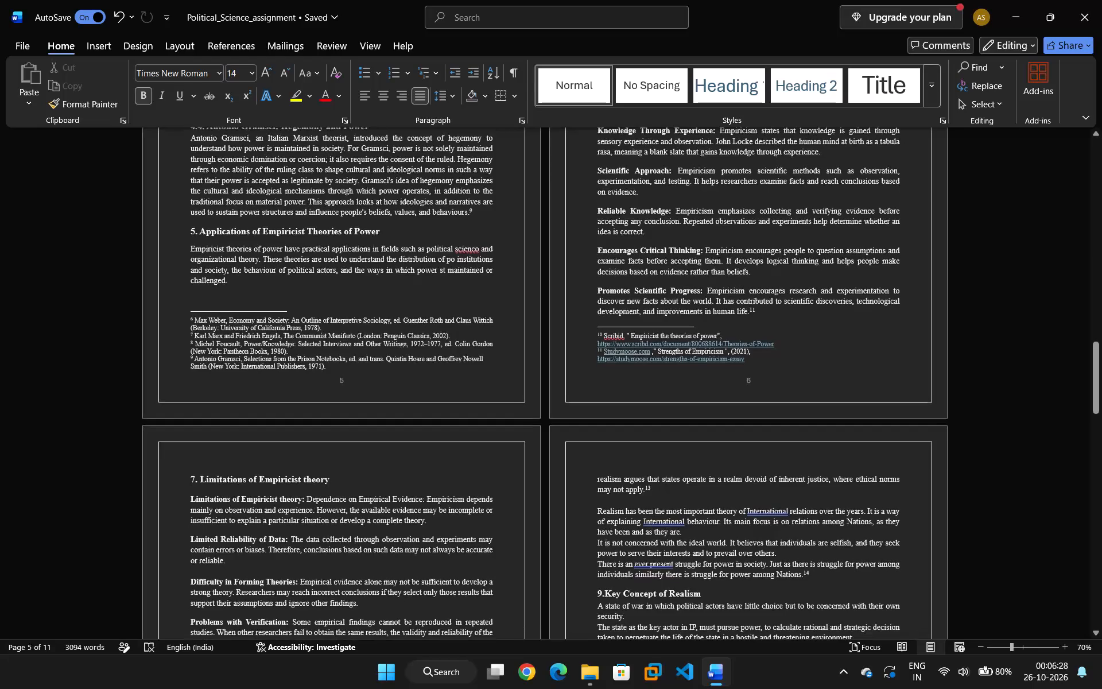
{"action": "scroll", "coordinate": [552, 305], "scroll_direction": "down", "scroll_amount": 1}
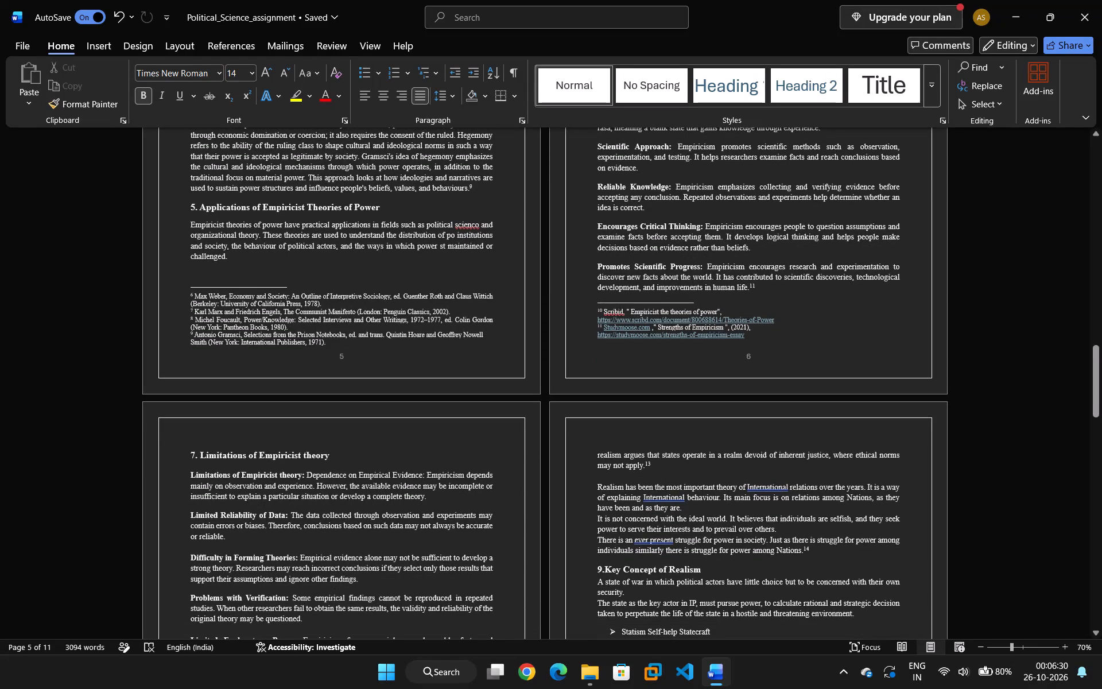
{"action": "scroll", "coordinate": [552, 305], "scroll_direction": "down", "scroll_amount": 2}
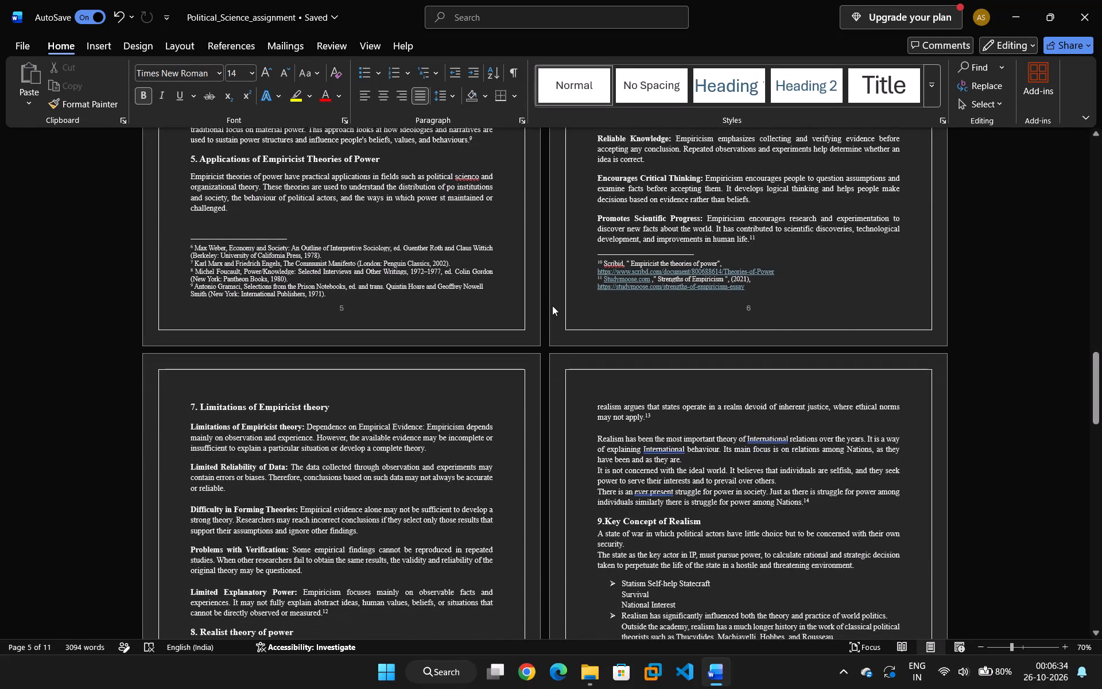
{"action": "scroll", "coordinate": [550, 313], "scroll_direction": "down", "scroll_amount": 10}
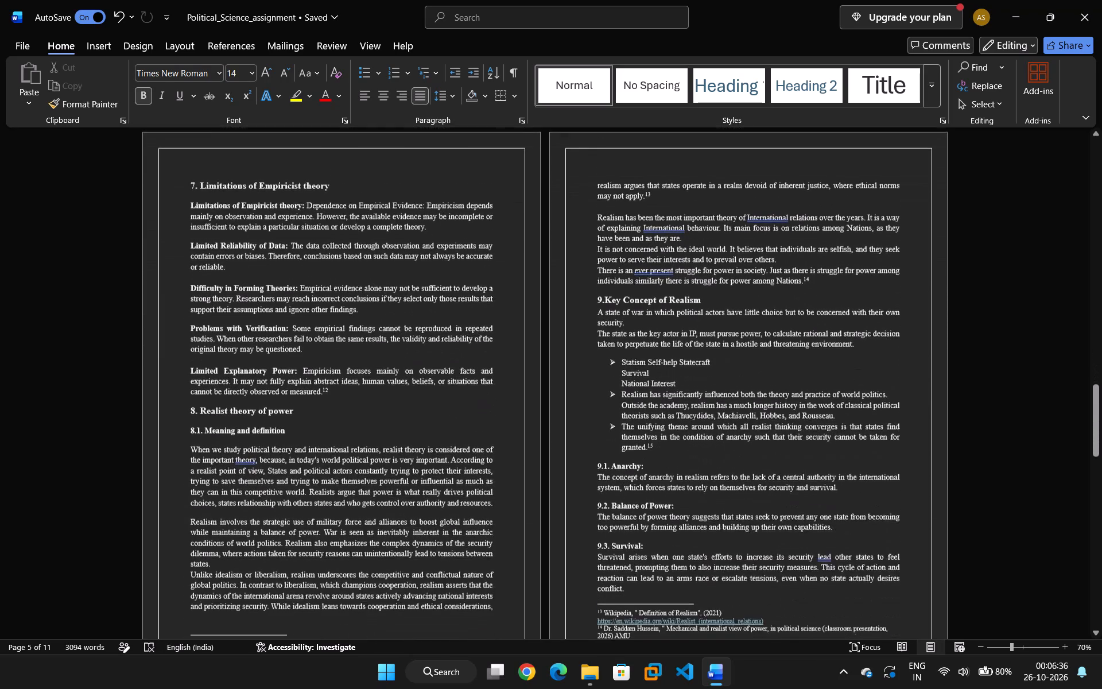
{"action": "scroll", "coordinate": [546, 332], "scroll_direction": "down", "scroll_amount": 2}
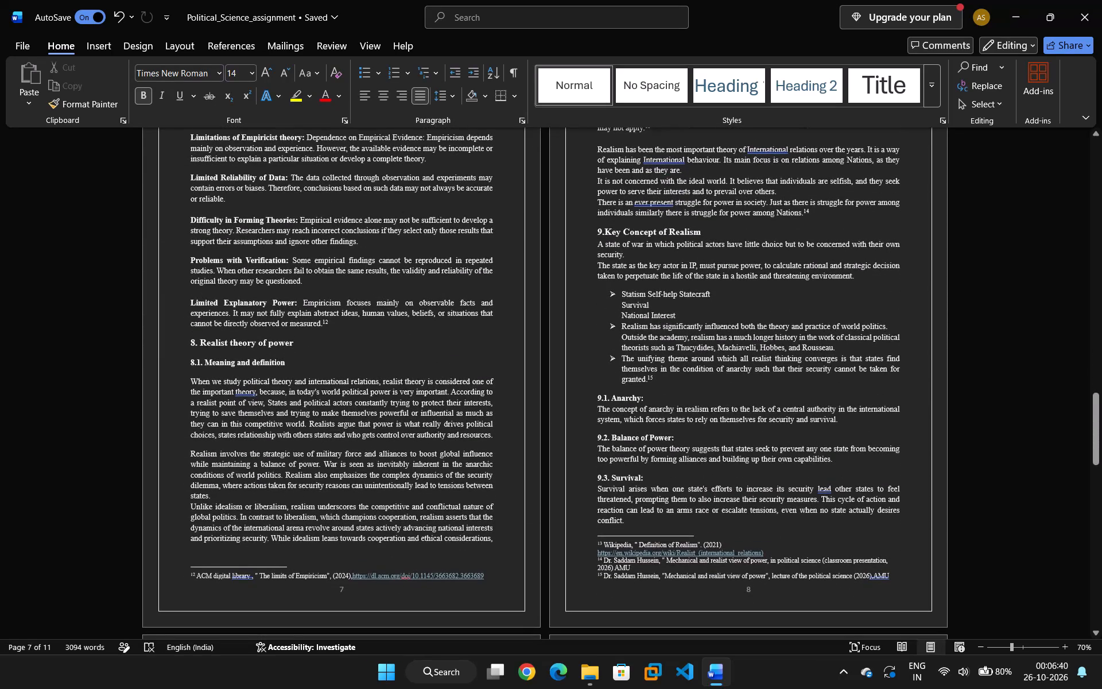
{"action": "scroll", "coordinate": [549, 334], "scroll_direction": "up", "scroll_amount": 3}
{"action": "scroll", "coordinate": [549, 334], "scroll_direction": "down", "scroll_amount": 4}
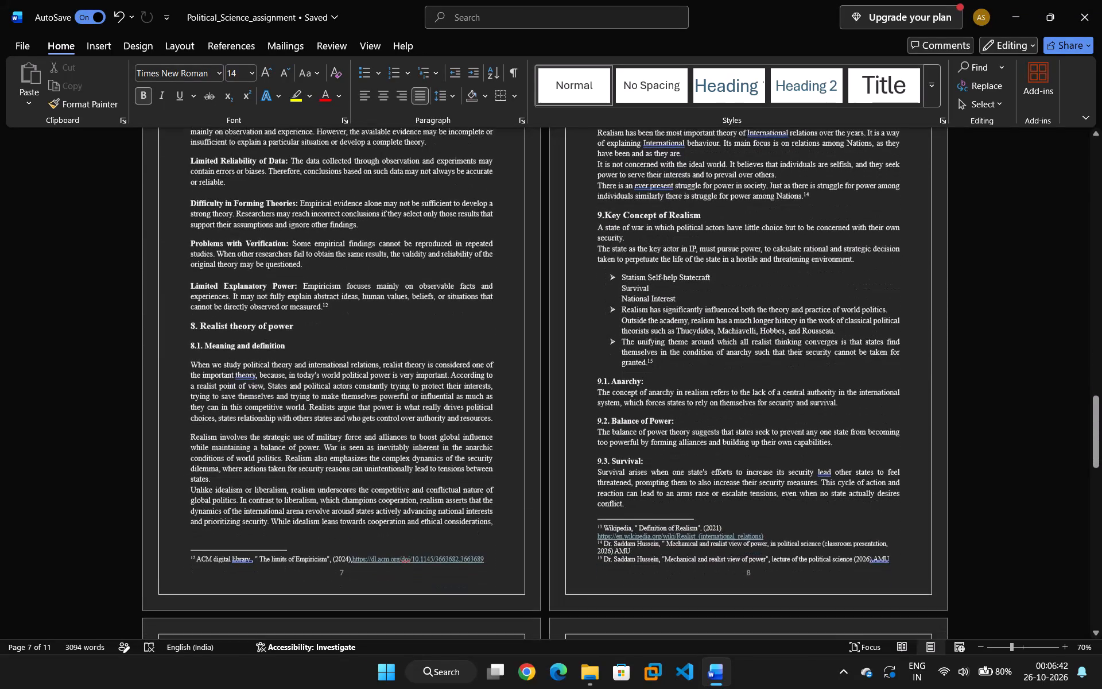
{"action": "scroll", "coordinate": [530, 351], "scroll_direction": "down", "scroll_amount": 2}
{"action": "scroll", "coordinate": [529, 351], "scroll_direction": "up", "scroll_amount": 9}
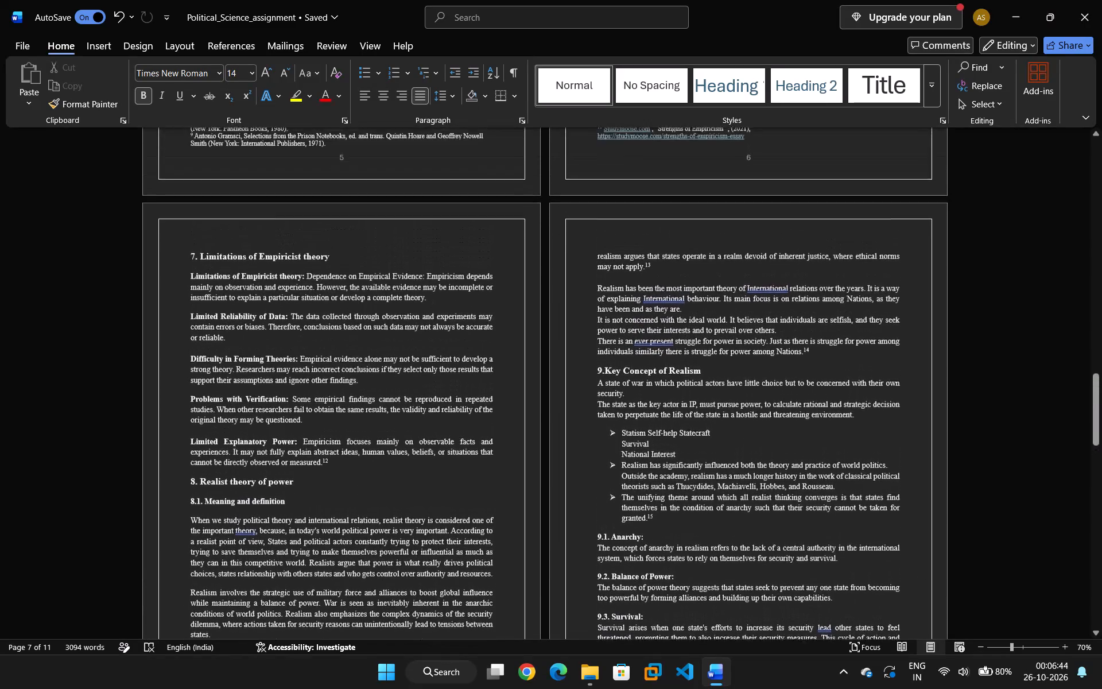
{"action": "scroll", "coordinate": [532, 353], "scroll_direction": "down", "scroll_amount": 4}
{"action": "scroll", "coordinate": [530, 358], "scroll_direction": "up", "scroll_amount": 8}
{"action": "scroll", "coordinate": [531, 359], "scroll_direction": "down", "scroll_amount": 9}
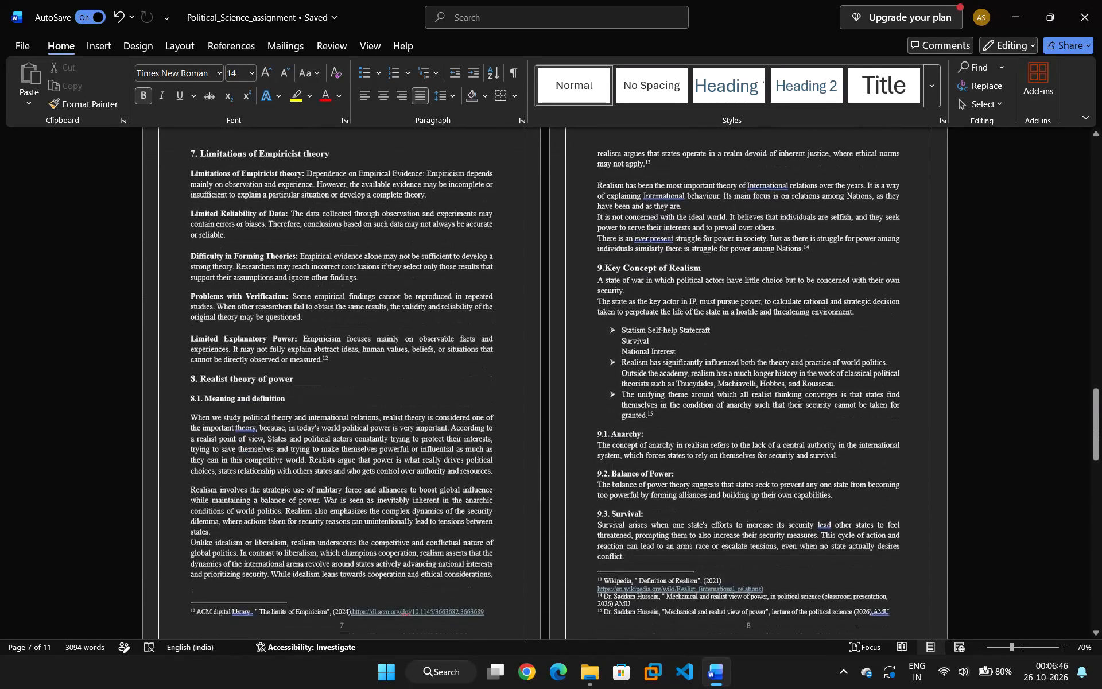
{"action": "scroll", "coordinate": [553, 384], "scroll_direction": "down", "scroll_amount": 3}
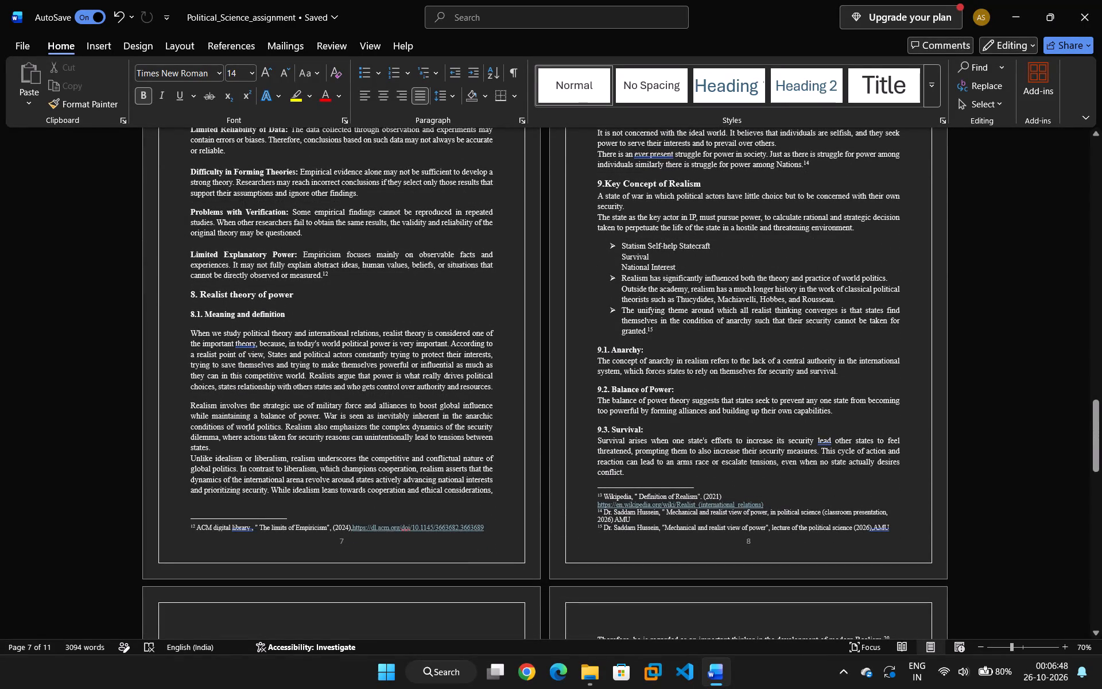
{"action": "scroll", "coordinate": [227, 308], "scroll_direction": "up", "scroll_amount": 11}
{"action": "scroll", "coordinate": [295, 298], "scroll_direction": "up", "scroll_amount": 7}
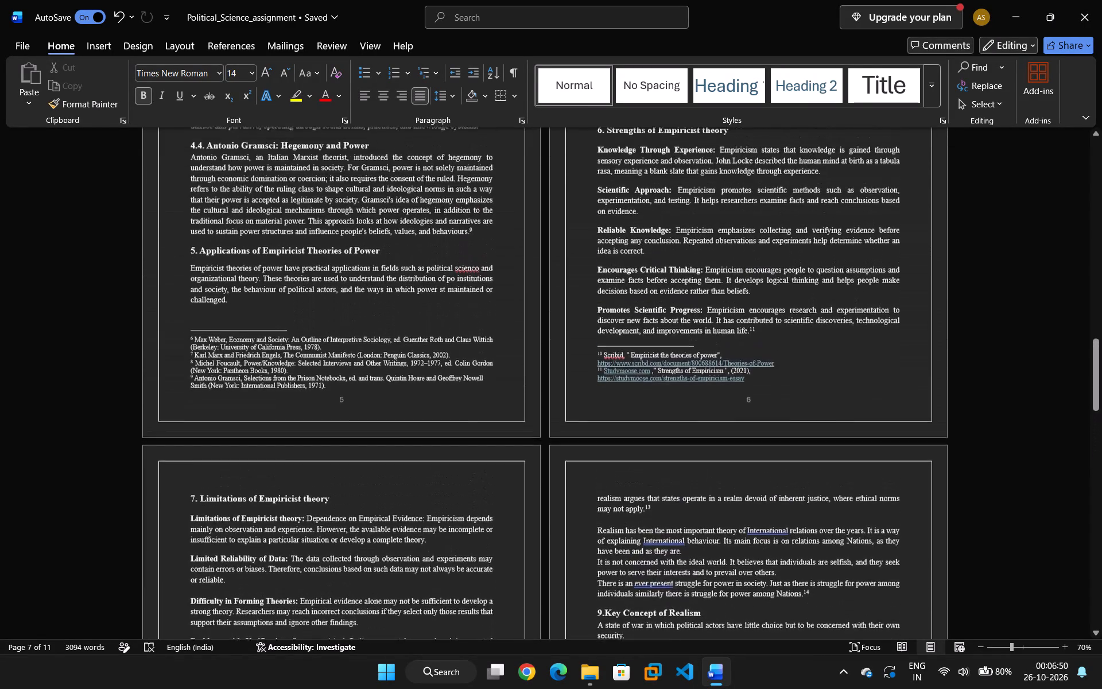
{"action": "scroll", "coordinate": [321, 307], "scroll_direction": "down", "scroll_amount": 9}
{"action": "scroll", "coordinate": [389, 343], "scroll_direction": "up", "scroll_amount": 4}
Zoom out to 50% to show three pages side by side and examine the layout of pages 4 to 9.
{"action": "scroll", "coordinate": [437, 401], "scroll_direction": "up", "scroll_amount": 1, "text": "ctrl"}
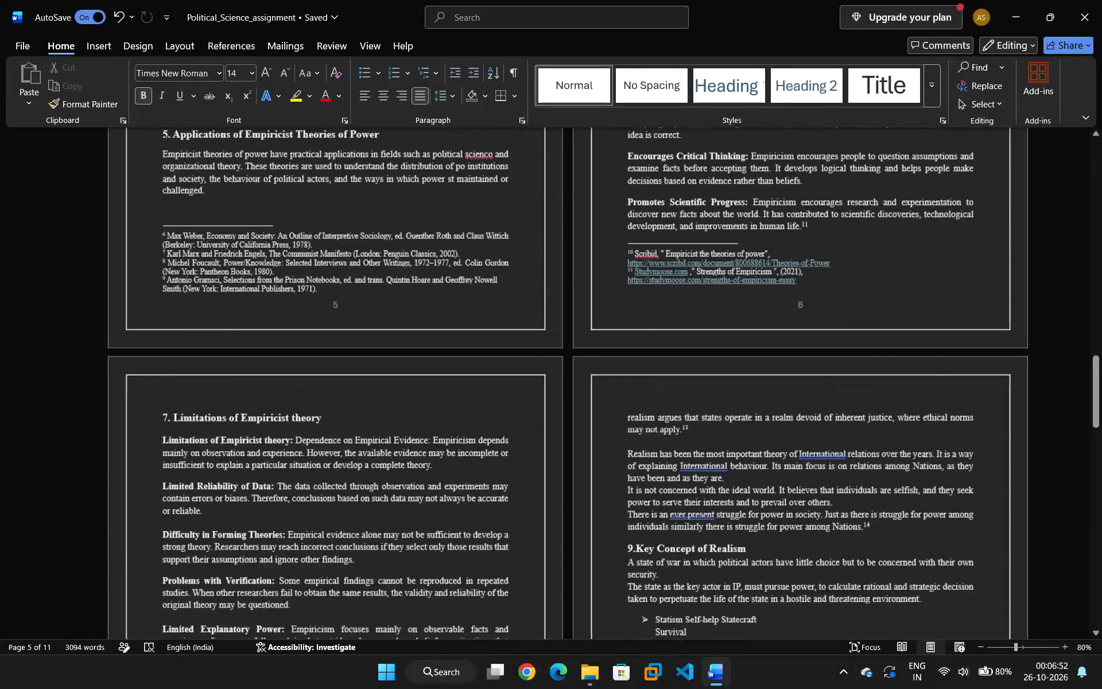
{"action": "scroll", "coordinate": [438, 400], "scroll_direction": "up", "scroll_amount": 1, "text": "ctrl"}
{"action": "scroll", "coordinate": [439, 400], "scroll_direction": "down", "scroll_amount": 6, "text": "ctrl"}
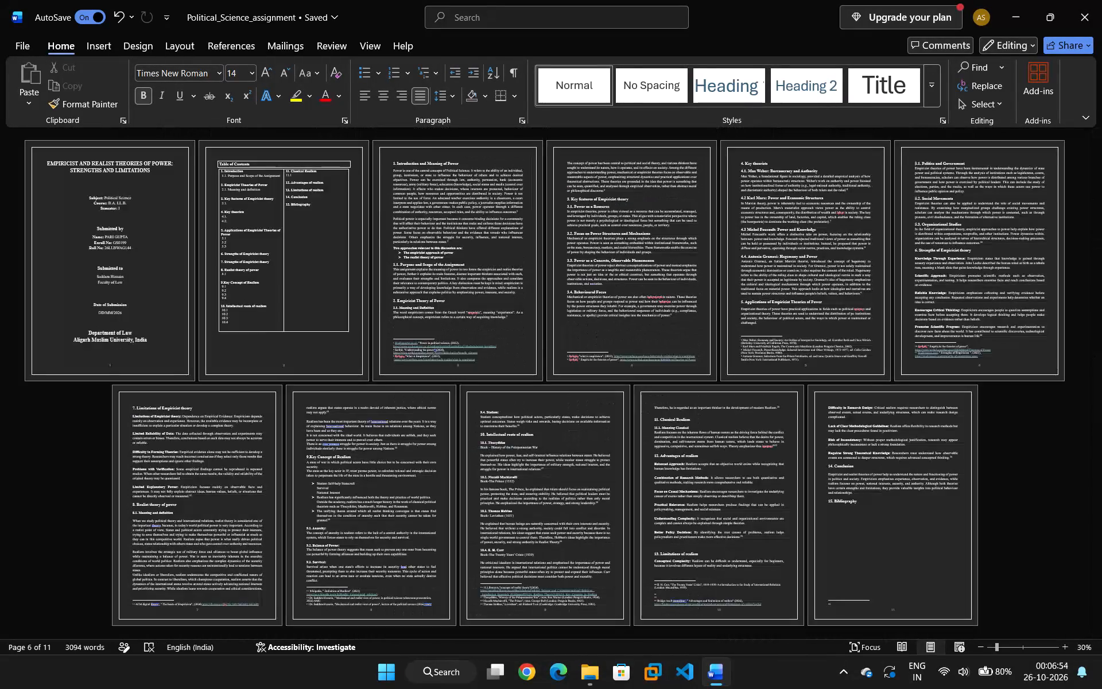
{"action": "scroll", "coordinate": [443, 378], "scroll_direction": "up", "scroll_amount": 2, "text": "ctrl"}
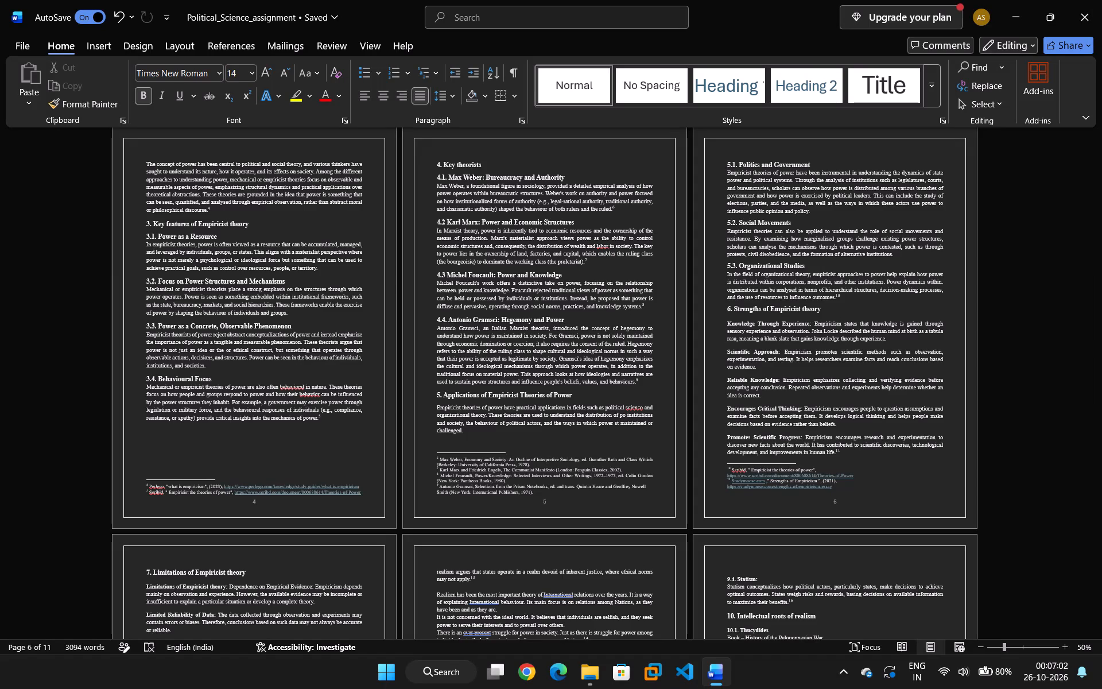
{"action": "scroll", "coordinate": [457, 369], "scroll_direction": "down", "scroll_amount": 2}
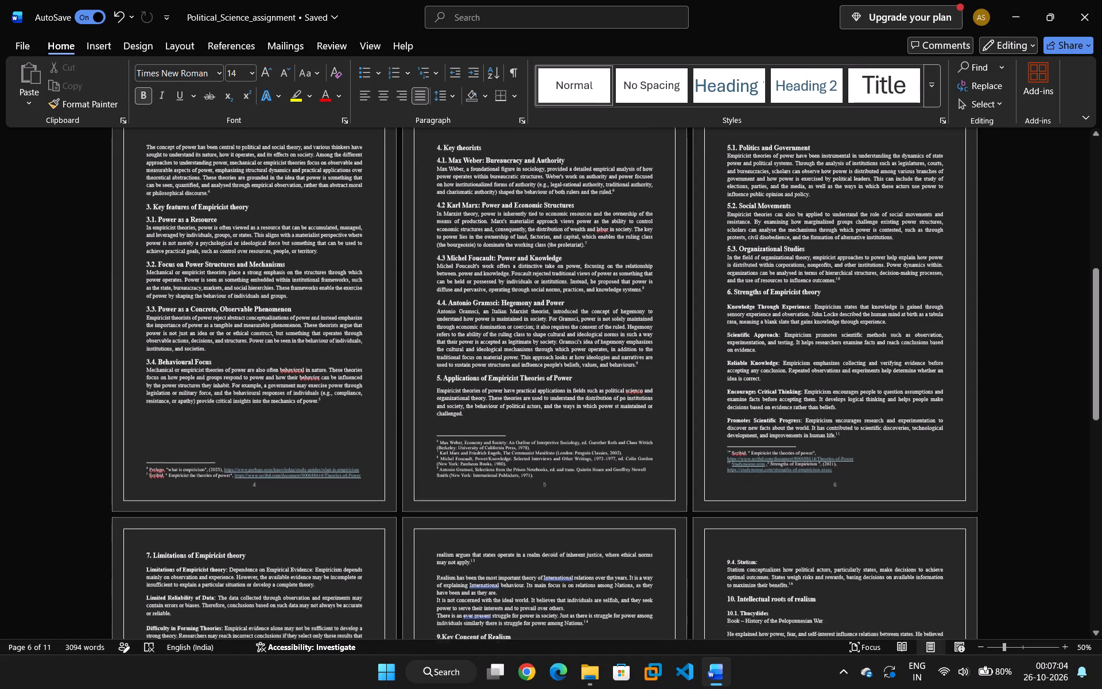
{"action": "scroll", "coordinate": [459, 384], "scroll_direction": "down", "scroll_amount": 4}
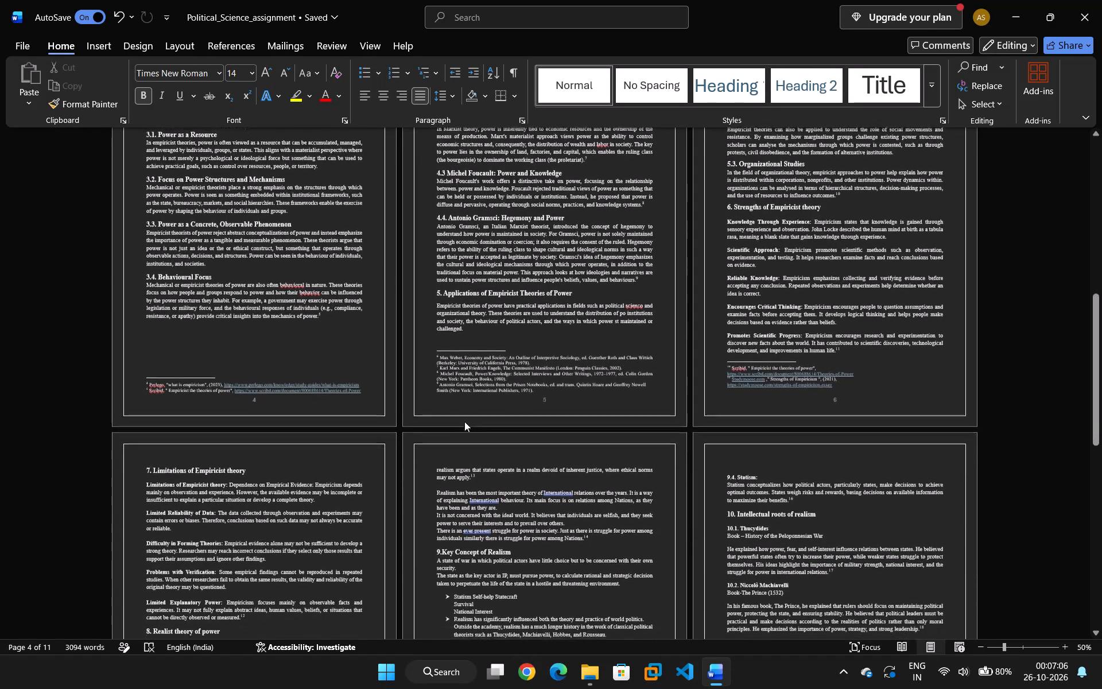
{"action": "scroll", "coordinate": [464, 421], "scroll_direction": "up", "scroll_amount": 7}
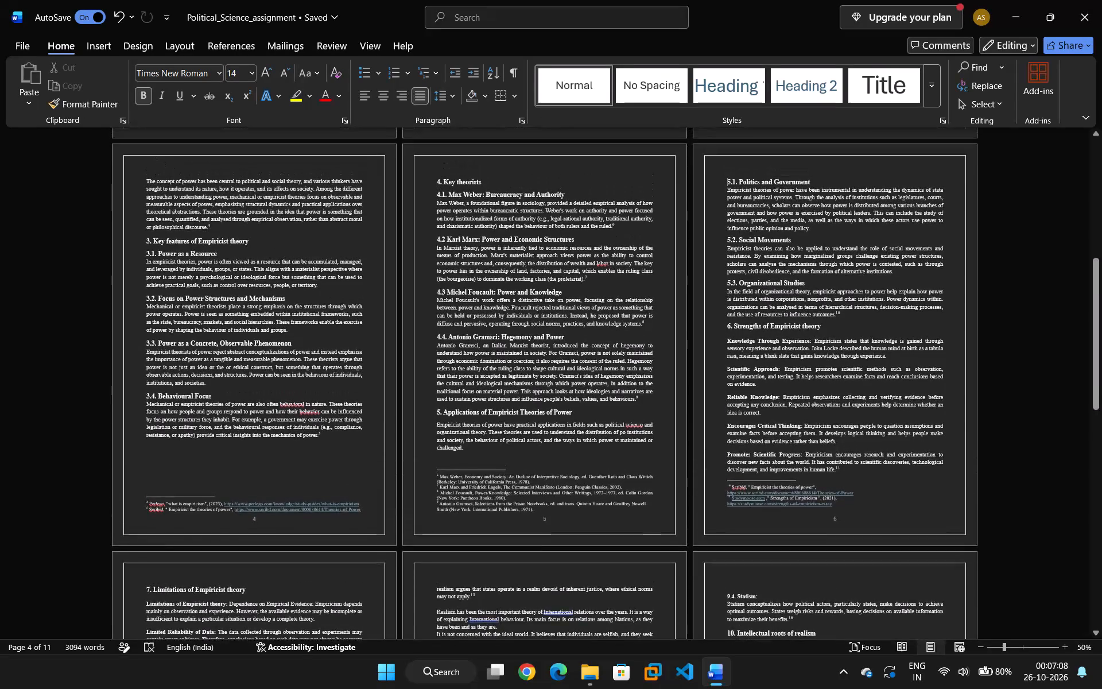
{"action": "scroll", "coordinate": [464, 421], "scroll_direction": "up", "scroll_amount": 2}
{"action": "scroll", "coordinate": [464, 421], "scroll_direction": "down", "scroll_amount": 3}
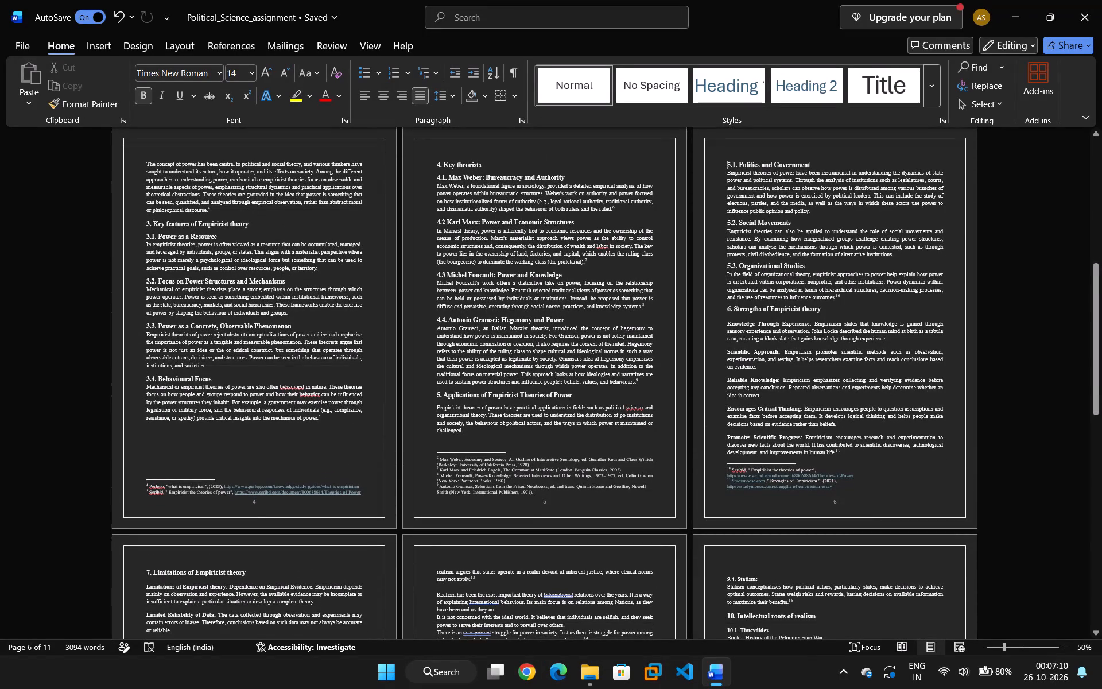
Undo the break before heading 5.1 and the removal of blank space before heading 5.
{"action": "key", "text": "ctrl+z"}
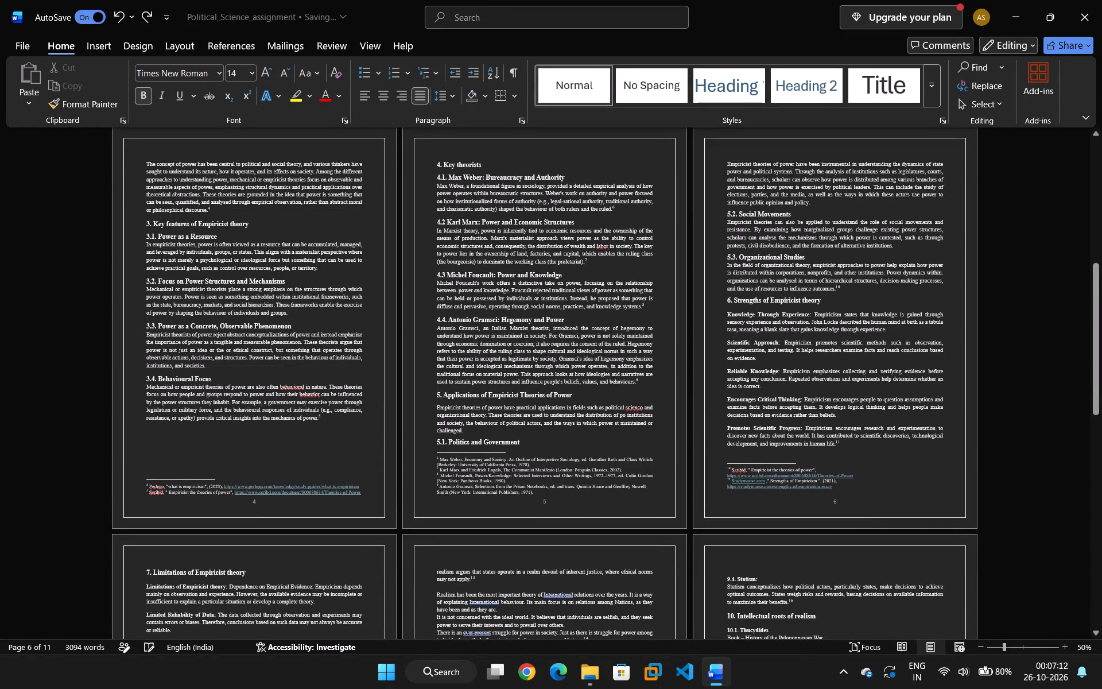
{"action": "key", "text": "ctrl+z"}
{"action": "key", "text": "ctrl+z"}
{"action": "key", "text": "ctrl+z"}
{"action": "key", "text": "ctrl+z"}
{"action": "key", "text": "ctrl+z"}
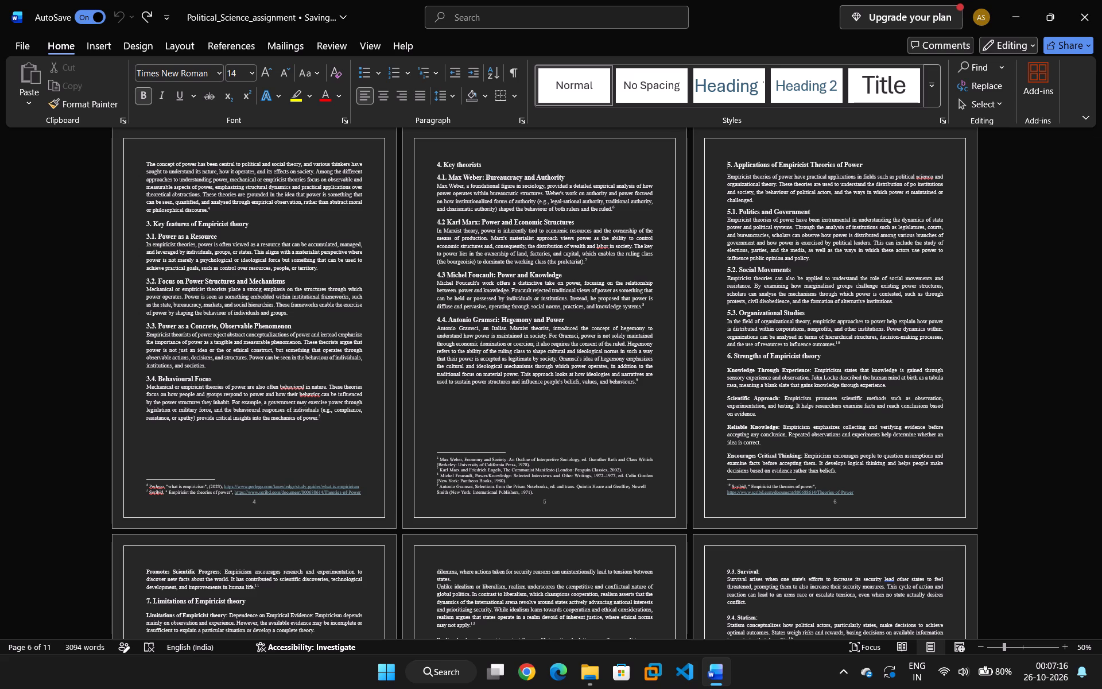
Delete the blank space before the heading "5. Applications of Empiricist Theories of Power" so it directly follows section 4.4 on page 5.
{"action": "scroll", "coordinate": [439, 433], "scroll_direction": "down", "scroll_amount": 3}
{"action": "scroll", "coordinate": [670, 576], "scroll_direction": "down", "scroll_amount": 1}
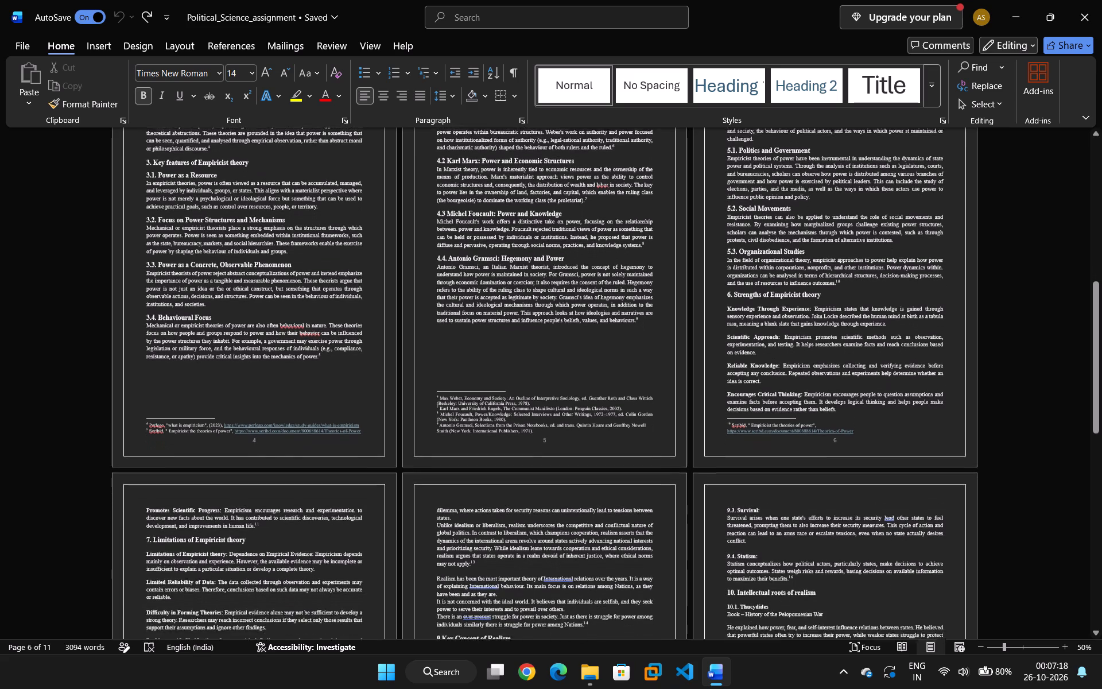
{"action": "scroll", "coordinate": [561, 572], "scroll_direction": "down", "scroll_amount": 1}
{"action": "scroll", "coordinate": [706, 311], "scroll_direction": "up", "scroll_amount": 3}
{"action": "scroll", "coordinate": [737, 260], "scroll_direction": "up", "scroll_amount": 1}
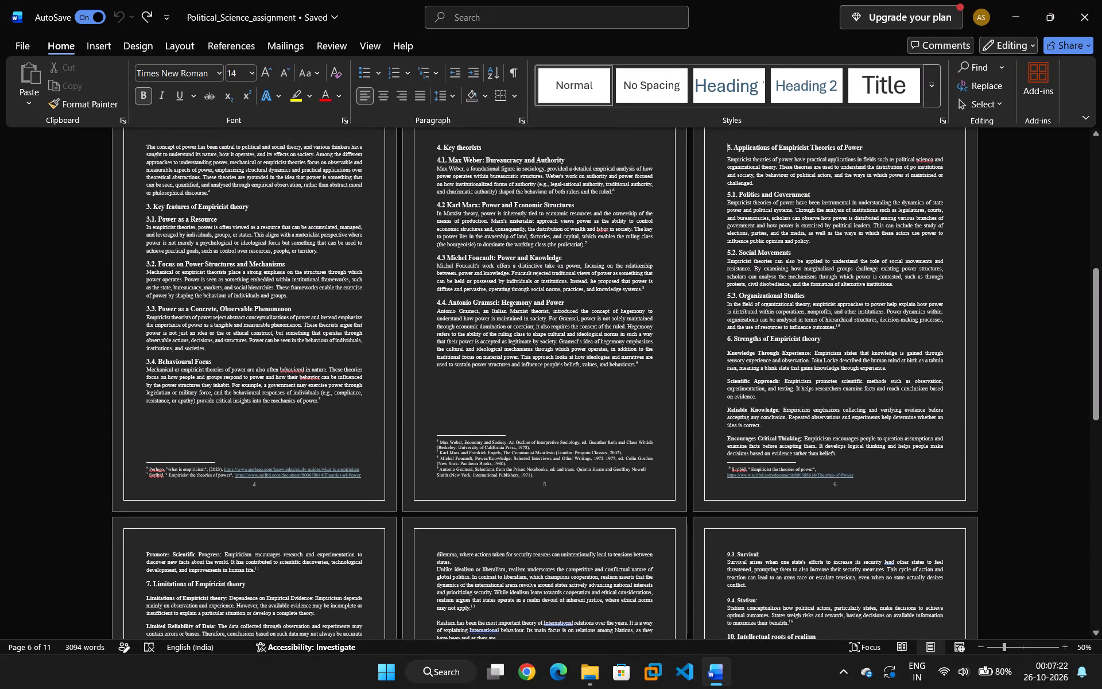
{"action": "key", "text": "BackSpace"}
{"action": "key", "text": "BackSpace"}
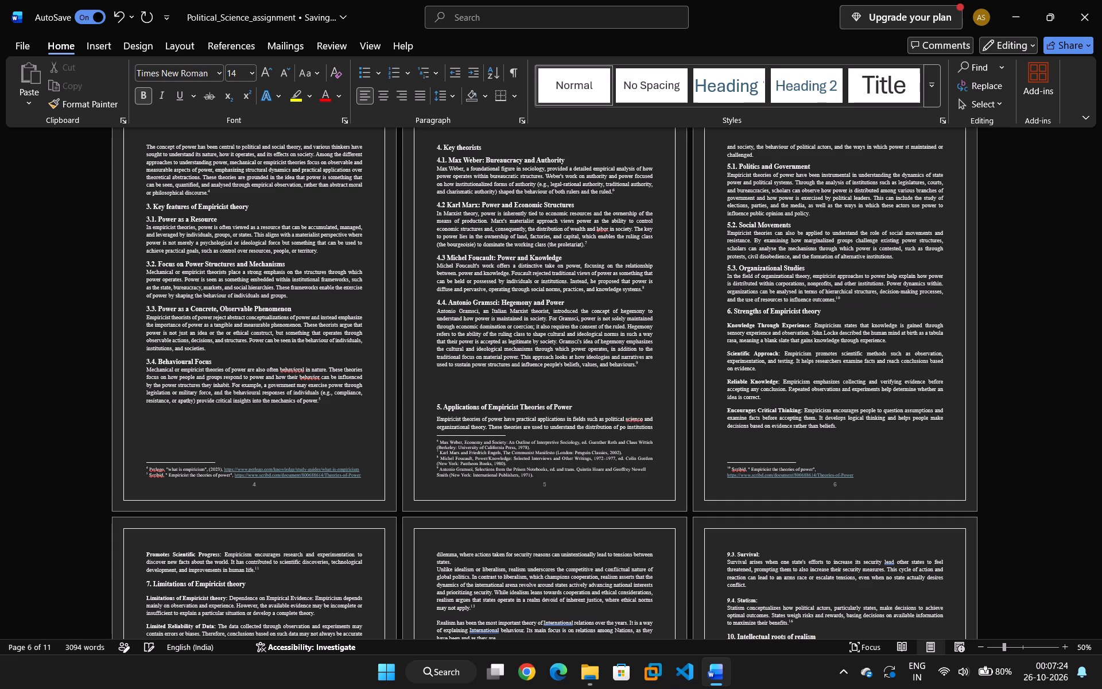
{"action": "key", "text": "BackSpace"}
{"action": "key", "text": "BackSpace"}
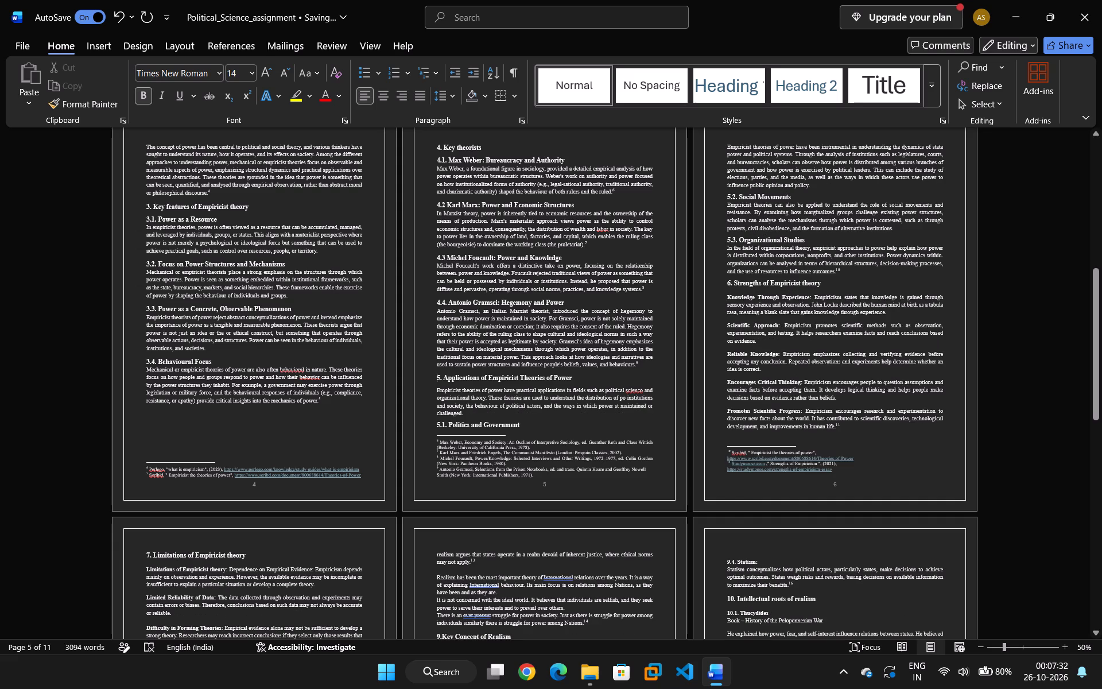
Insert an empty line before the heading "5.1. Politics and Government" to push it onto page 6 with its text.
{"action": "scroll", "coordinate": [478, 445], "scroll_direction": "up", "scroll_amount": 1}
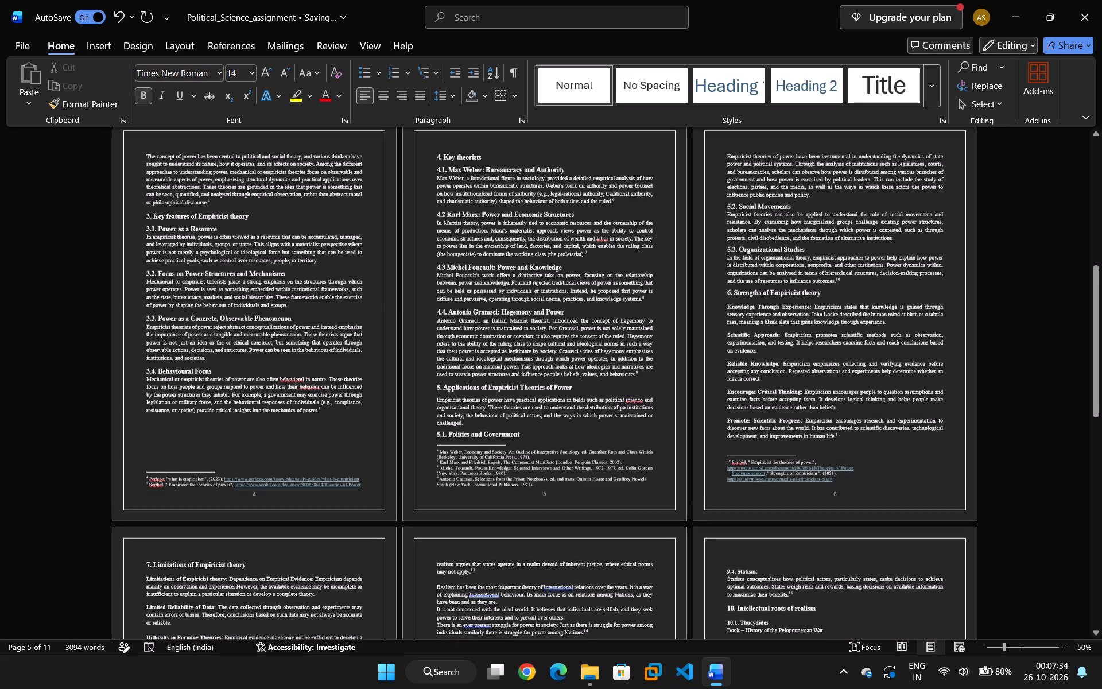
{"action": "scroll", "coordinate": [478, 444], "scroll_direction": "up", "scroll_amount": 2}
{"action": "scroll", "coordinate": [478, 444], "scroll_direction": "down", "scroll_amount": 6}
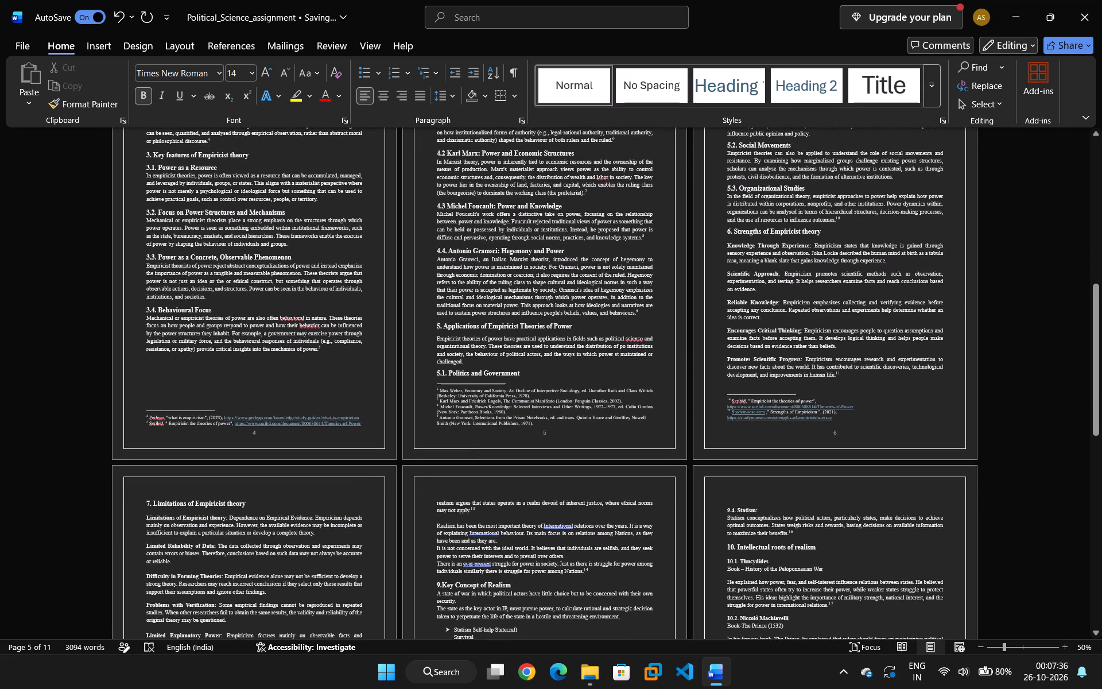
{"action": "left_click", "coordinate": [437, 377]}
{"action": "key", "text": "Return"}
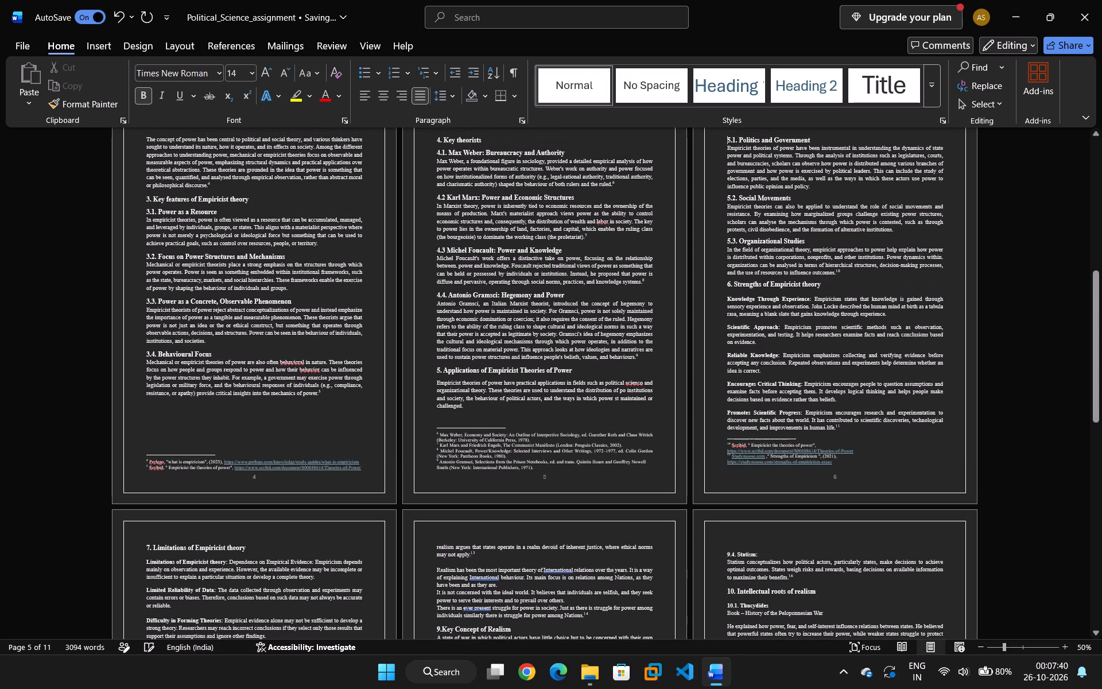
{"action": "scroll", "coordinate": [461, 400], "scroll_direction": "down", "scroll_amount": 2}
{"action": "scroll", "coordinate": [469, 412], "scroll_direction": "up", "scroll_amount": 2}
{"action": "scroll", "coordinate": [484, 415], "scroll_direction": "down", "scroll_amount": 3}
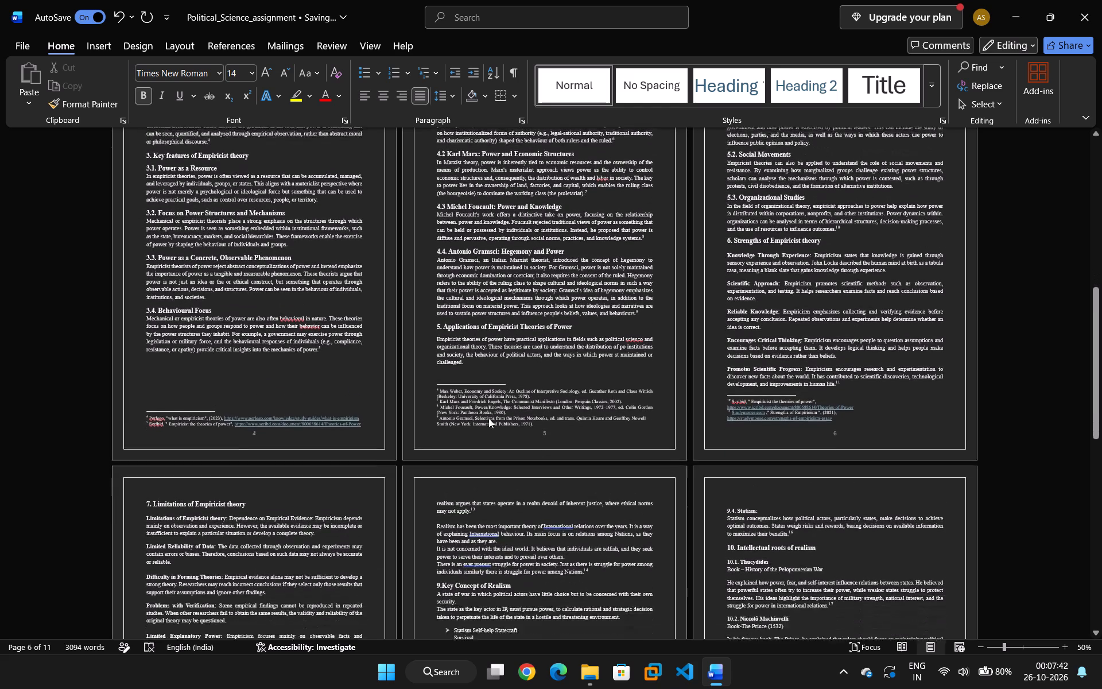
Remove the space before the paragraph starting "Realism involves the strategic use of military force" under heading 8.1 on page 7.
{"action": "scroll", "coordinate": [488, 418], "scroll_direction": "down", "scroll_amount": 7}
{"action": "scroll", "coordinate": [340, 496], "scroll_direction": "down", "scroll_amount": 5}
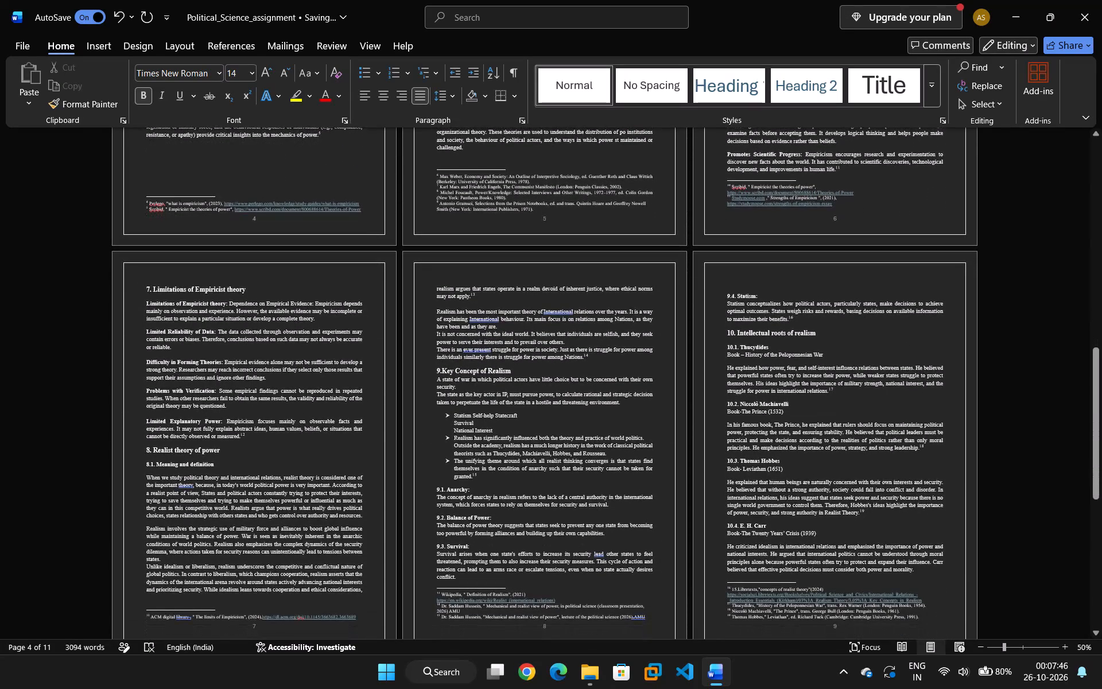
{"action": "scroll", "coordinate": [327, 504], "scroll_direction": "down", "scroll_amount": 4}
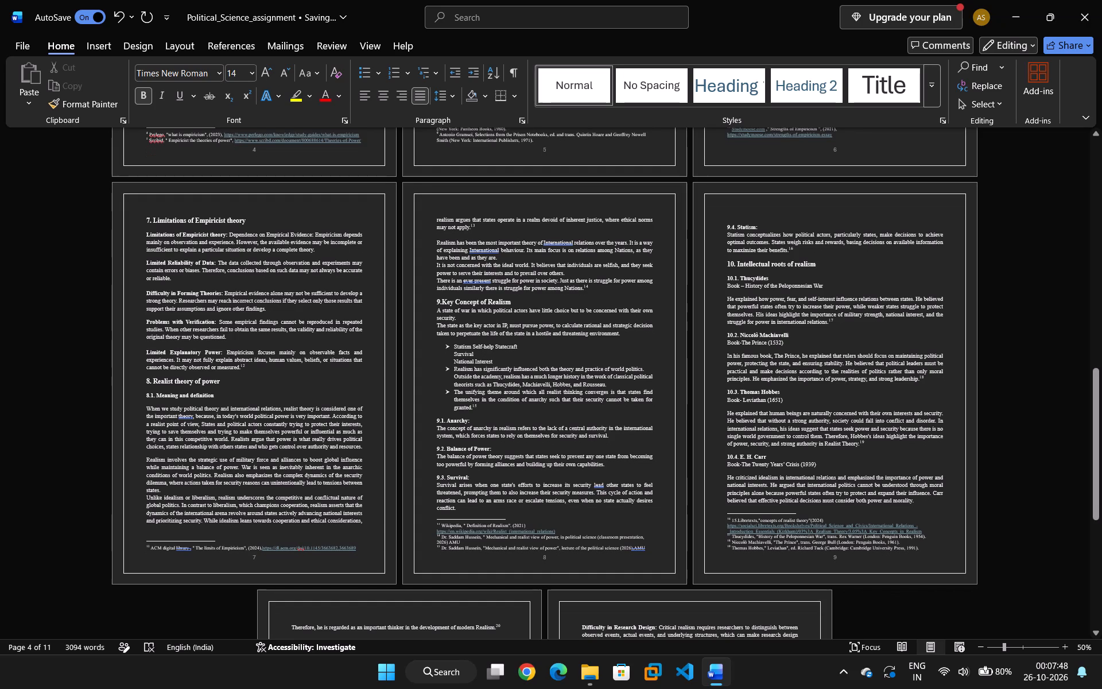
{"action": "scroll", "coordinate": [300, 518], "scroll_direction": "down", "scroll_amount": 1}
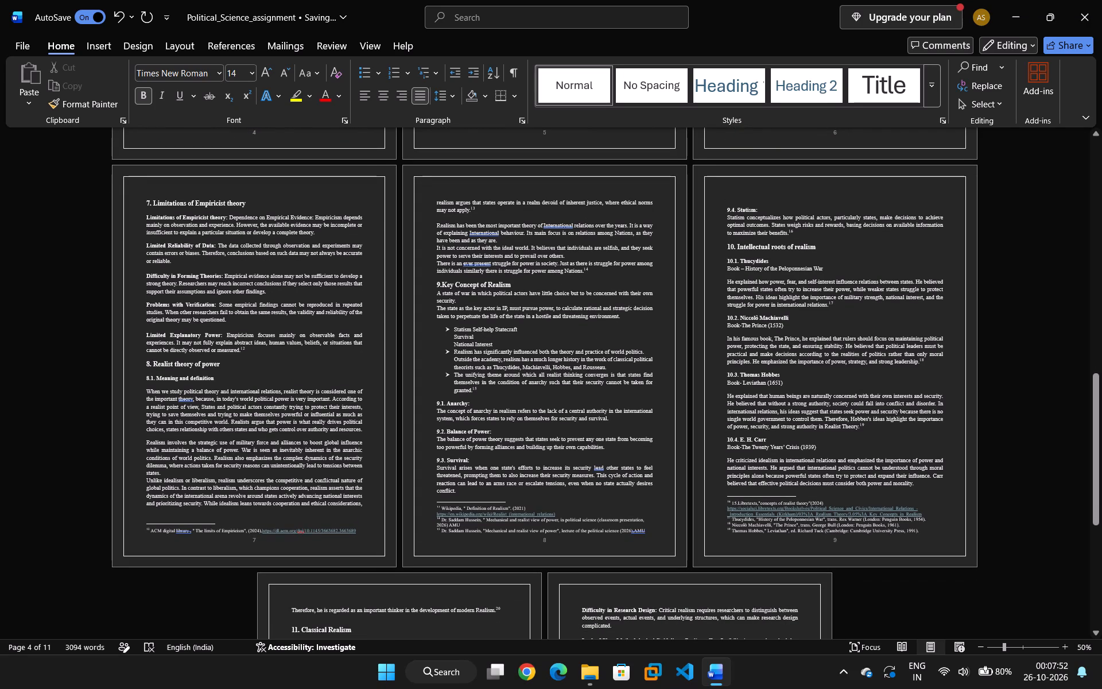
{"action": "left_click_drag", "start_coordinate": [168, 471], "coordinate": [146, 440]}
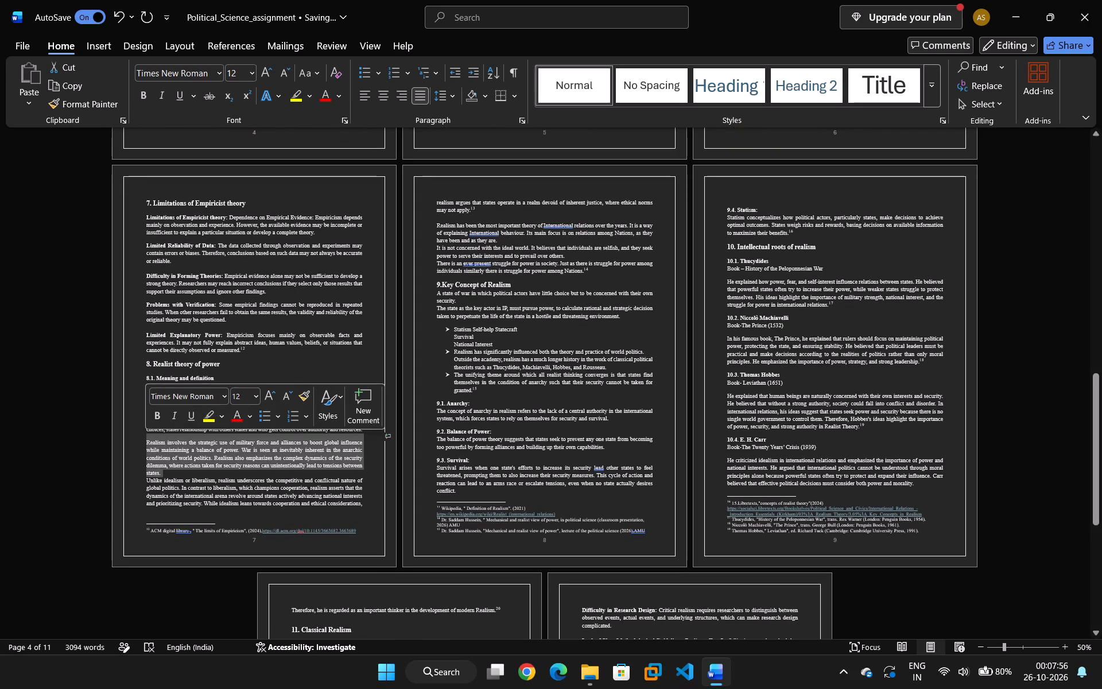
{"action": "left_click", "coordinate": [447, 97]}
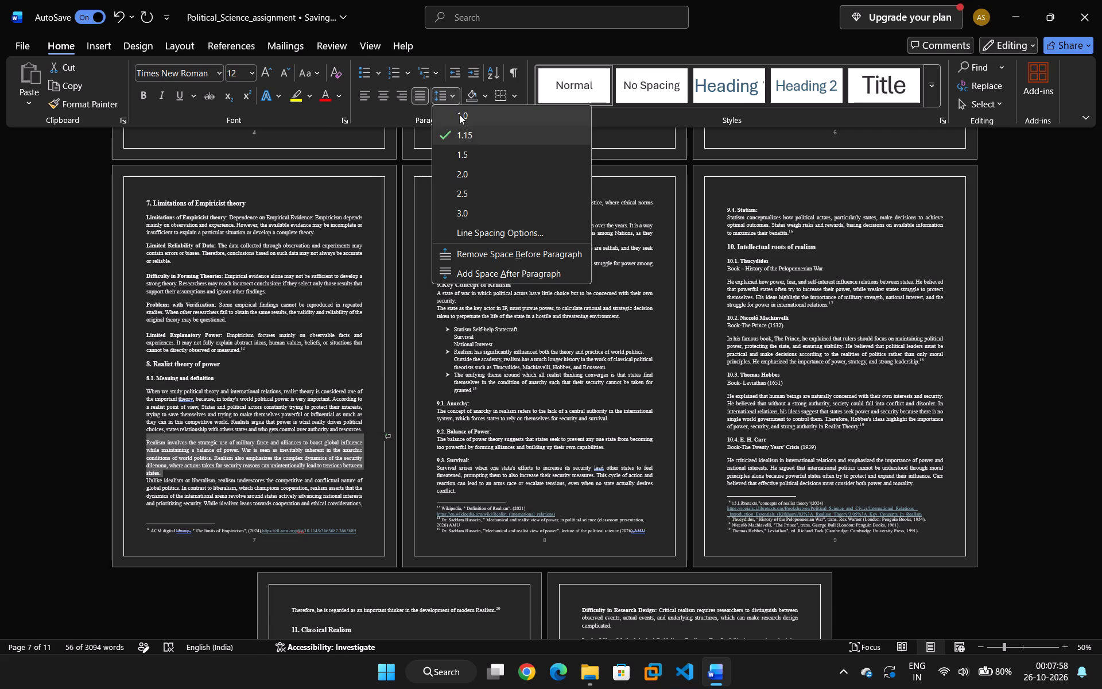
{"action": "left_click", "coordinate": [475, 256]}
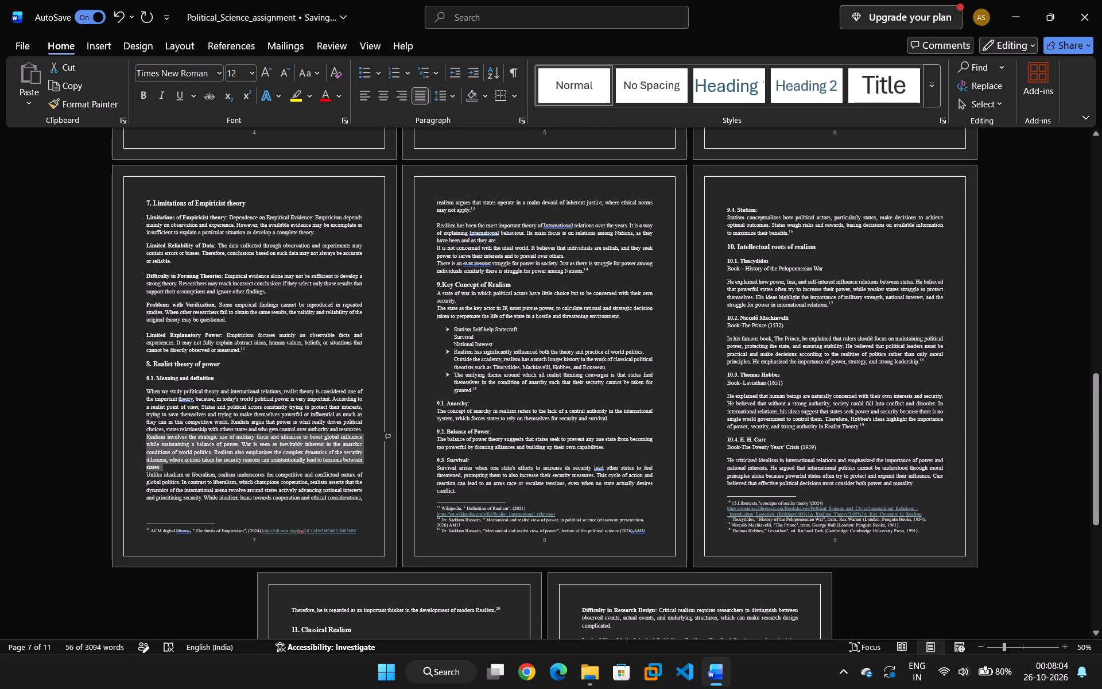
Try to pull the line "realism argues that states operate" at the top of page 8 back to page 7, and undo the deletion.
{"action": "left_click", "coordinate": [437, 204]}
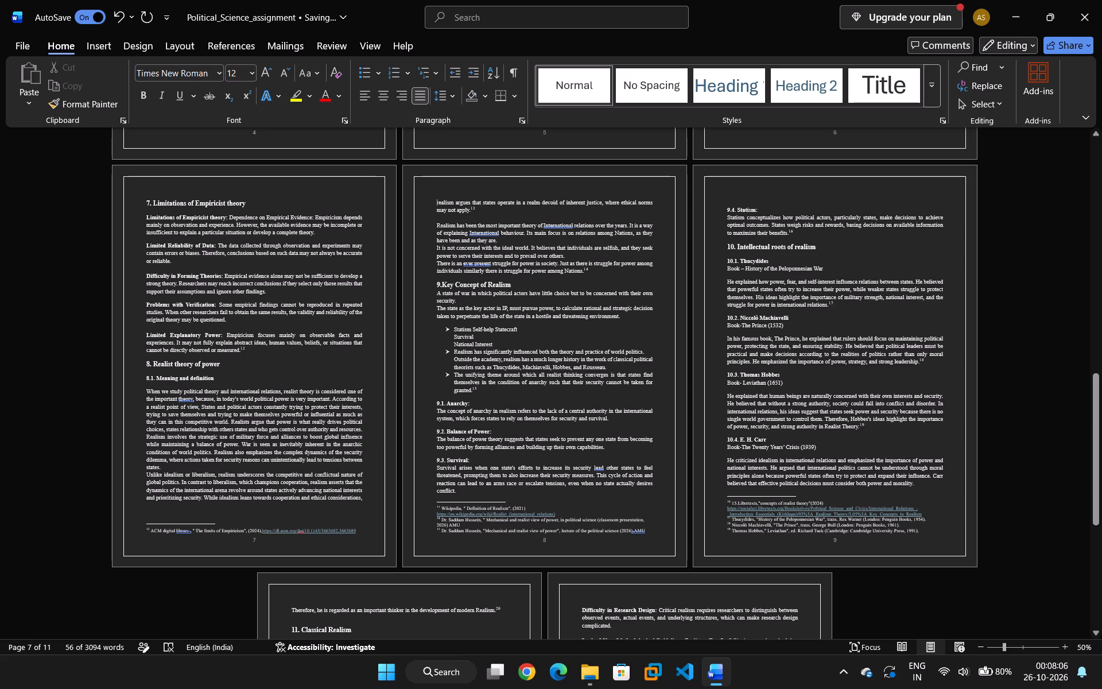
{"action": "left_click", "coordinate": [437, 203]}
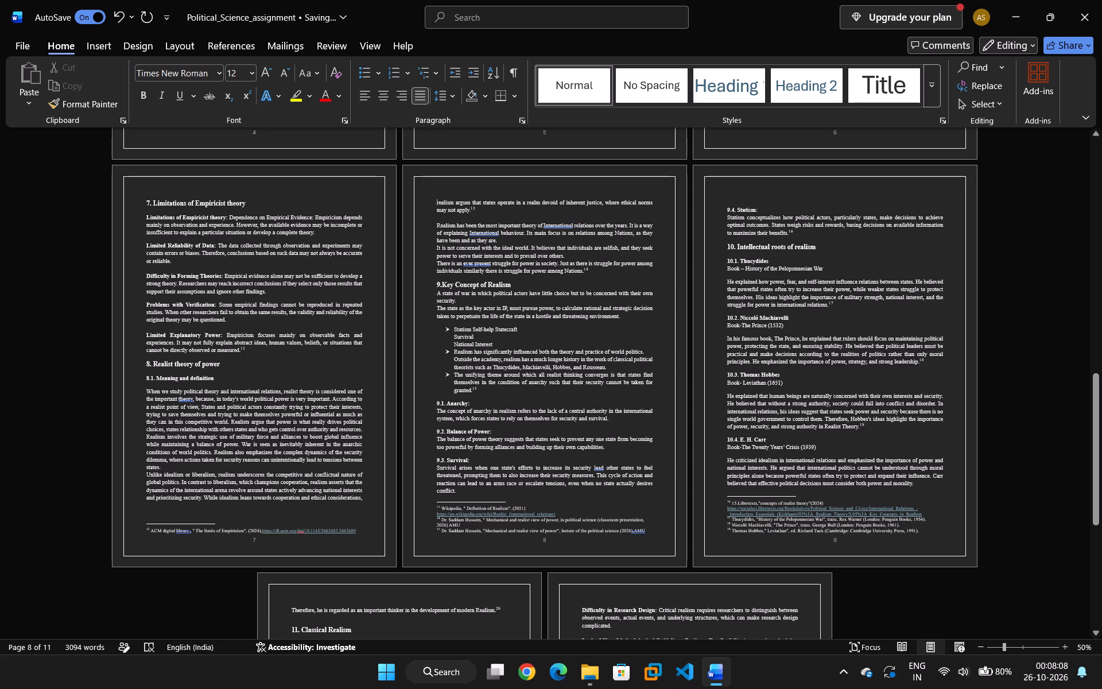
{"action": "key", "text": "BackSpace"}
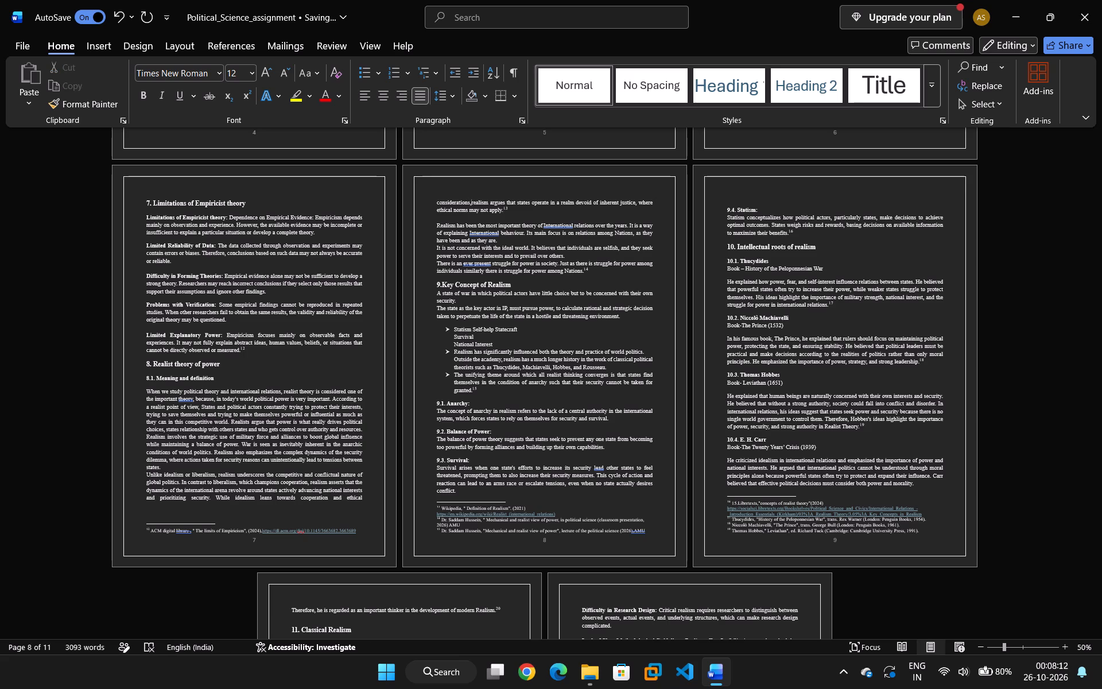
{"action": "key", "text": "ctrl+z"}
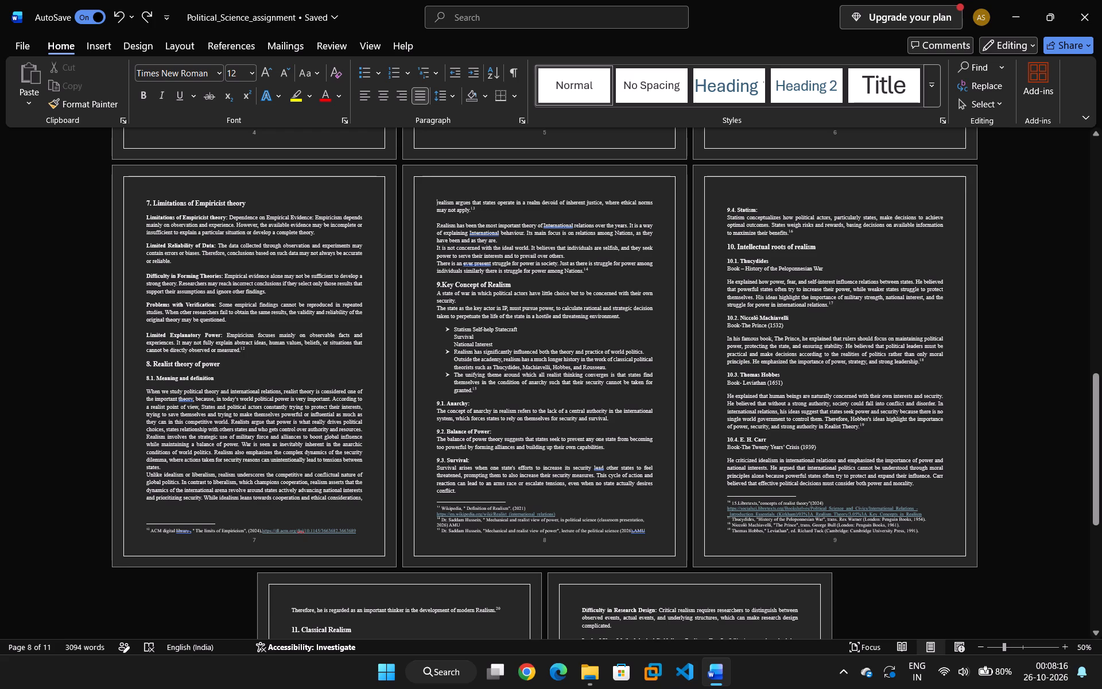
Zoom in to 120% and examine how the section 8.1 text splits between pages 7 and 8.
{"action": "scroll", "coordinate": [336, 512], "scroll_direction": "down", "scroll_amount": 4}
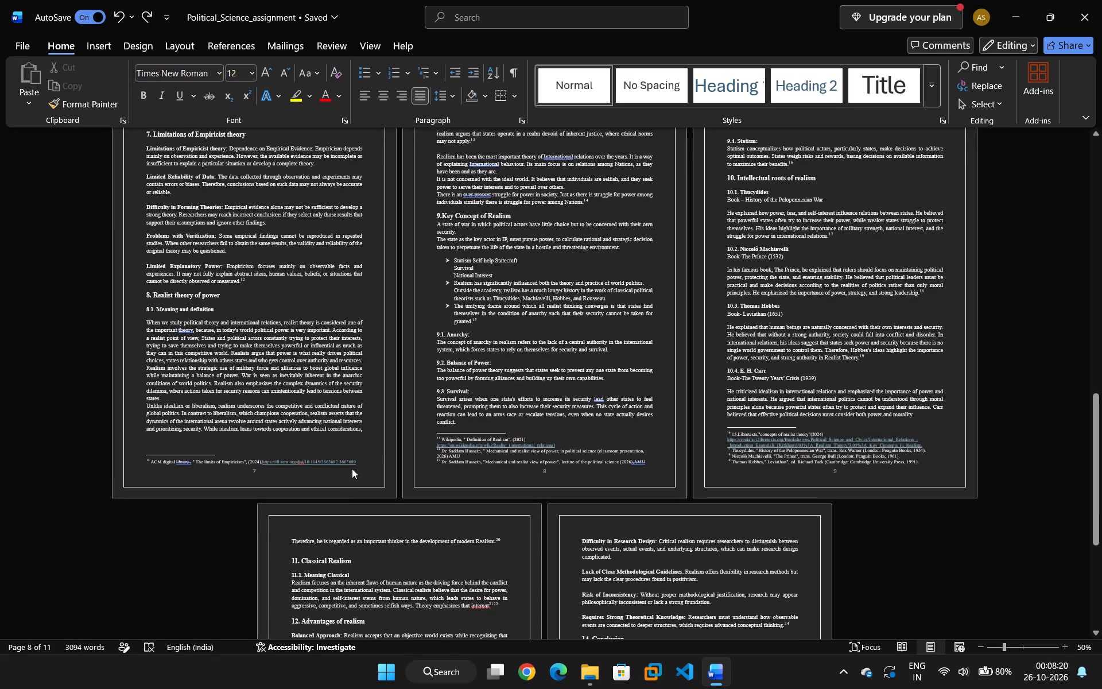
{"action": "scroll", "coordinate": [352, 466], "scroll_direction": "up", "scroll_amount": 5}
{"action": "scroll", "coordinate": [359, 467], "scroll_direction": "up", "scroll_amount": 4, "text": "ctrl"}
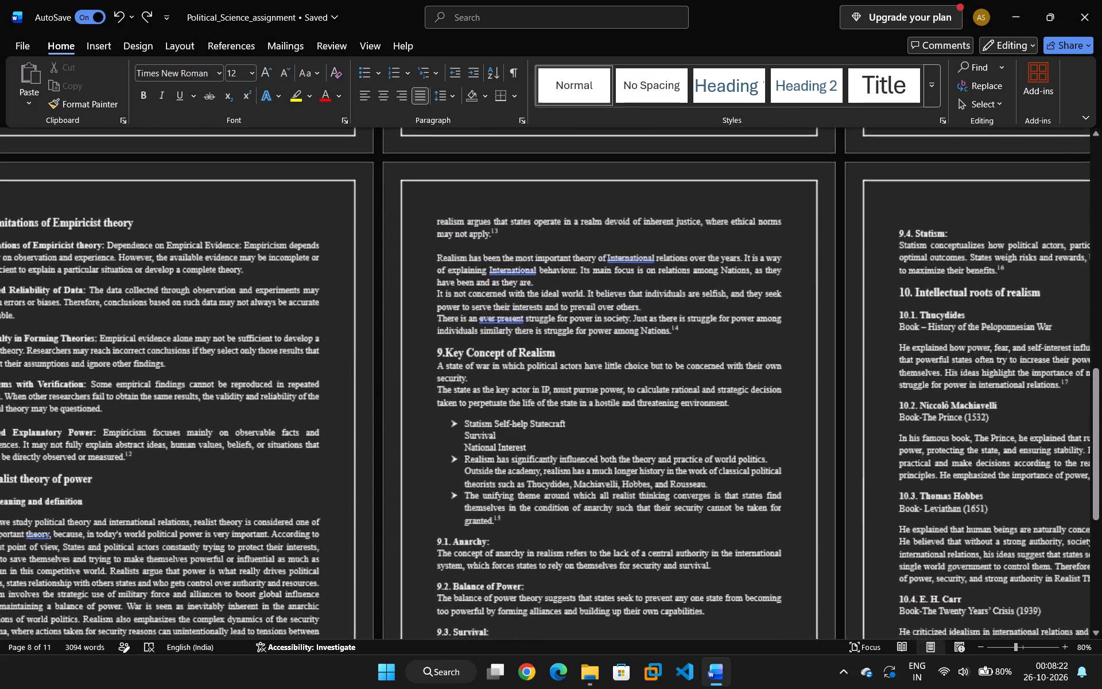
{"action": "scroll", "coordinate": [359, 467], "scroll_direction": "up", "scroll_amount": 3, "text": "ctrl"}
{"action": "scroll", "coordinate": [359, 467], "scroll_direction": "down", "scroll_amount": 5}
{"action": "scroll", "coordinate": [366, 467], "scroll_direction": "up", "scroll_amount": 2}
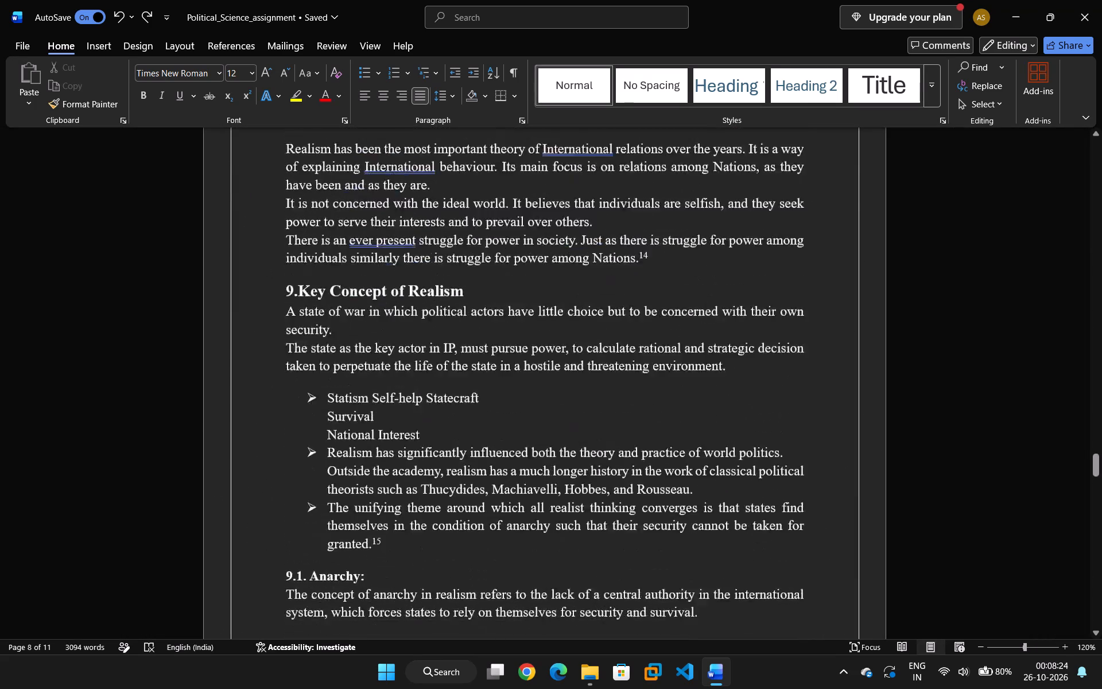
{"action": "scroll", "coordinate": [366, 467], "scroll_direction": "up", "scroll_amount": 12}
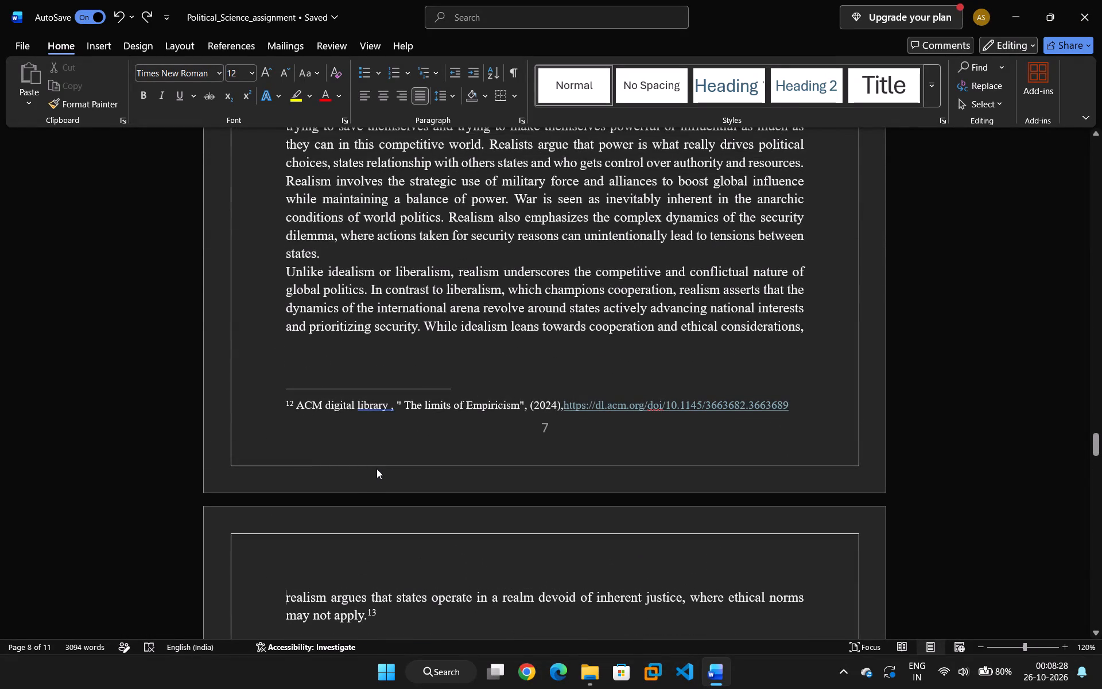
{"action": "scroll", "coordinate": [377, 469], "scroll_direction": "down", "scroll_amount": 1}
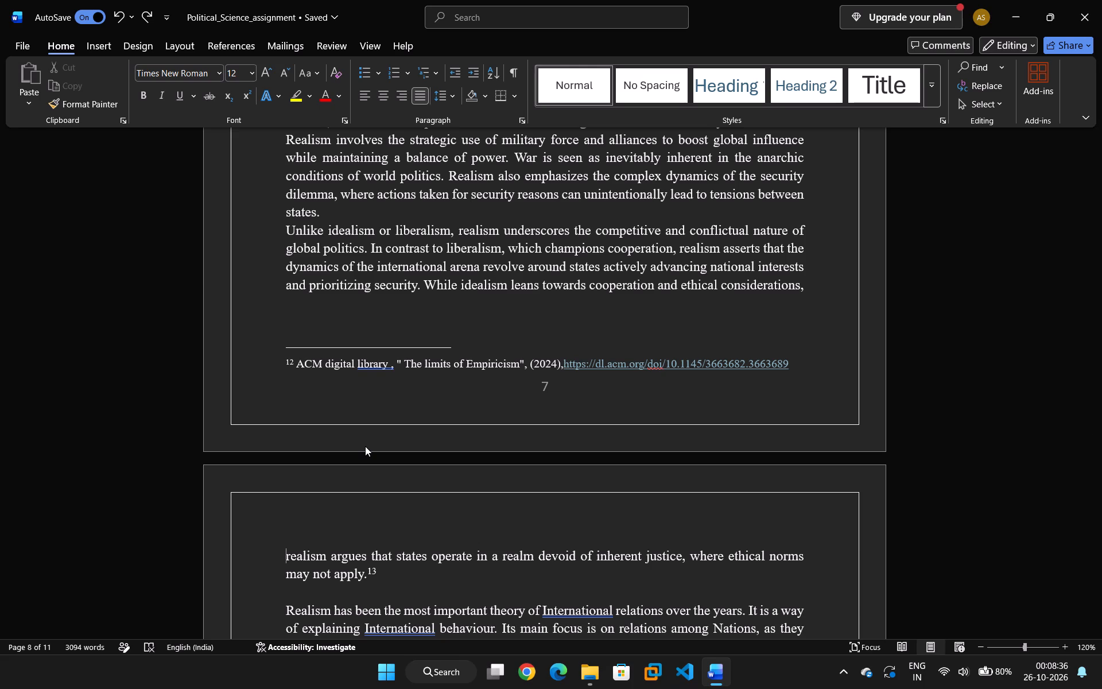
{"action": "scroll", "coordinate": [365, 452], "scroll_direction": "down", "scroll_amount": 6}
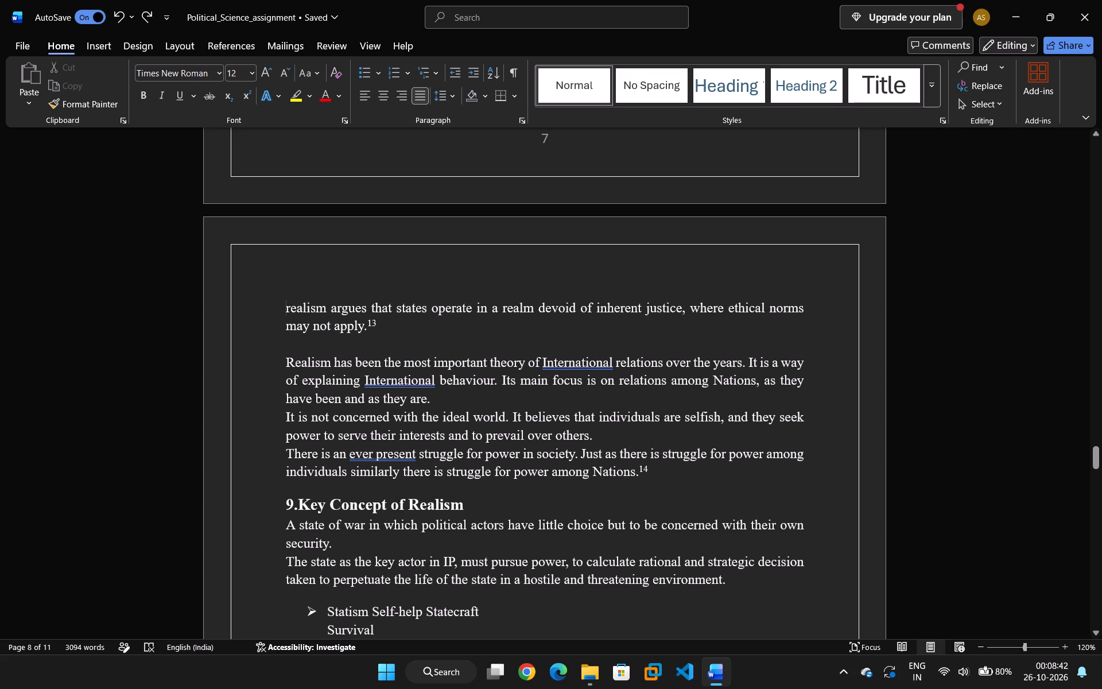
{"action": "scroll", "coordinate": [379, 497], "scroll_direction": "up", "scroll_amount": 10}
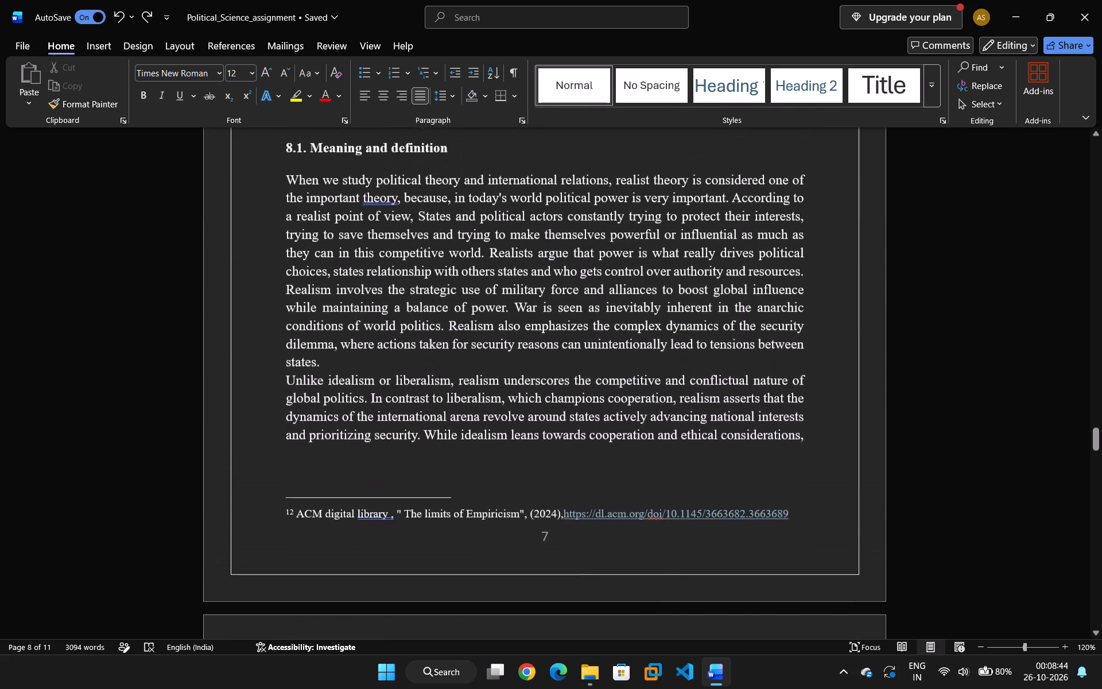
{"action": "scroll", "coordinate": [379, 496], "scroll_direction": "down", "scroll_amount": 1}
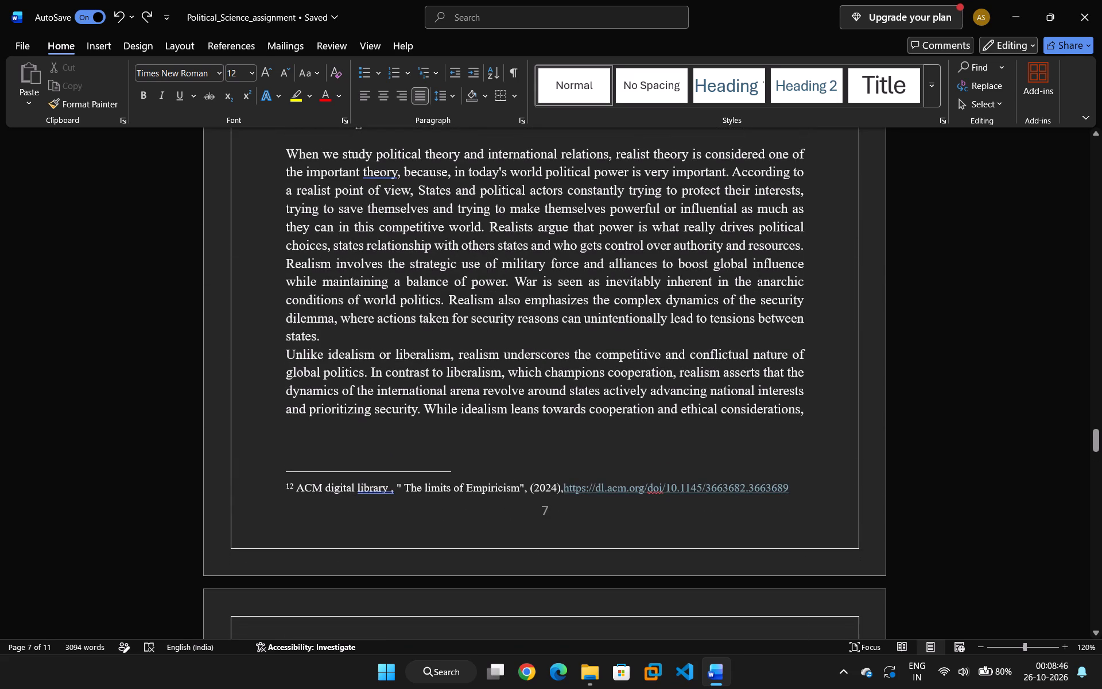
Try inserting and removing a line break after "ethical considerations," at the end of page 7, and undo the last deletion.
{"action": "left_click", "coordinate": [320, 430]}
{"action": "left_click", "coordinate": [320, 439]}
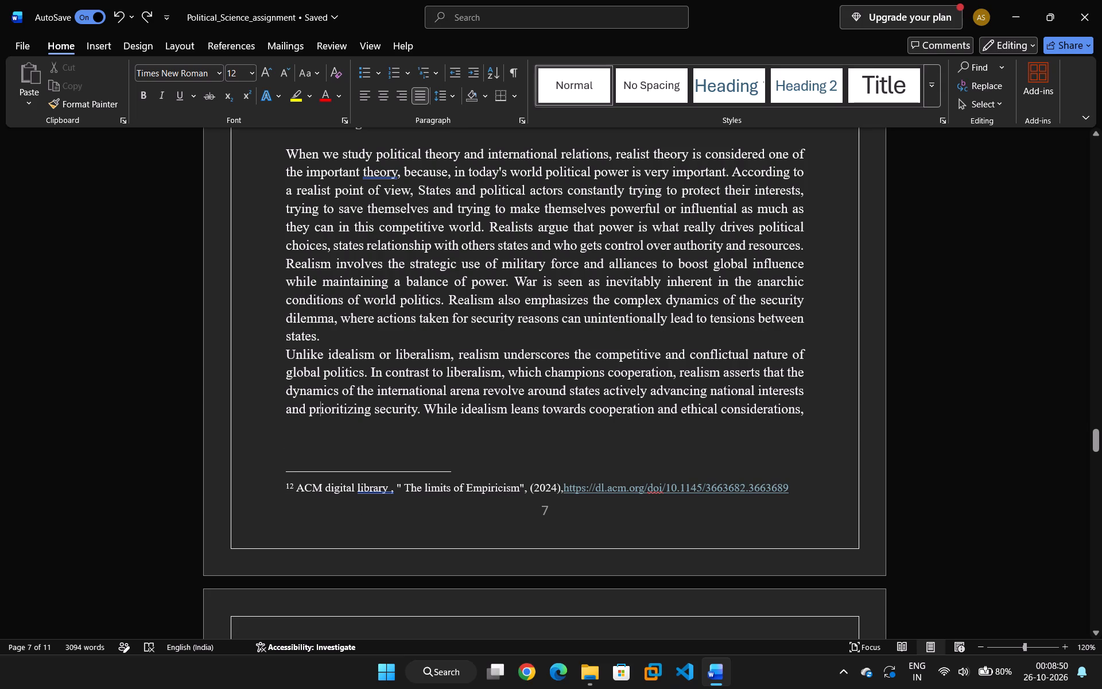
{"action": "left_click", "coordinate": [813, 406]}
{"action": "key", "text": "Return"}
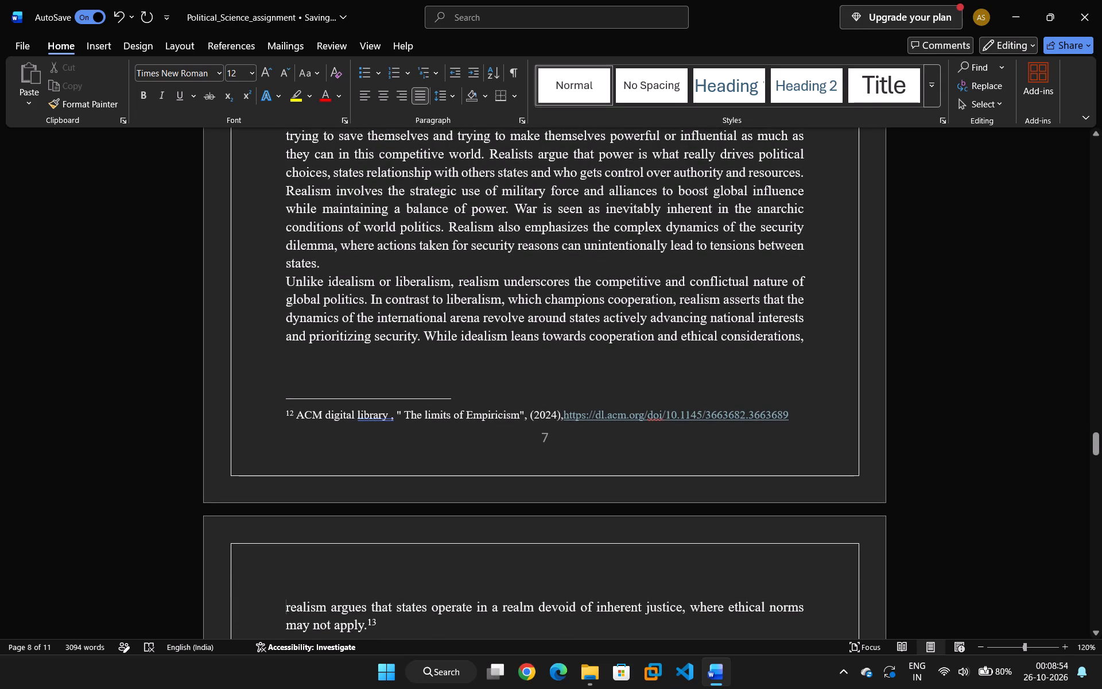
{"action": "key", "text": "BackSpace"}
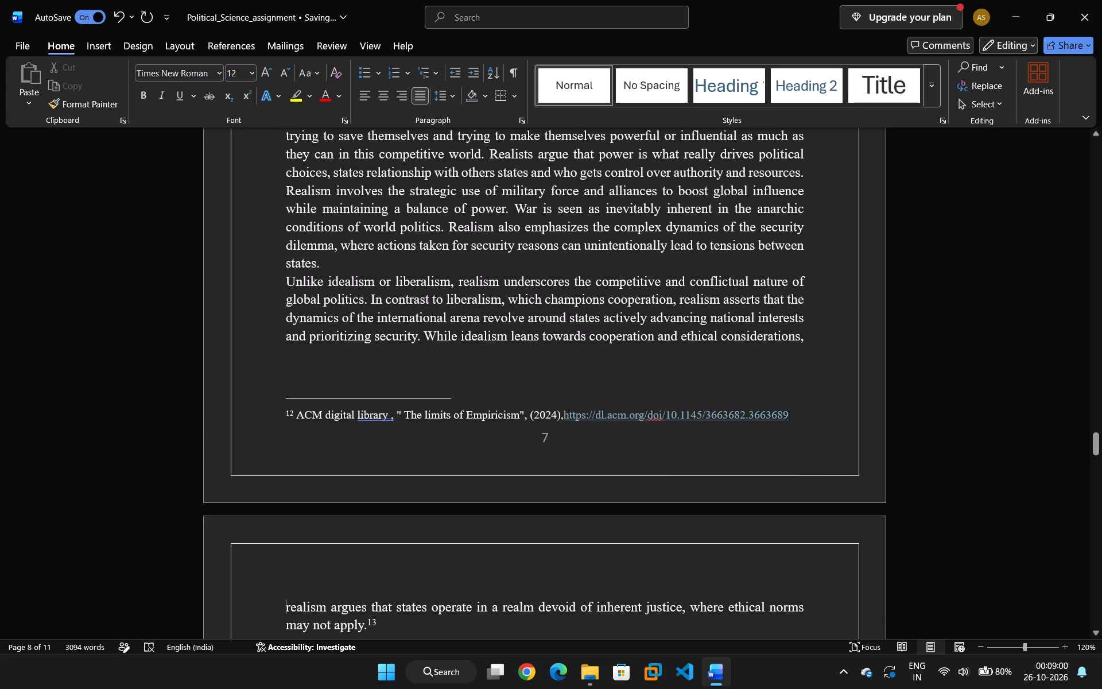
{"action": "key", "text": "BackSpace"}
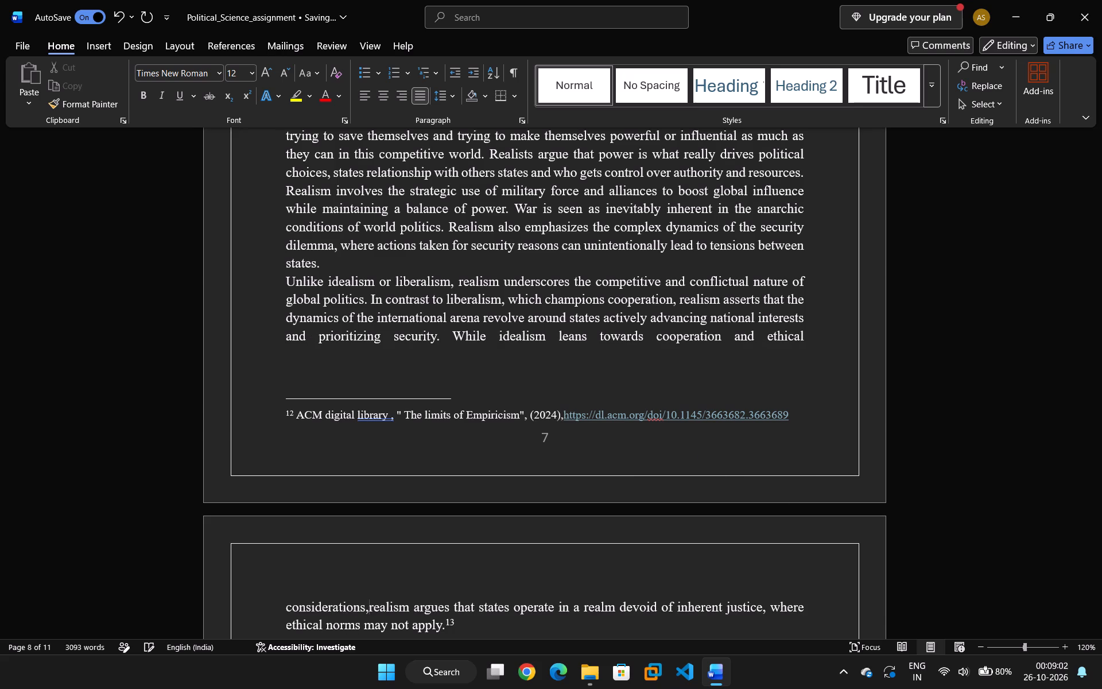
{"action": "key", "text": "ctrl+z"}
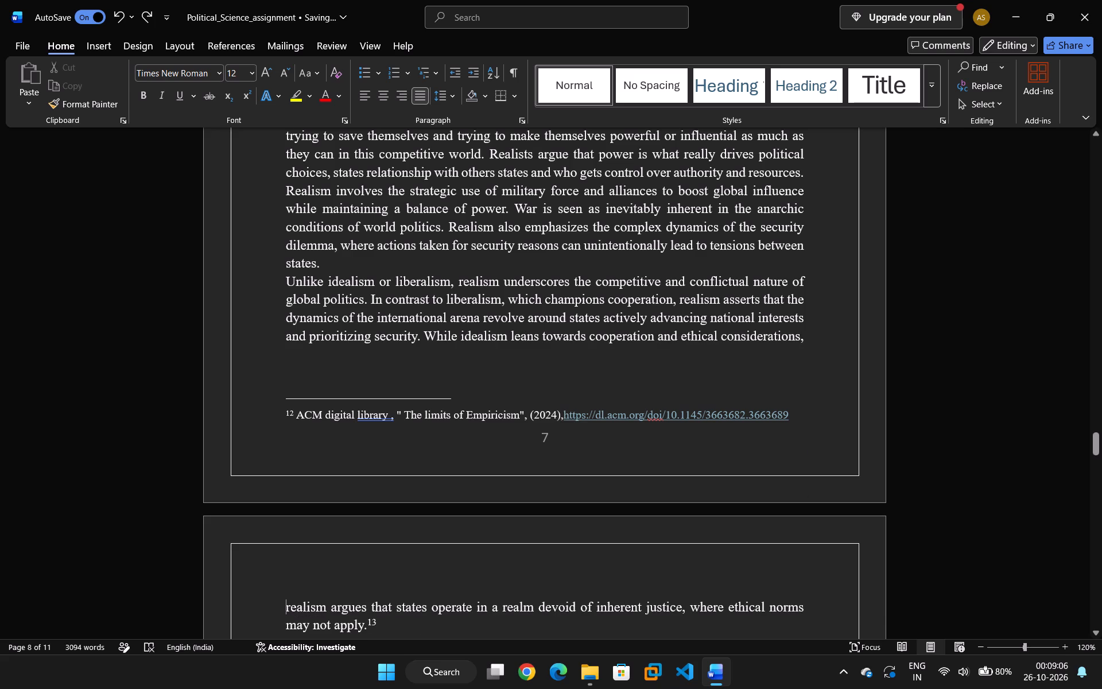
Show paragraph marks and other hidden formatting symbols in the document.
{"action": "left_click", "coordinate": [514, 71]}
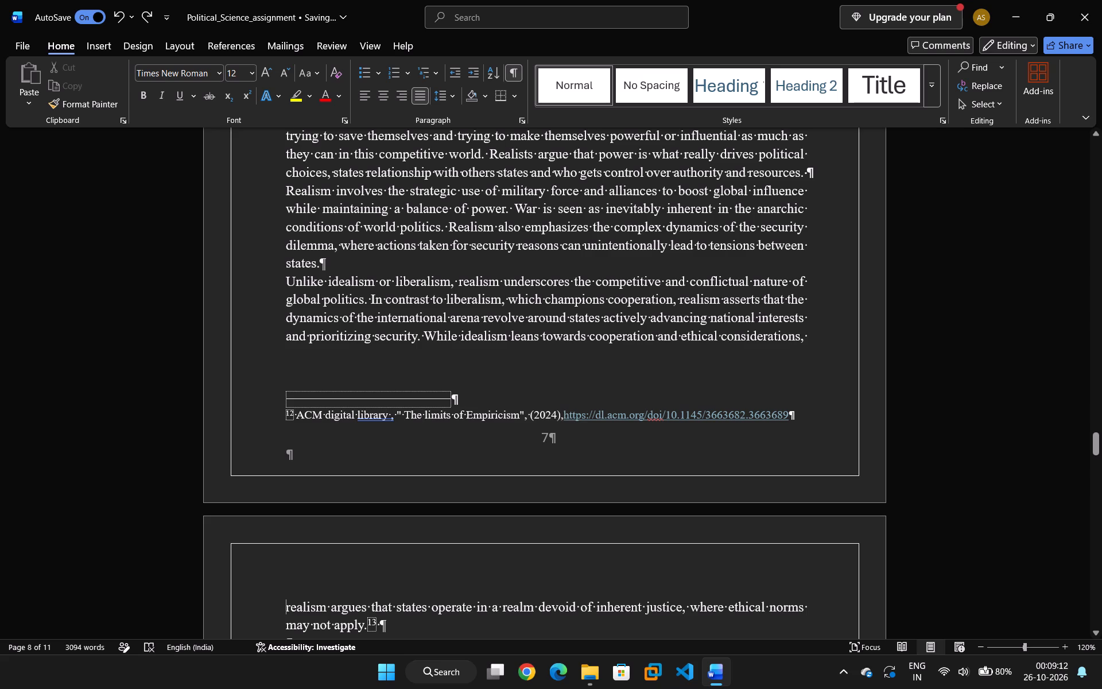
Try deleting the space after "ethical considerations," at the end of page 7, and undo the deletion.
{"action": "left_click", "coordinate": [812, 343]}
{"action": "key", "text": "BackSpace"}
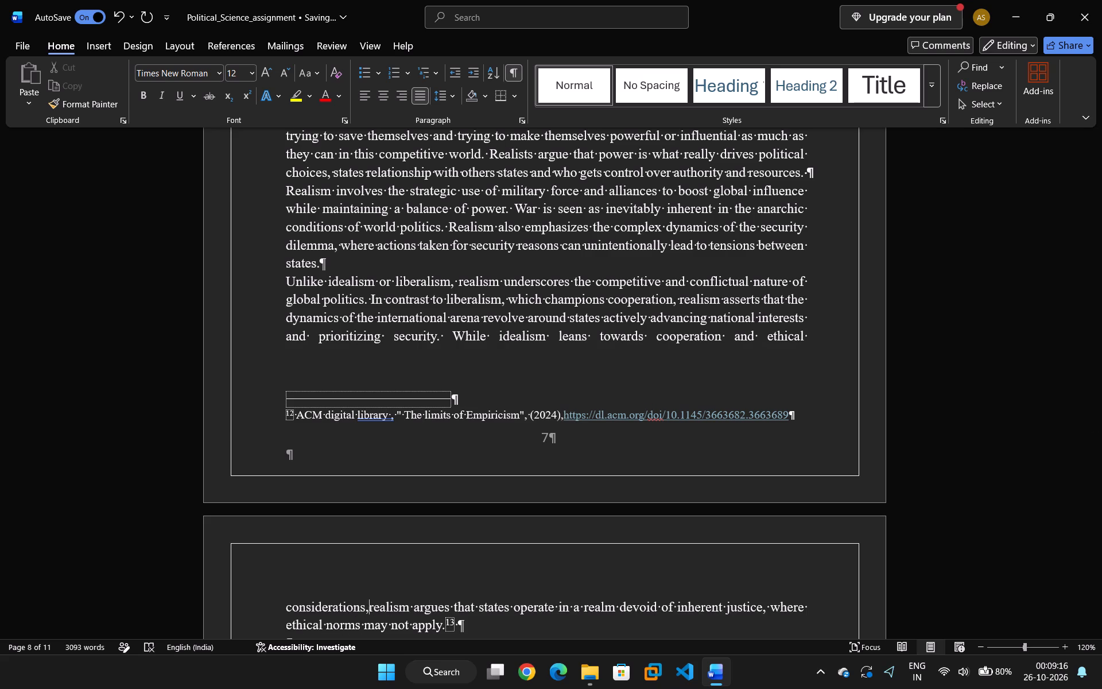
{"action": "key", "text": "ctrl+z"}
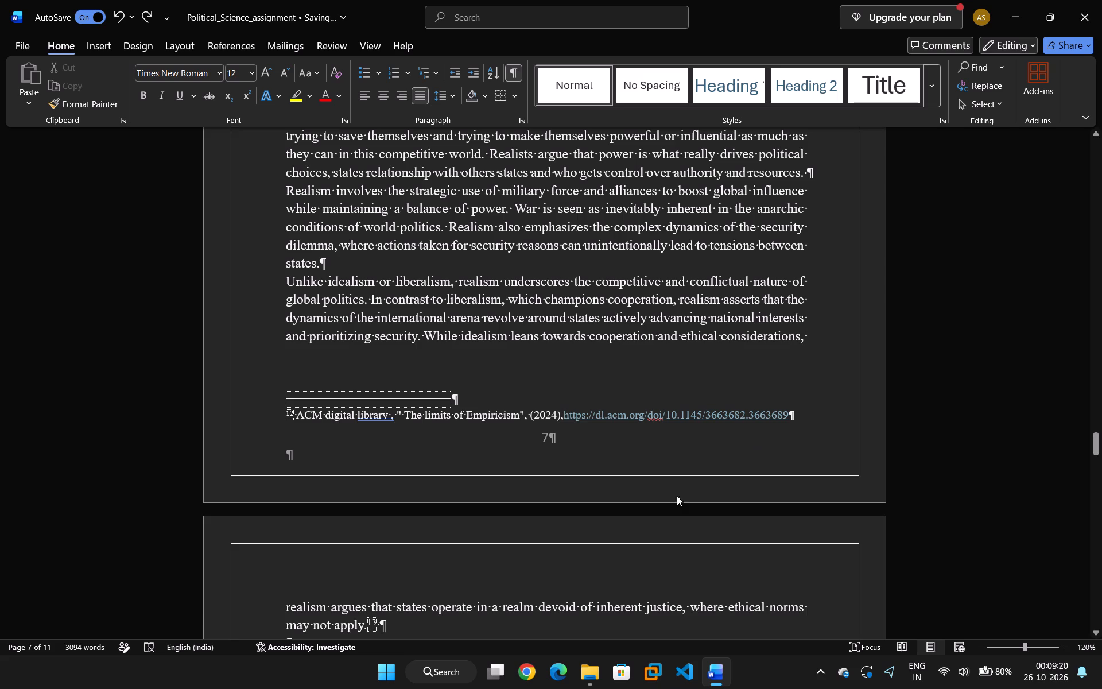
Copy the text "realism argues that states operate… may not apply" from page 8 and paste it after "ethical considerations," on page 7.
{"action": "scroll", "coordinate": [372, 570], "scroll_direction": "down", "scroll_amount": 2}
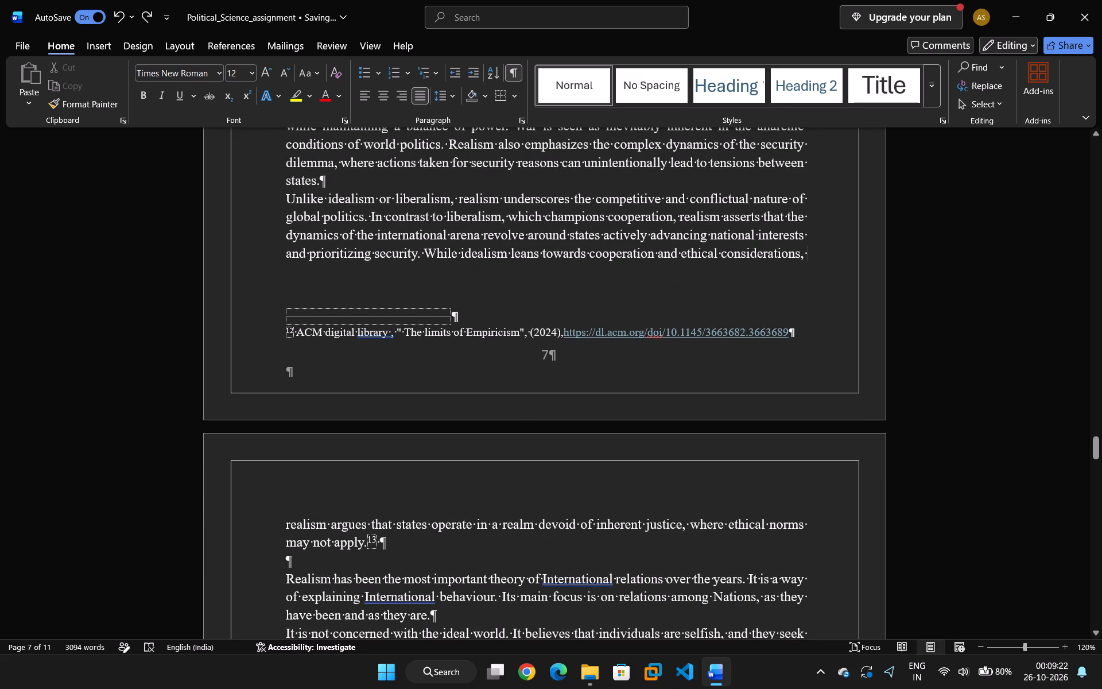
{"action": "left_click", "coordinate": [803, 255]}
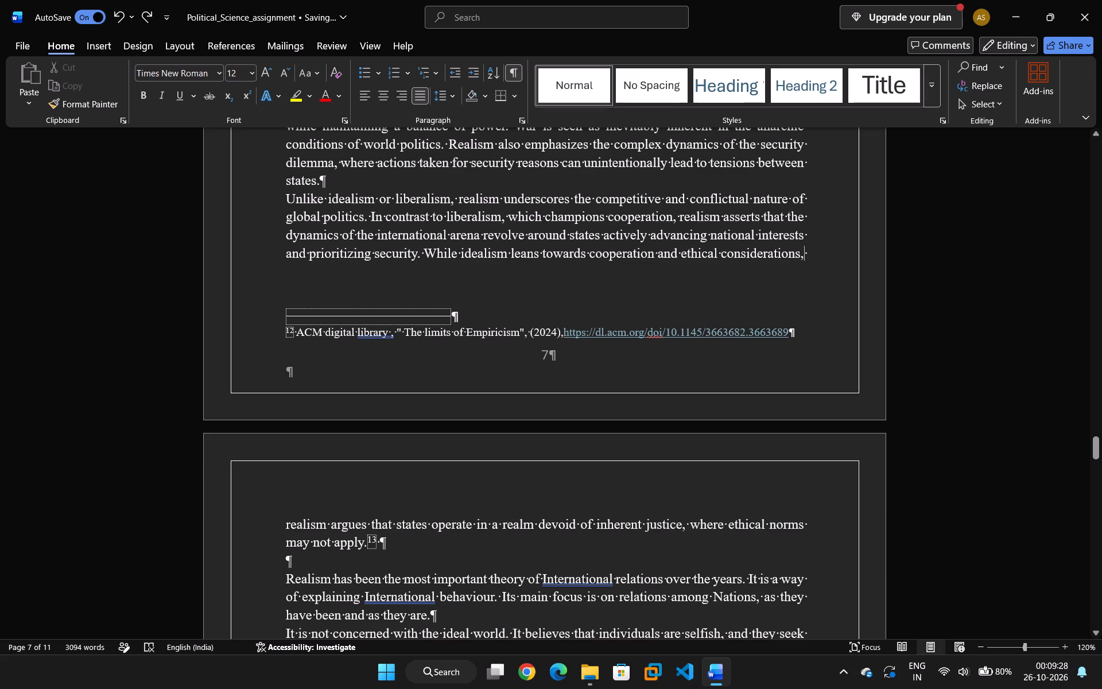
{"action": "left_click_drag", "start_coordinate": [287, 525], "coordinate": [364, 545]}
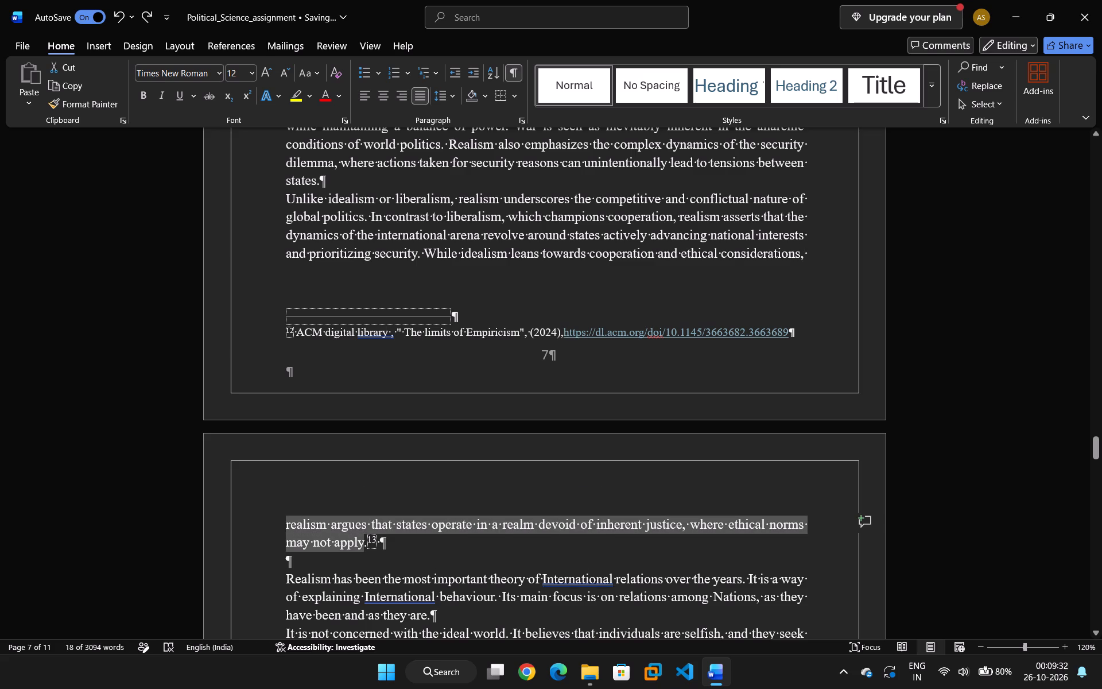
{"action": "key", "text": "ctrl+c"}
{"action": "left_click", "coordinate": [800, 253]}
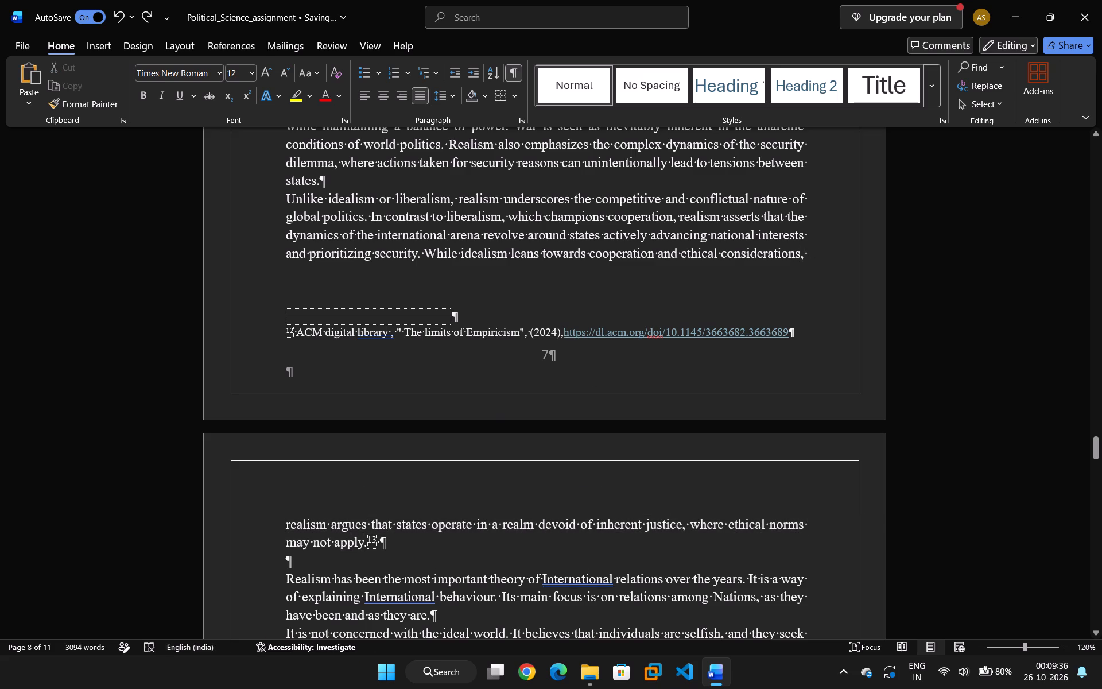
{"action": "key", "text": "Right"}
{"action": "key", "text": "ctrl+v"}
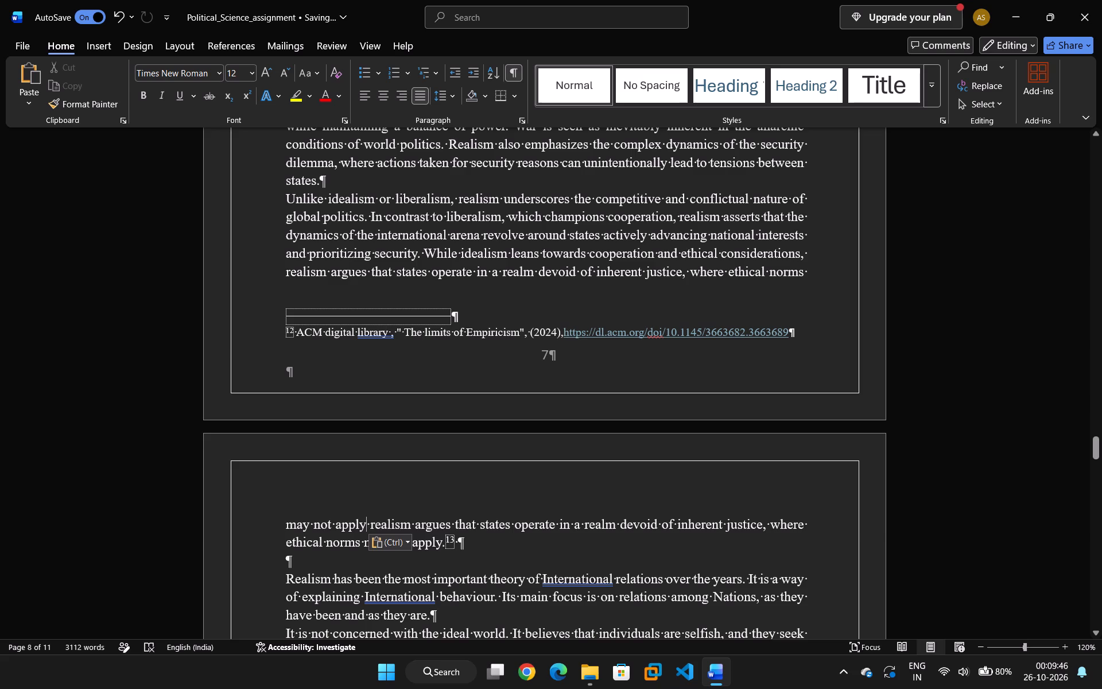
{"action": "scroll", "coordinate": [825, 287], "scroll_direction": "up", "scroll_amount": 1}
{"action": "scroll", "coordinate": [829, 289], "scroll_direction": "down", "scroll_amount": 1}
{"action": "scroll", "coordinate": [833, 294], "scroll_direction": "up", "scroll_amount": 1}
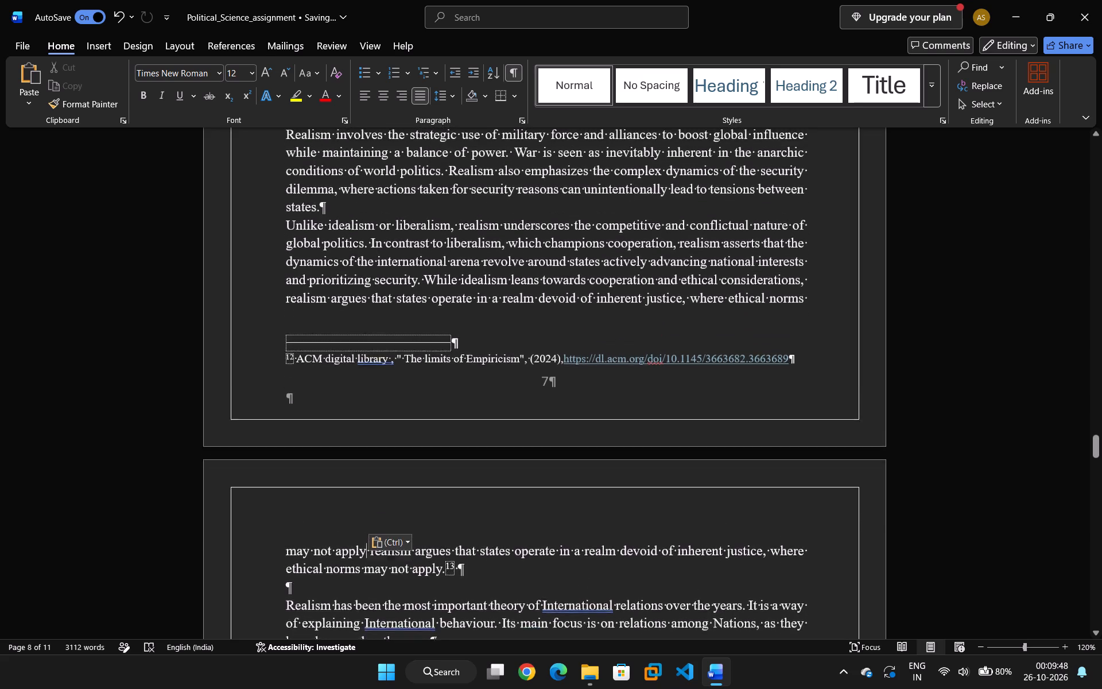
Review the layout of page 7 and the text carried over to the top of page 8 after the paste.
{"action": "scroll", "coordinate": [833, 294], "scroll_direction": "up", "scroll_amount": 6}
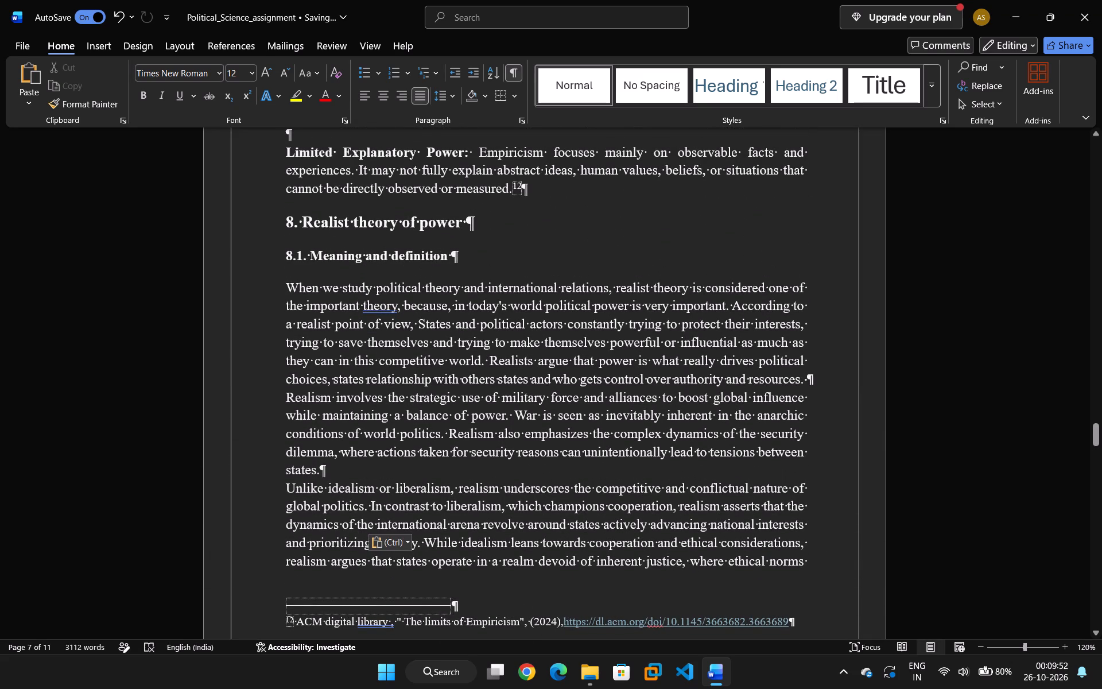
{"action": "scroll", "coordinate": [374, 224], "scroll_direction": "up", "scroll_amount": 5}
{"action": "scroll", "coordinate": [386, 285], "scroll_direction": "down", "scroll_amount": 1}
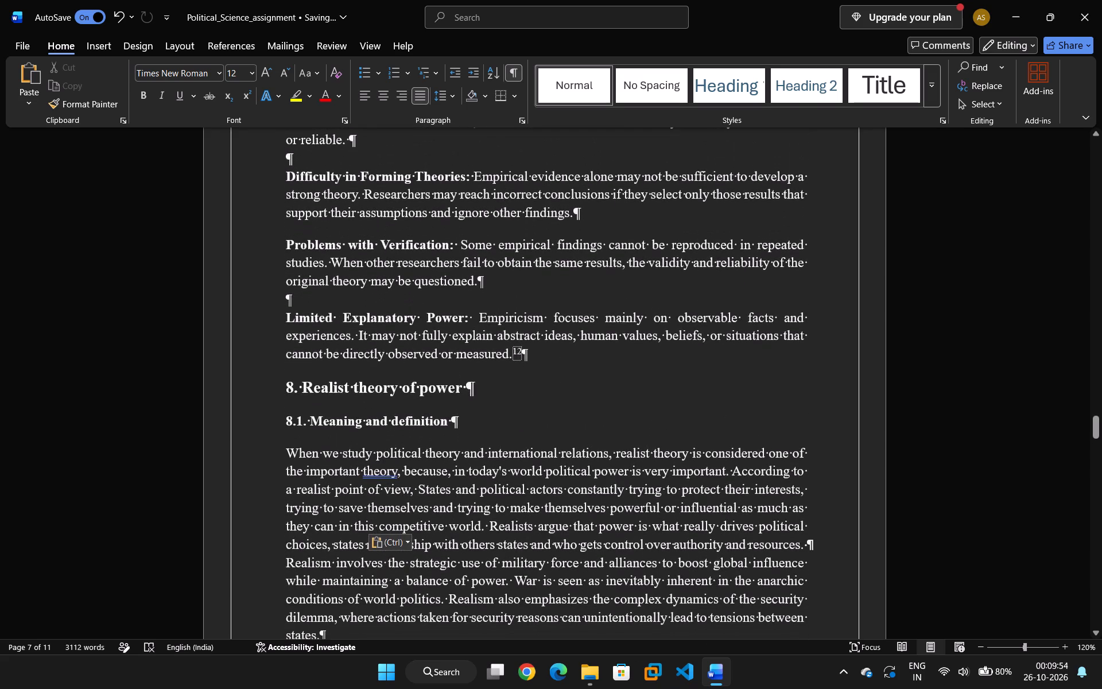
{"action": "scroll", "coordinate": [382, 330], "scroll_direction": "up", "scroll_amount": 4}
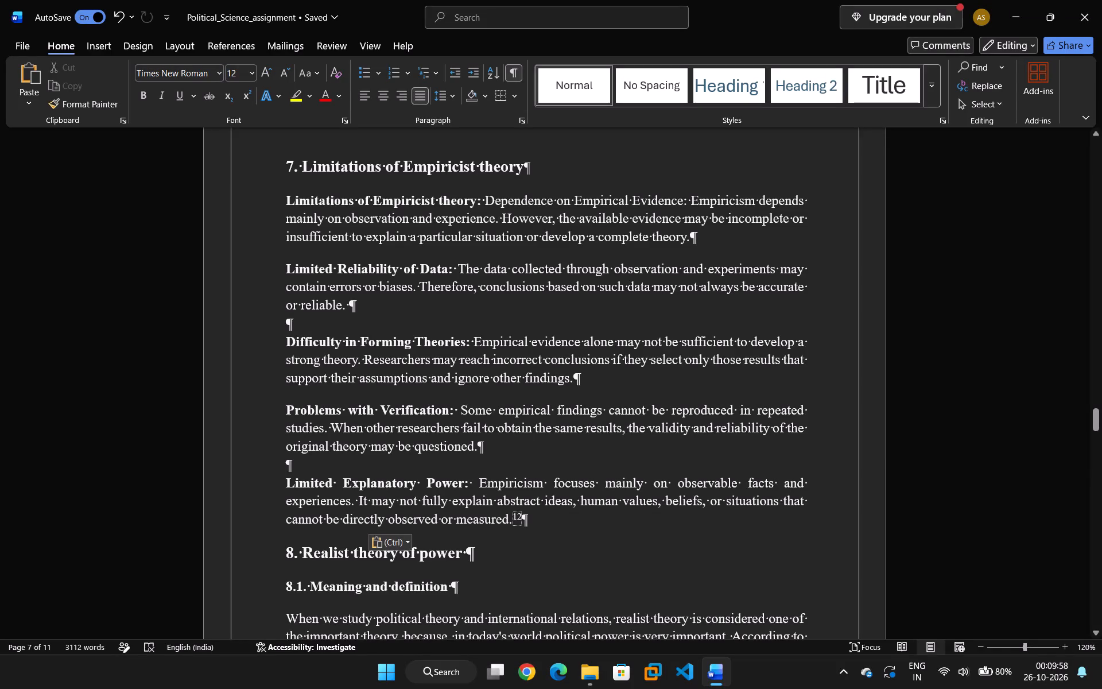
{"action": "scroll", "coordinate": [586, 387], "scroll_direction": "down", "scroll_amount": 9}
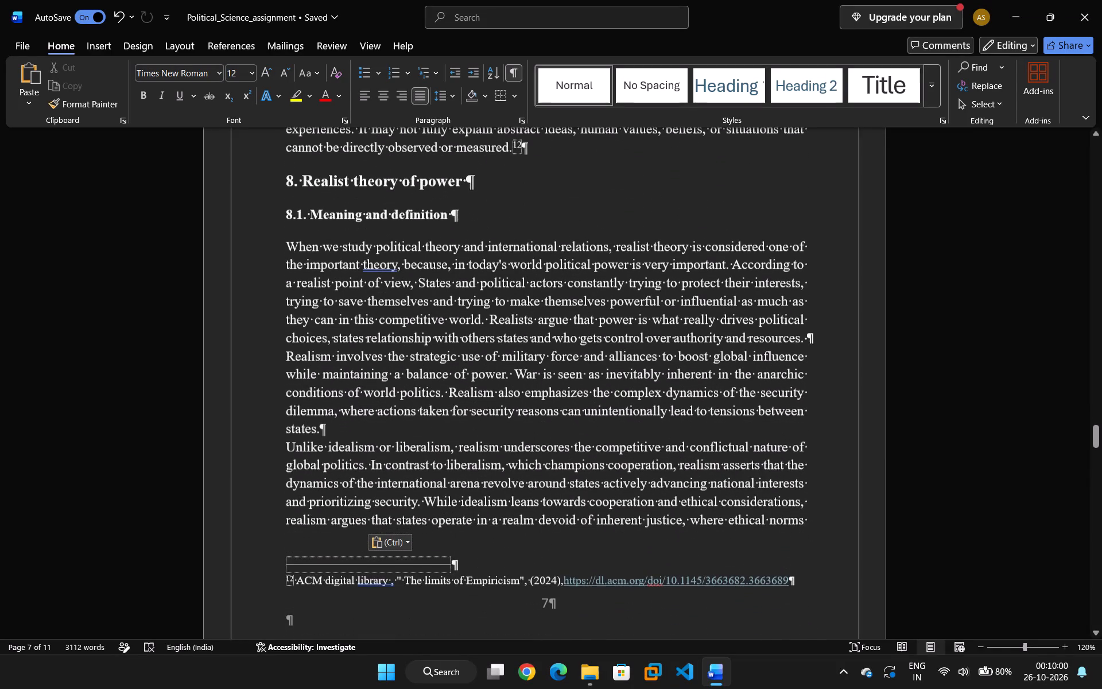
{"action": "scroll", "coordinate": [583, 390], "scroll_direction": "down", "scroll_amount": 8}
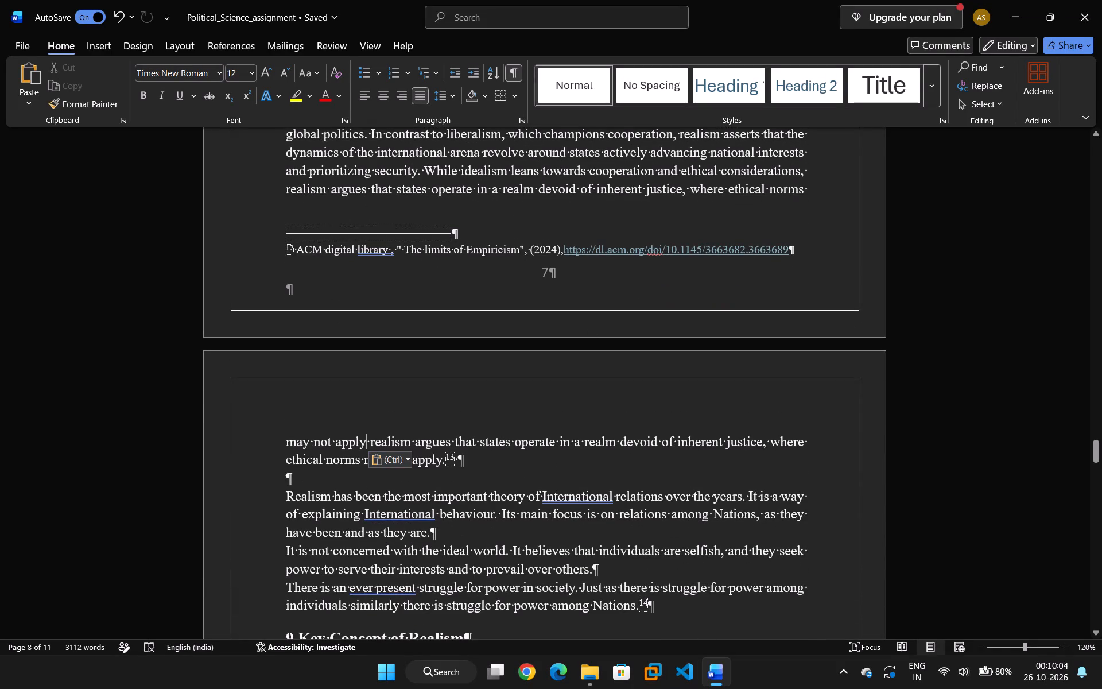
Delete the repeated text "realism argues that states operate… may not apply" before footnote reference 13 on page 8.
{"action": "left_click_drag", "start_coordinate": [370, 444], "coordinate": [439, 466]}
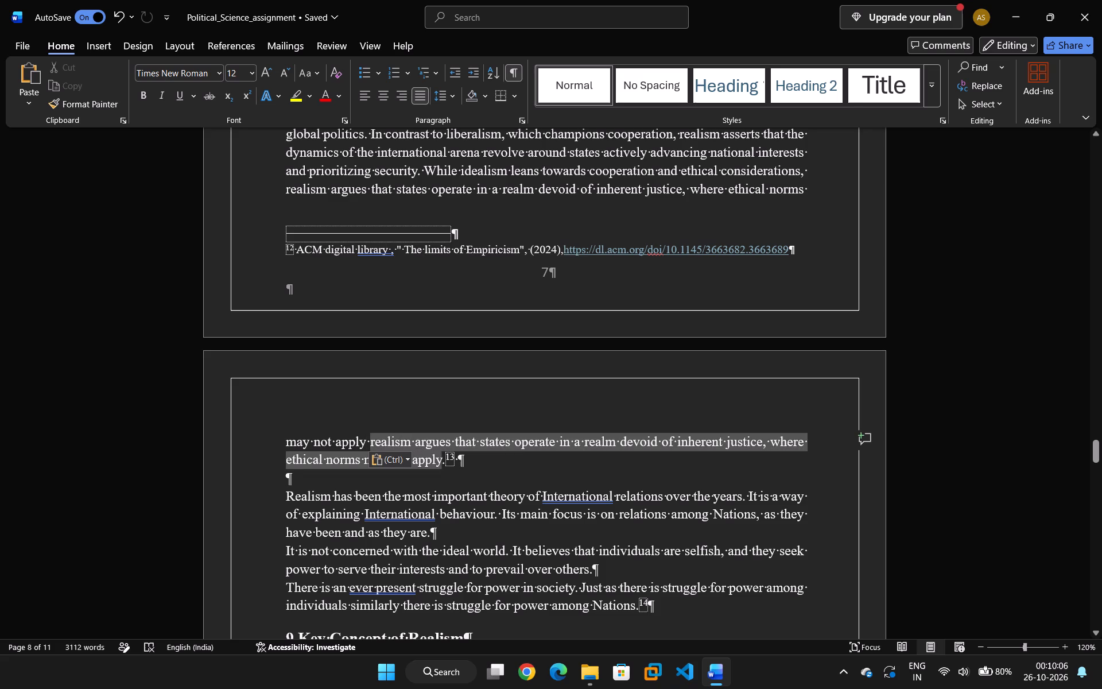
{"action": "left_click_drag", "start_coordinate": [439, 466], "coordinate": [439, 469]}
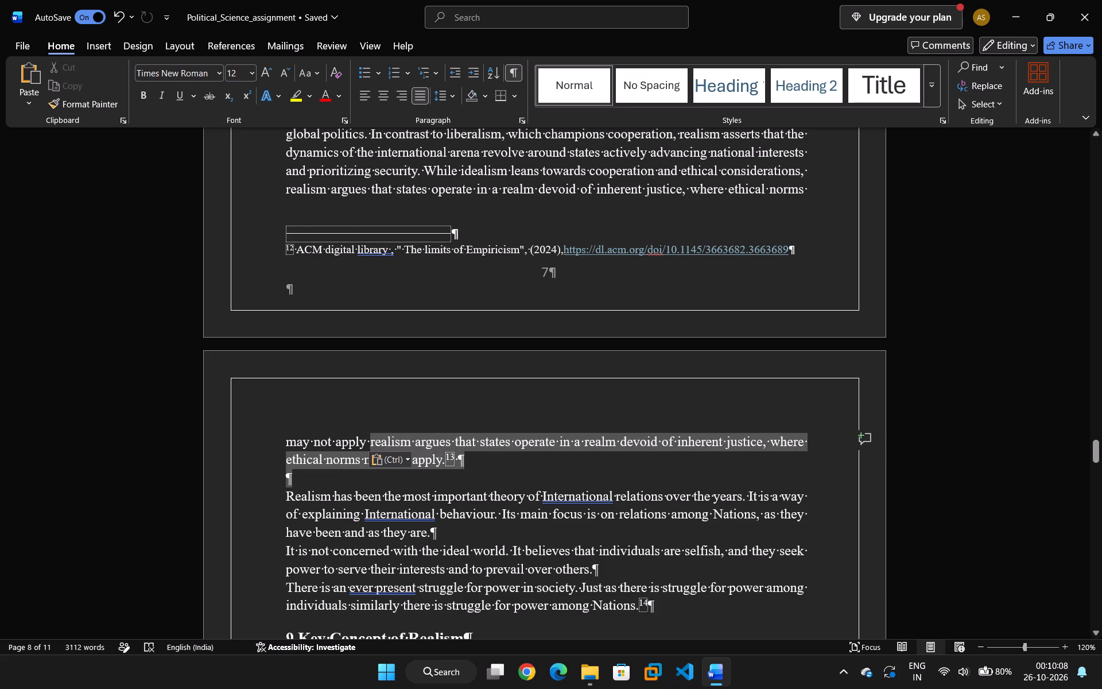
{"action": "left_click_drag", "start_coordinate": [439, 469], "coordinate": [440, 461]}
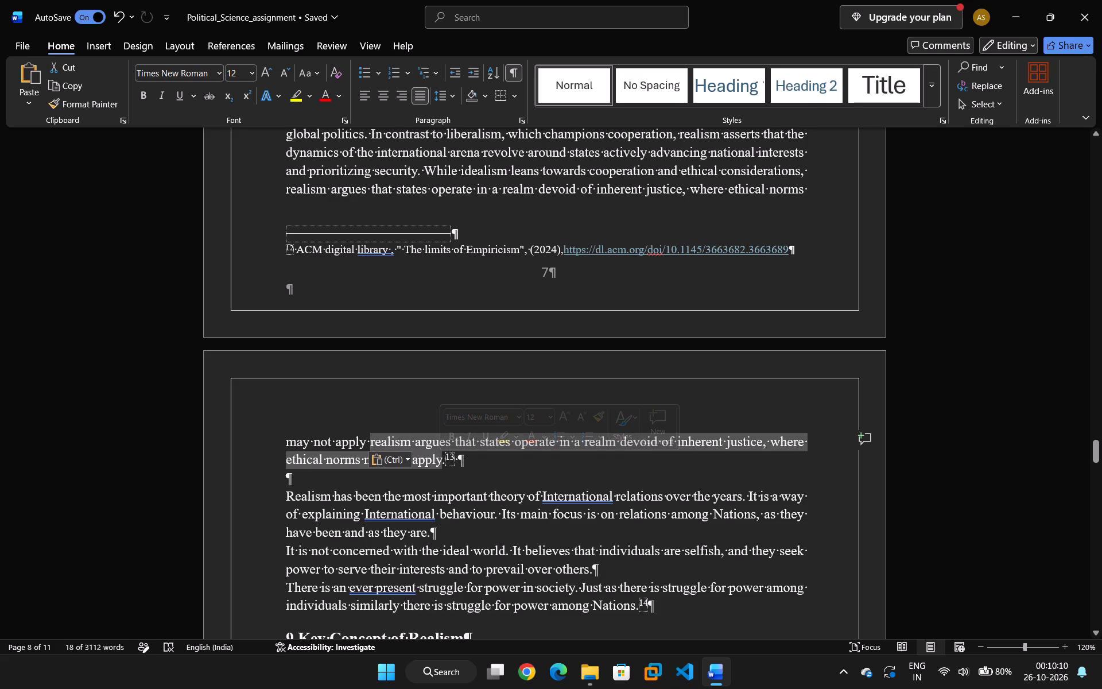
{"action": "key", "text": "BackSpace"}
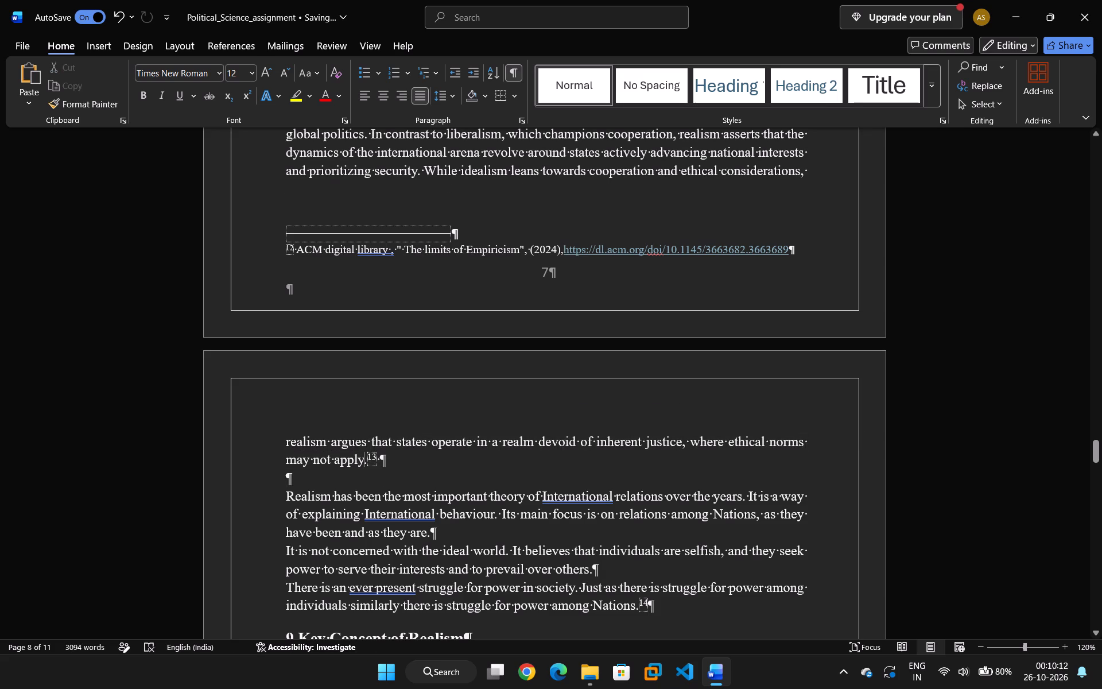
Hide the paragraph marks and other formatting symbols.
{"action": "left_click", "coordinate": [510, 77]}
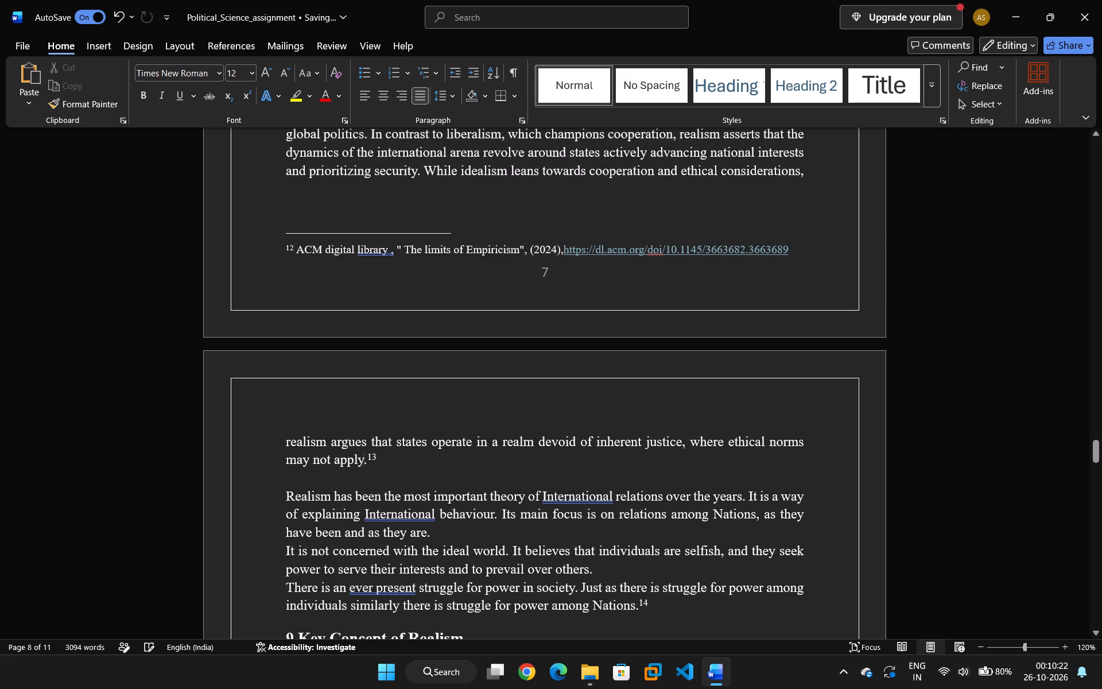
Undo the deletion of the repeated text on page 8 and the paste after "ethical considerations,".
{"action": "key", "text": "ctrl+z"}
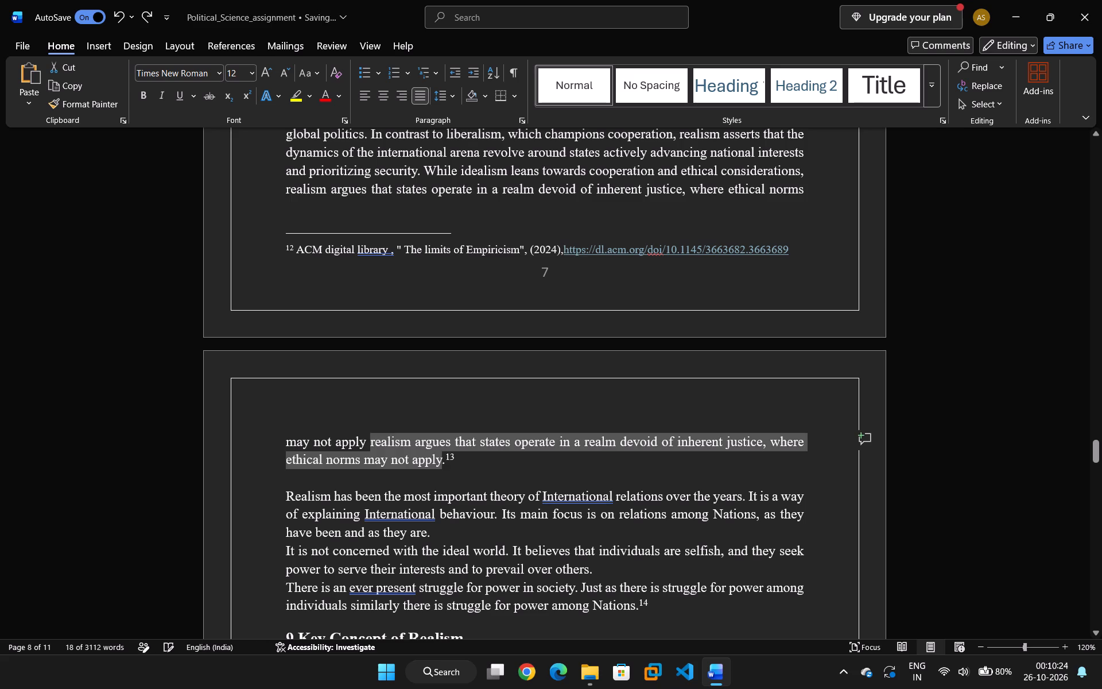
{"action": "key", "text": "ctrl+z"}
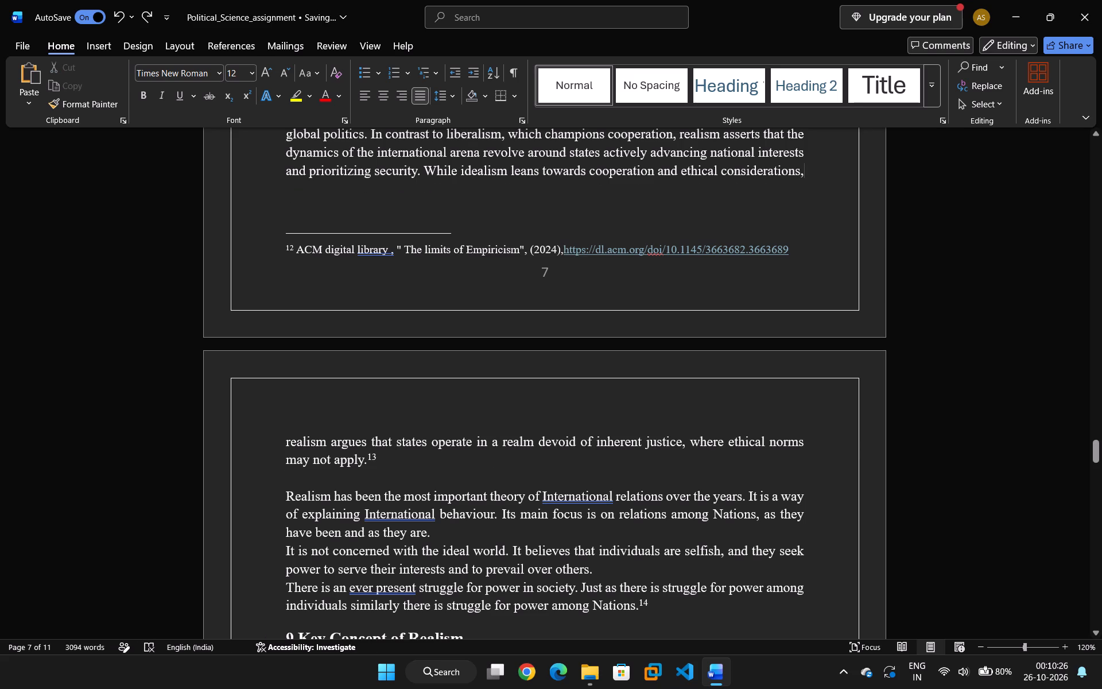
Remove the line break before the Wikipedia link in footnote 13 on page 8, joining it to the citation line.
{"action": "scroll", "coordinate": [523, 545], "scroll_direction": "down", "scroll_amount": 3}
{"action": "scroll", "coordinate": [540, 578], "scroll_direction": "up", "scroll_amount": 8}
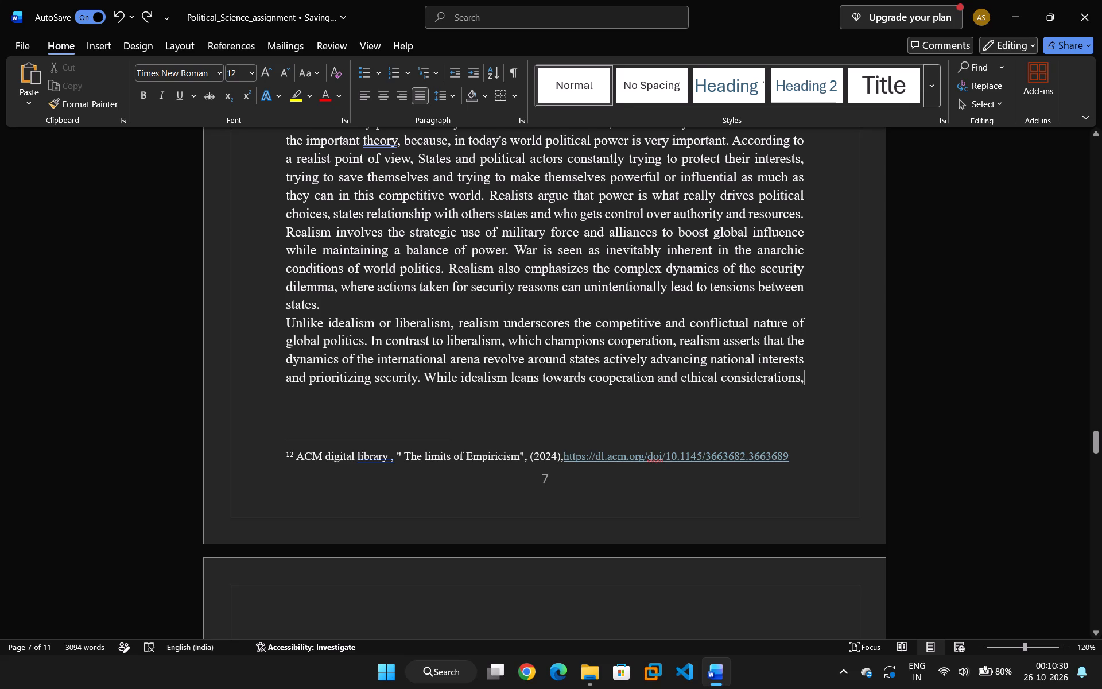
{"action": "scroll", "coordinate": [540, 578], "scroll_direction": "up", "scroll_amount": 1}
{"action": "scroll", "coordinate": [540, 578], "scroll_direction": "down", "scroll_amount": 19}
{"action": "scroll", "coordinate": [540, 578], "scroll_direction": "down", "scroll_amount": 4}
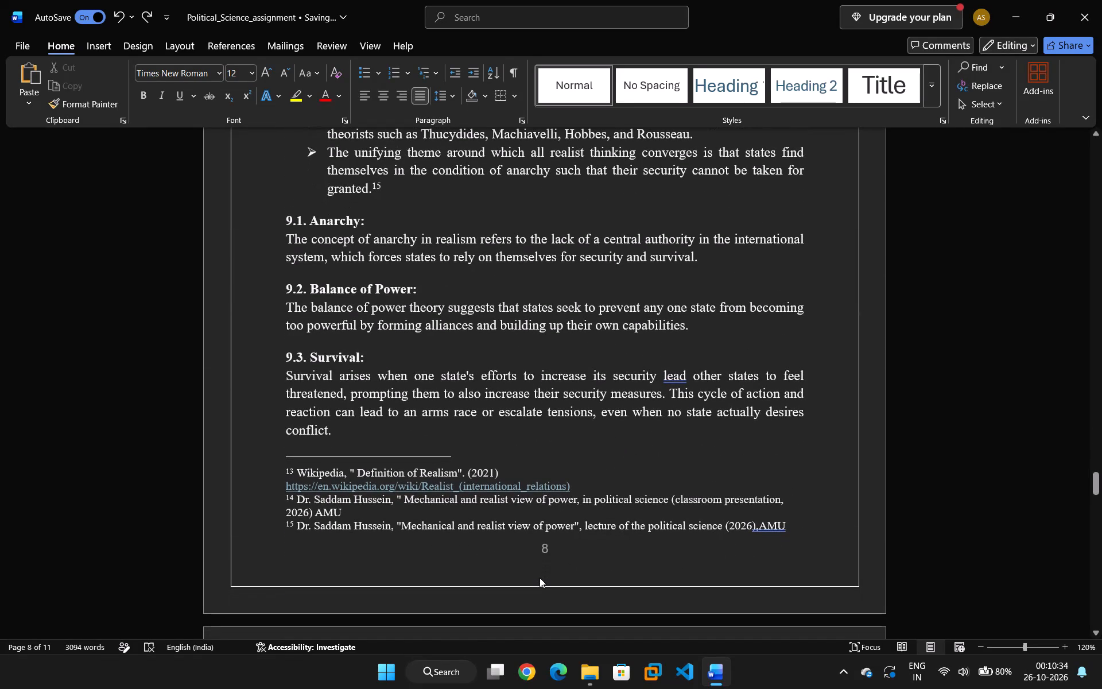
{"action": "left_click", "coordinate": [284, 490]}
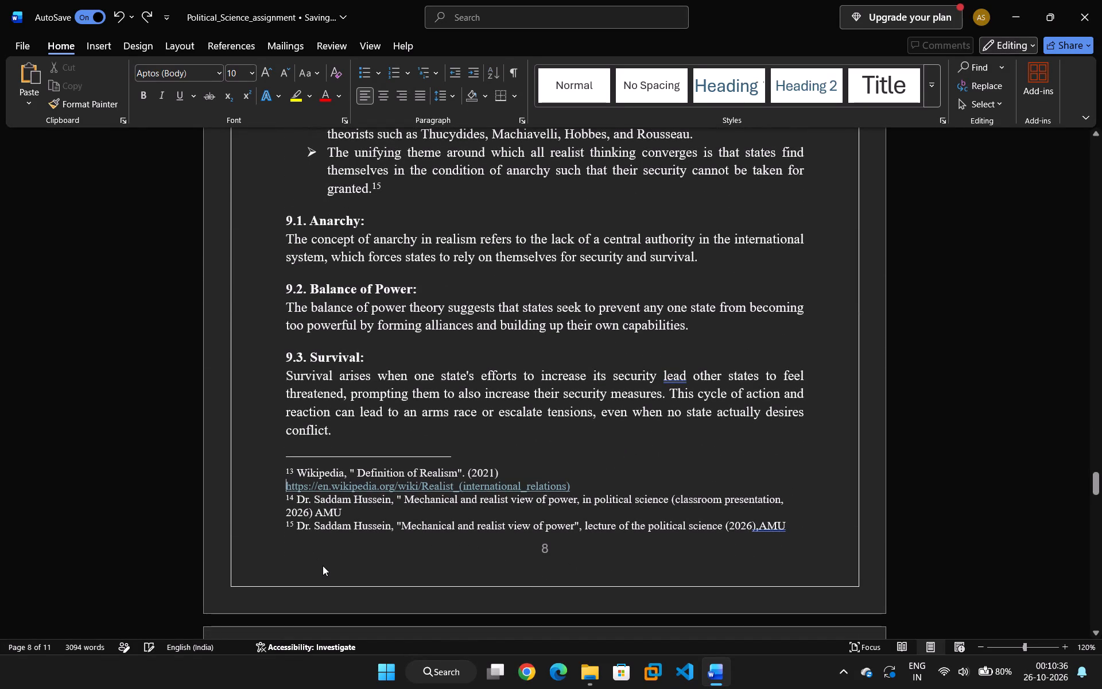
{"action": "key", "text": "BackSpace"}
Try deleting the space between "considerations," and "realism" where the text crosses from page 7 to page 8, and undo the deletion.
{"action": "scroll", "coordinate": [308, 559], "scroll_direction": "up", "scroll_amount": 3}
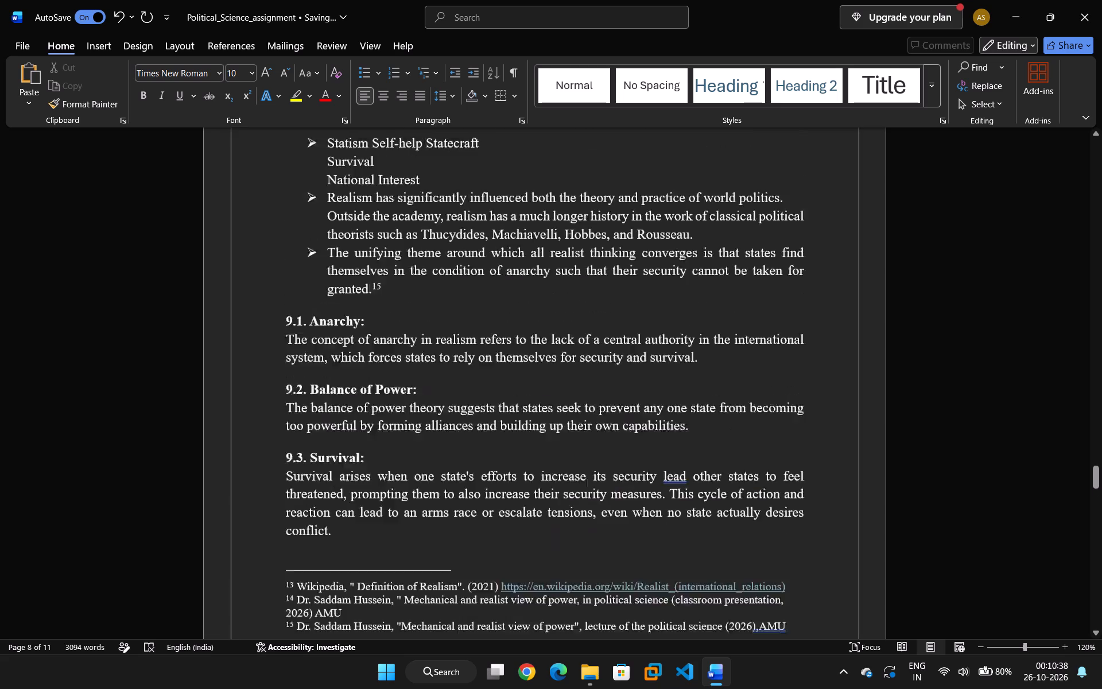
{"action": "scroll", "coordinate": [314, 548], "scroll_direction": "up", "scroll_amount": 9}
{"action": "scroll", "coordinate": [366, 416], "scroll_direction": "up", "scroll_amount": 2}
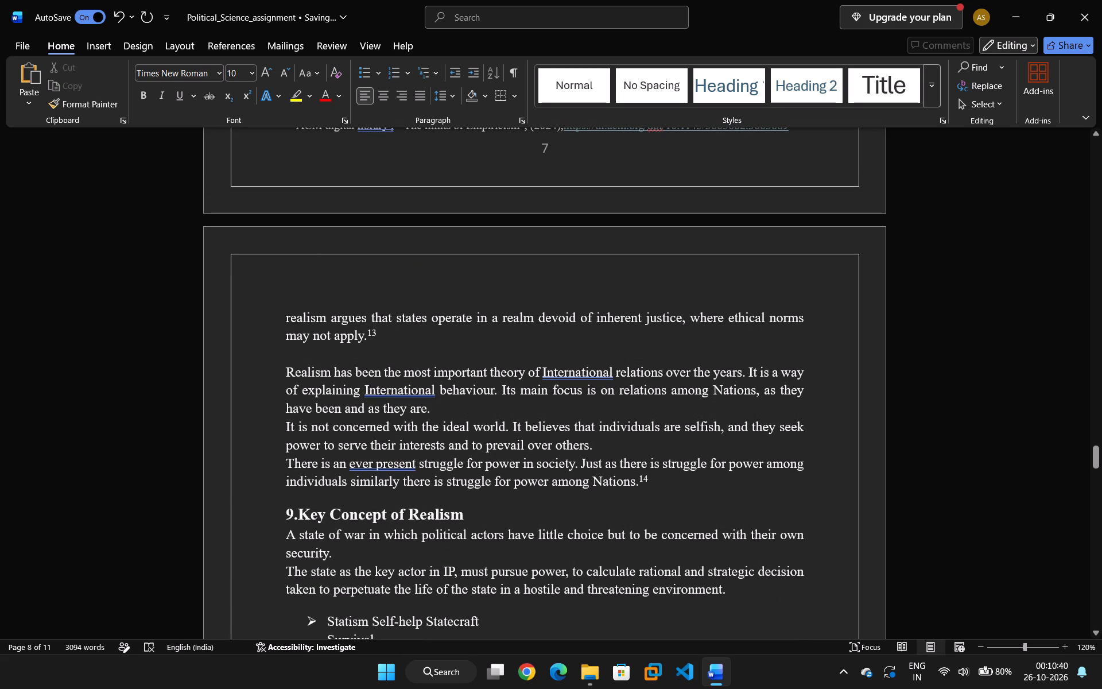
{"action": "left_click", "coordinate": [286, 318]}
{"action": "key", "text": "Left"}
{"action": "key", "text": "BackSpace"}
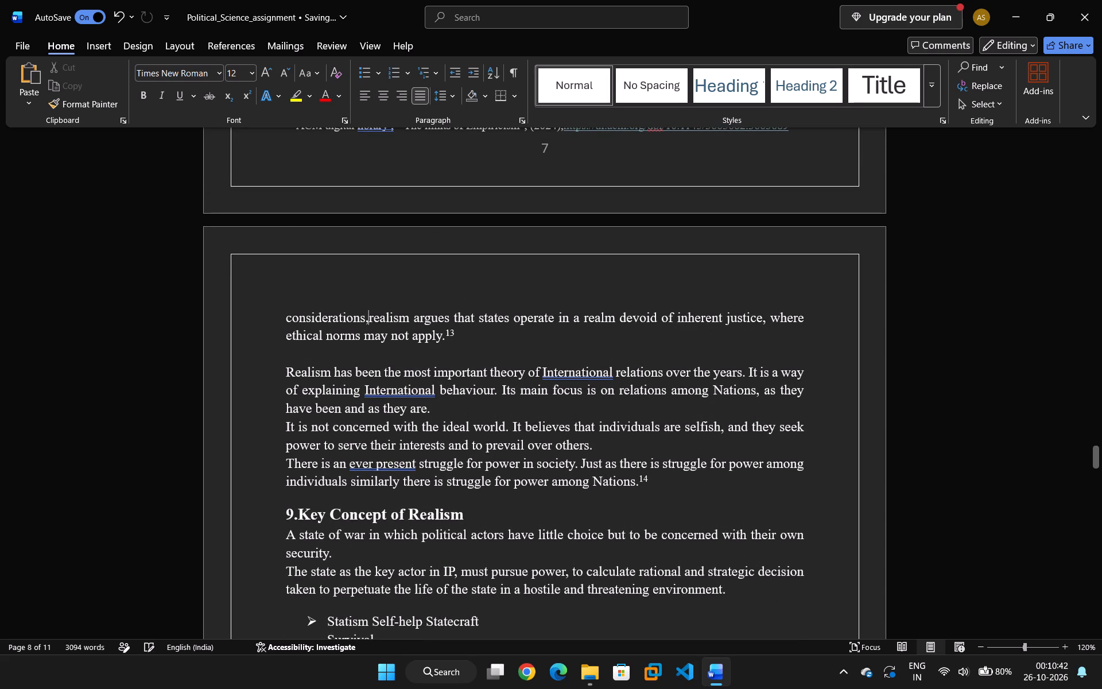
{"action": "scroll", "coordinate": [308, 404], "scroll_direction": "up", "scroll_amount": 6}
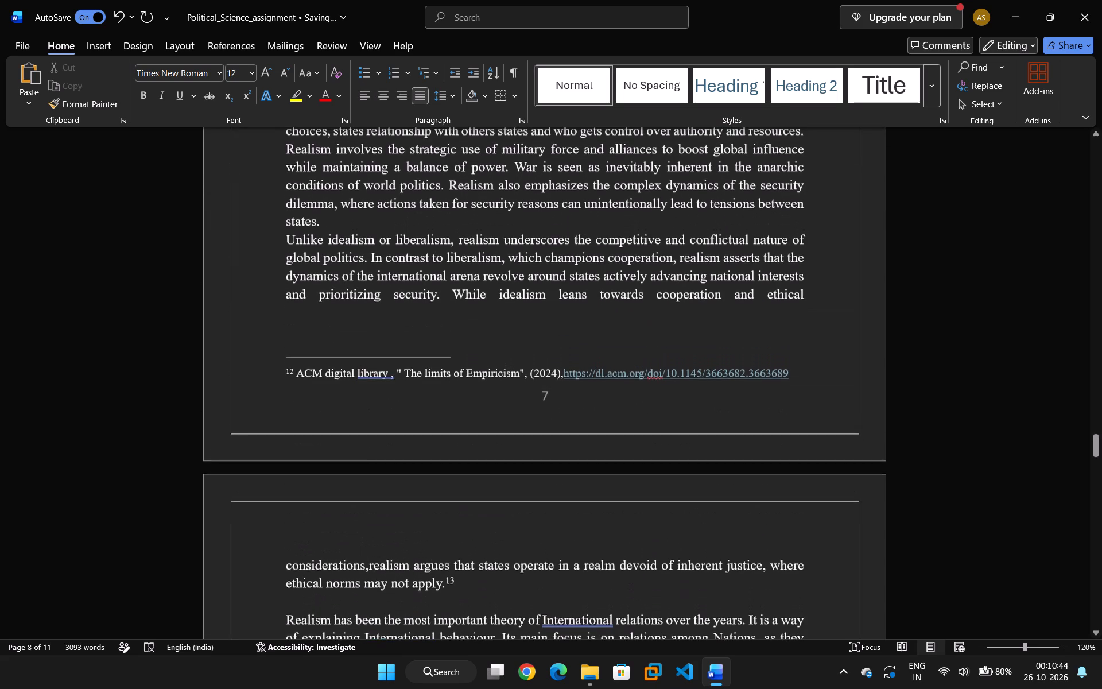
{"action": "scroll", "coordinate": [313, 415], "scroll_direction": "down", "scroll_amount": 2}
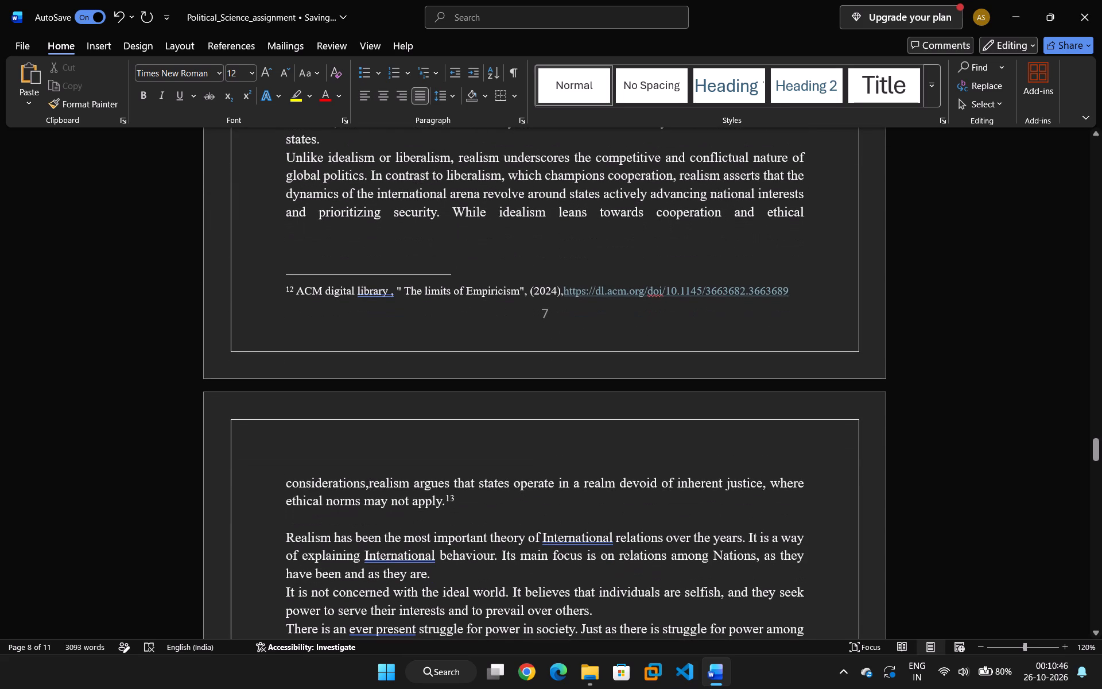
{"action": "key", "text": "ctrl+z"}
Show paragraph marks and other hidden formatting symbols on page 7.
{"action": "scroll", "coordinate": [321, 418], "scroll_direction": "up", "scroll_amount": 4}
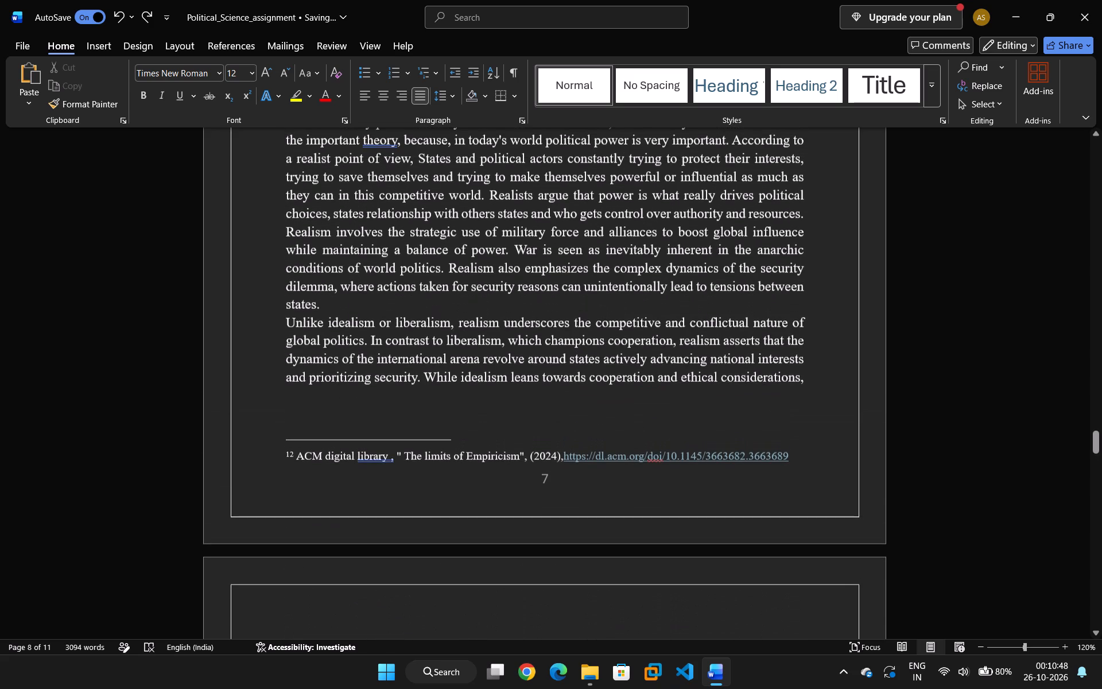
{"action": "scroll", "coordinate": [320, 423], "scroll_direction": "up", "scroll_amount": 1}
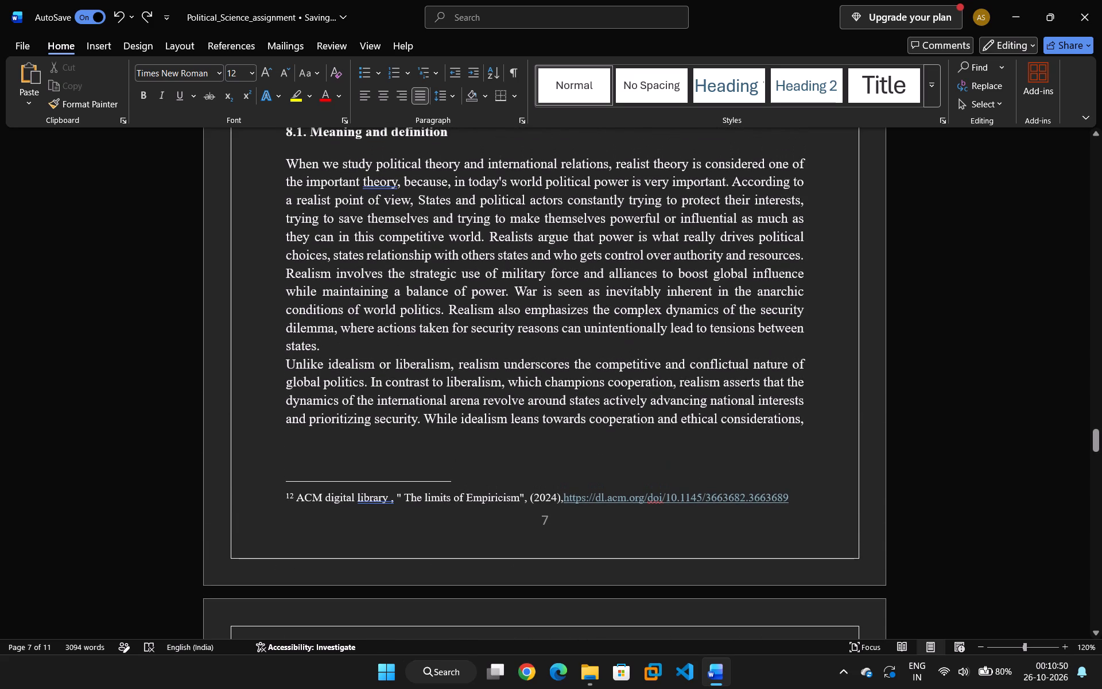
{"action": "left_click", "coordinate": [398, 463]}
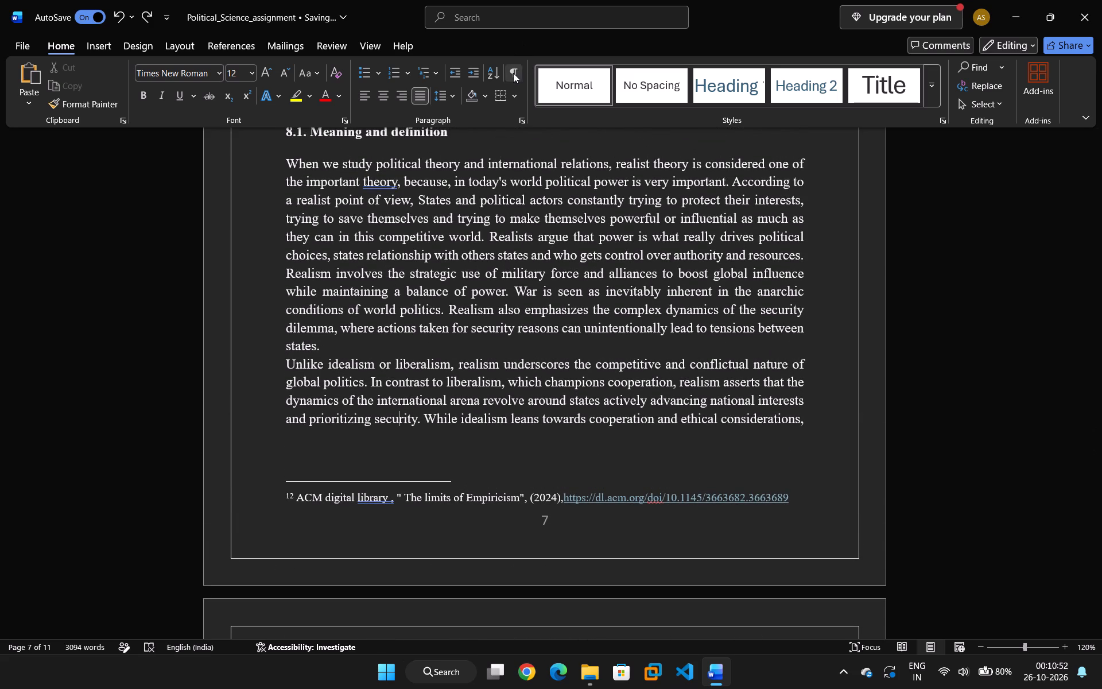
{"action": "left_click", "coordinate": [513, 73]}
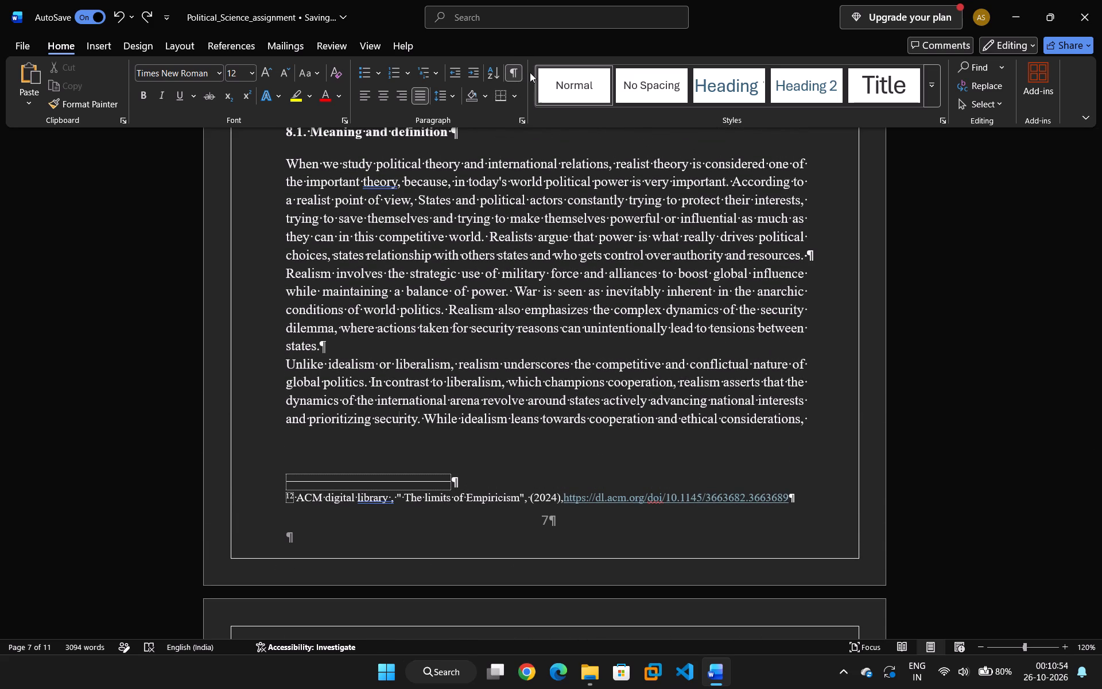
Inspect the blank gap above footnote 12 on page 7 and the text continuing on page 8 for stray formatting marks.
{"action": "right_click", "coordinate": [374, 436]}
{"action": "right_click", "coordinate": [343, 447]}
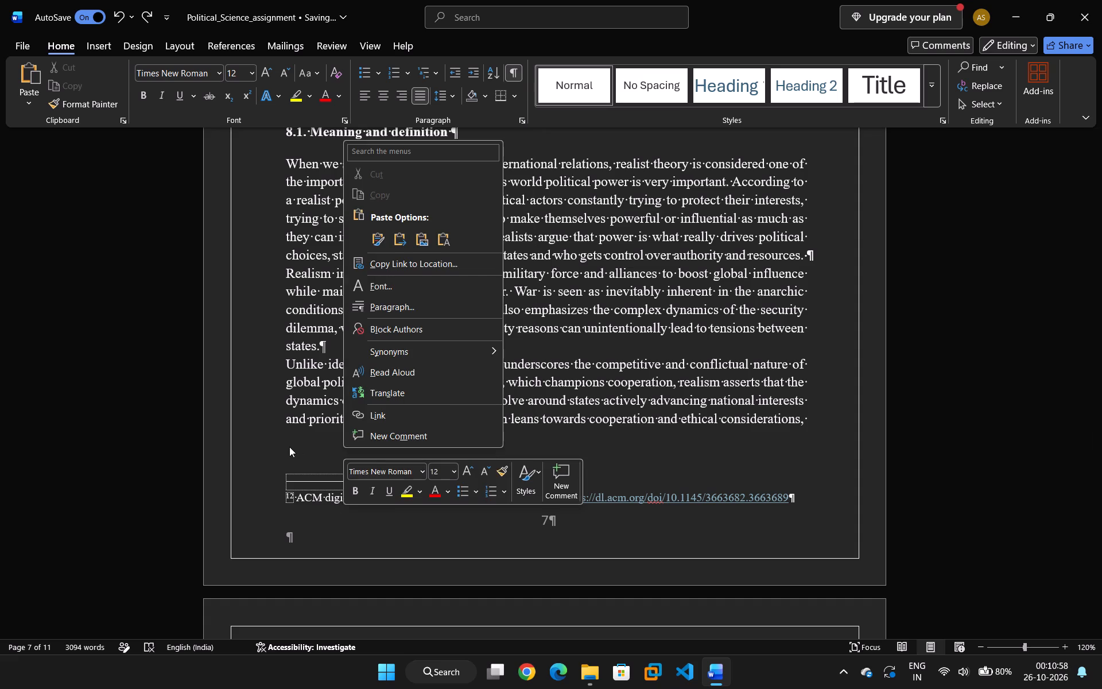
{"action": "right_click", "coordinate": [289, 447]}
{"action": "left_click", "coordinate": [609, 451]}
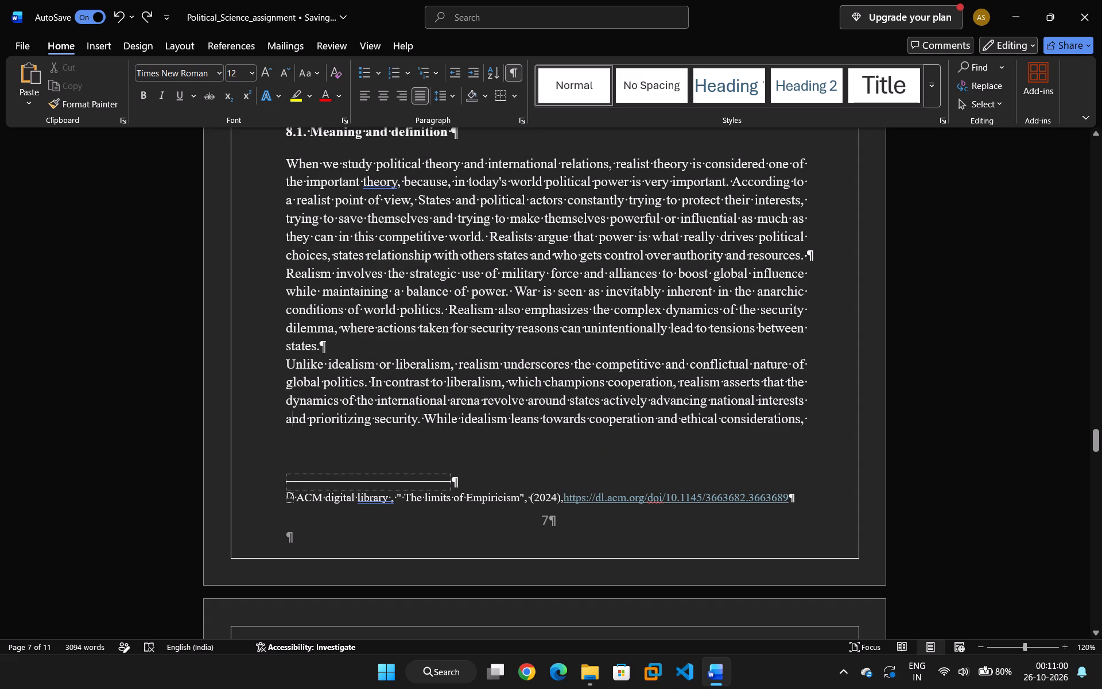
{"action": "scroll", "coordinate": [321, 382], "scroll_direction": "down", "scroll_amount": 8}
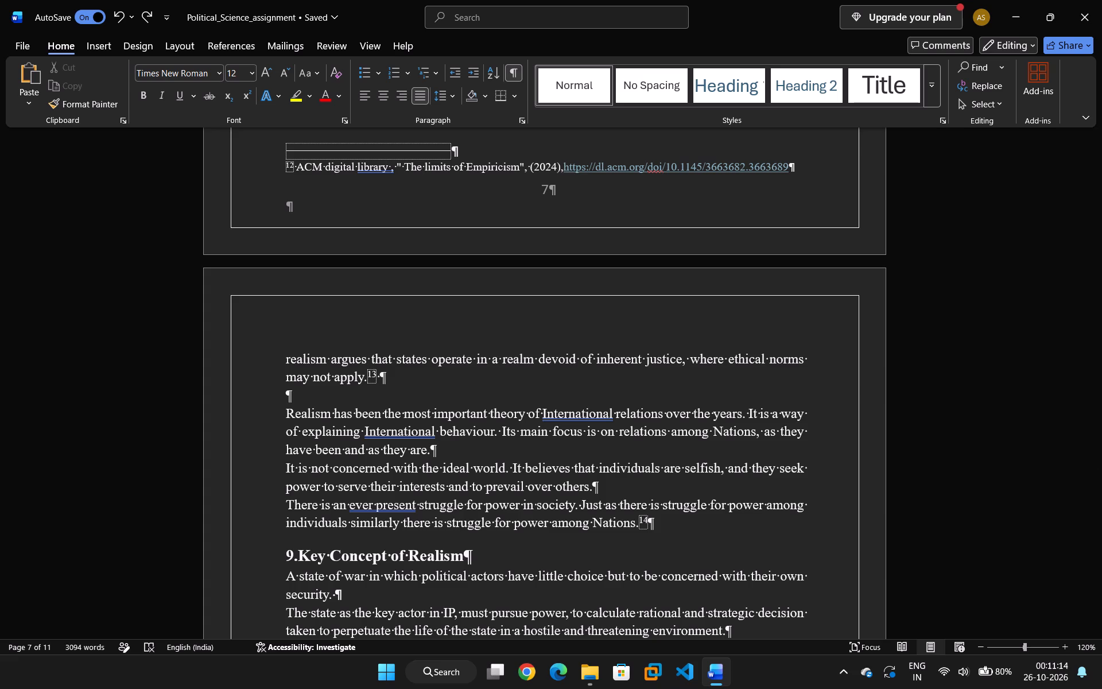
{"action": "scroll", "coordinate": [377, 401], "scroll_direction": "down", "scroll_amount": 1}
{"action": "scroll", "coordinate": [377, 401], "scroll_direction": "up", "scroll_amount": 3}
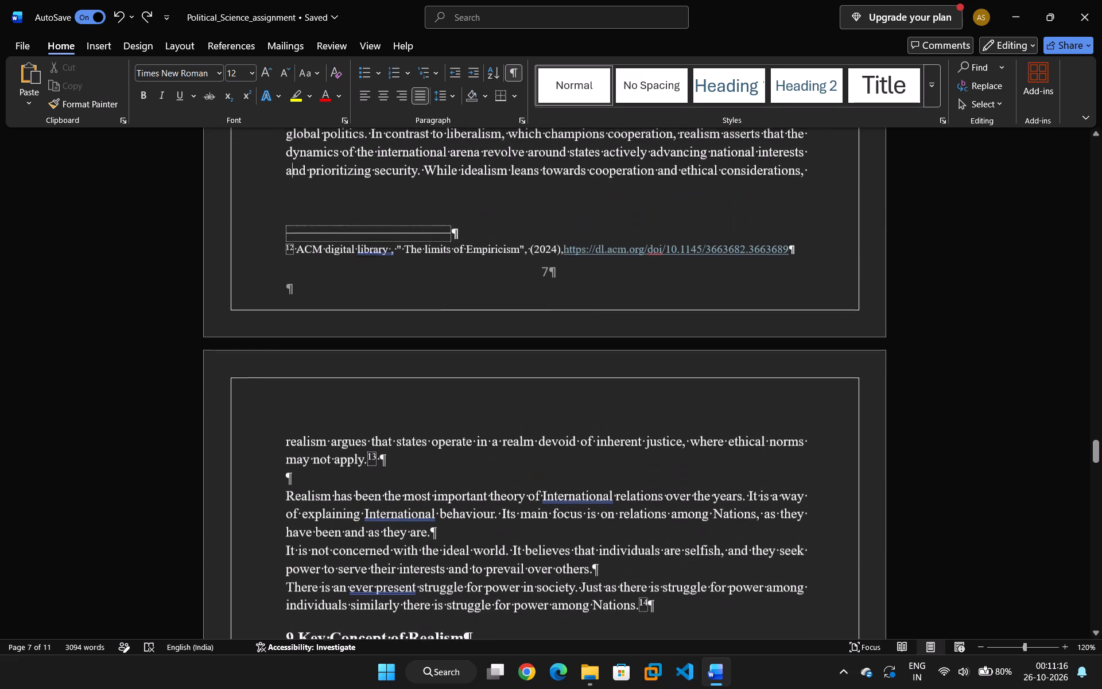
{"action": "scroll", "coordinate": [378, 402], "scroll_direction": "up", "scroll_amount": 2}
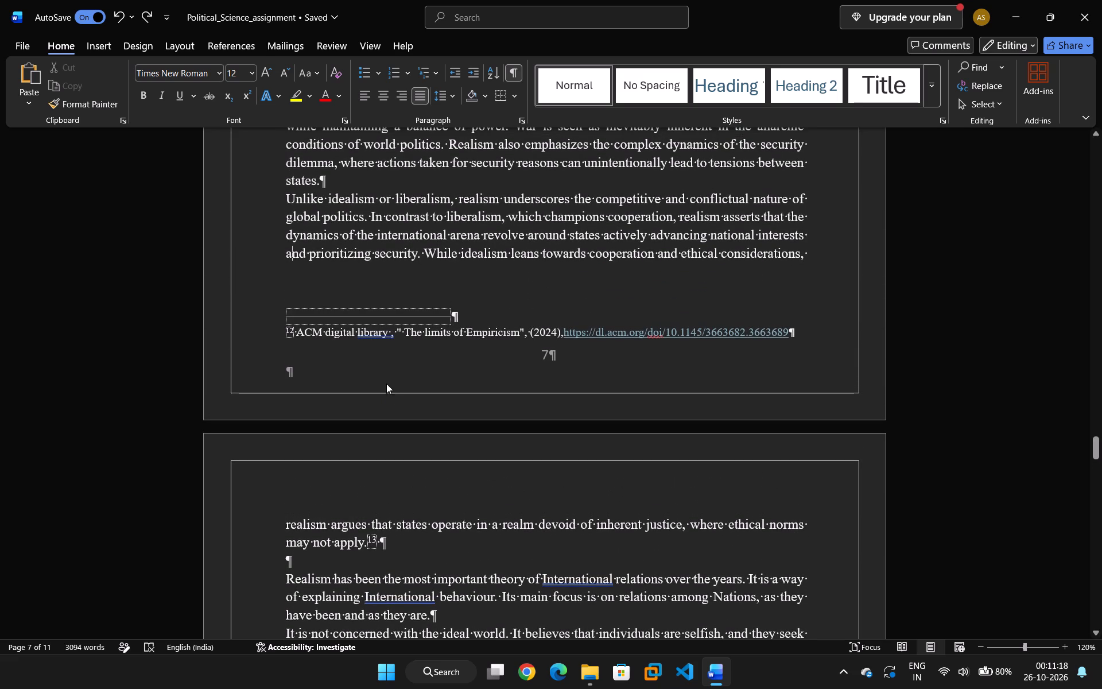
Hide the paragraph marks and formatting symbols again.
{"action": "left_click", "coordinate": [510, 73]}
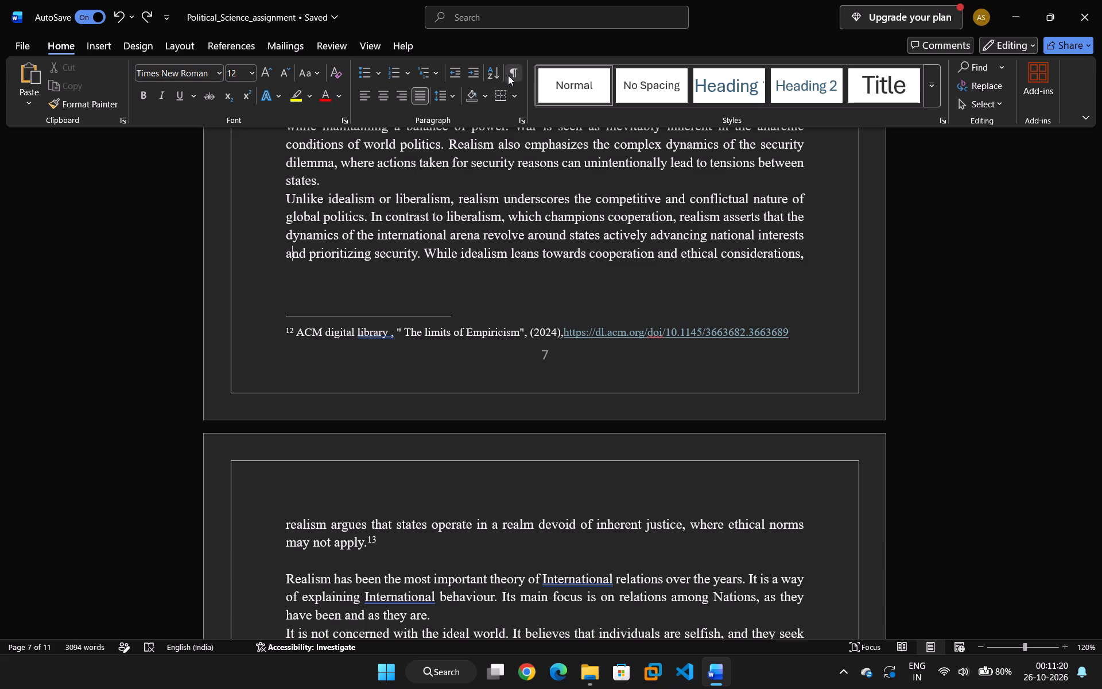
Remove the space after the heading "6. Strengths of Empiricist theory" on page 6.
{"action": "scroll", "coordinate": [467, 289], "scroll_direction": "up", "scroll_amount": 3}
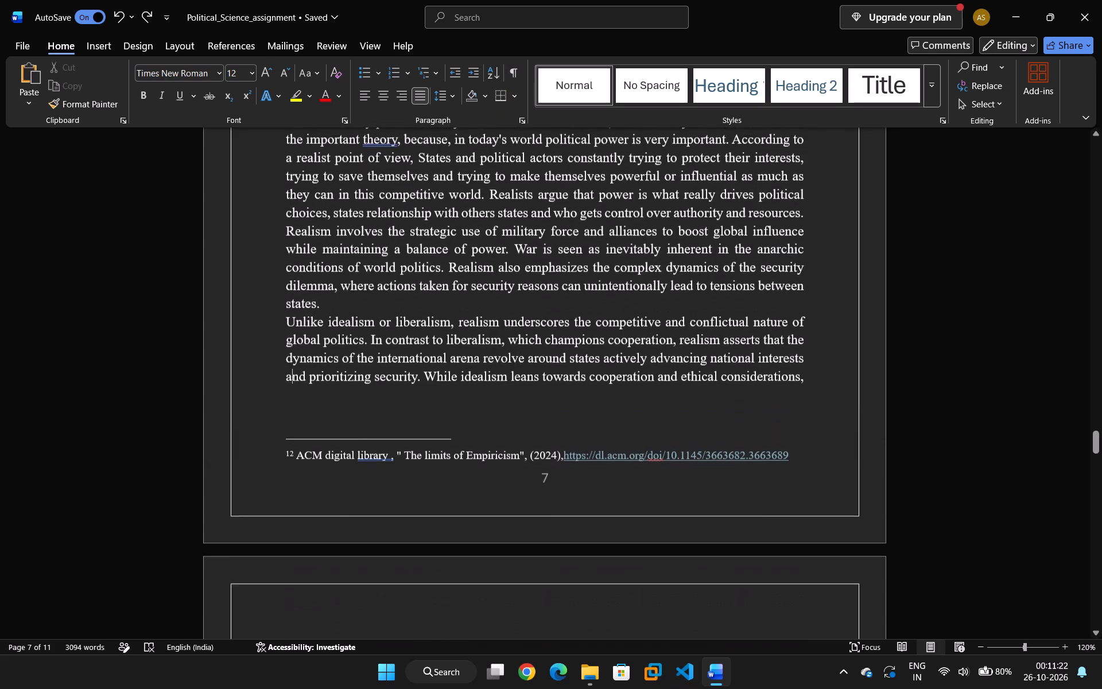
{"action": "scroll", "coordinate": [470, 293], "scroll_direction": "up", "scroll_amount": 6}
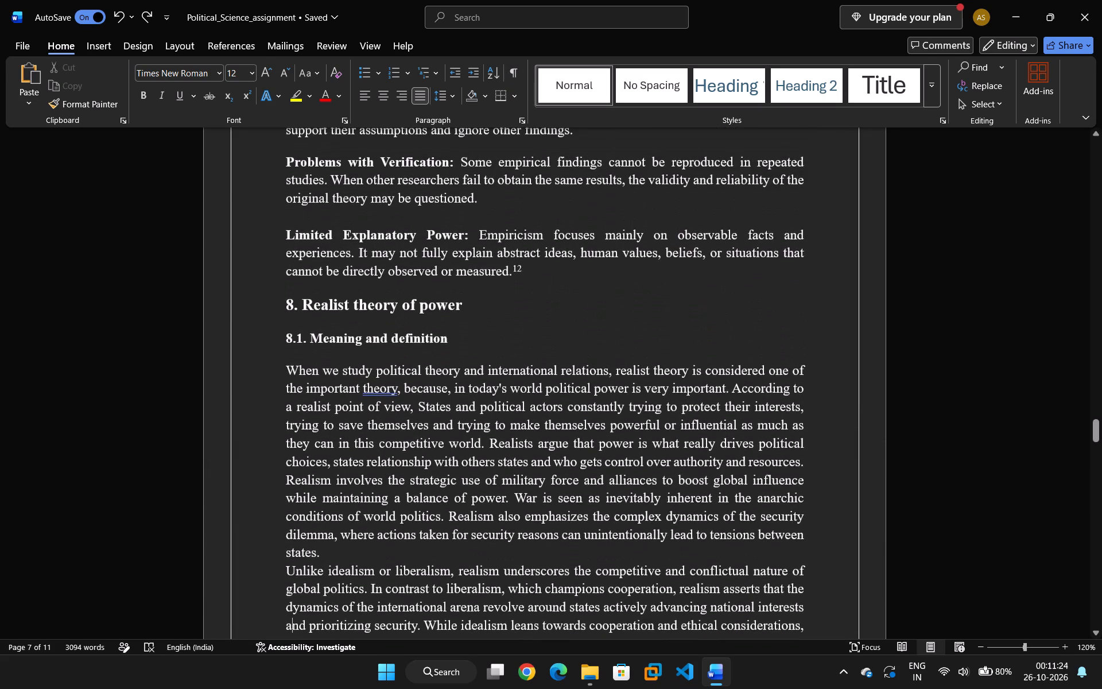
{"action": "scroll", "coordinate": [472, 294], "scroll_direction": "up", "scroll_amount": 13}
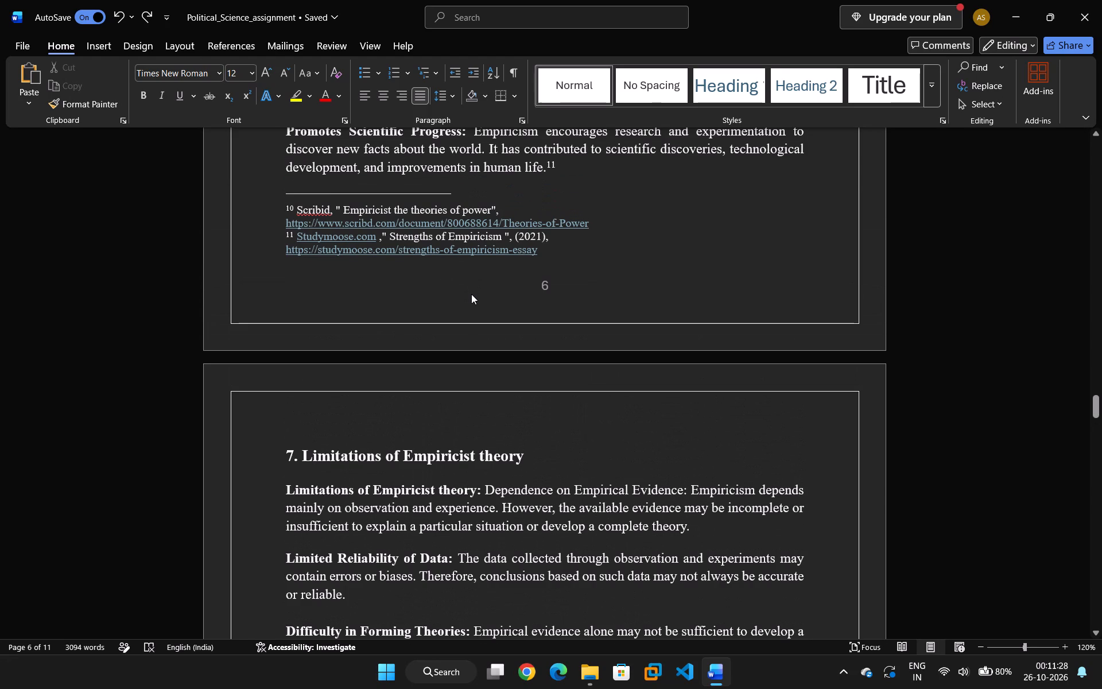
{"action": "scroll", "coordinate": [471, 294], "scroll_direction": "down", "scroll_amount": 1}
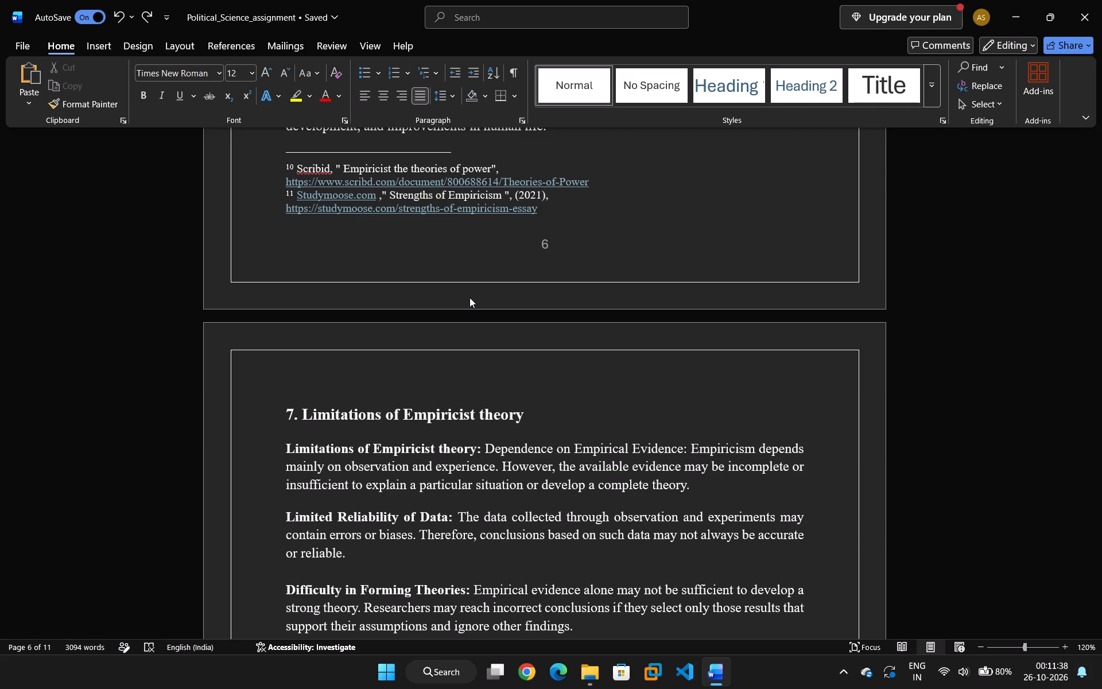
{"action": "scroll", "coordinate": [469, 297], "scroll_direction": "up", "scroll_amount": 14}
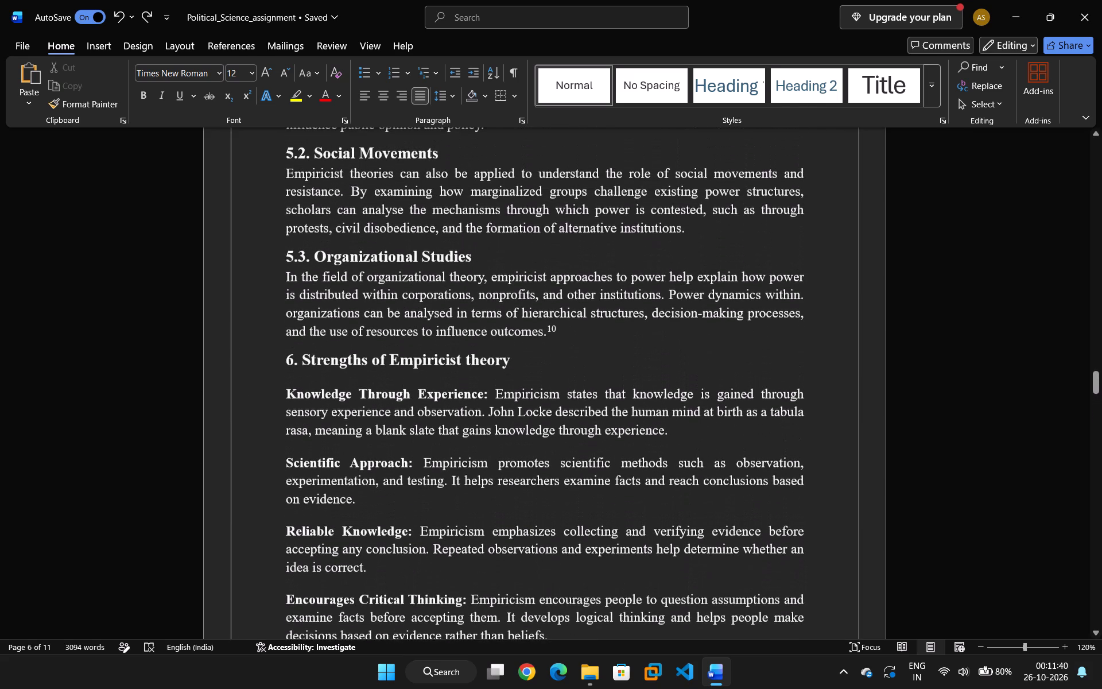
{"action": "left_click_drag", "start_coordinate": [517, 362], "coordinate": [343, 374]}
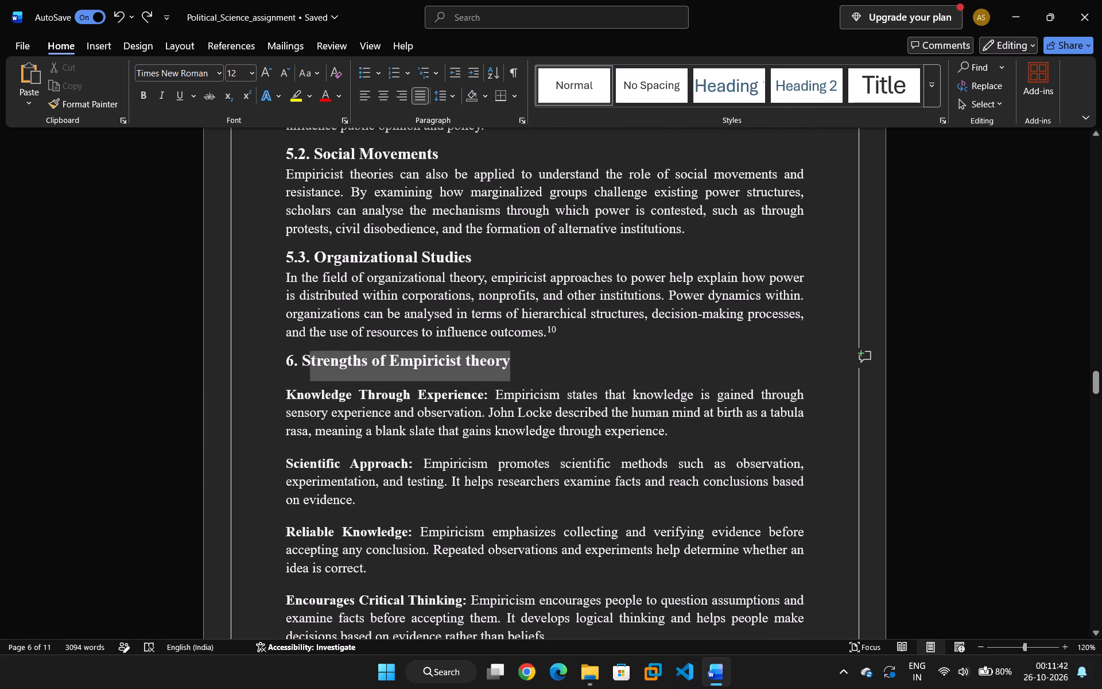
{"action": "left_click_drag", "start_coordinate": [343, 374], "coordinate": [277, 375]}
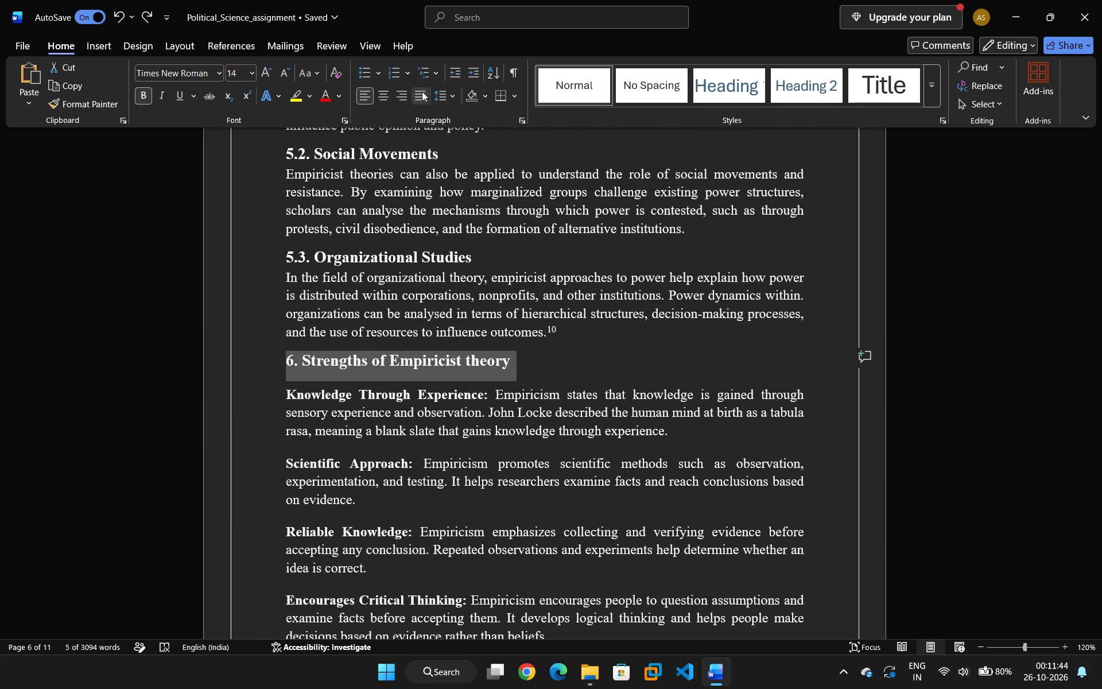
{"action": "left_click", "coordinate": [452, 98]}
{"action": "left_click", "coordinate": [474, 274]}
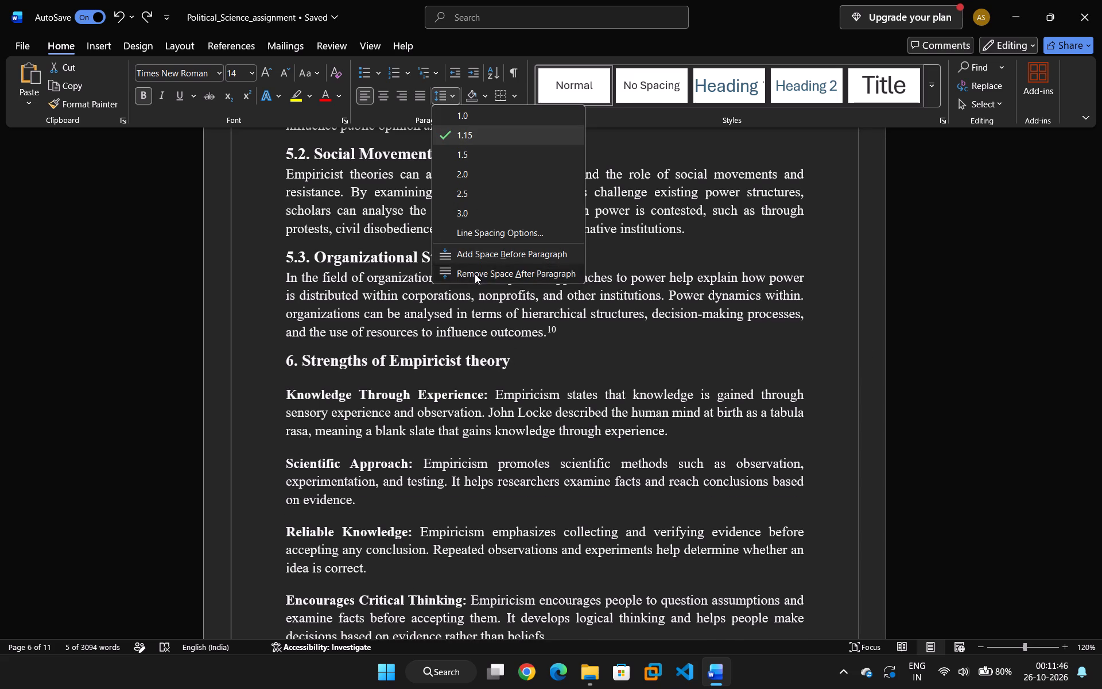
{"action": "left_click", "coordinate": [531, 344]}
Check how the spacing change affects the end of page 6 and the start of section 7 on page 7.
{"action": "scroll", "coordinate": [524, 381], "scroll_direction": "down", "scroll_amount": 6}
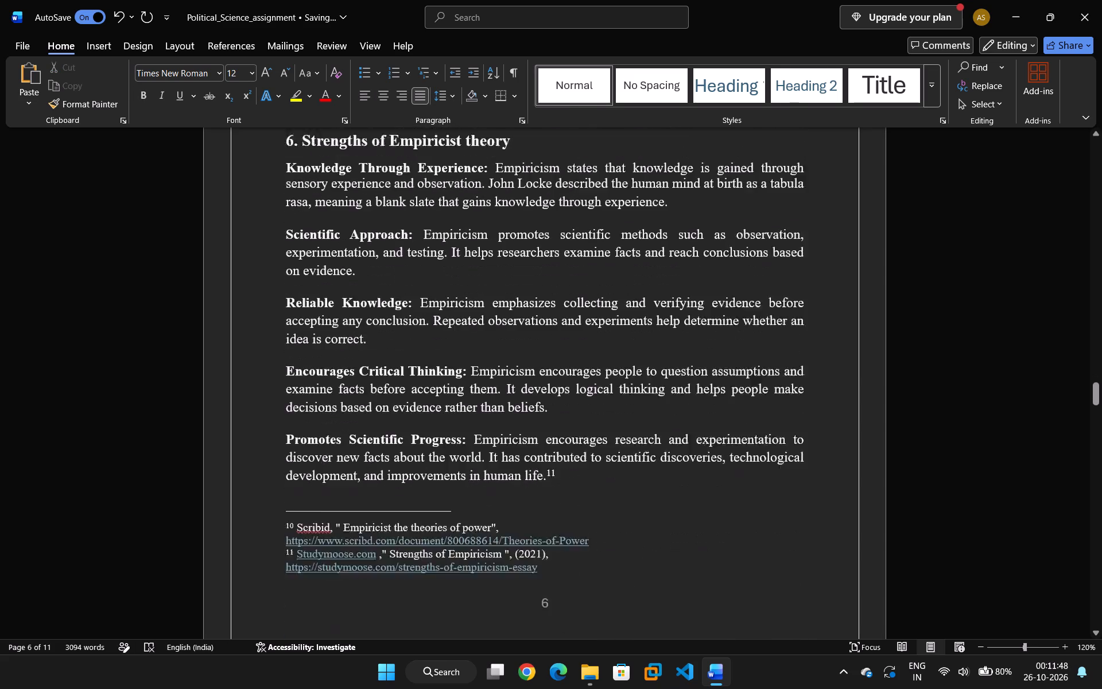
{"action": "scroll", "coordinate": [524, 382], "scroll_direction": "down", "scroll_amount": 7}
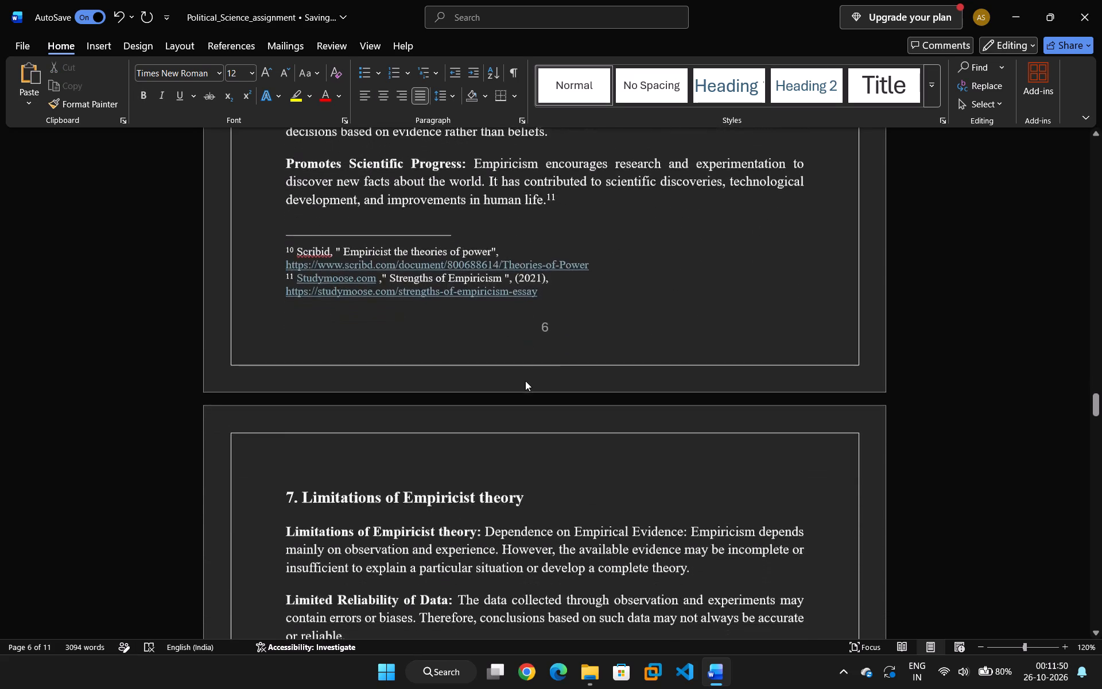
{"action": "scroll", "coordinate": [525, 381], "scroll_direction": "down", "scroll_amount": 6}
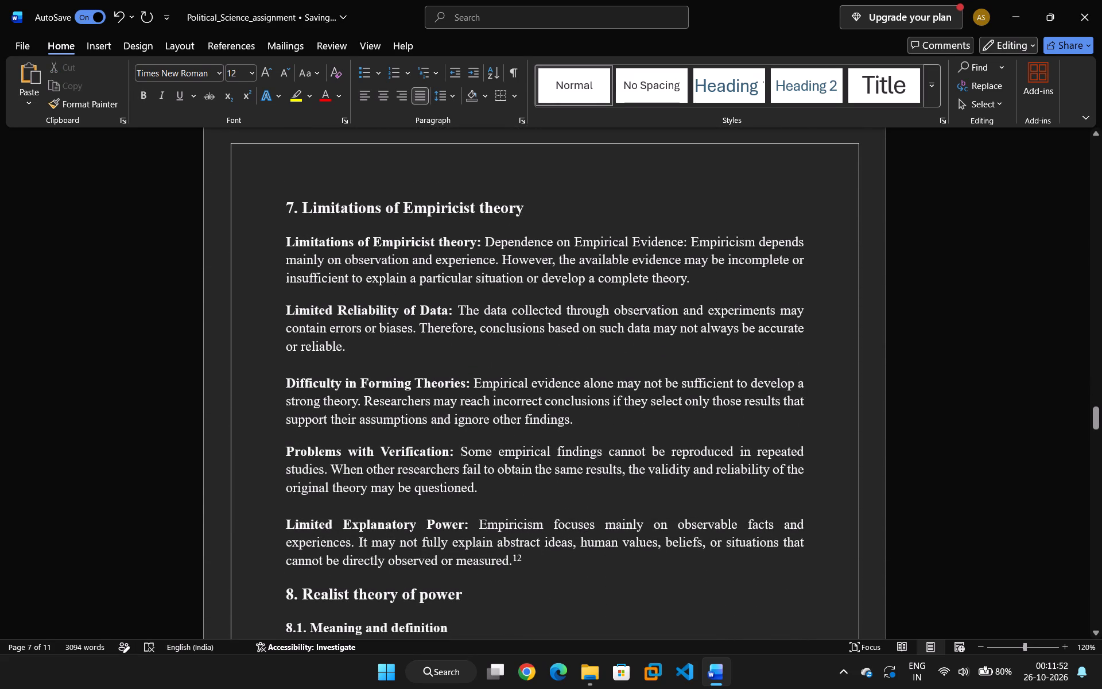
{"action": "left_click", "coordinate": [286, 205]}
{"action": "scroll", "coordinate": [385, 327], "scroll_direction": "up", "scroll_amount": 19}
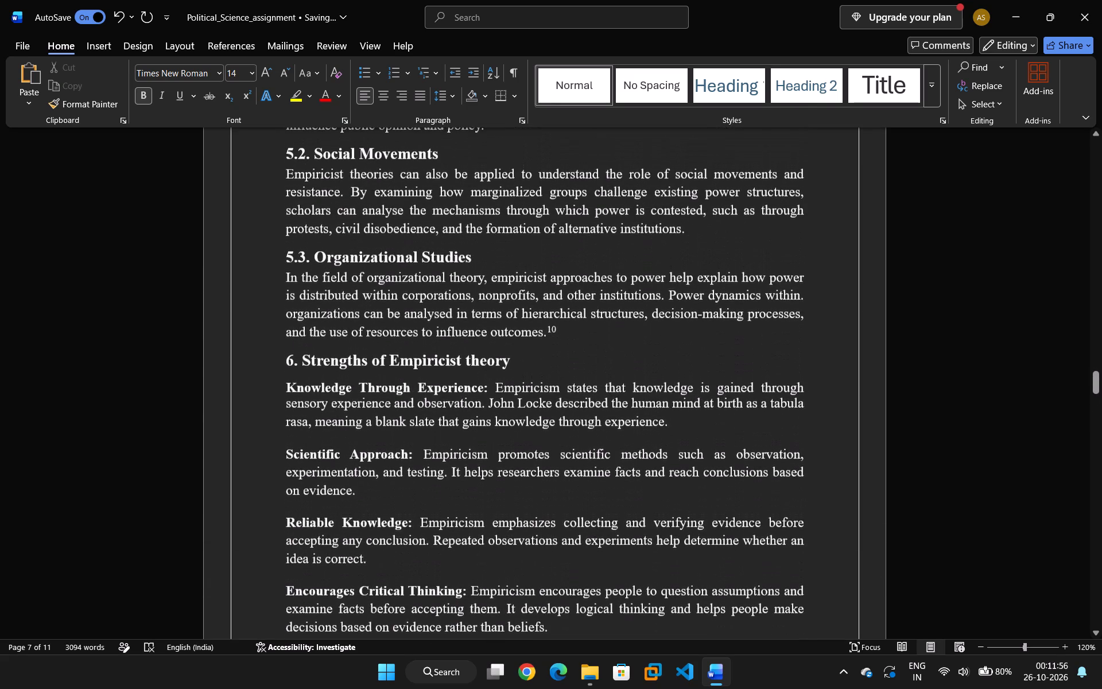
{"action": "scroll", "coordinate": [390, 327], "scroll_direction": "up", "scroll_amount": 2}
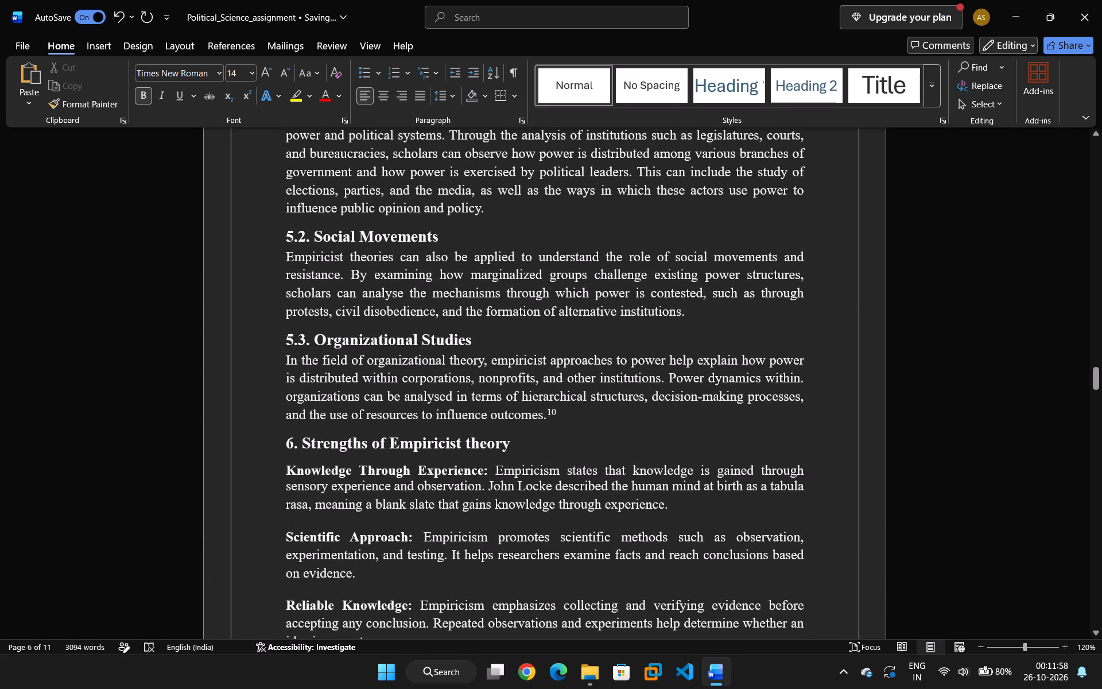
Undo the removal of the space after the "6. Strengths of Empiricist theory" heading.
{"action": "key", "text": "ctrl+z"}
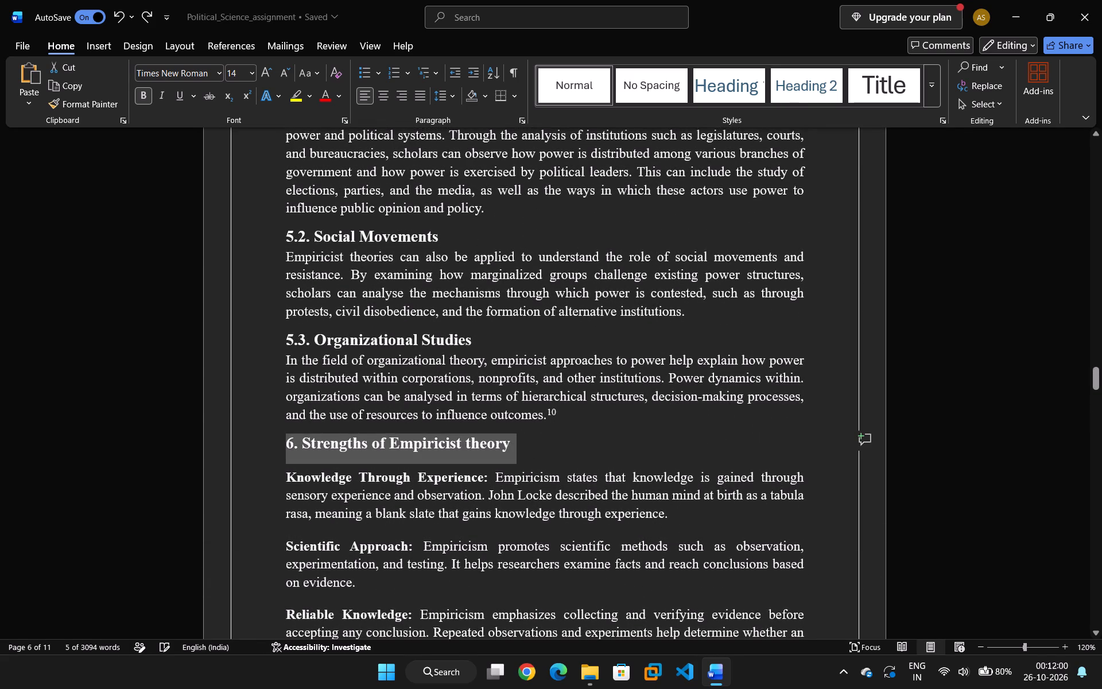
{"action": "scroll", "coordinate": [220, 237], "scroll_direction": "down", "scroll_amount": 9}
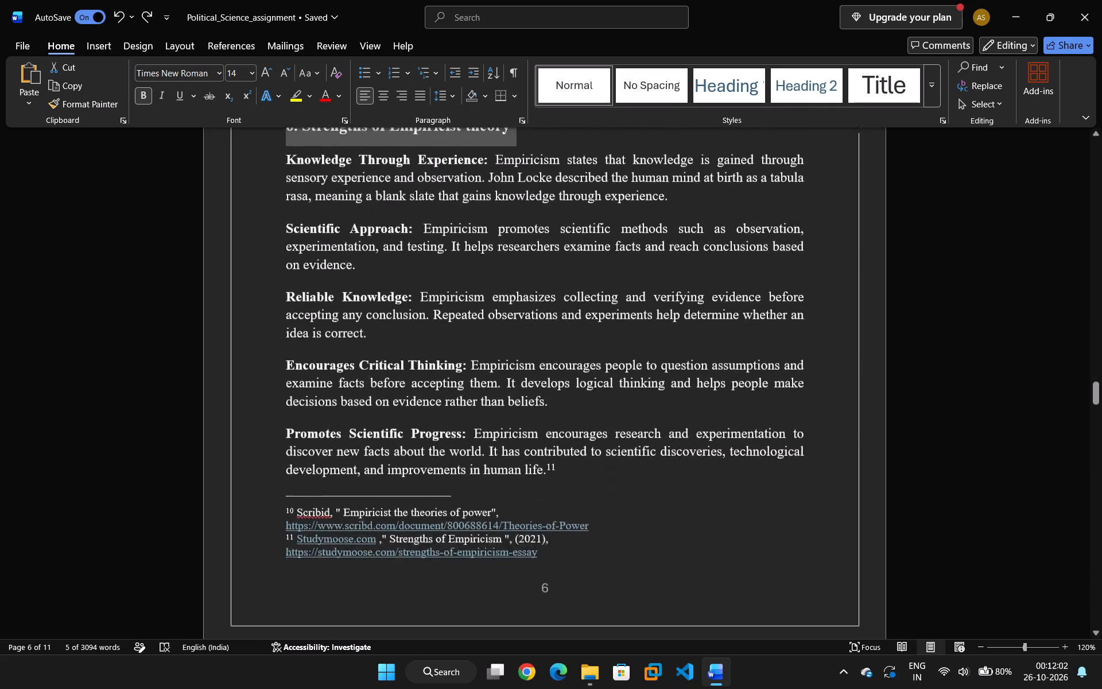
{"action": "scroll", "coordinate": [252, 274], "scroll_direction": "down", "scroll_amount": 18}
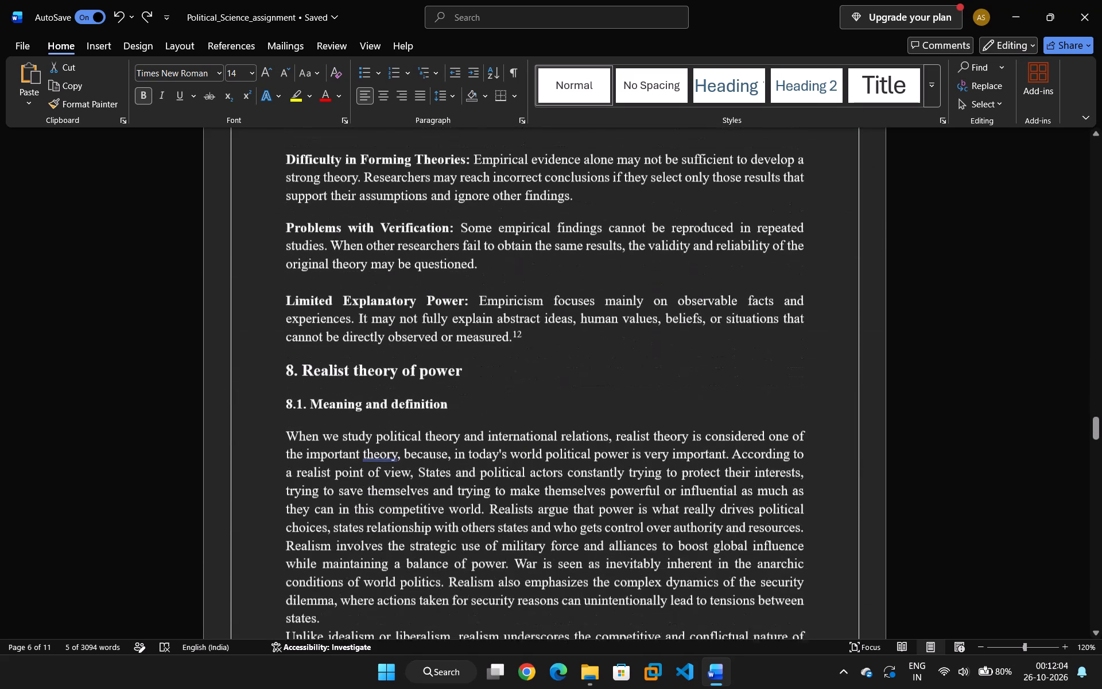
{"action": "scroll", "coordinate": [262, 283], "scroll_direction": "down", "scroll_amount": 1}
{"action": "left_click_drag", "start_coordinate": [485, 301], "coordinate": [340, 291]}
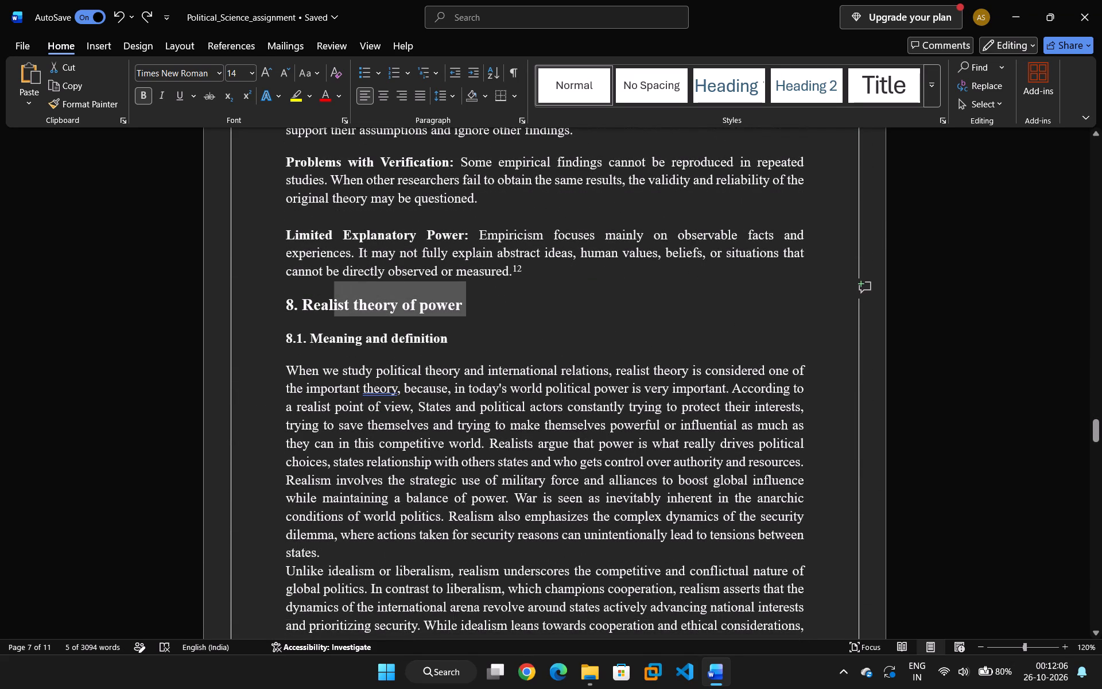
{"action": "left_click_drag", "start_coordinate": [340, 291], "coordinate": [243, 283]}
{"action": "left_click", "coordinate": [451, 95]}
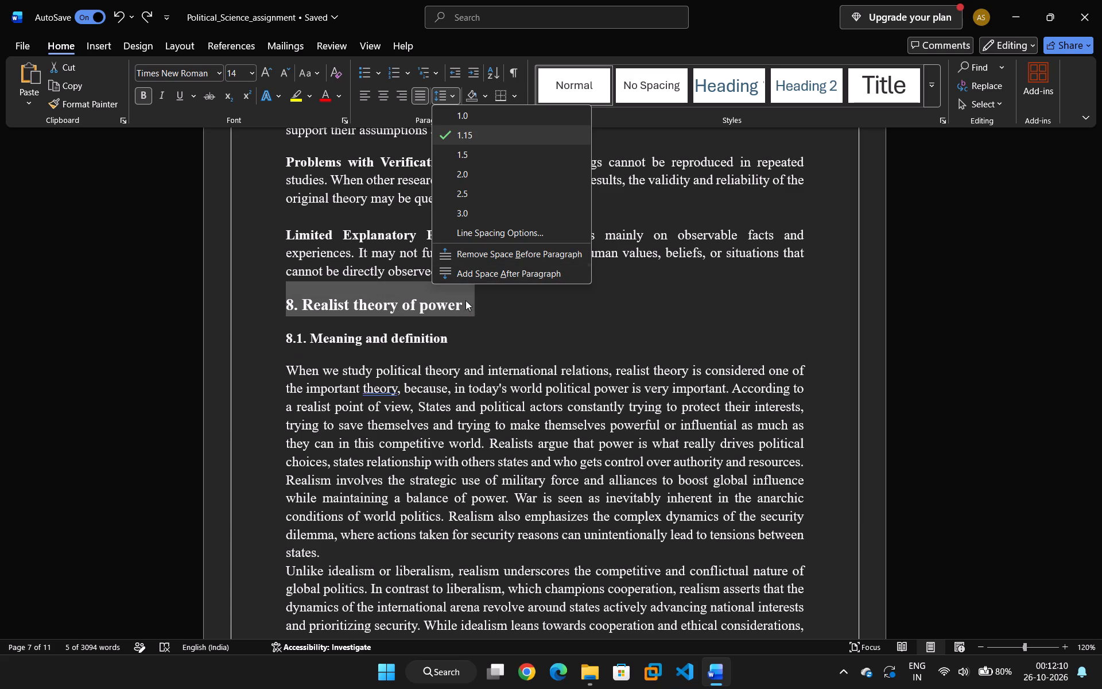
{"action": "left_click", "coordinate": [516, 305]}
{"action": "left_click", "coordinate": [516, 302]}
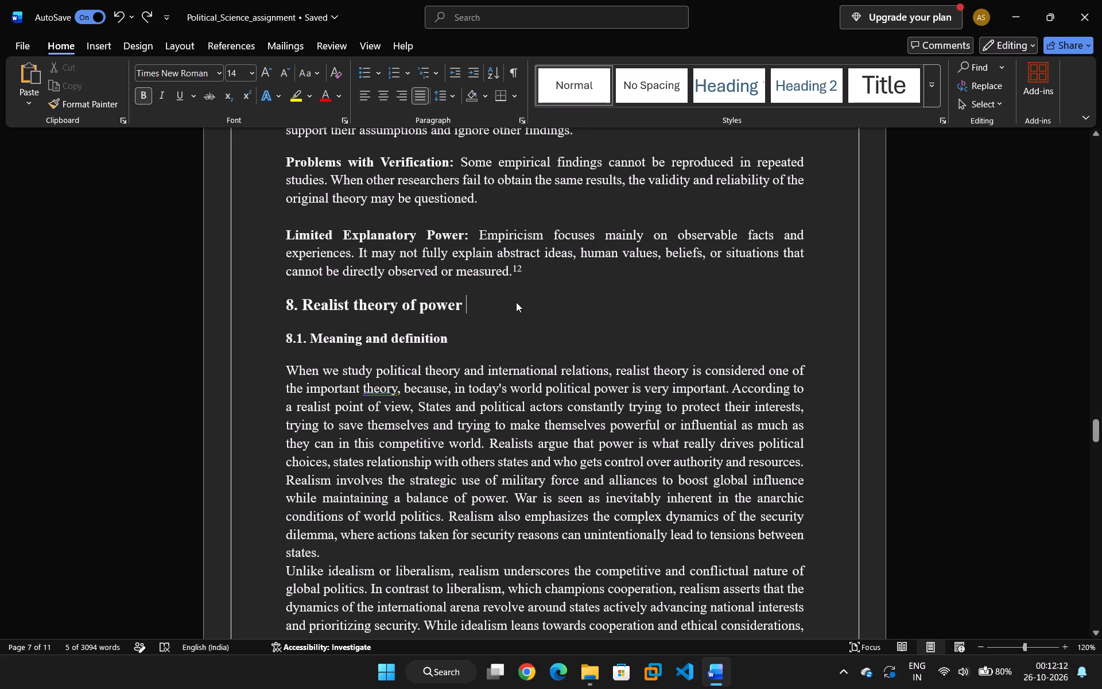
Review the page breaks, gaps and footnotes from page 7 through page 9.
{"action": "scroll", "coordinate": [516, 302], "scroll_direction": "down", "scroll_amount": 12}
{"action": "scroll", "coordinate": [514, 302], "scroll_direction": "up", "scroll_amount": 5}
{"action": "scroll", "coordinate": [514, 302], "scroll_direction": "down", "scroll_amount": 4}
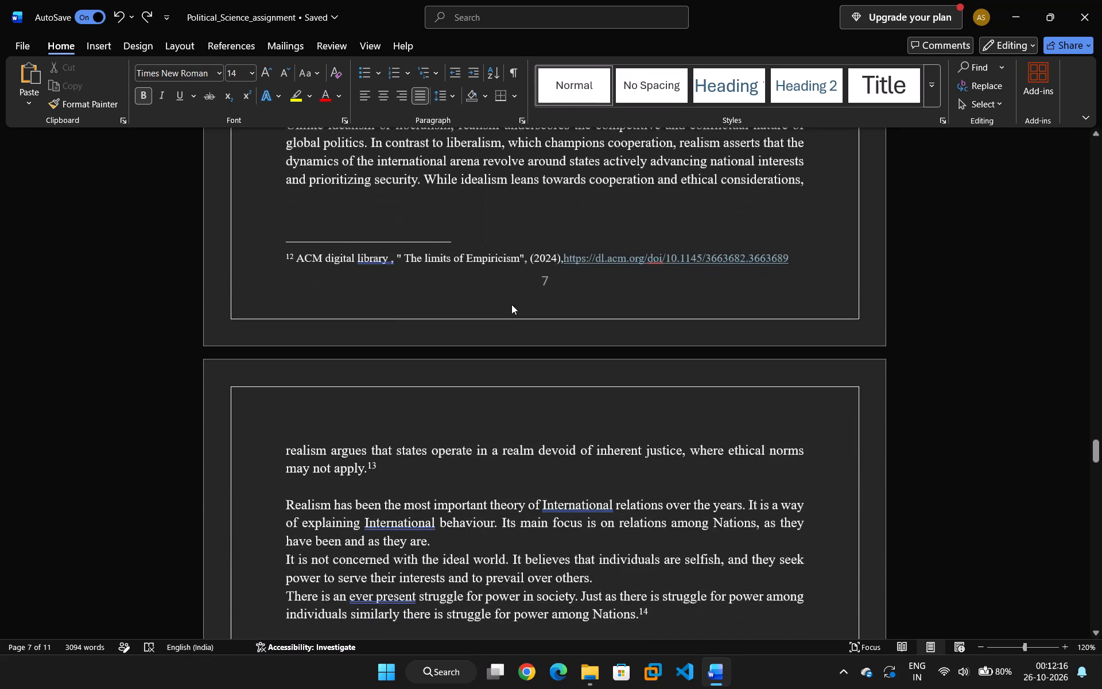
{"action": "scroll", "coordinate": [511, 304], "scroll_direction": "down", "scroll_amount": 20}
{"action": "scroll", "coordinate": [511, 304], "scroll_direction": "down", "scroll_amount": 11}
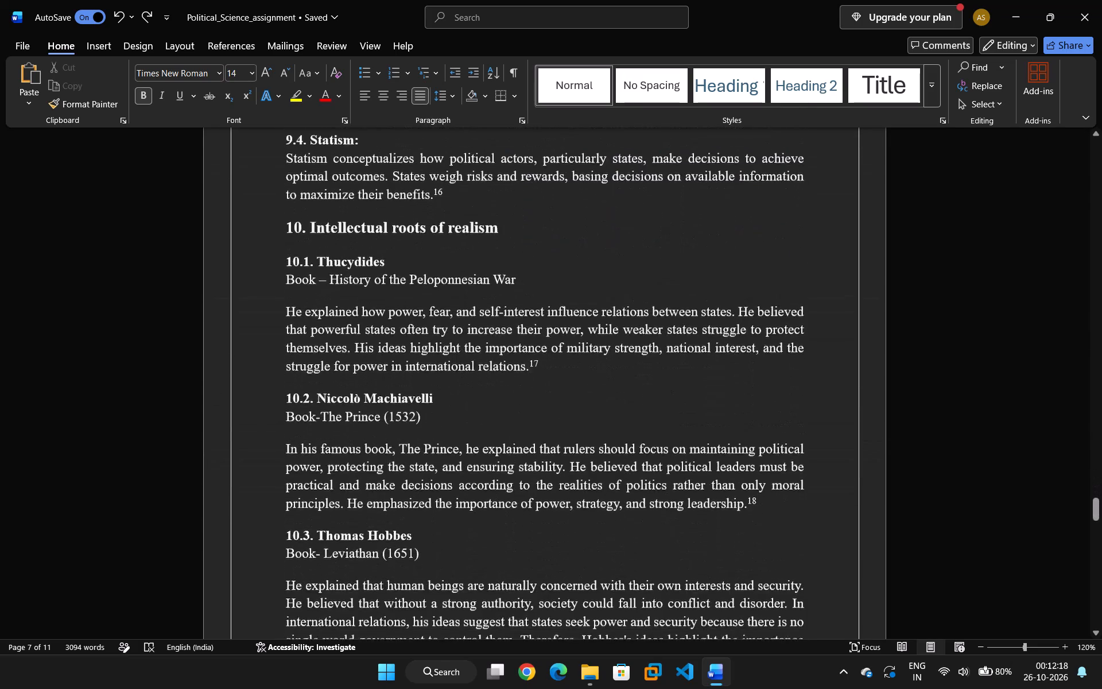
{"action": "scroll", "coordinate": [504, 311], "scroll_direction": "down", "scroll_amount": 2}
Move the Wikipedia link in footnote 13 on page 8 onto its own line.
{"action": "scroll", "coordinate": [504, 311], "scroll_direction": "up", "scroll_amount": 12}
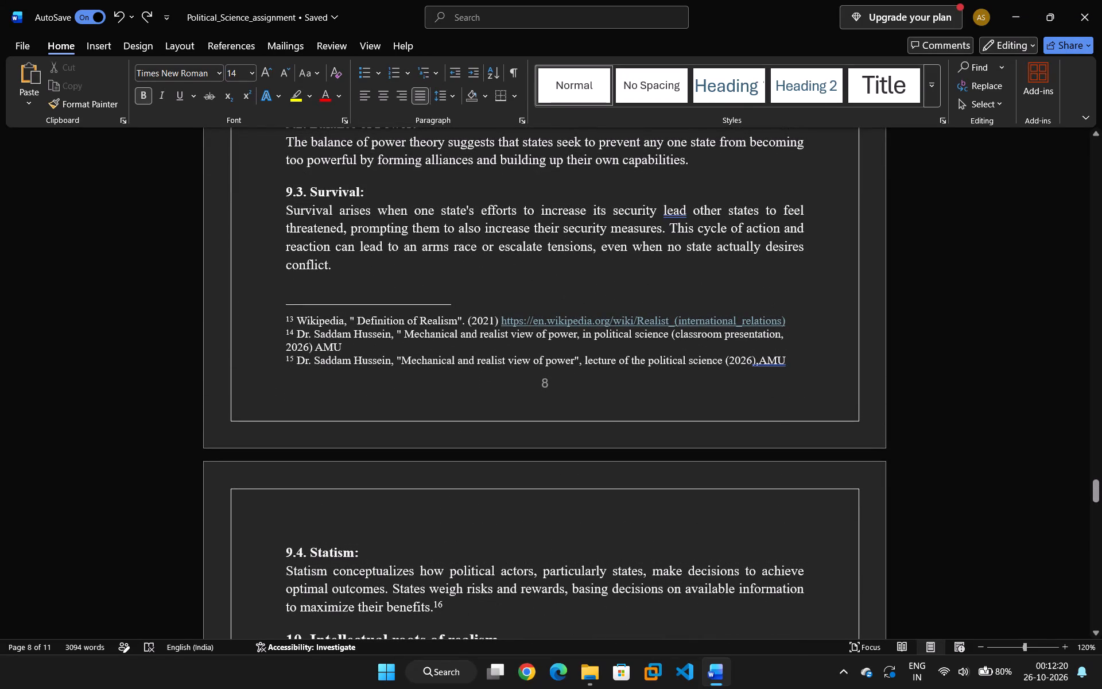
{"action": "left_click", "coordinate": [497, 318]}
{"action": "key", "text": "Right"}
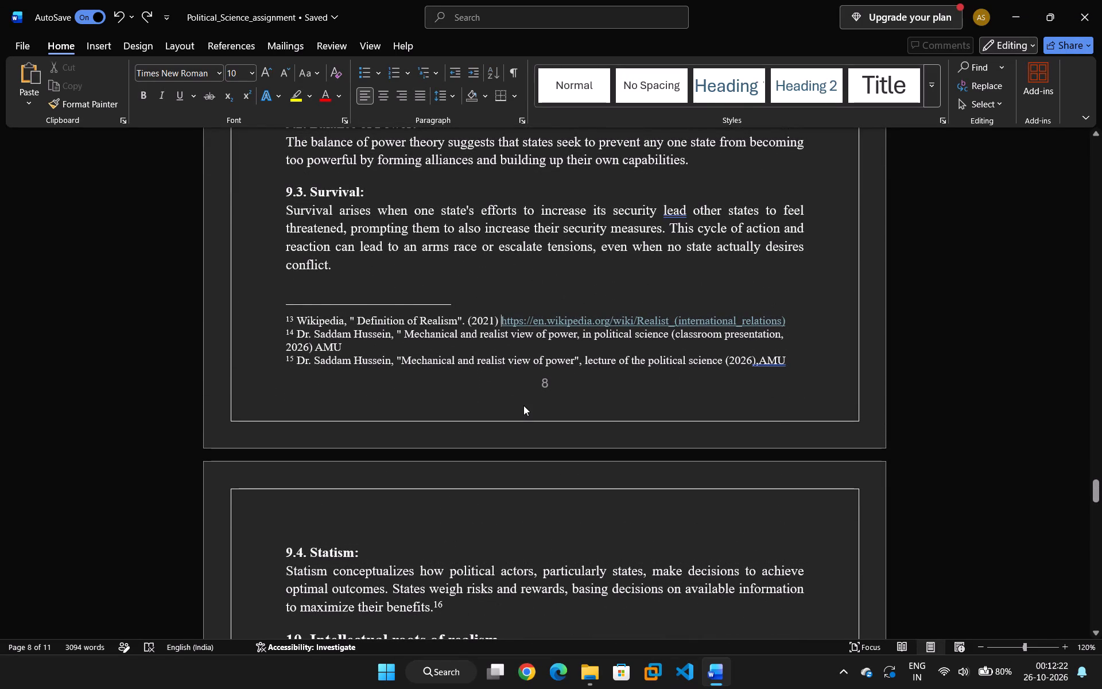
{"action": "key", "text": "Return"}
Delete the space after "considerations," at the end of the last body line on page 7.
{"action": "scroll", "coordinate": [555, 410], "scroll_direction": "up", "scroll_amount": 1}
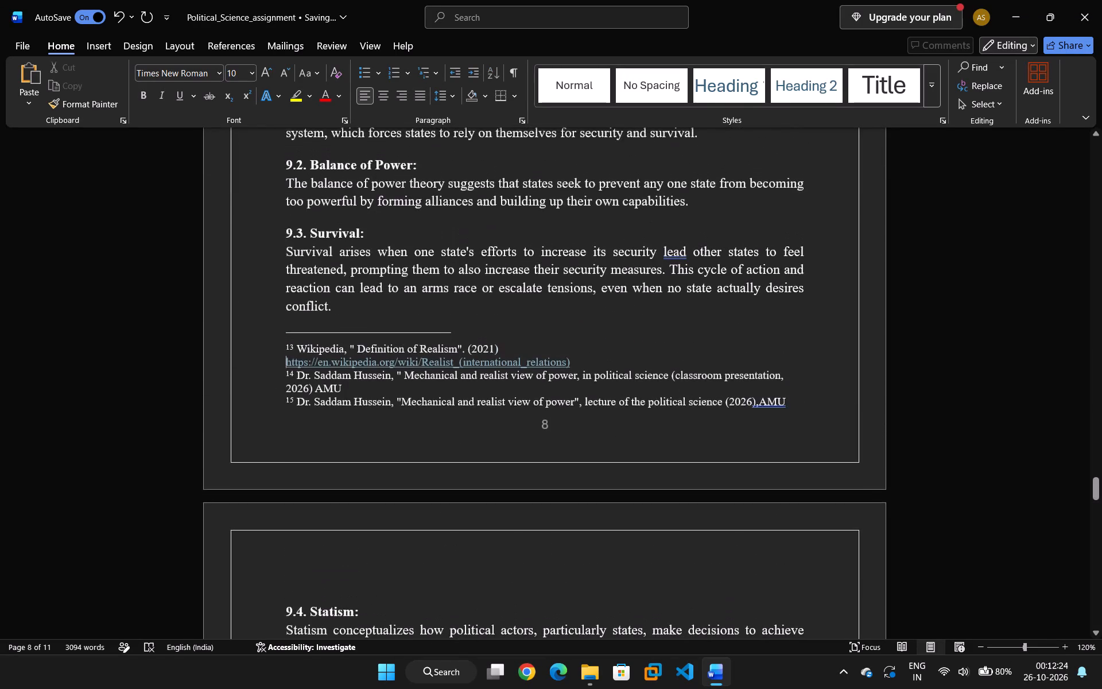
{"action": "scroll", "coordinate": [555, 408], "scroll_direction": "up", "scroll_amount": 7}
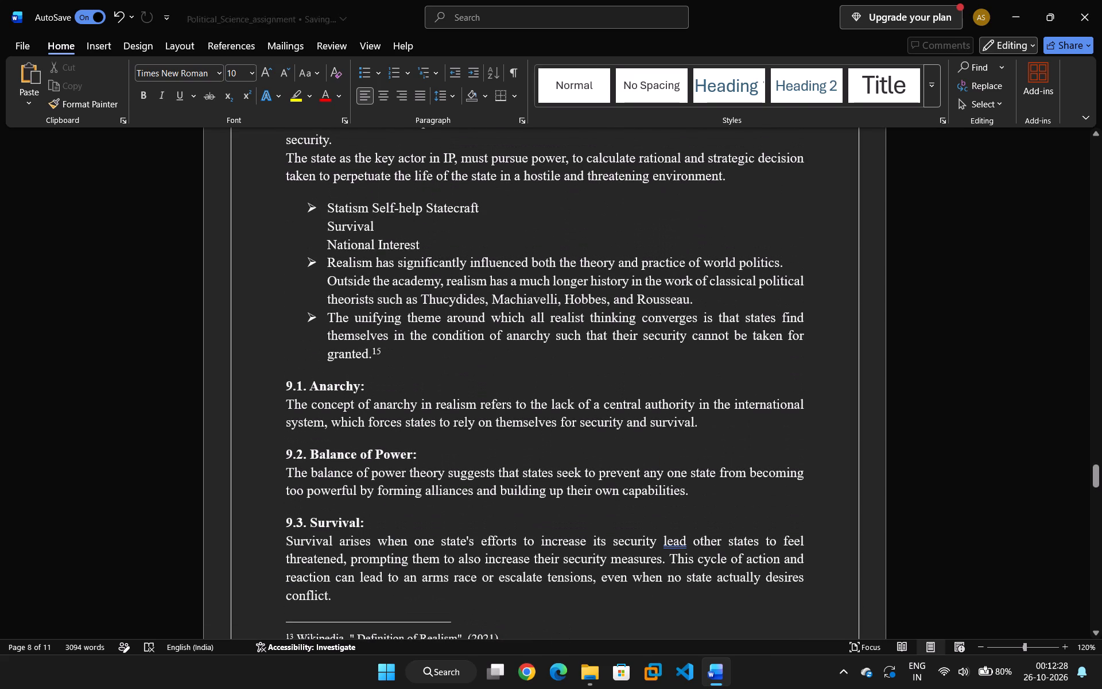
{"action": "scroll", "coordinate": [566, 361], "scroll_direction": "up", "scroll_amount": 4}
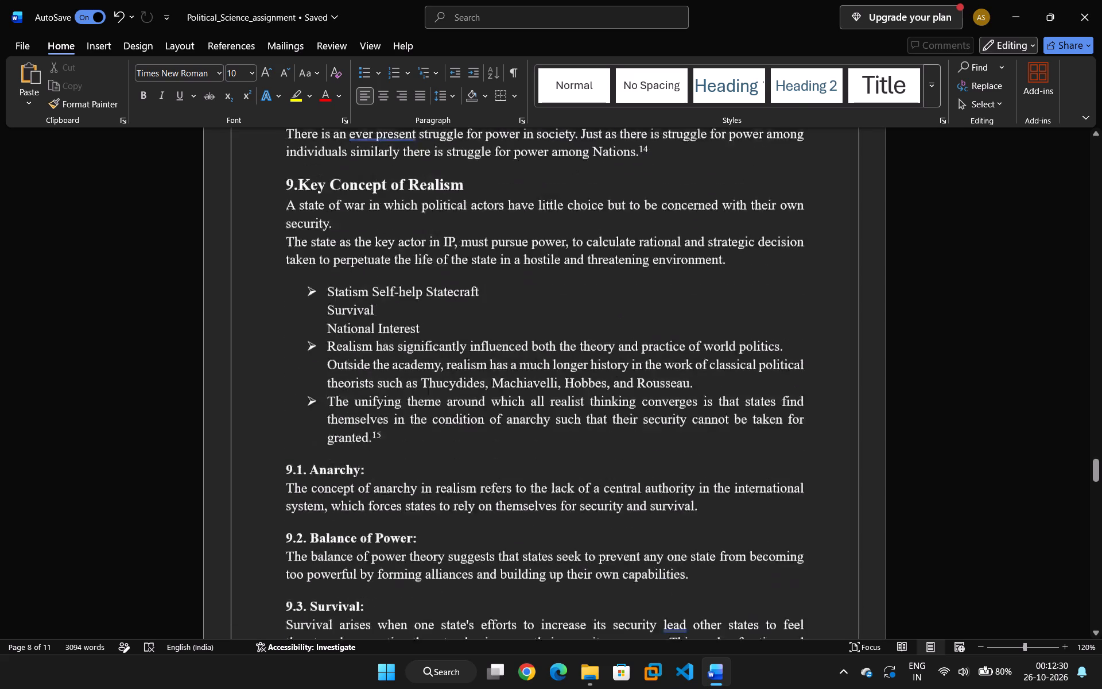
{"action": "scroll", "coordinate": [568, 361], "scroll_direction": "up", "scroll_amount": 5}
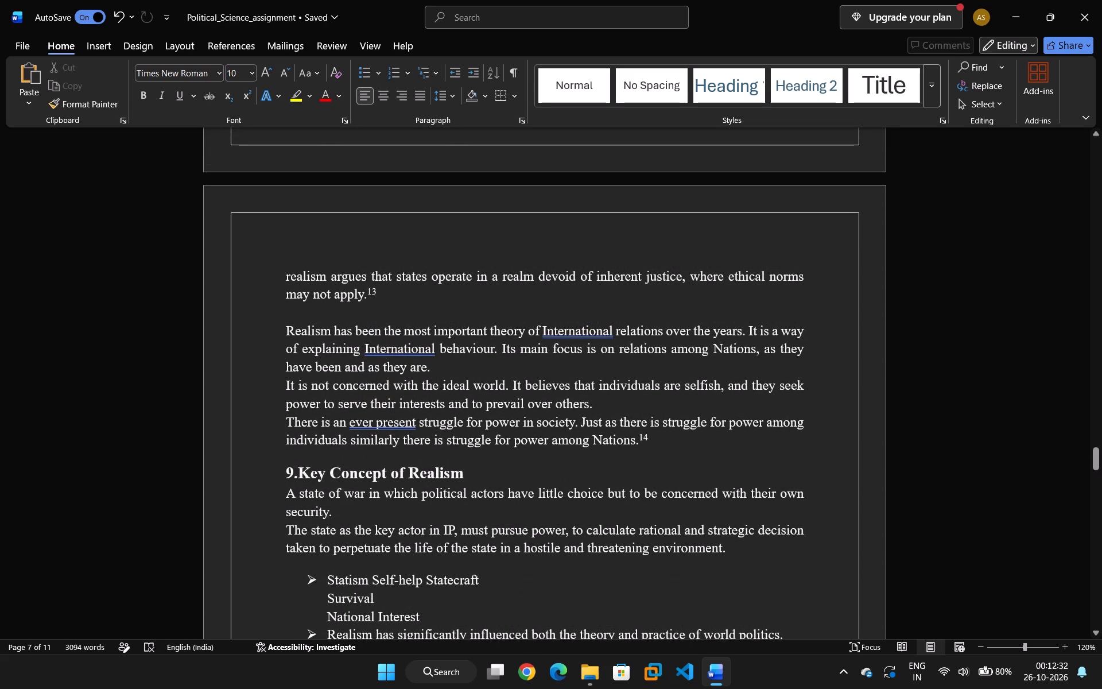
{"action": "scroll", "coordinate": [296, 306], "scroll_direction": "up", "scroll_amount": 9}
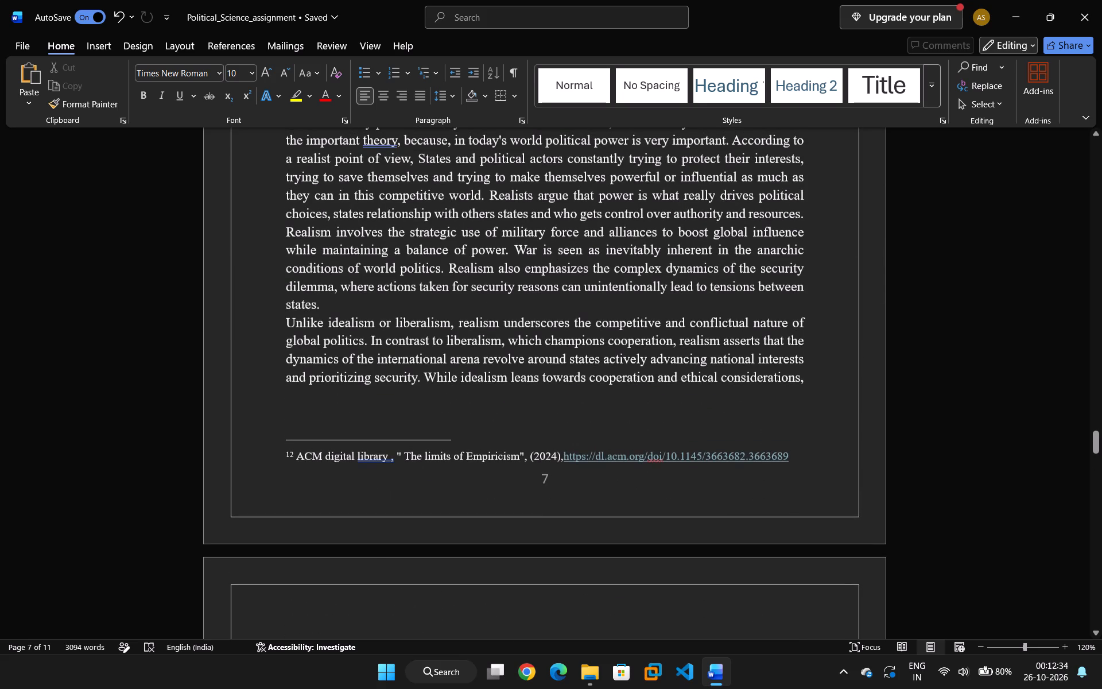
{"action": "left_click", "coordinate": [311, 408]}
{"action": "left_click", "coordinate": [311, 408]}
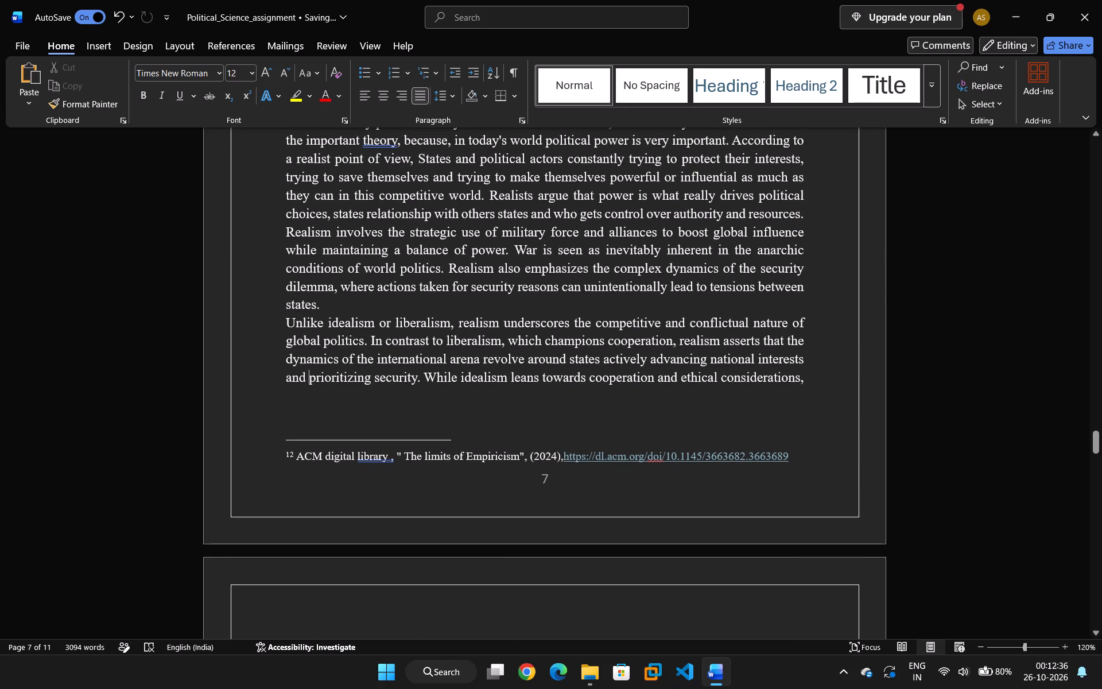
{"action": "left_click", "coordinate": [830, 378]}
{"action": "key", "text": "BackSpace"}
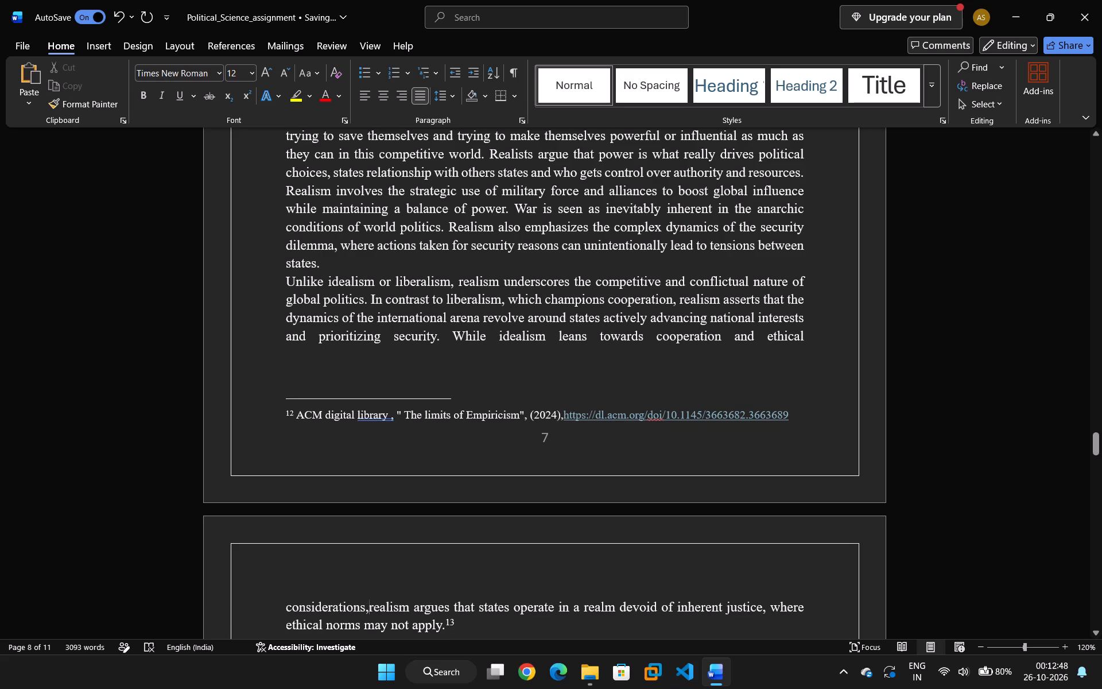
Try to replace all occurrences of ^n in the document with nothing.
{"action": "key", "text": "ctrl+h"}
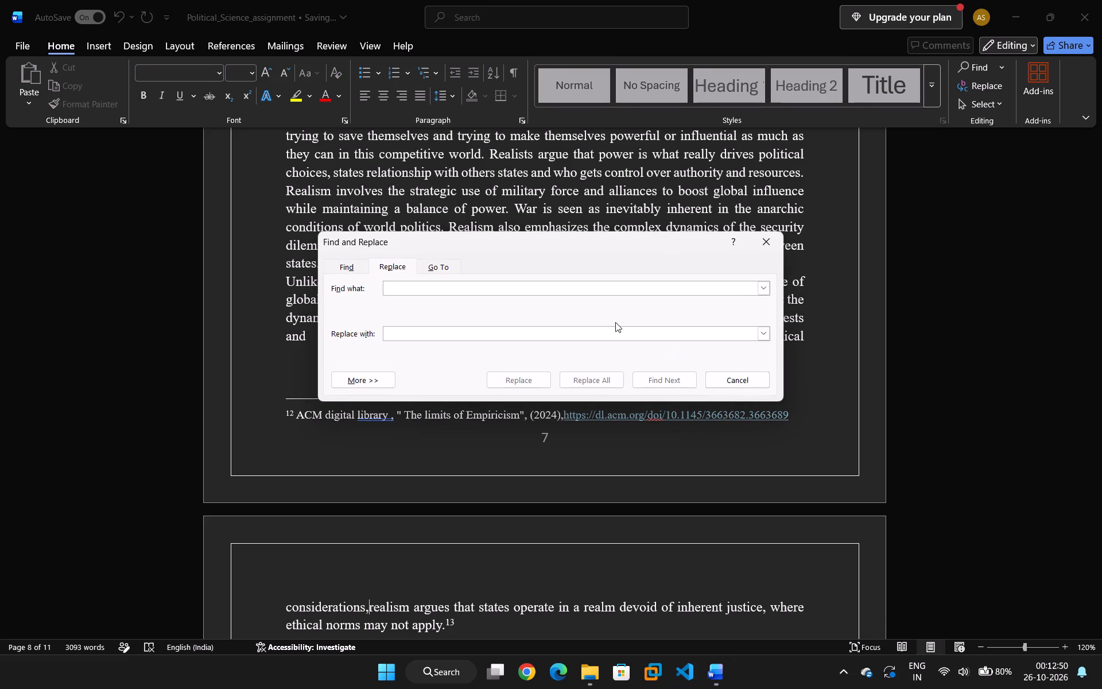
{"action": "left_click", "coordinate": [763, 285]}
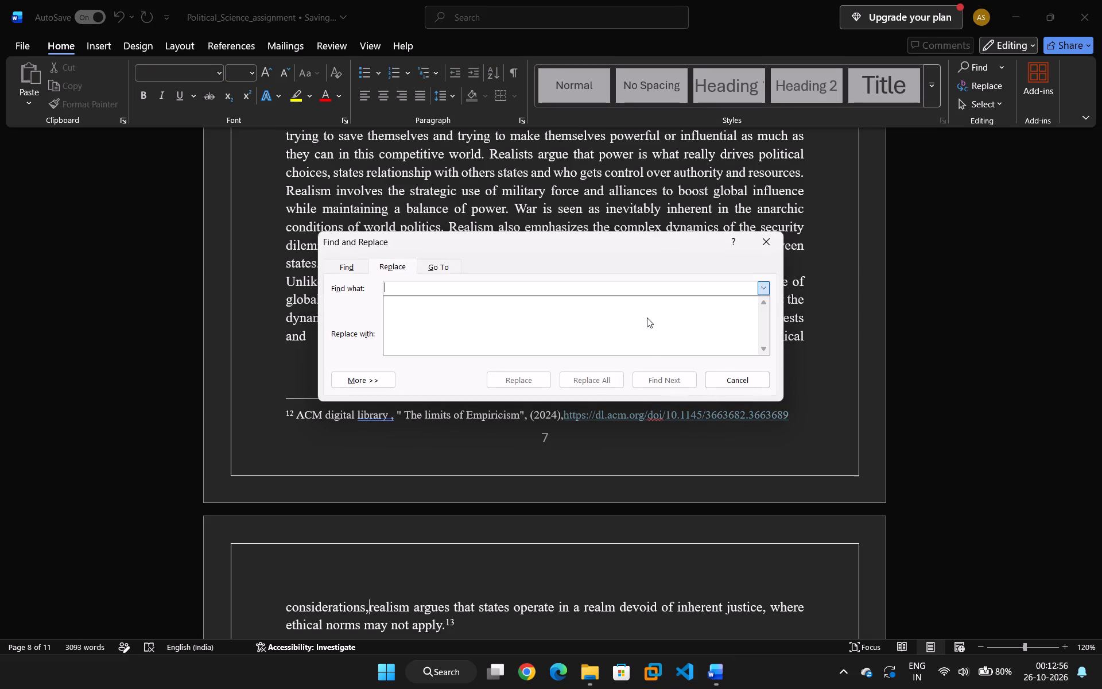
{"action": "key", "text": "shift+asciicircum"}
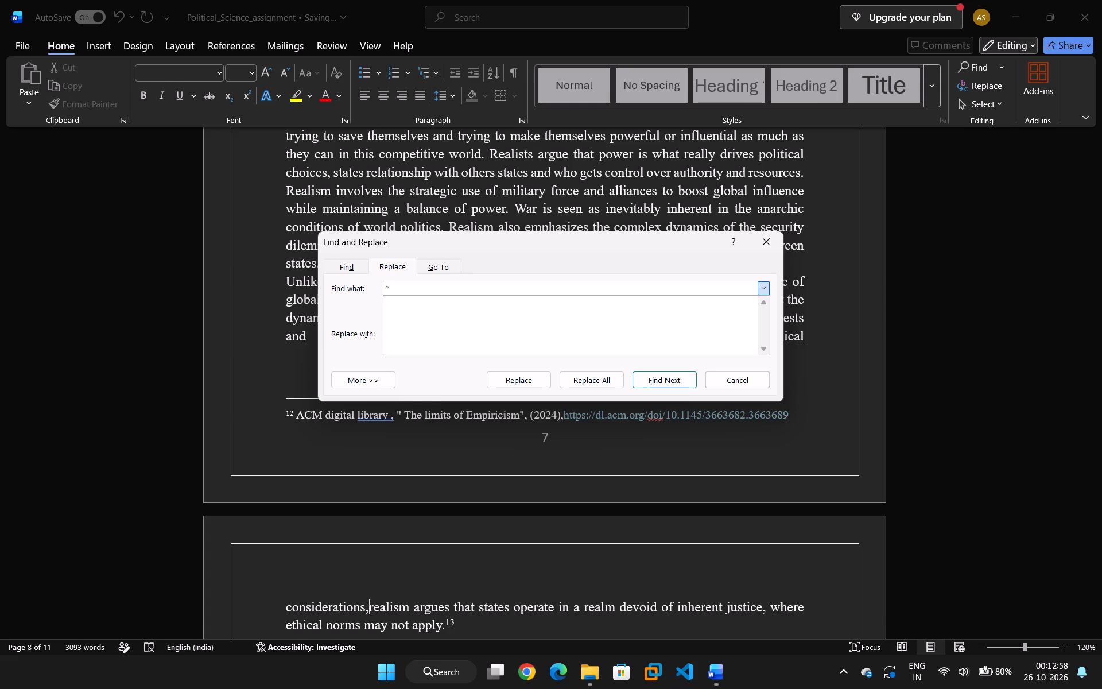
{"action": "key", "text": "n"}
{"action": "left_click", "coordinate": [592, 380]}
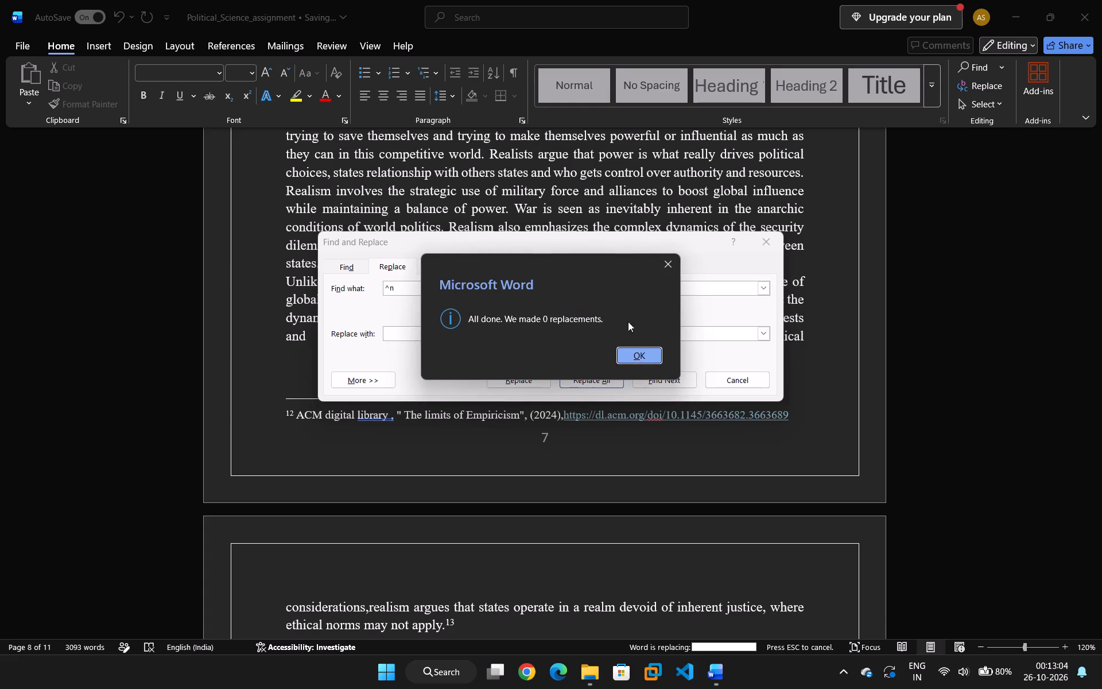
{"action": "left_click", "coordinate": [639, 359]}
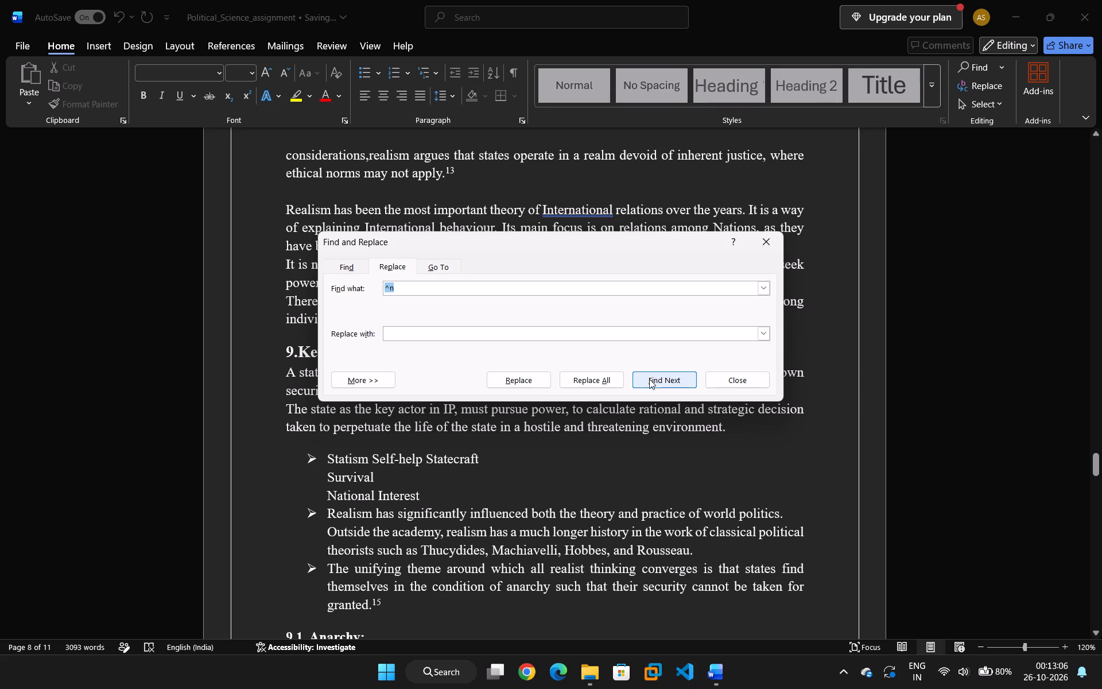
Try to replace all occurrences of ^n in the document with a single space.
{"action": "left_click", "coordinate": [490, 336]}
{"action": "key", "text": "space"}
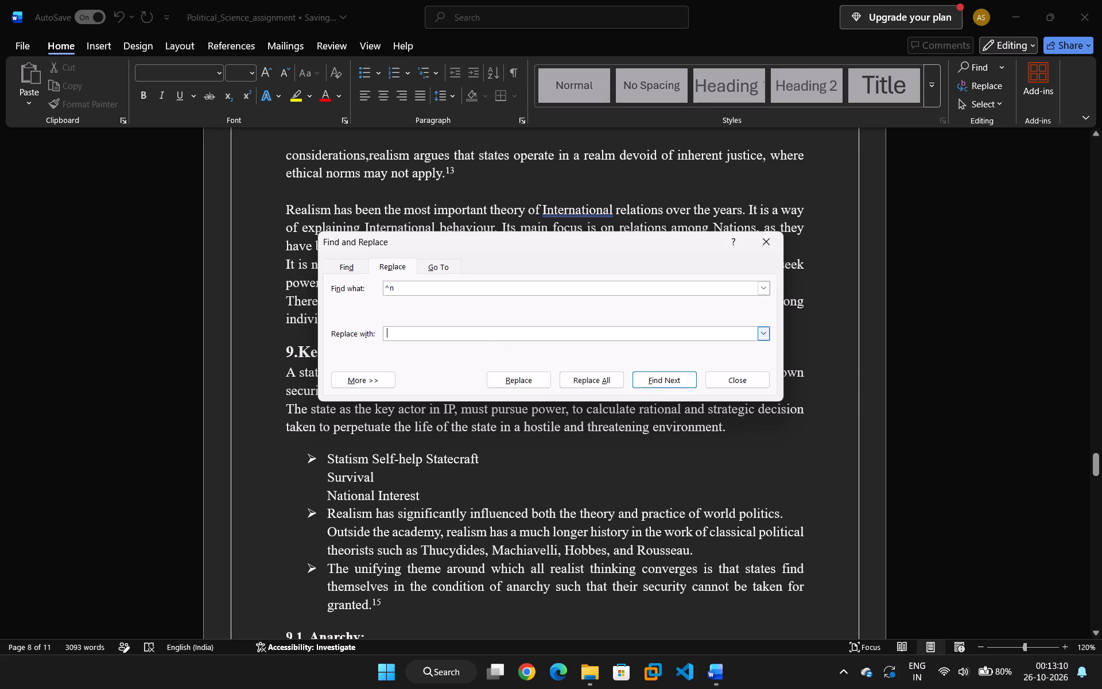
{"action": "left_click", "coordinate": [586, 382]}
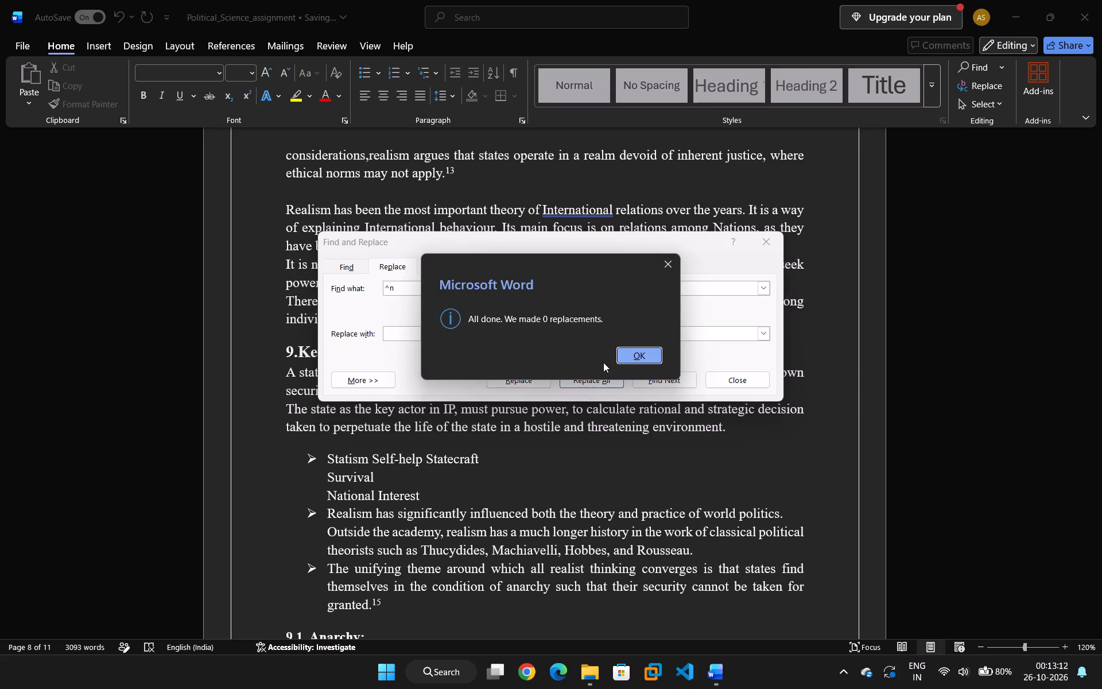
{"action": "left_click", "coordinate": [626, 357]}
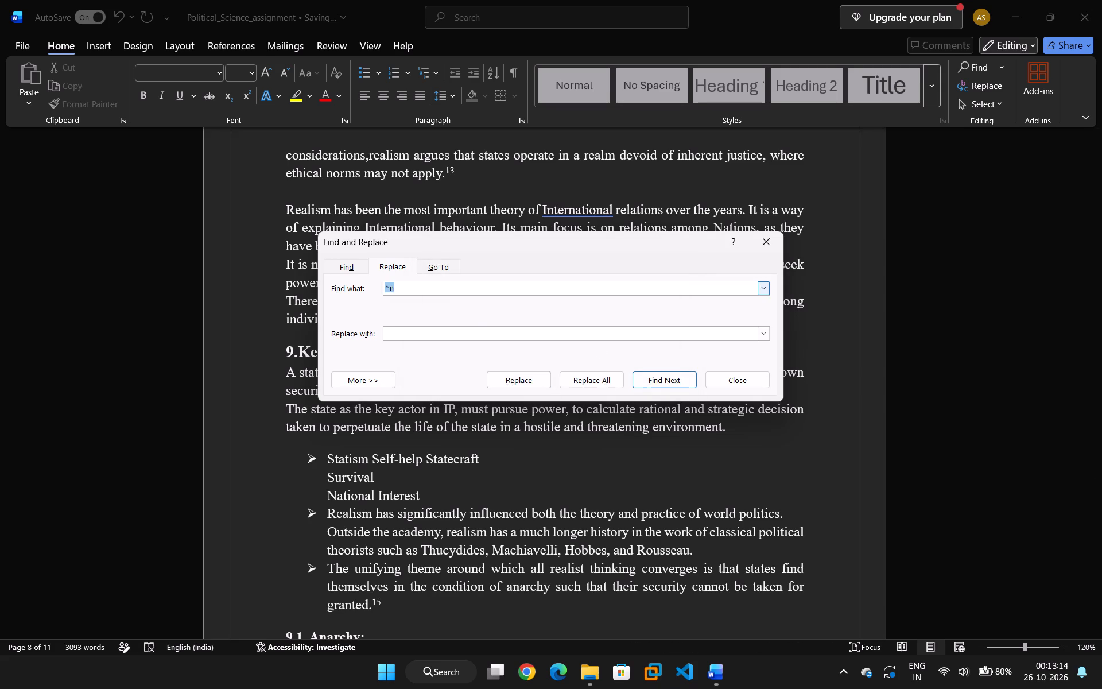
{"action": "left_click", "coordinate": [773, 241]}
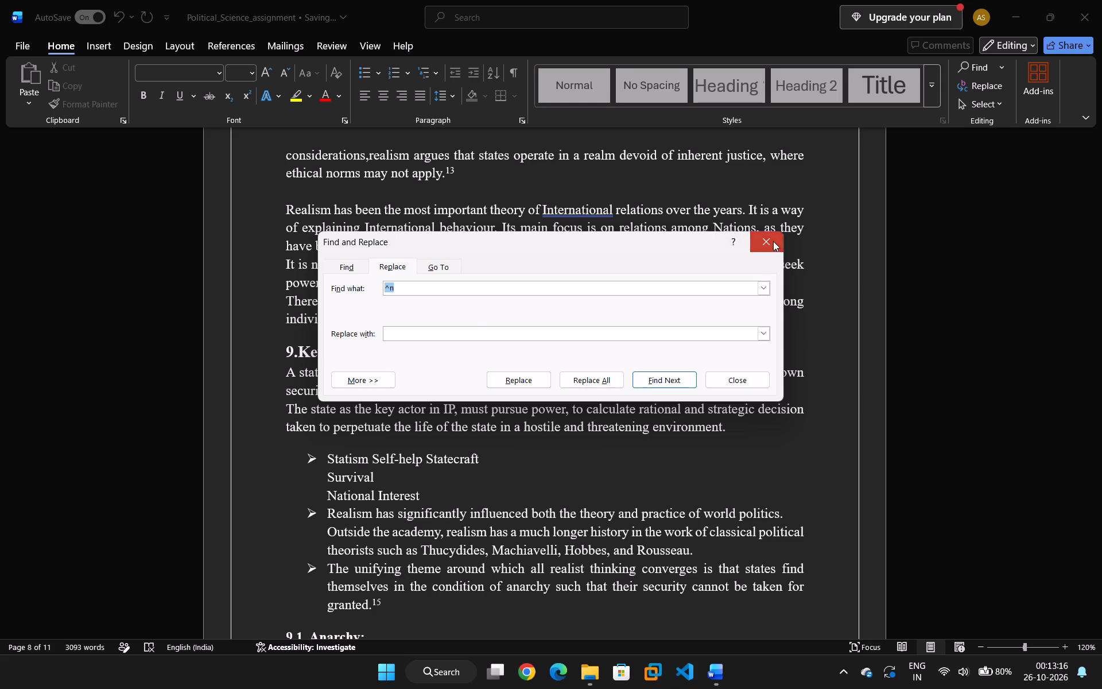
Undo the deletion of the space after "considerations," in the last paragraph on page 7.
{"action": "scroll", "coordinate": [730, 354], "scroll_direction": "down", "scroll_amount": 5}
{"action": "scroll", "coordinate": [728, 357], "scroll_direction": "up", "scroll_amount": 7}
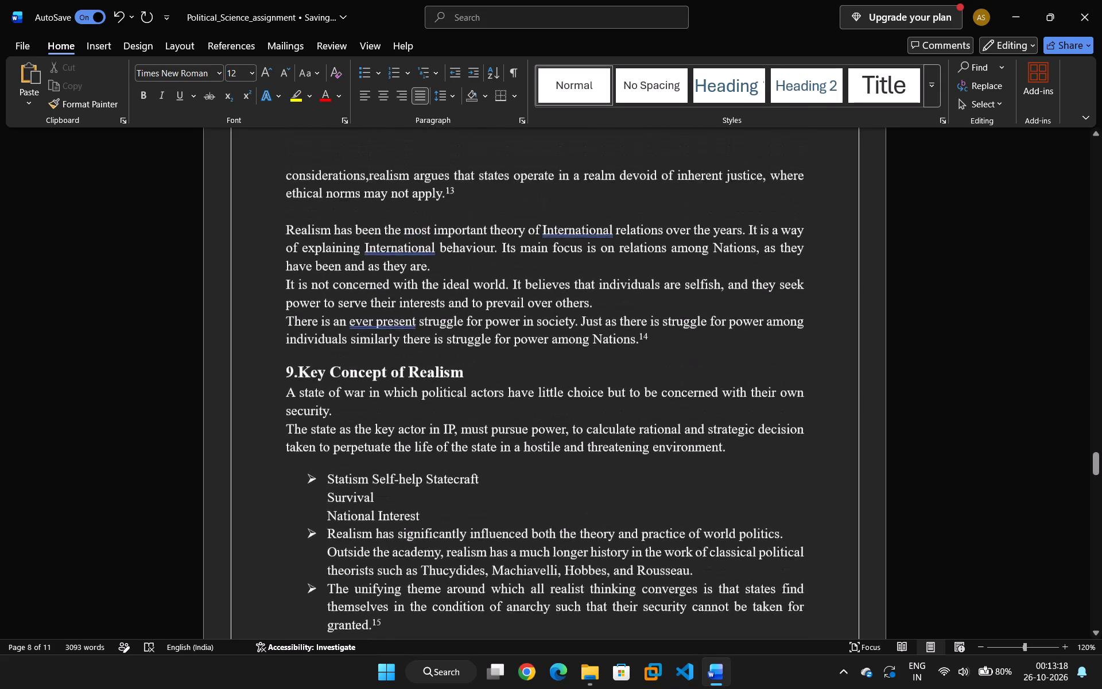
{"action": "scroll", "coordinate": [718, 345], "scroll_direction": "up", "scroll_amount": 9}
{"action": "left_click_drag", "start_coordinate": [808, 335], "coordinate": [808, 335]}
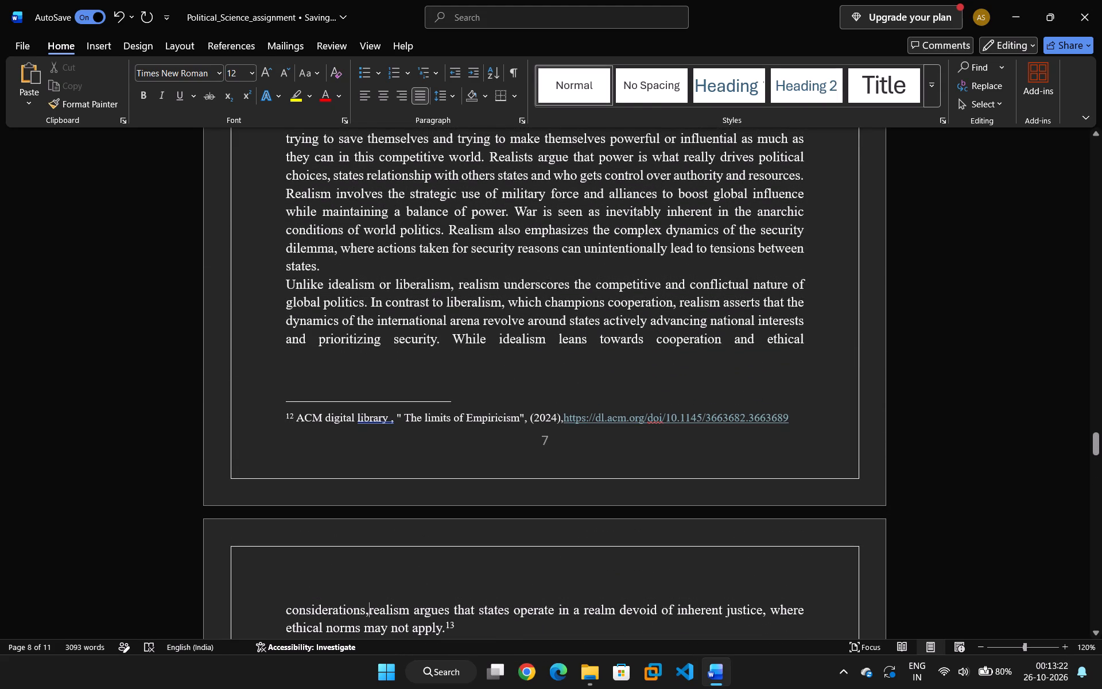
{"action": "left_click_drag", "start_coordinate": [808, 335], "coordinate": [294, 289]}
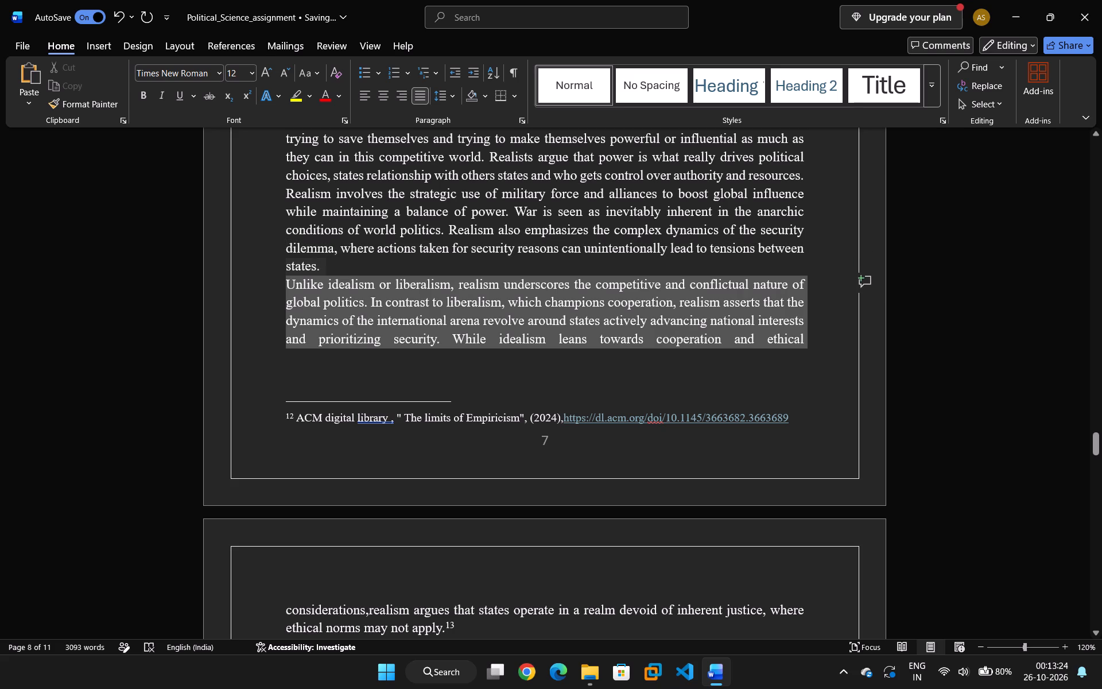
{"action": "left_click_drag", "start_coordinate": [294, 289], "coordinate": [294, 289]}
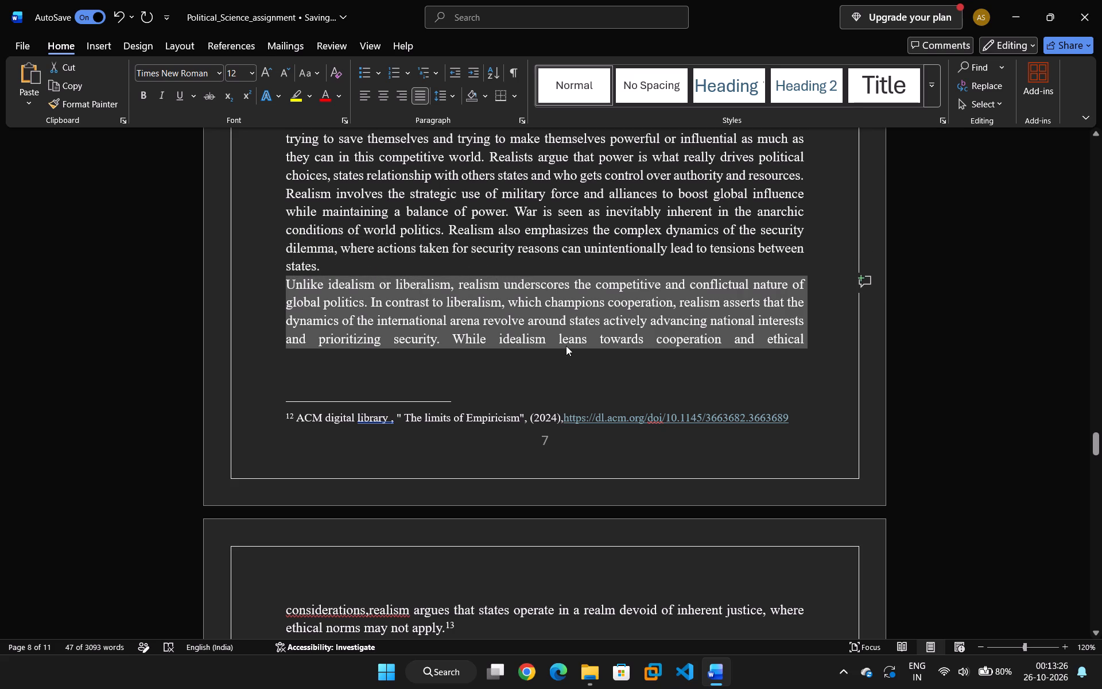
{"action": "key", "text": "ctrl+z"}
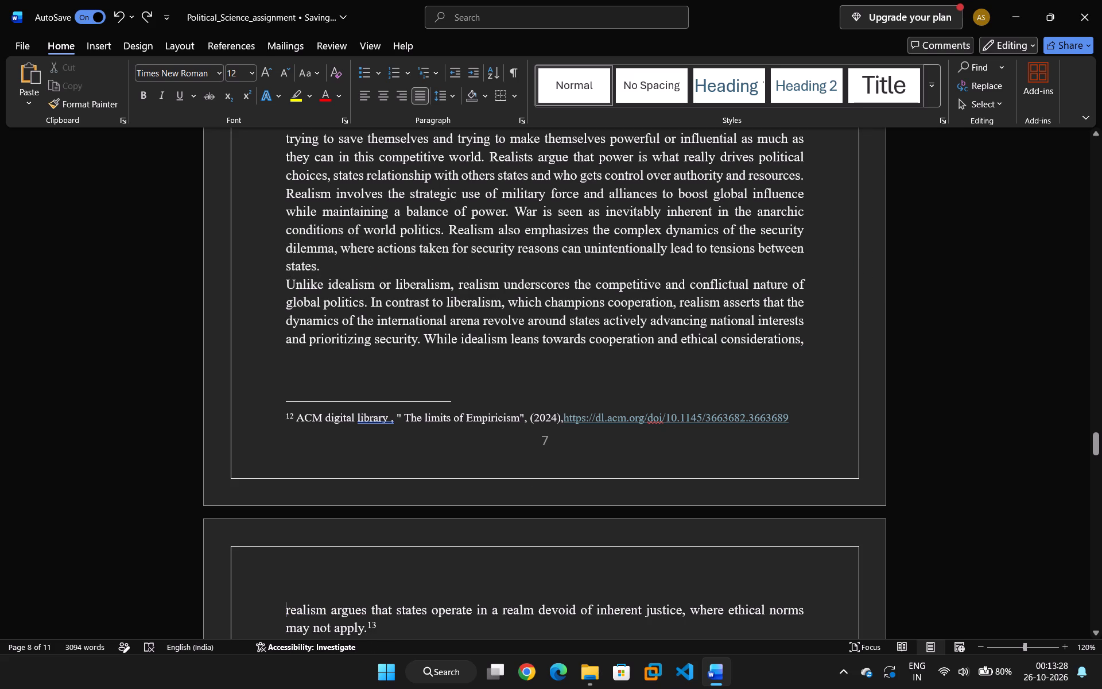
Check the line ends of the "Unlike idealism or liberalism" paragraph on page 7 for stray spaces or breaks.
{"action": "scroll", "coordinate": [681, 350], "scroll_direction": "down", "scroll_amount": 4}
{"action": "scroll", "coordinate": [681, 350], "scroll_direction": "up", "scroll_amount": 2}
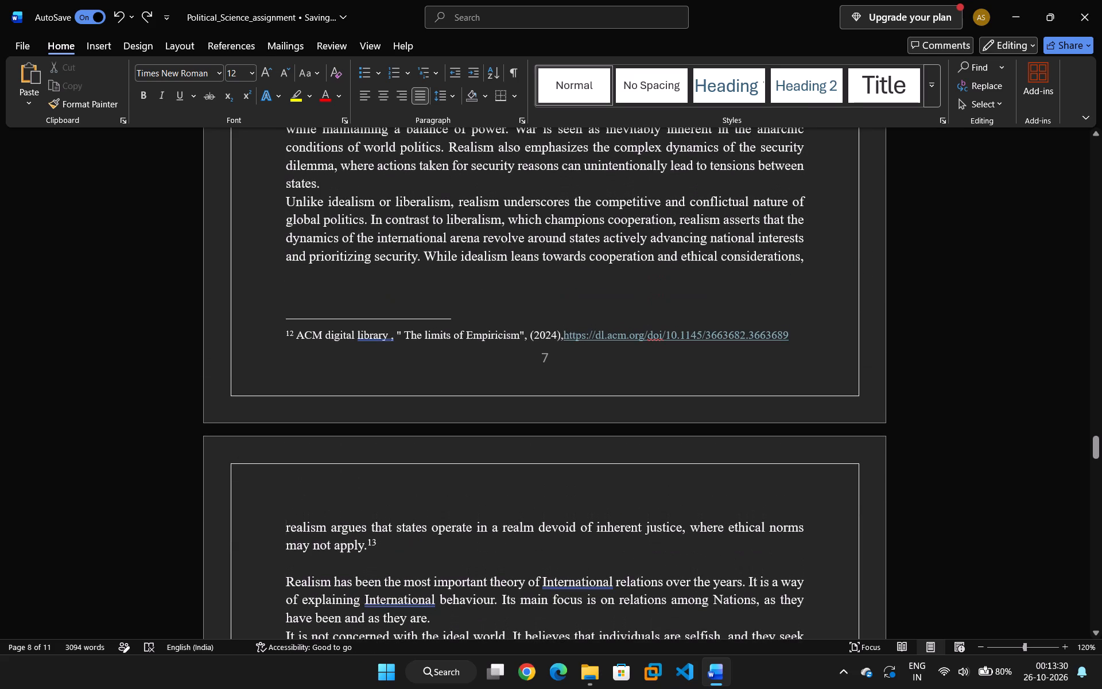
{"action": "left_click", "coordinate": [821, 261]}
{"action": "left_click", "coordinate": [807, 236]}
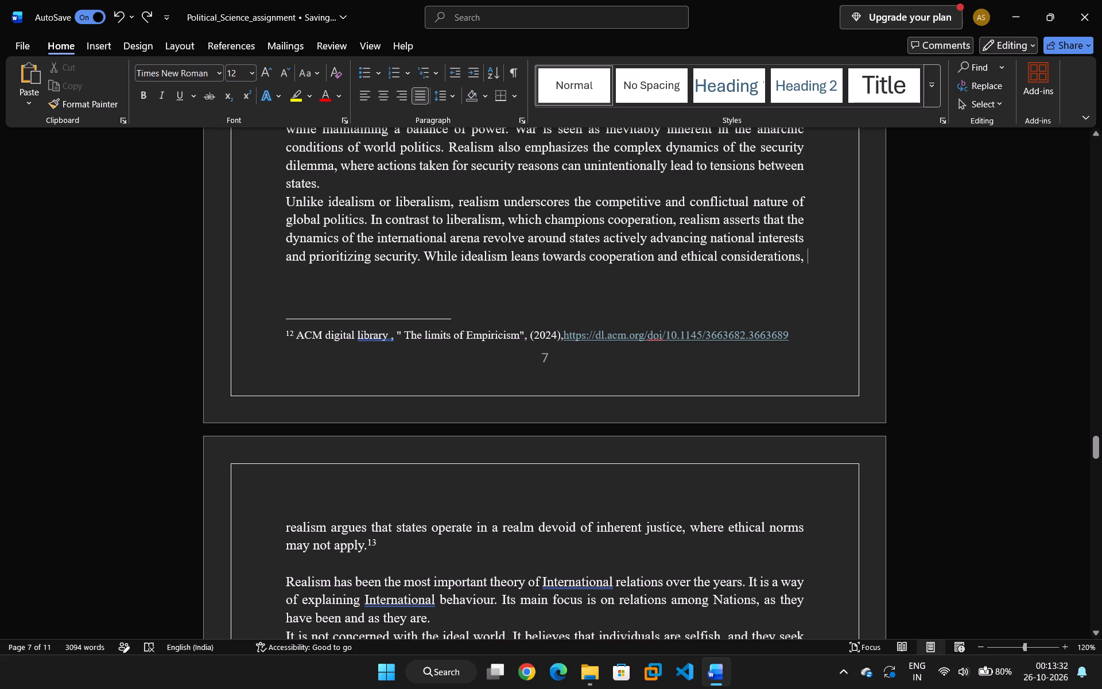
{"action": "left_click", "coordinate": [812, 226]}
{"action": "left_click", "coordinate": [808, 208]}
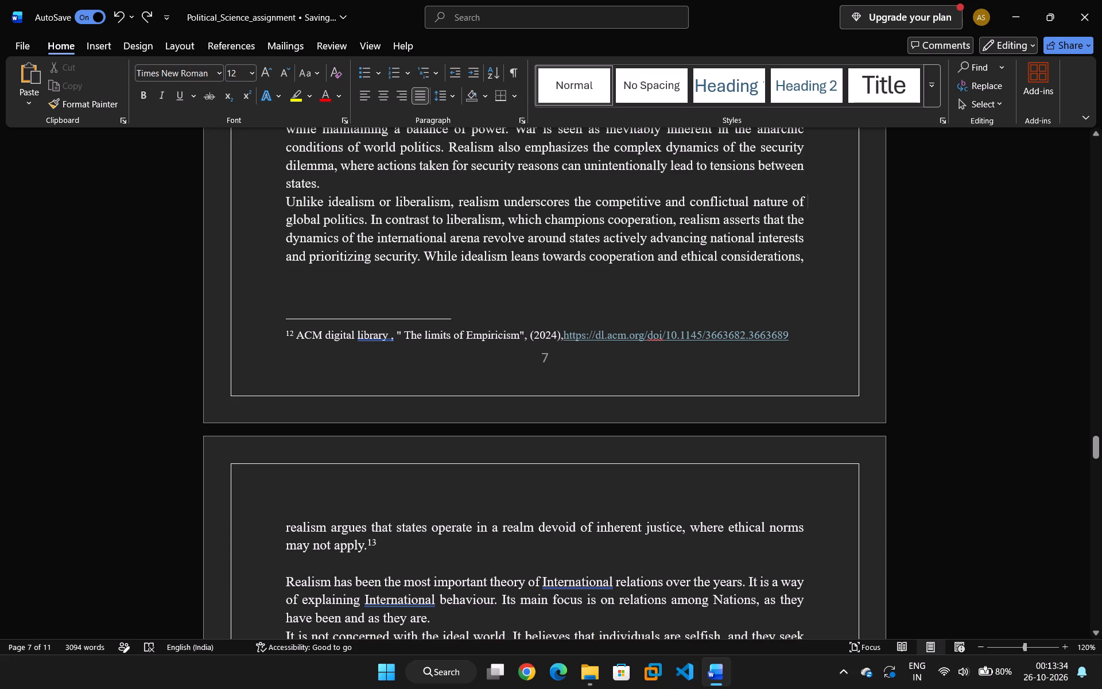
{"action": "left_click", "coordinate": [805, 219]}
Check the line ends and starts on page 8, from "realism argues" through the "9.Key Concept of Realism" text, for stray spaces or breaks.
{"action": "scroll", "coordinate": [808, 265], "scroll_direction": "down", "scroll_amount": 1}
{"action": "scroll", "coordinate": [790, 297], "scroll_direction": "up", "scroll_amount": 3}
{"action": "scroll", "coordinate": [790, 298], "scroll_direction": "down", "scroll_amount": 3}
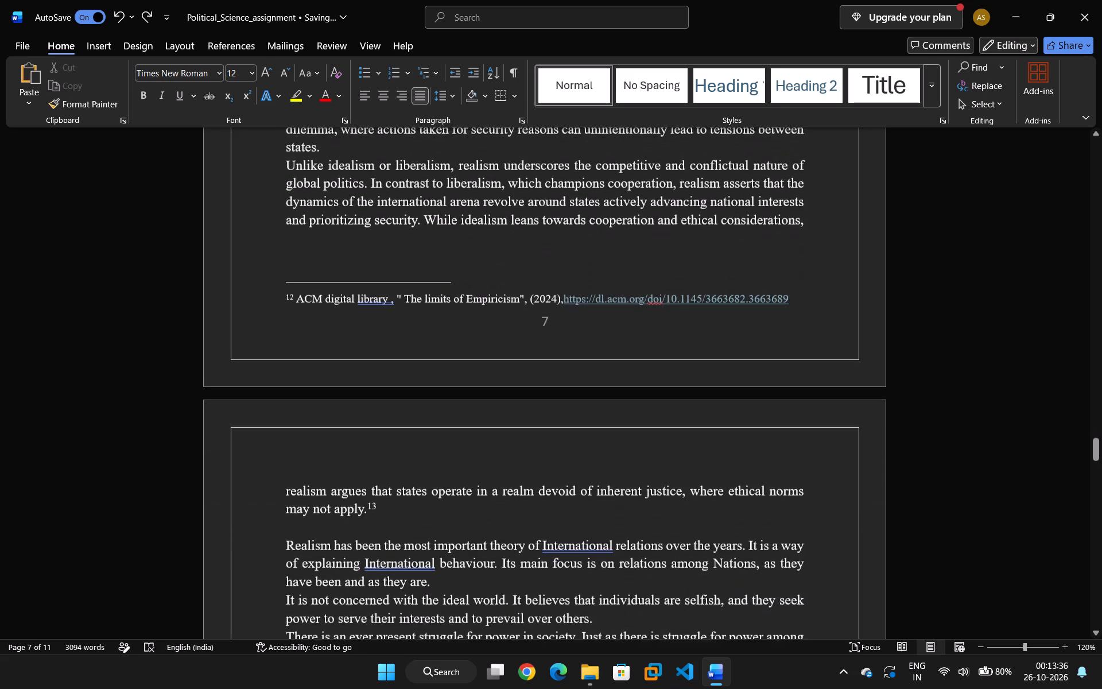
{"action": "scroll", "coordinate": [791, 300], "scroll_direction": "down", "scroll_amount": 6}
{"action": "scroll", "coordinate": [793, 296], "scroll_direction": "up", "scroll_amount": 7}
{"action": "scroll", "coordinate": [741, 356], "scroll_direction": "down", "scroll_amount": 5}
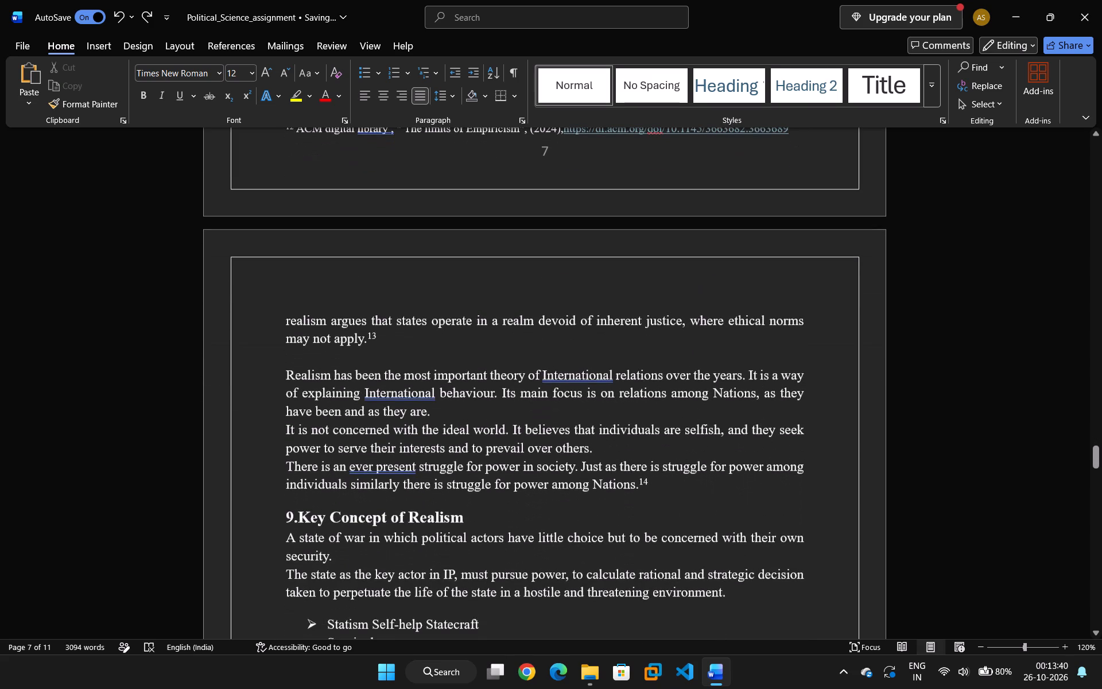
{"action": "left_click", "coordinate": [816, 321]}
{"action": "left_click", "coordinate": [812, 385]}
{"action": "left_click_drag", "start_coordinate": [816, 392], "coordinate": [818, 400]}
{"action": "left_click_drag", "start_coordinate": [821, 451], "coordinate": [821, 470]}
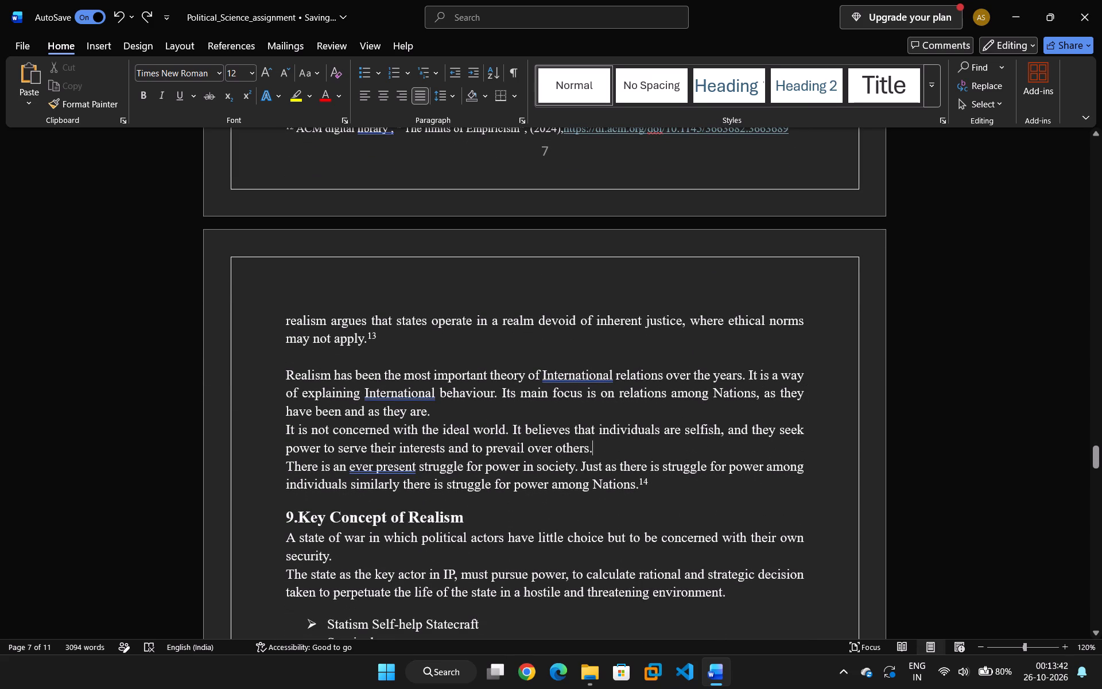
{"action": "left_click", "coordinate": [820, 479]}
{"action": "left_click", "coordinate": [818, 493]}
{"action": "left_click", "coordinate": [817, 501]}
{"action": "left_click_drag", "start_coordinate": [812, 509], "coordinate": [812, 526]}
{"action": "left_click", "coordinate": [820, 560]}
{"action": "left_click", "coordinate": [815, 544]}
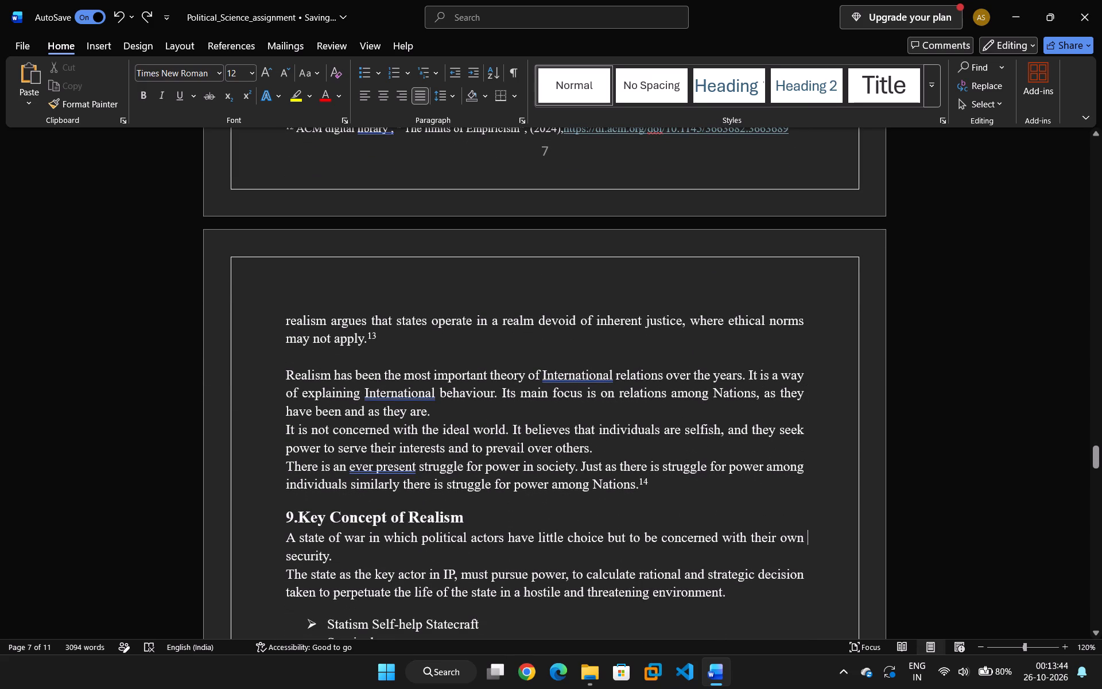
{"action": "left_click", "coordinate": [805, 536]}
{"action": "left_click", "coordinate": [801, 571]}
{"action": "left_click", "coordinate": [805, 582]}
{"action": "left_click", "coordinate": [819, 546]}
{"action": "left_click", "coordinate": [816, 582]}
{"action": "left_click", "coordinate": [817, 583]}
{"action": "left_click", "coordinate": [268, 315]}
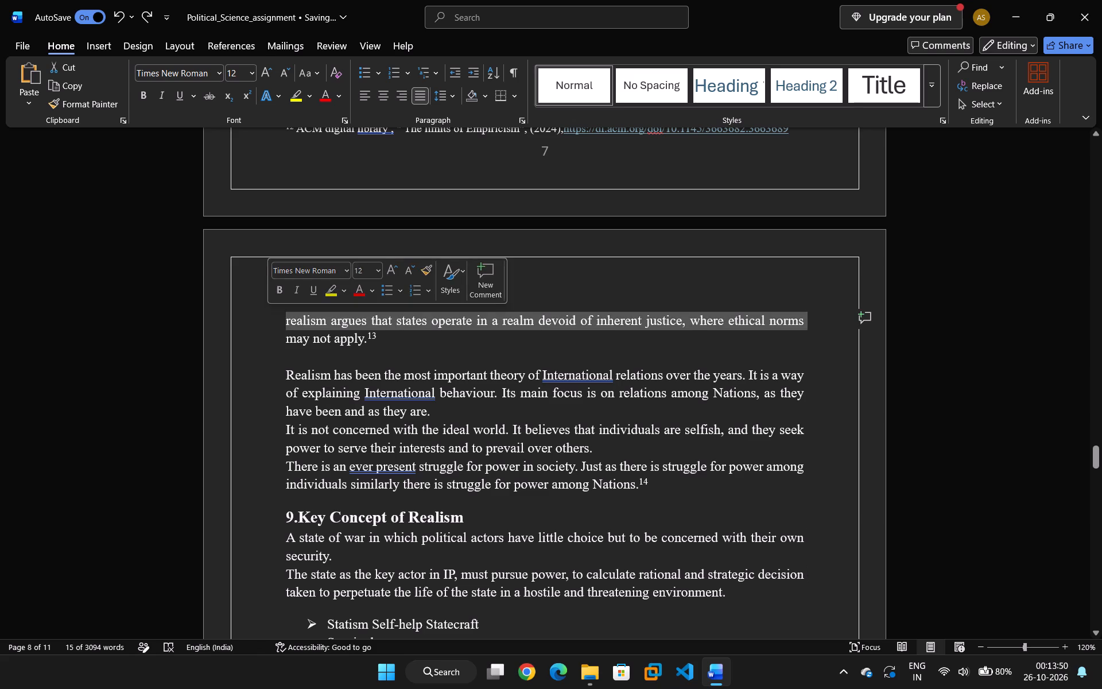
{"action": "left_click", "coordinate": [272, 326]}
{"action": "left_click", "coordinate": [275, 366]}
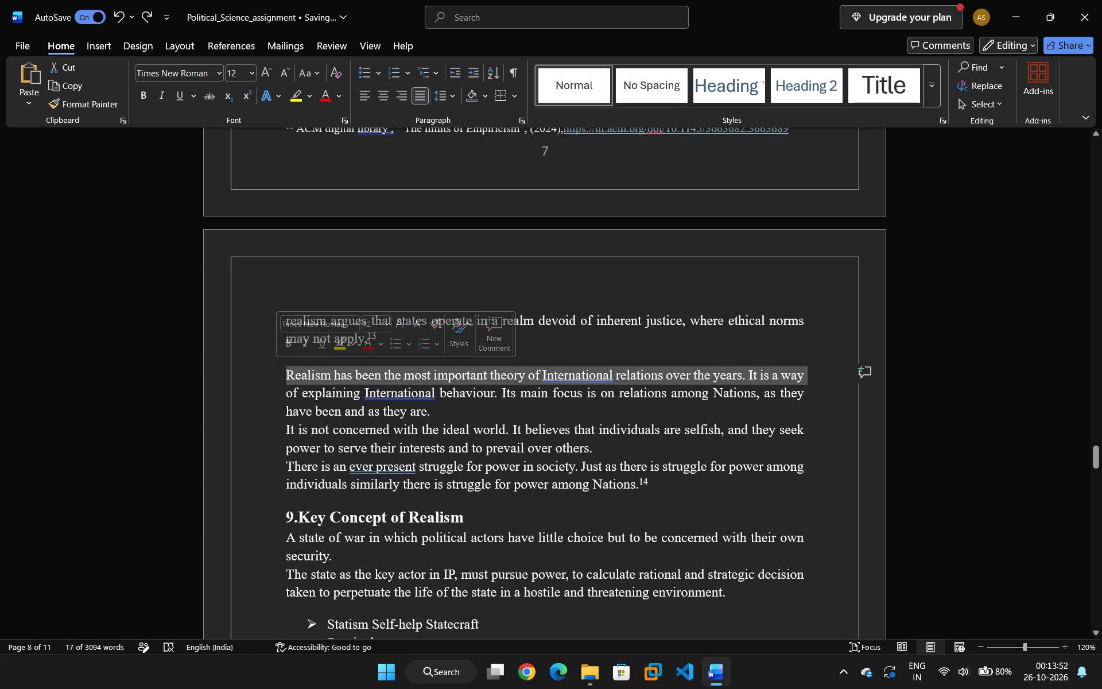
{"action": "left_click", "coordinate": [273, 390]}
{"action": "left_click", "coordinate": [274, 412]}
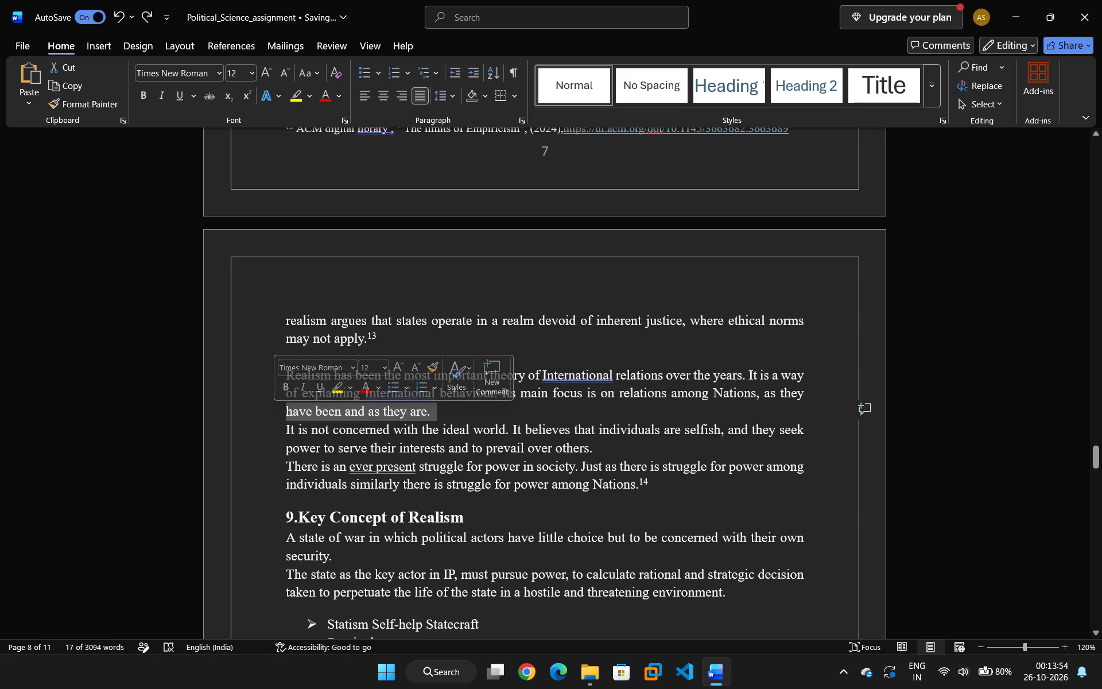
{"action": "left_click", "coordinate": [329, 429]}
{"action": "left_click", "coordinate": [278, 439]}
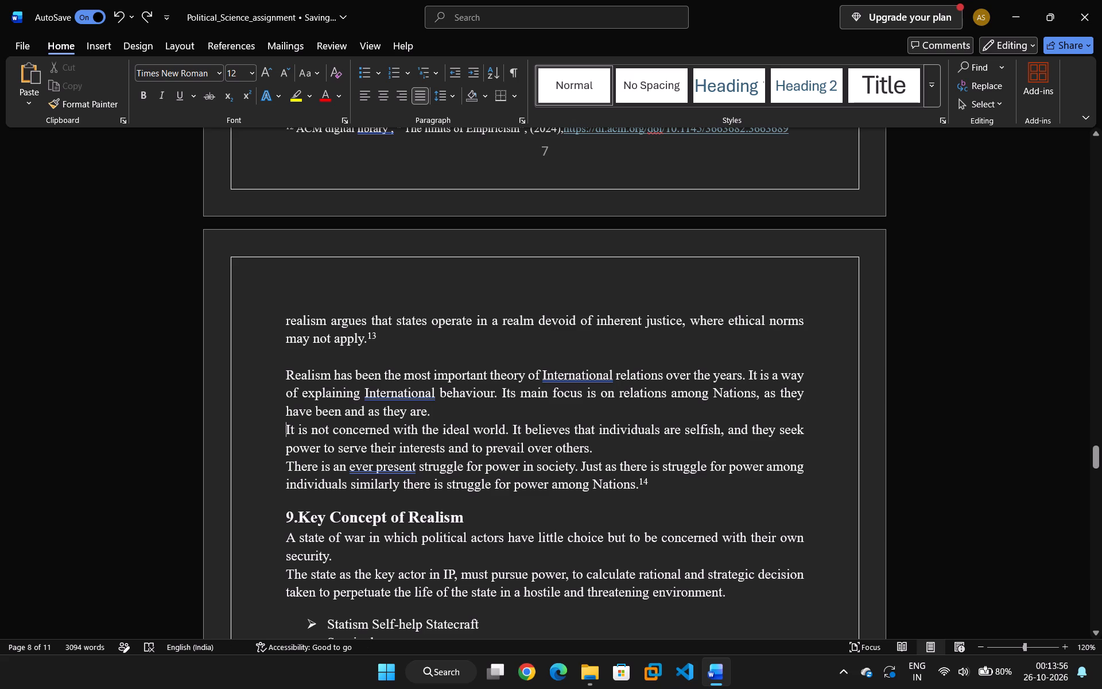
{"action": "left_click", "coordinate": [275, 451]}
{"action": "left_click", "coordinate": [277, 462]}
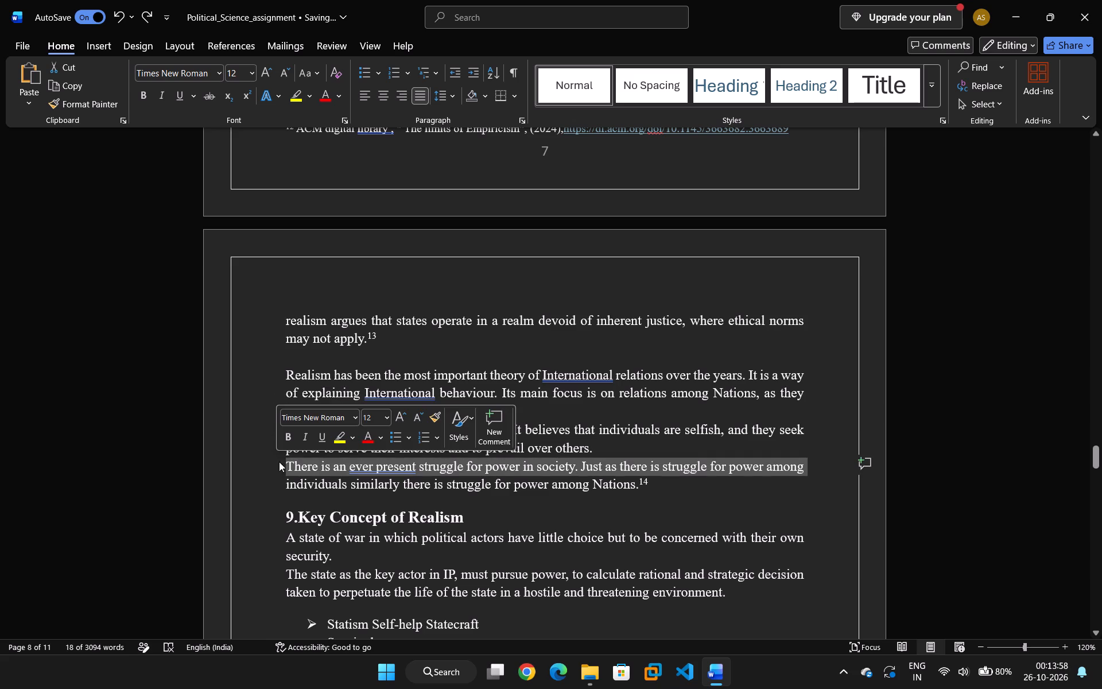
{"action": "left_click", "coordinate": [337, 361]}
Review the page breaks, headings and footnotes on pages 8 and 9, returning to the end of page 7.
{"action": "scroll", "coordinate": [453, 384], "scroll_direction": "down", "scroll_amount": 1}
{"action": "scroll", "coordinate": [450, 397], "scroll_direction": "up", "scroll_amount": 4}
{"action": "scroll", "coordinate": [450, 398], "scroll_direction": "down", "scroll_amount": 5}
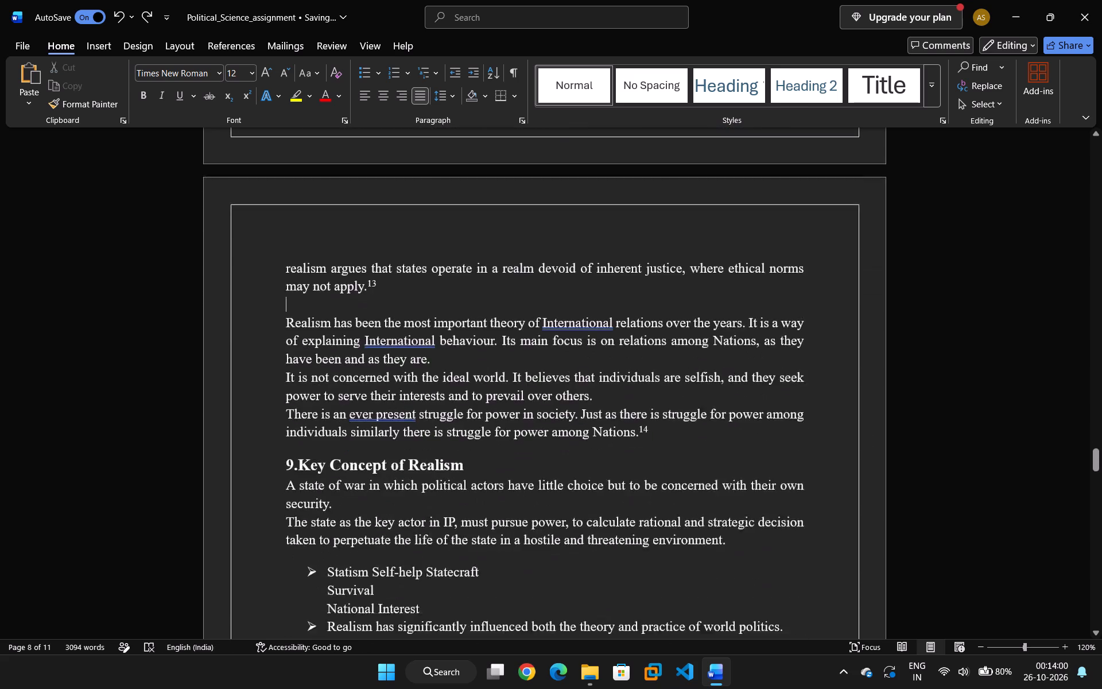
{"action": "scroll", "coordinate": [450, 398], "scroll_direction": "down", "scroll_amount": 10}
{"action": "scroll", "coordinate": [457, 408], "scroll_direction": "up", "scroll_amount": 1}
{"action": "scroll", "coordinate": [457, 408], "scroll_direction": "down", "scroll_amount": 14}
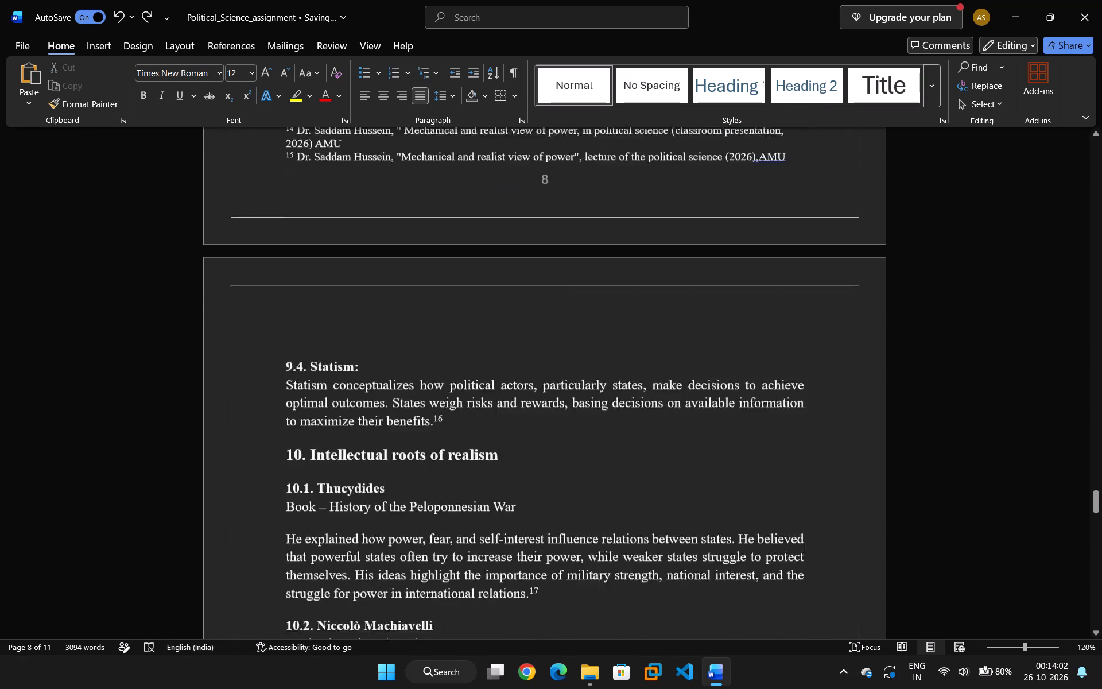
{"action": "scroll", "coordinate": [457, 408], "scroll_direction": "down", "scroll_amount": 6}
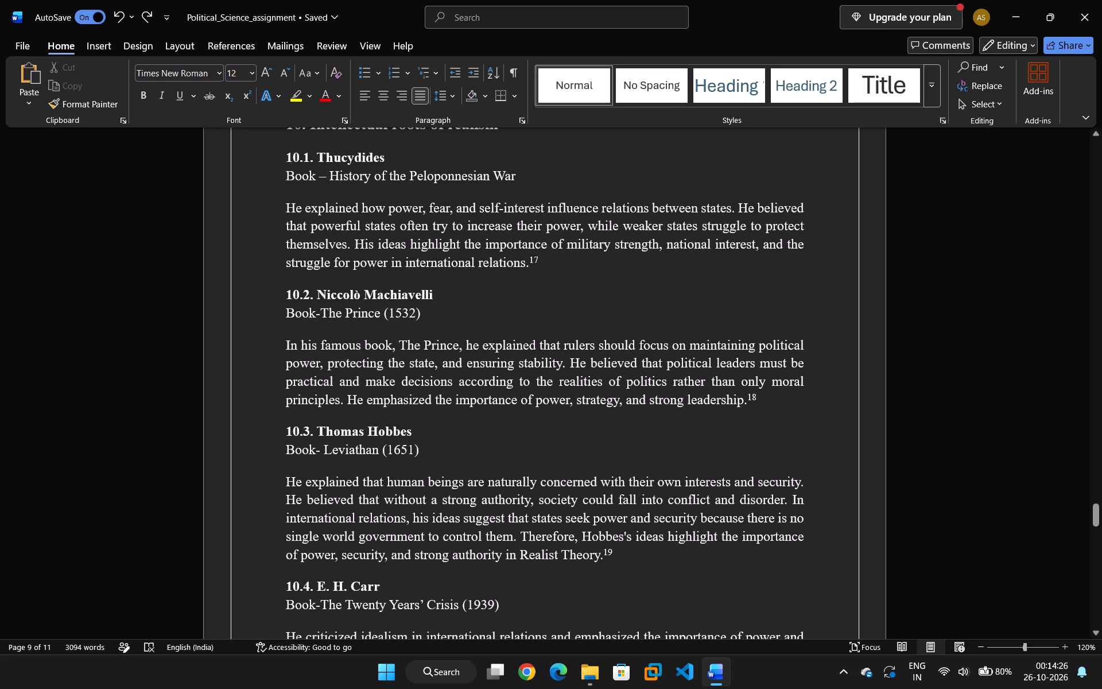
{"action": "scroll", "coordinate": [457, 371], "scroll_direction": "up", "scroll_amount": 15}
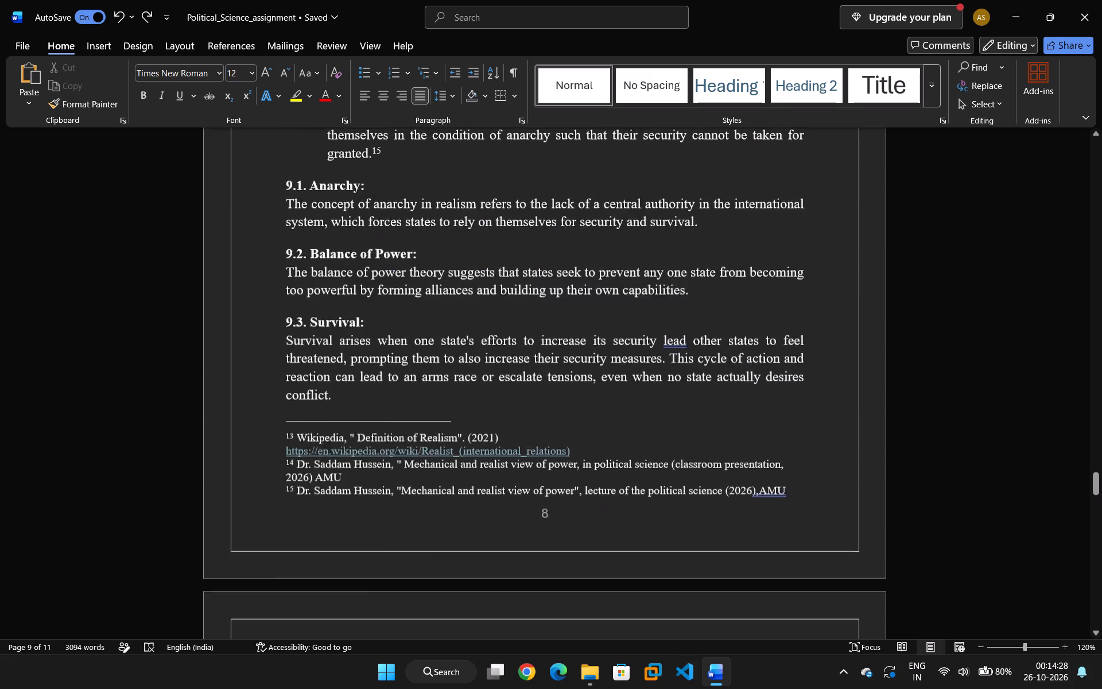
{"action": "scroll", "coordinate": [438, 362], "scroll_direction": "up", "scroll_amount": 19}
{"action": "scroll", "coordinate": [397, 322], "scroll_direction": "up", "scroll_amount": 4}
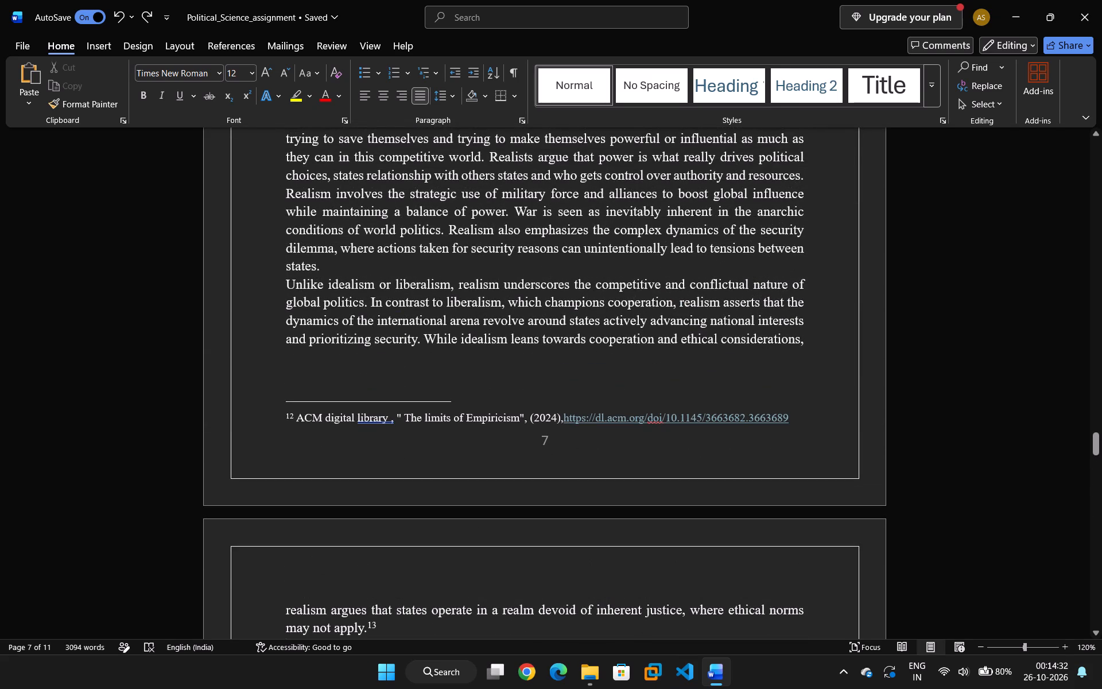
{"action": "scroll", "coordinate": [286, 288], "scroll_direction": "up", "scroll_amount": 4}
{"action": "scroll", "coordinate": [286, 288], "scroll_direction": "down", "scroll_amount": 4}
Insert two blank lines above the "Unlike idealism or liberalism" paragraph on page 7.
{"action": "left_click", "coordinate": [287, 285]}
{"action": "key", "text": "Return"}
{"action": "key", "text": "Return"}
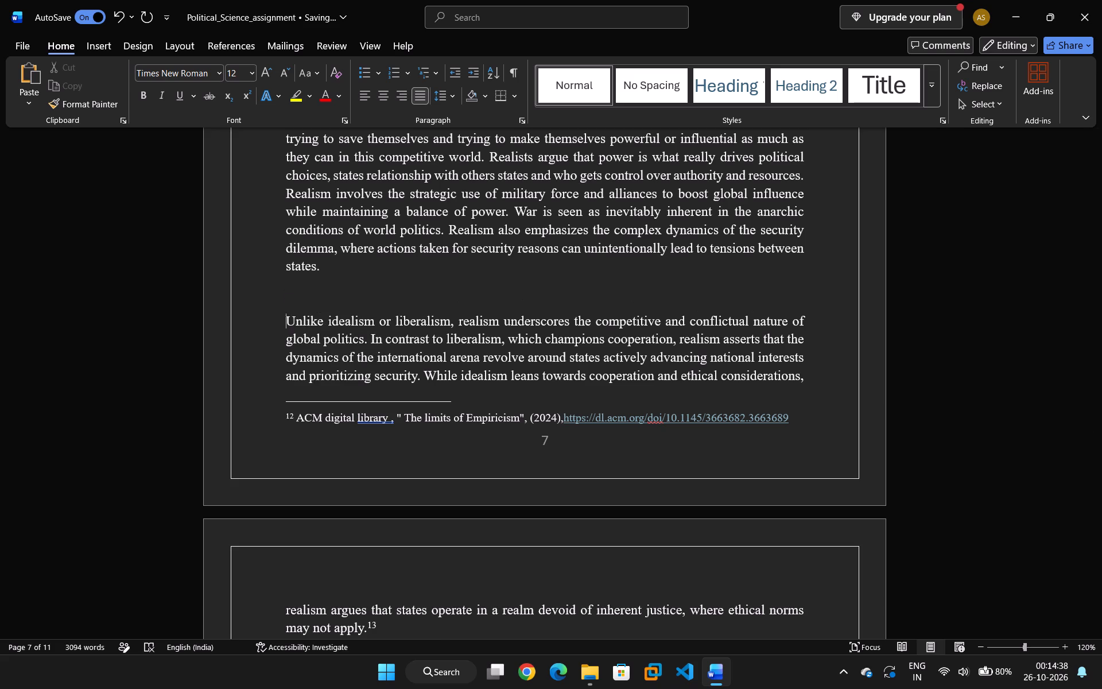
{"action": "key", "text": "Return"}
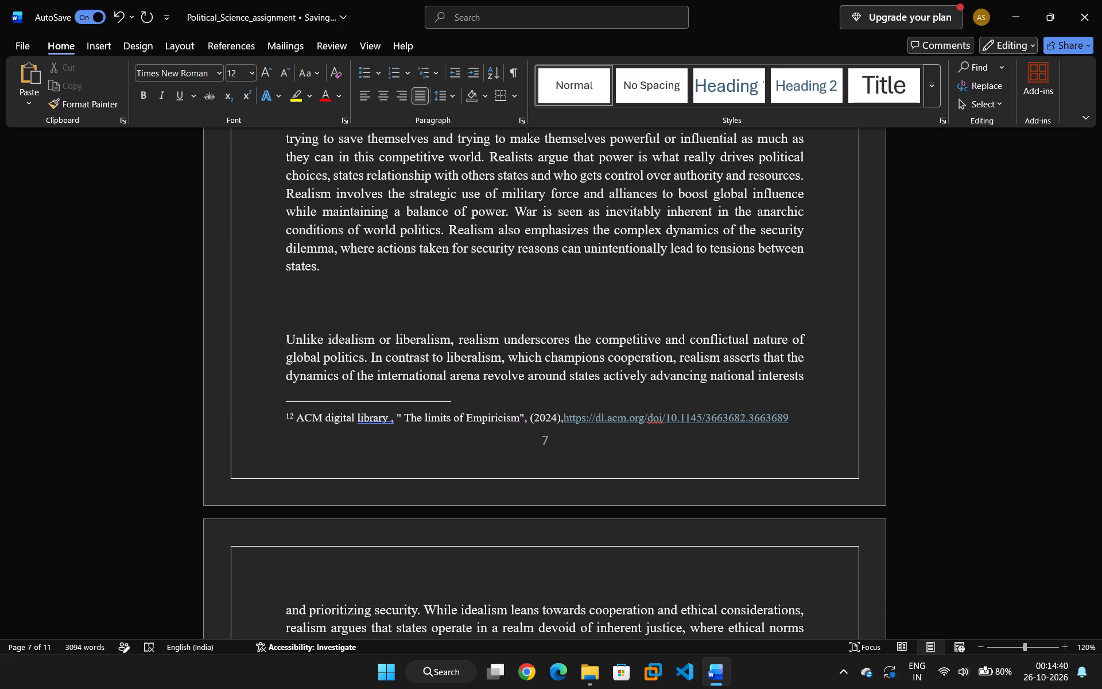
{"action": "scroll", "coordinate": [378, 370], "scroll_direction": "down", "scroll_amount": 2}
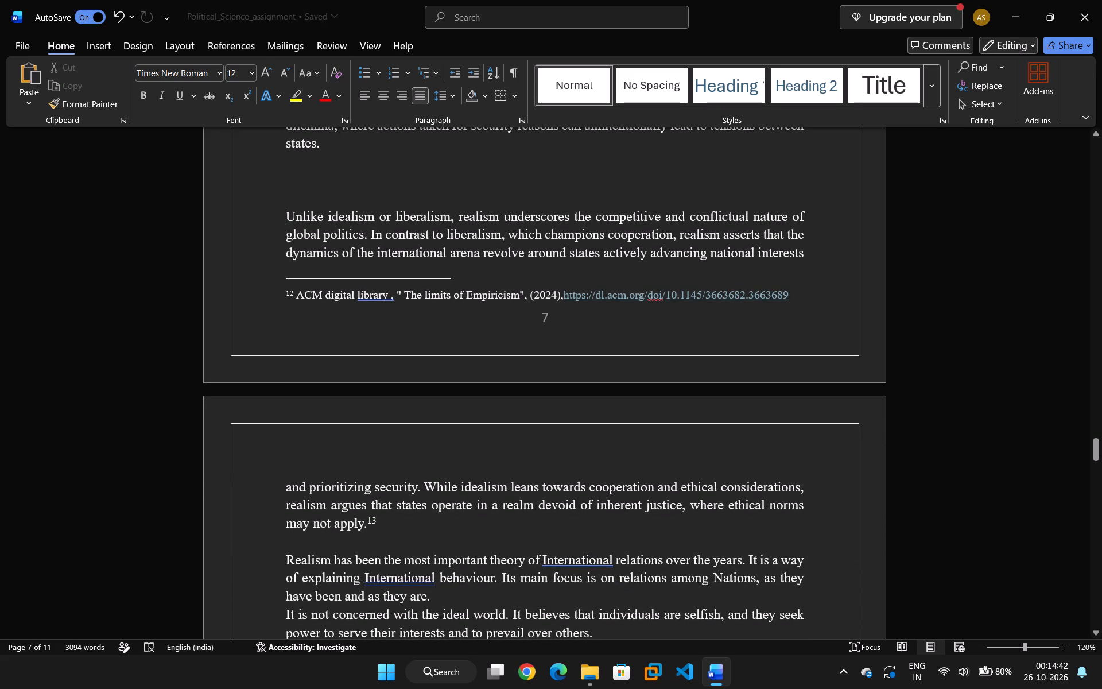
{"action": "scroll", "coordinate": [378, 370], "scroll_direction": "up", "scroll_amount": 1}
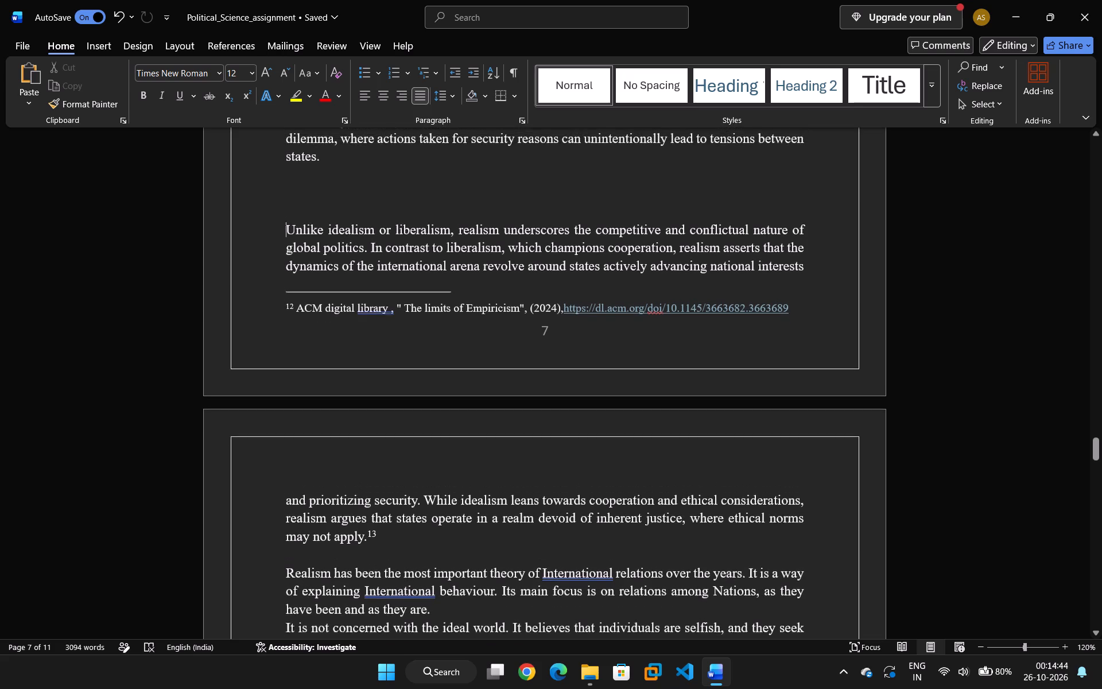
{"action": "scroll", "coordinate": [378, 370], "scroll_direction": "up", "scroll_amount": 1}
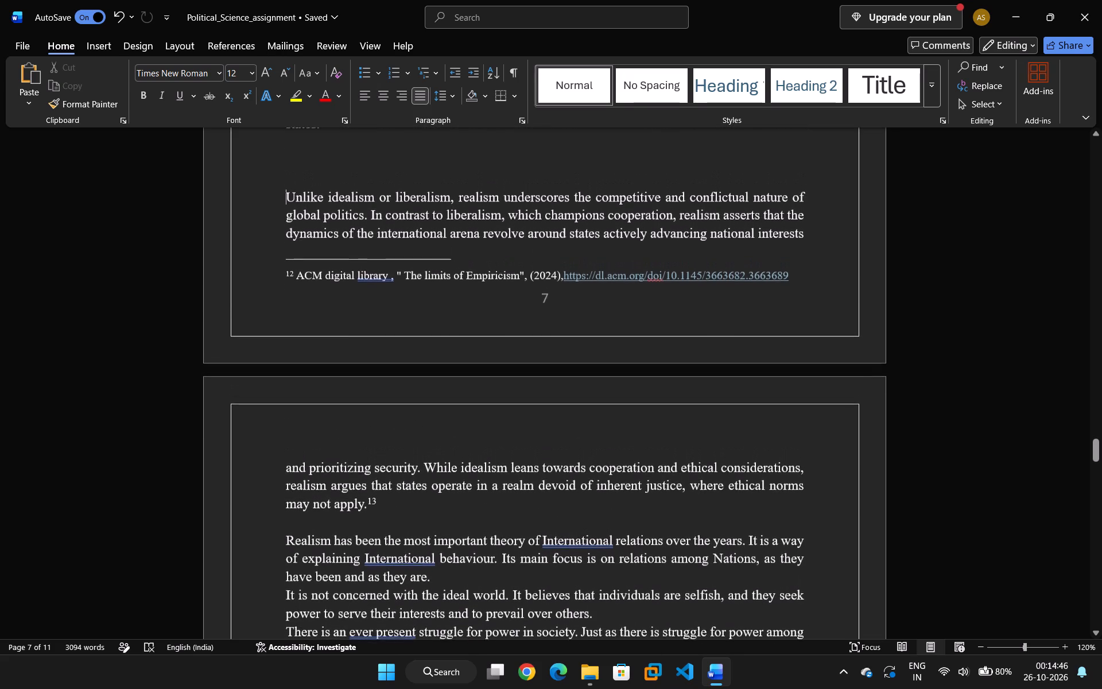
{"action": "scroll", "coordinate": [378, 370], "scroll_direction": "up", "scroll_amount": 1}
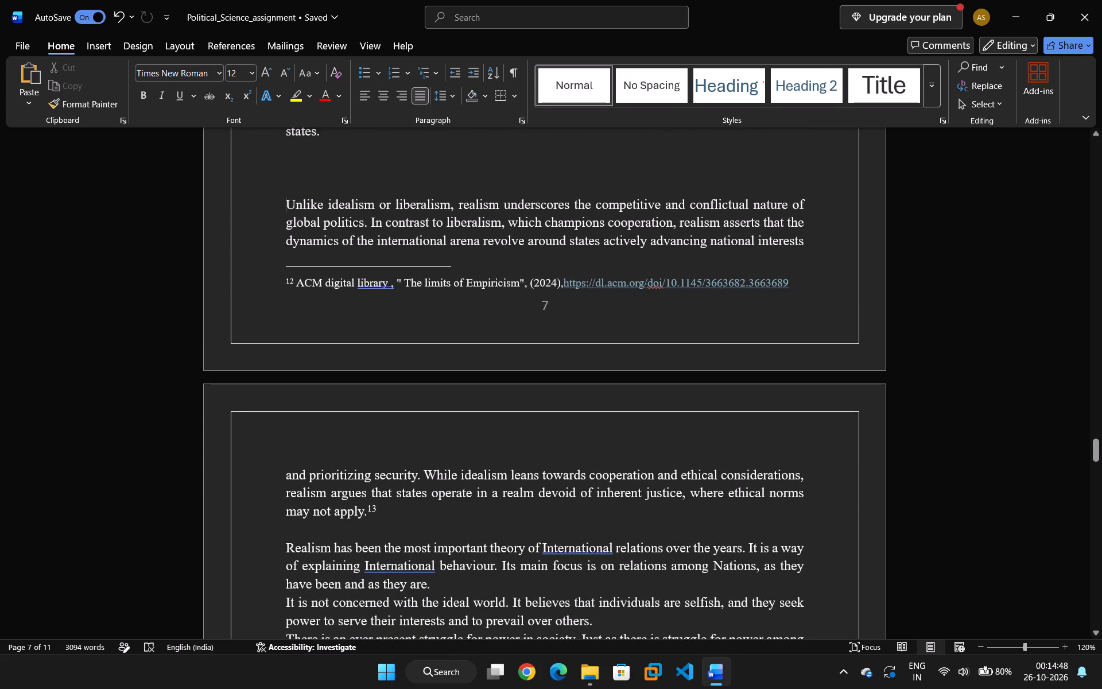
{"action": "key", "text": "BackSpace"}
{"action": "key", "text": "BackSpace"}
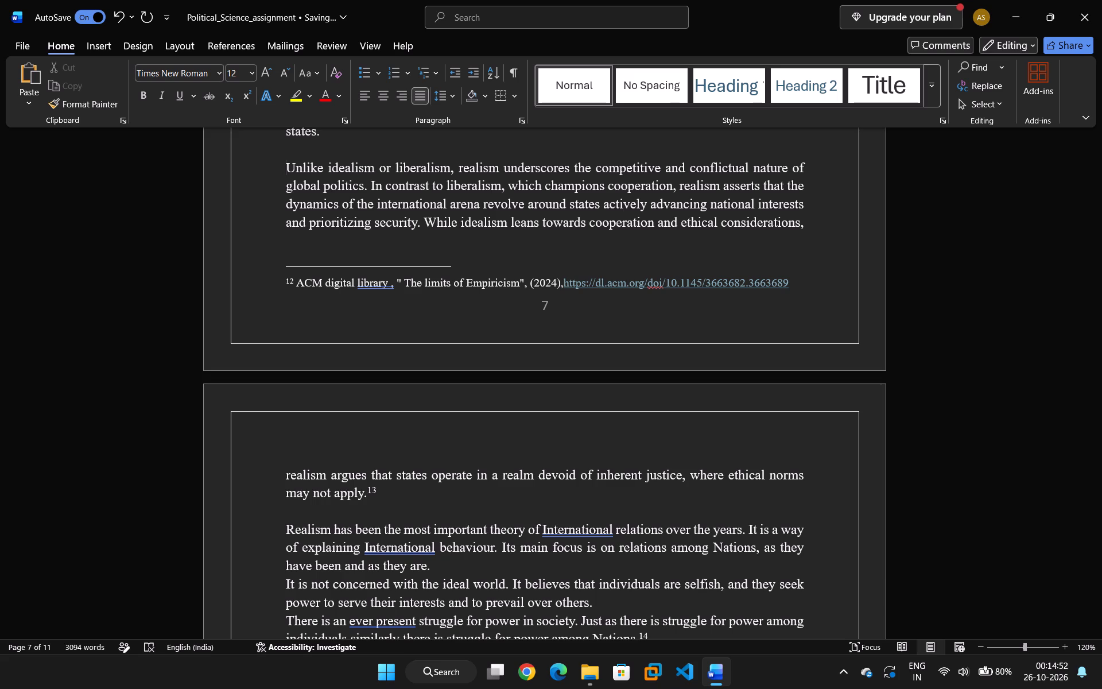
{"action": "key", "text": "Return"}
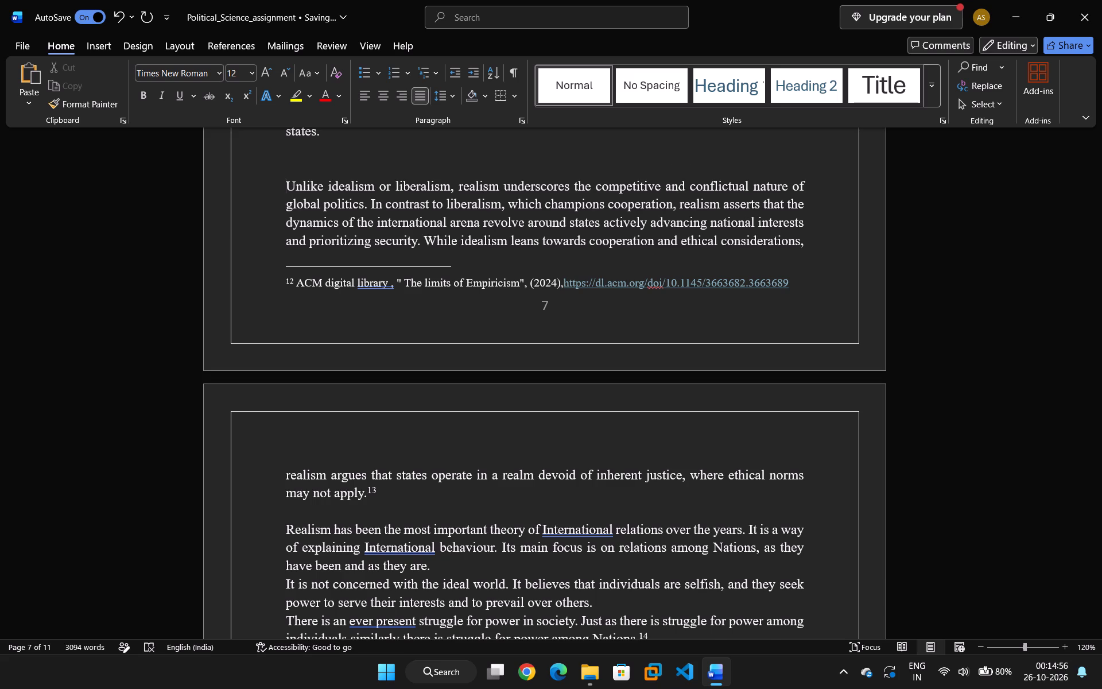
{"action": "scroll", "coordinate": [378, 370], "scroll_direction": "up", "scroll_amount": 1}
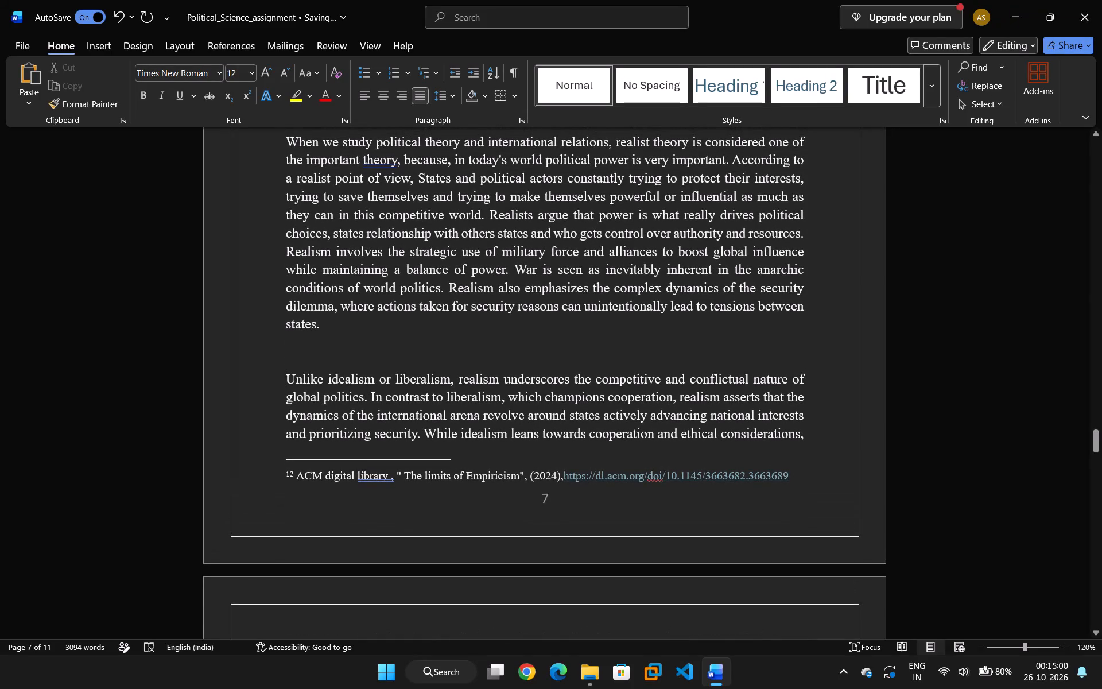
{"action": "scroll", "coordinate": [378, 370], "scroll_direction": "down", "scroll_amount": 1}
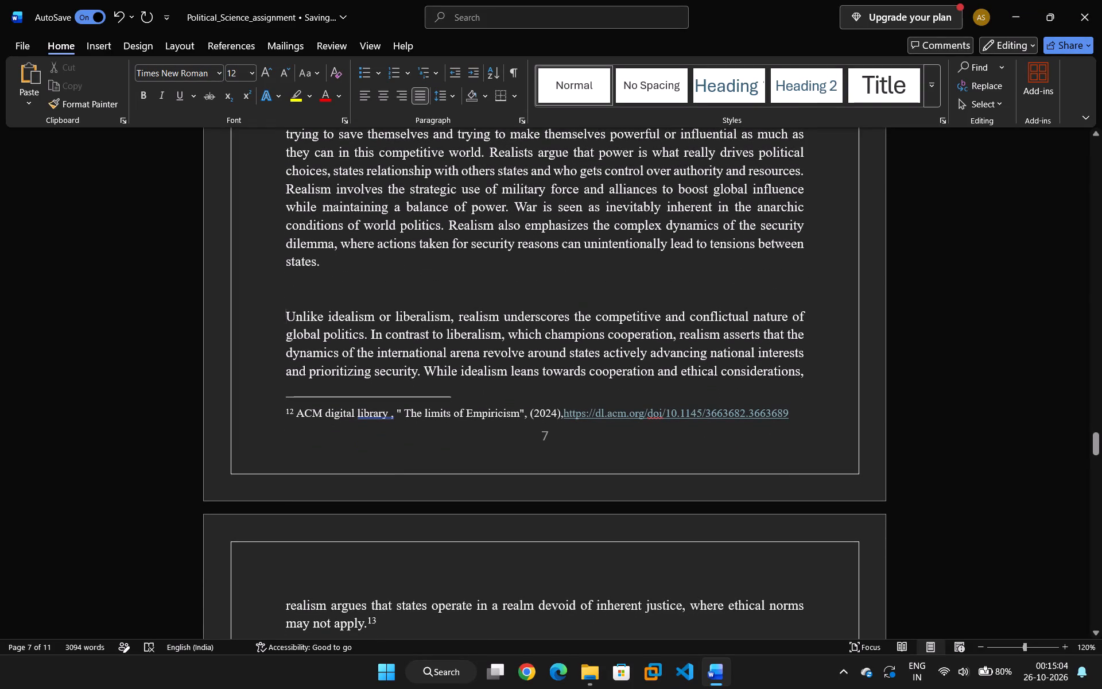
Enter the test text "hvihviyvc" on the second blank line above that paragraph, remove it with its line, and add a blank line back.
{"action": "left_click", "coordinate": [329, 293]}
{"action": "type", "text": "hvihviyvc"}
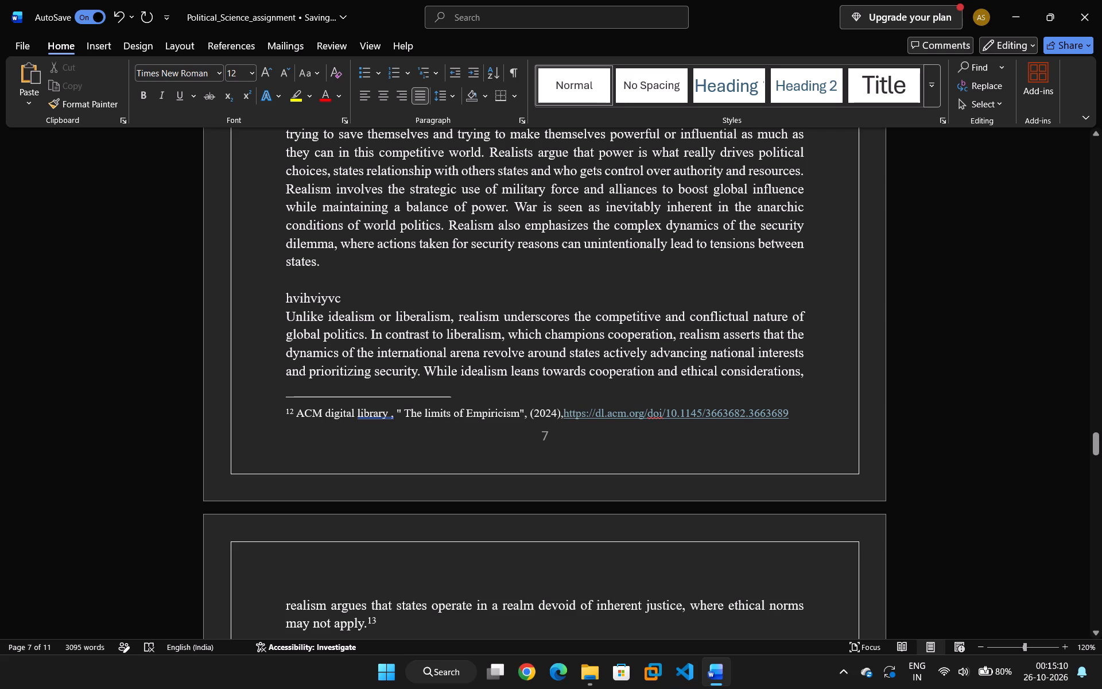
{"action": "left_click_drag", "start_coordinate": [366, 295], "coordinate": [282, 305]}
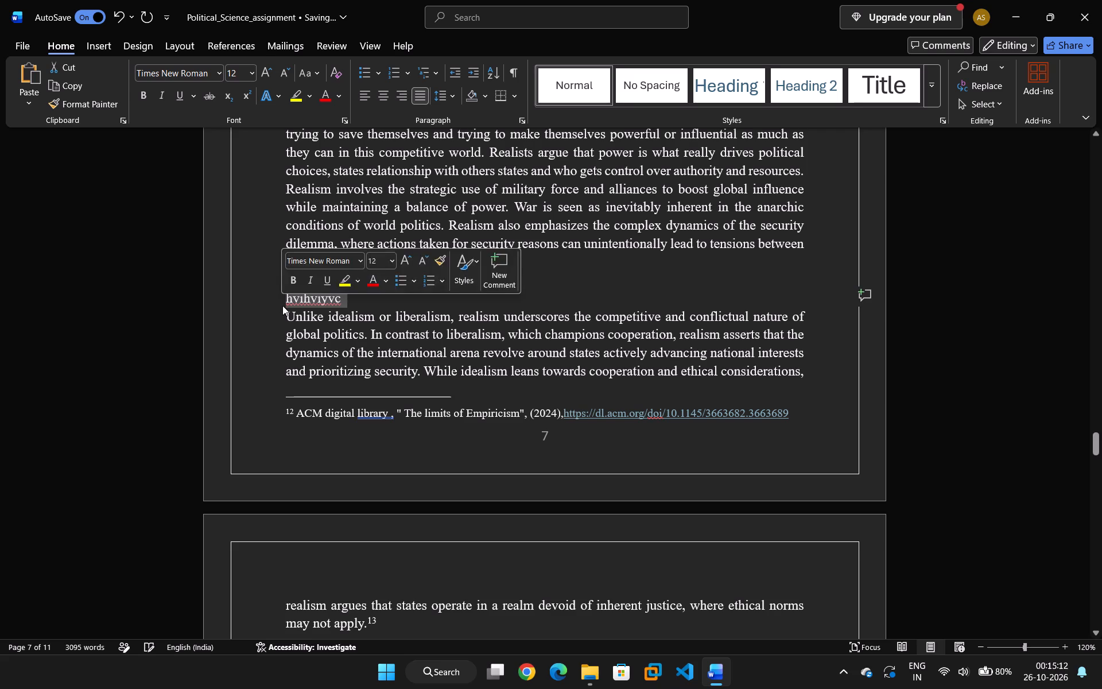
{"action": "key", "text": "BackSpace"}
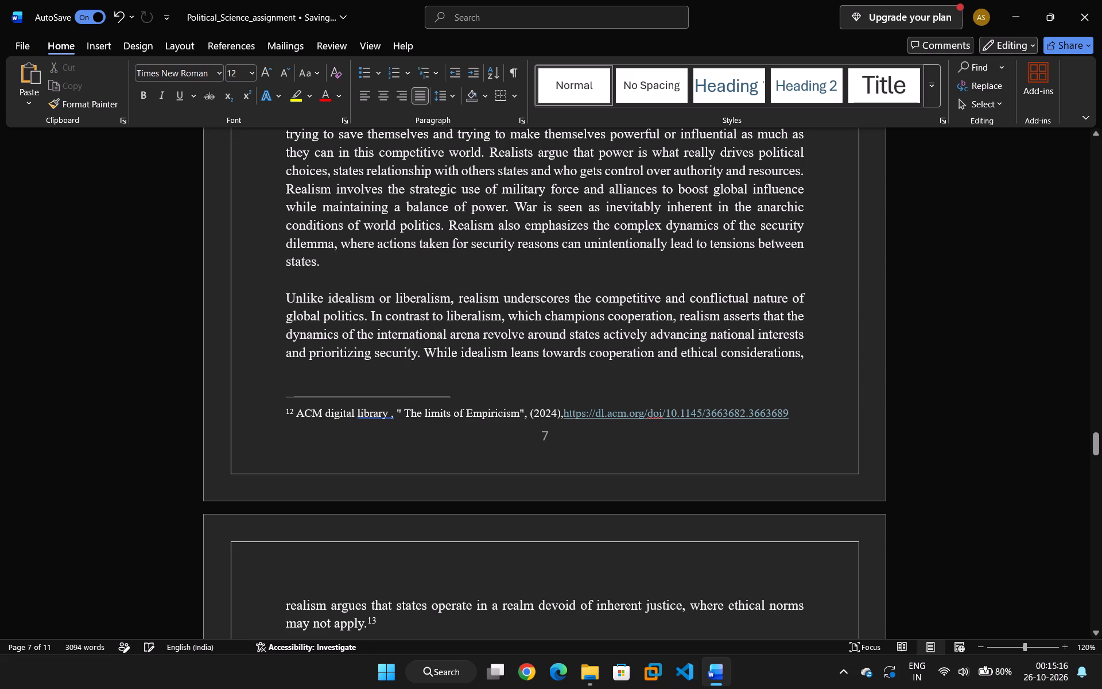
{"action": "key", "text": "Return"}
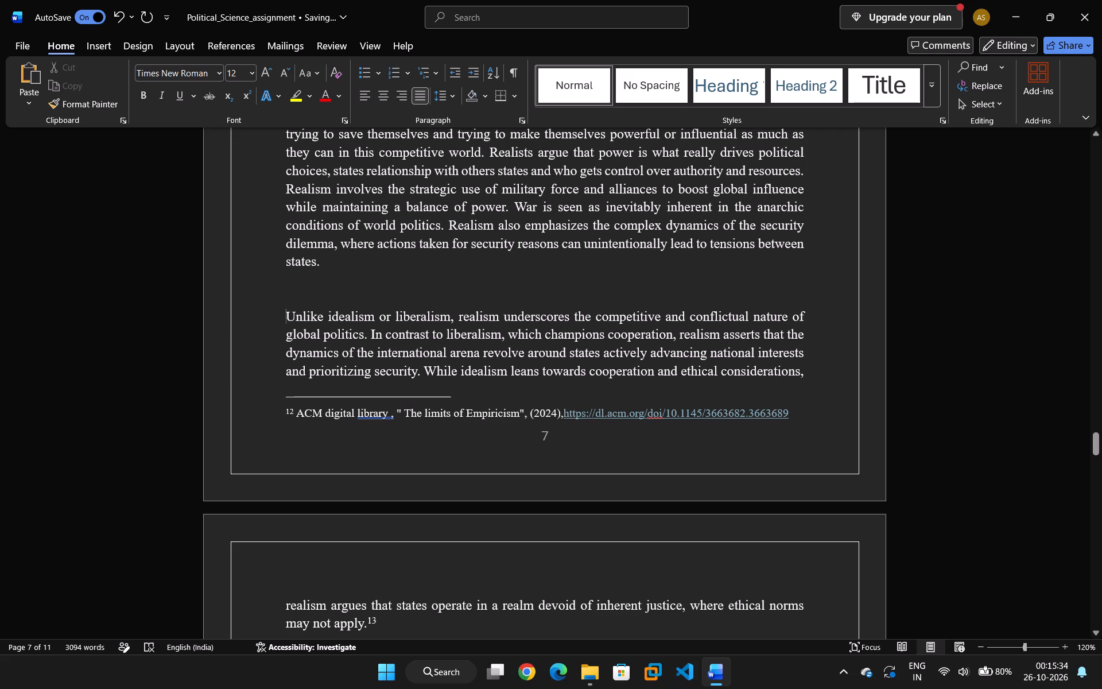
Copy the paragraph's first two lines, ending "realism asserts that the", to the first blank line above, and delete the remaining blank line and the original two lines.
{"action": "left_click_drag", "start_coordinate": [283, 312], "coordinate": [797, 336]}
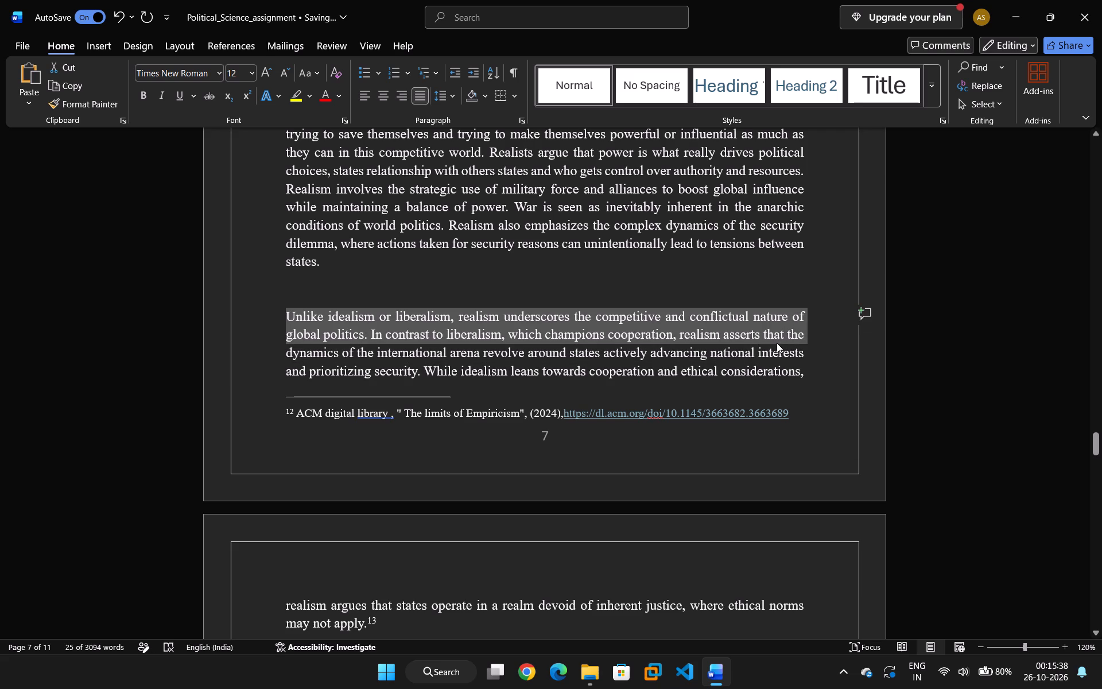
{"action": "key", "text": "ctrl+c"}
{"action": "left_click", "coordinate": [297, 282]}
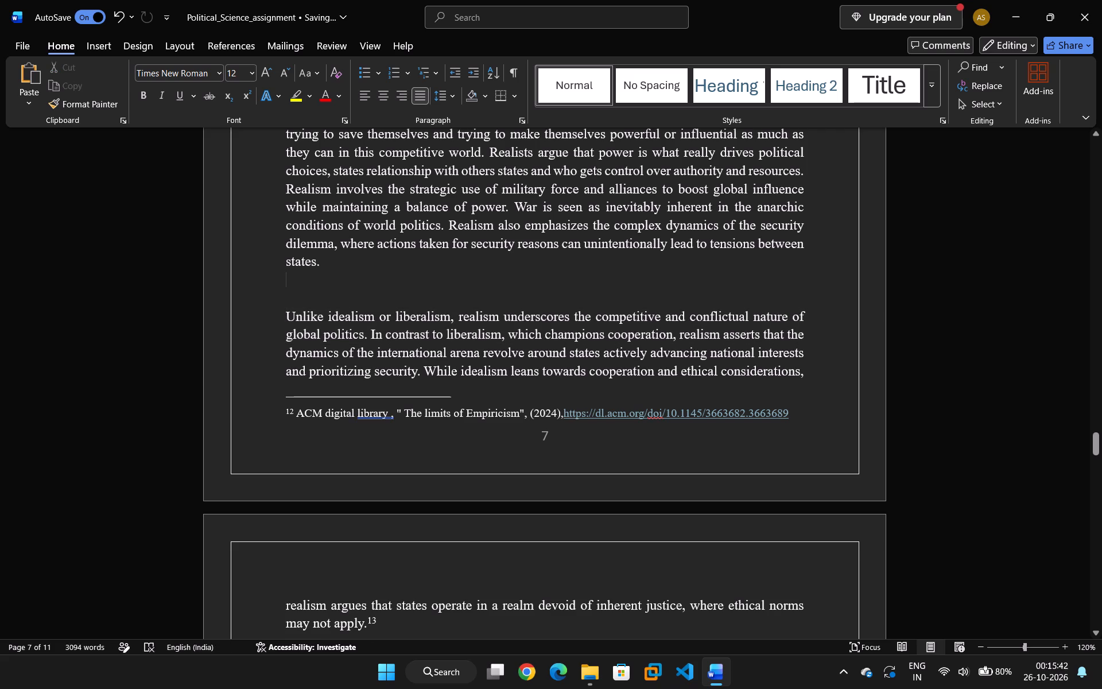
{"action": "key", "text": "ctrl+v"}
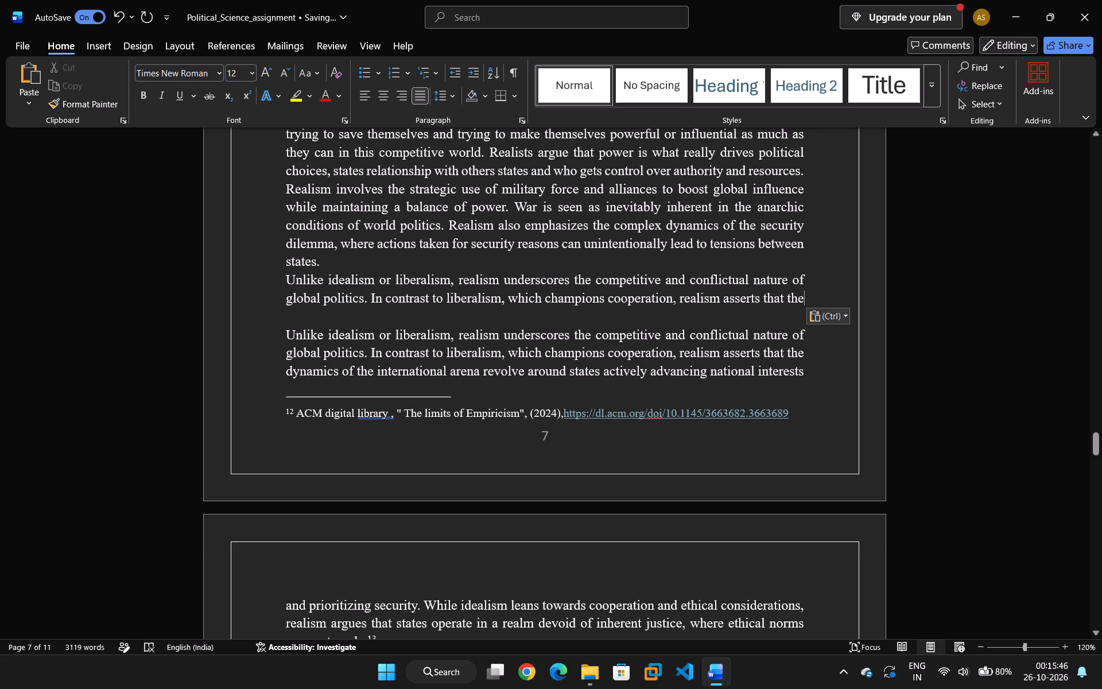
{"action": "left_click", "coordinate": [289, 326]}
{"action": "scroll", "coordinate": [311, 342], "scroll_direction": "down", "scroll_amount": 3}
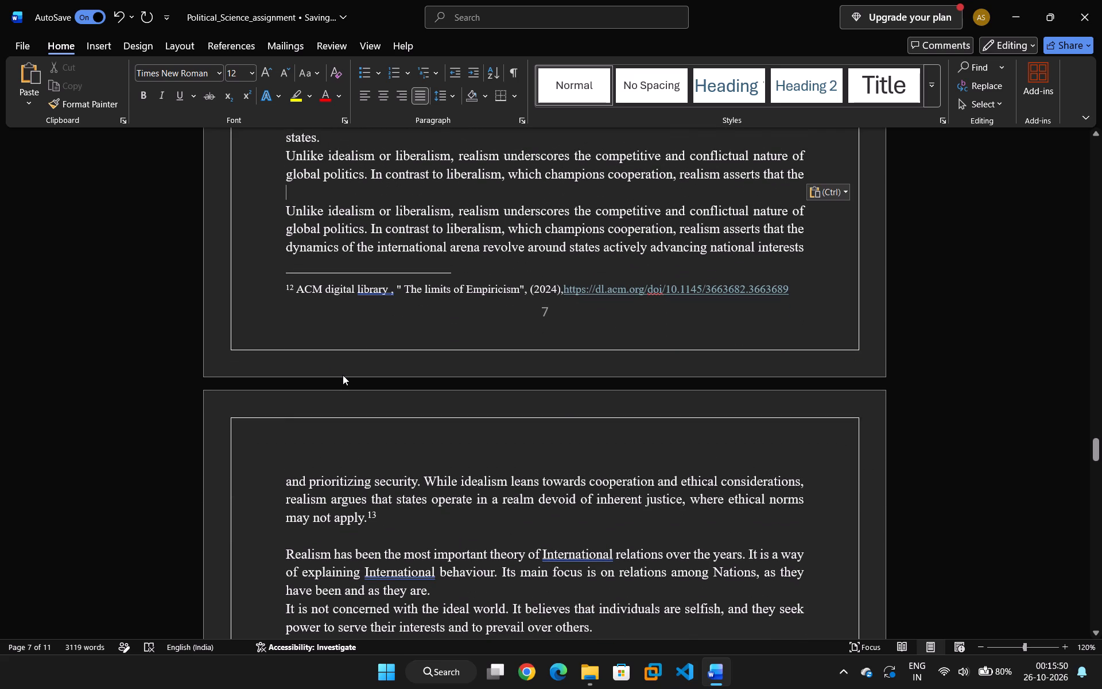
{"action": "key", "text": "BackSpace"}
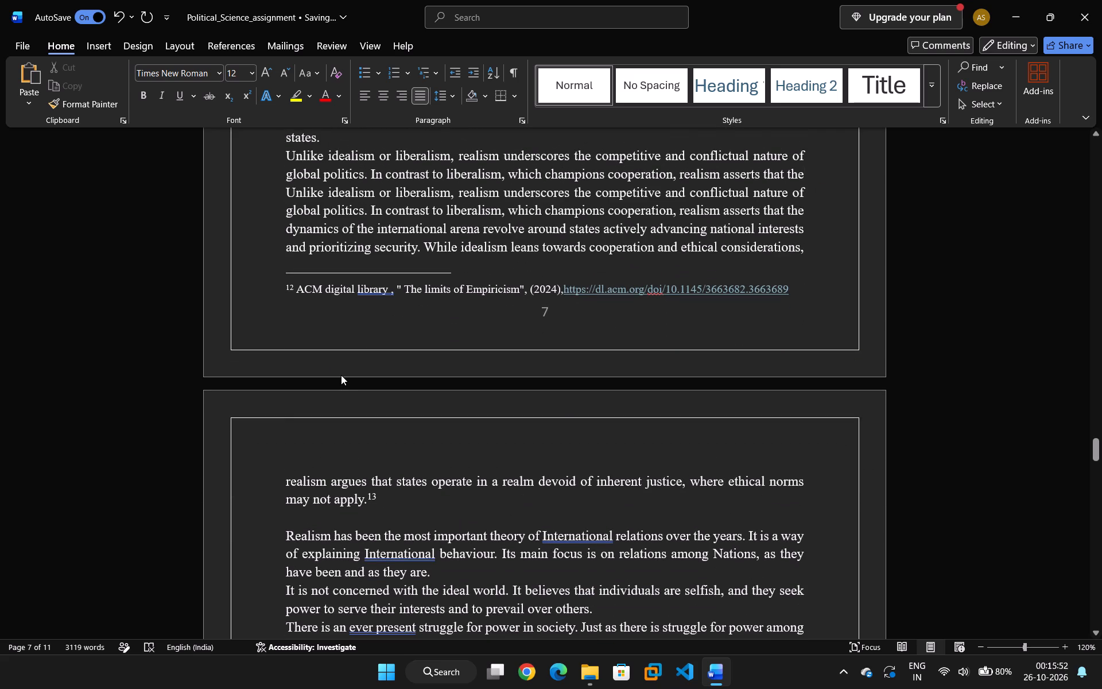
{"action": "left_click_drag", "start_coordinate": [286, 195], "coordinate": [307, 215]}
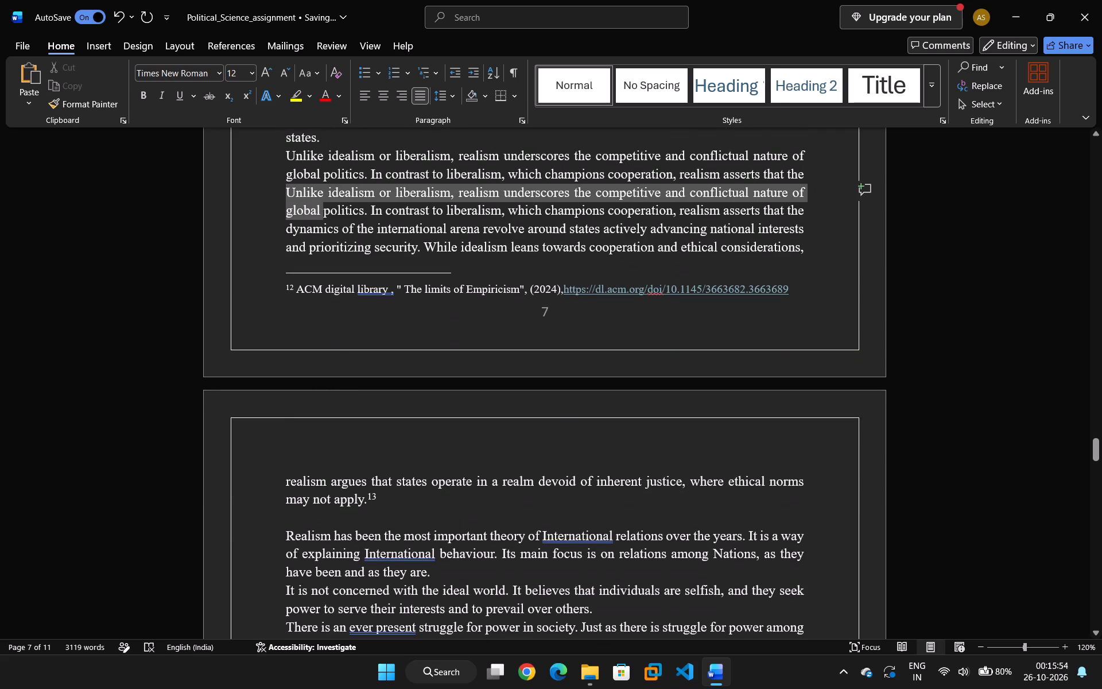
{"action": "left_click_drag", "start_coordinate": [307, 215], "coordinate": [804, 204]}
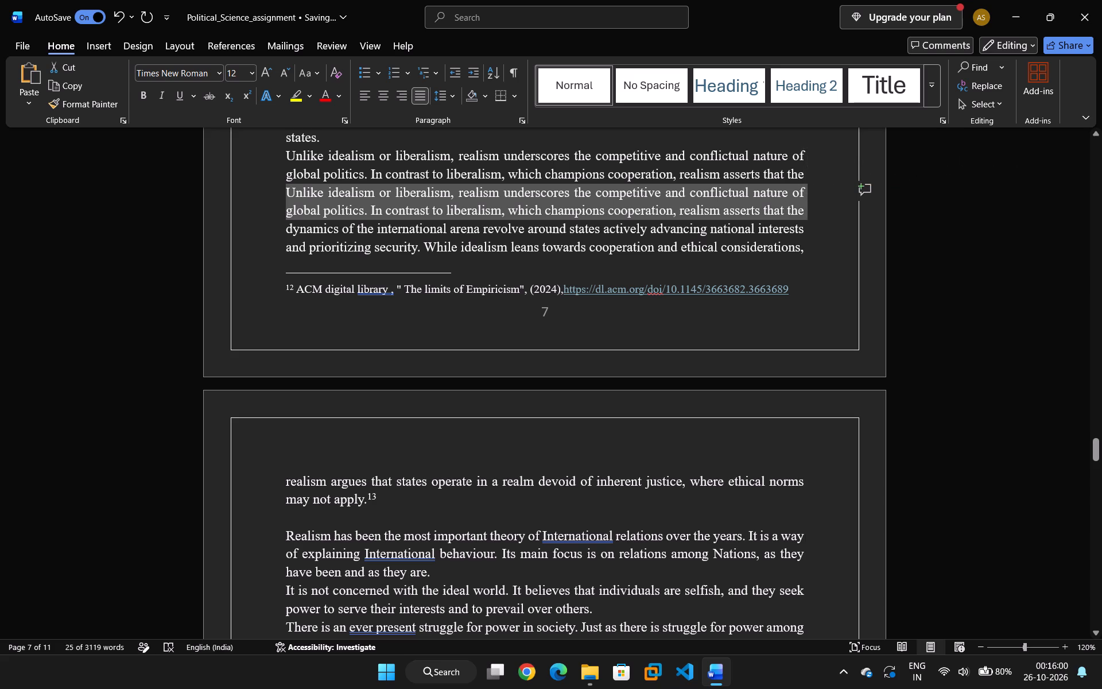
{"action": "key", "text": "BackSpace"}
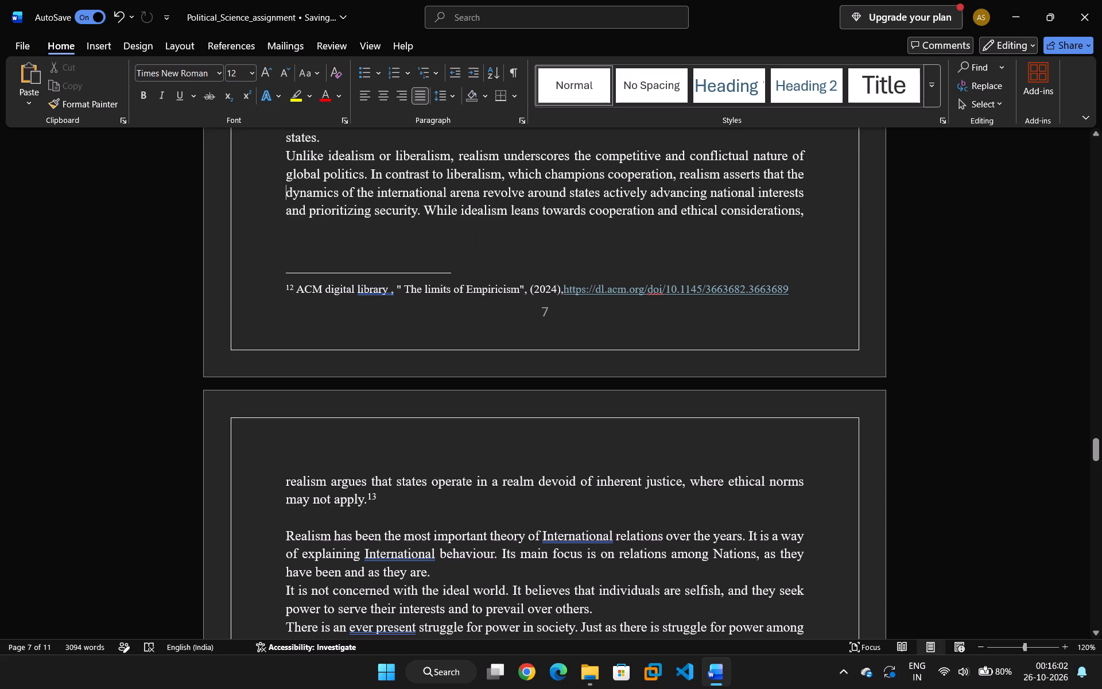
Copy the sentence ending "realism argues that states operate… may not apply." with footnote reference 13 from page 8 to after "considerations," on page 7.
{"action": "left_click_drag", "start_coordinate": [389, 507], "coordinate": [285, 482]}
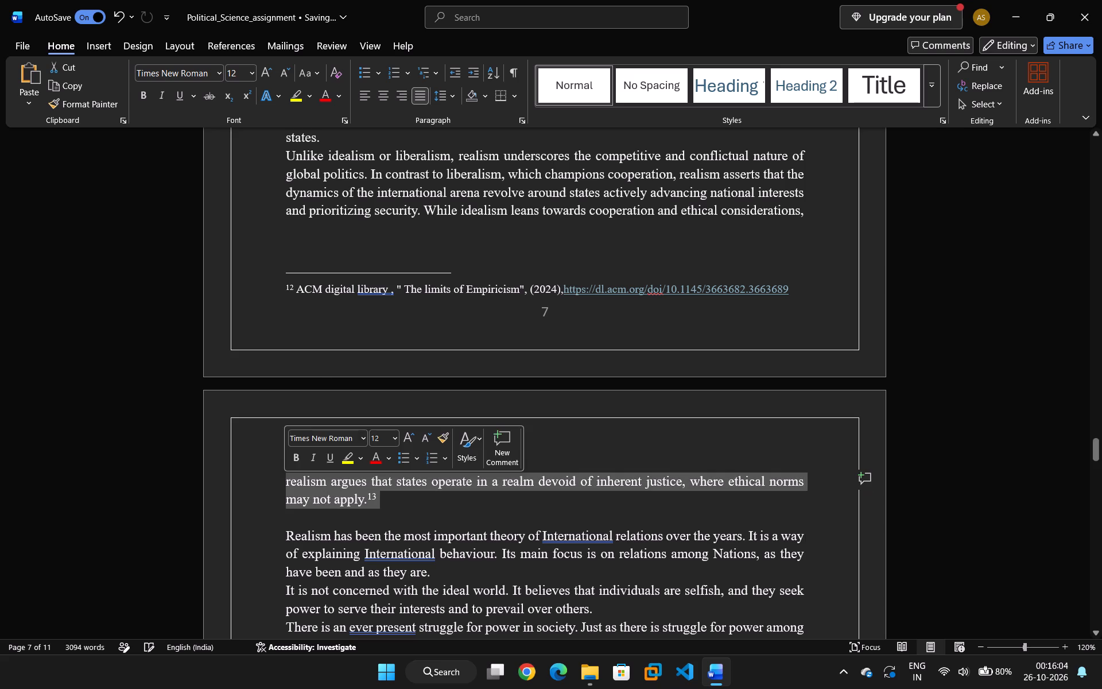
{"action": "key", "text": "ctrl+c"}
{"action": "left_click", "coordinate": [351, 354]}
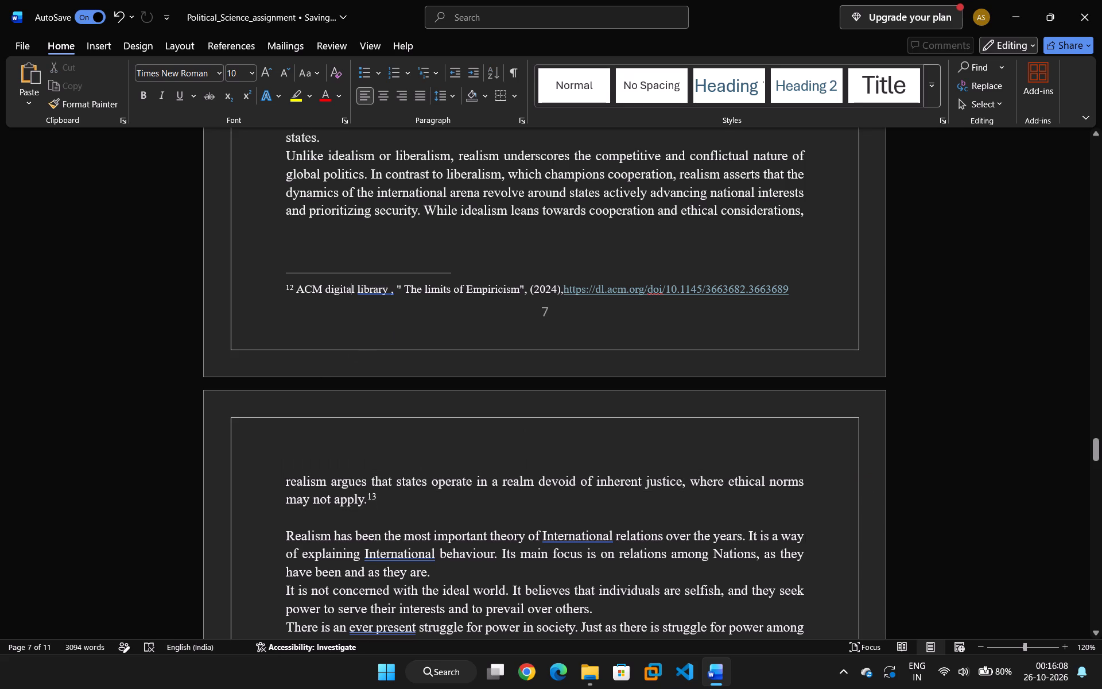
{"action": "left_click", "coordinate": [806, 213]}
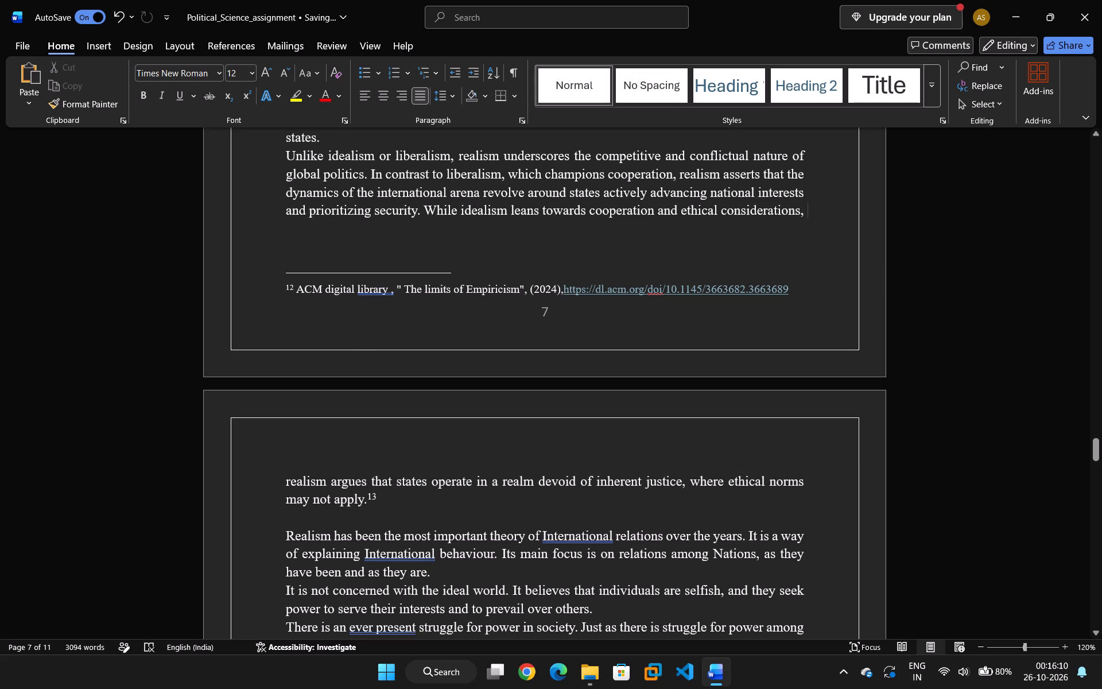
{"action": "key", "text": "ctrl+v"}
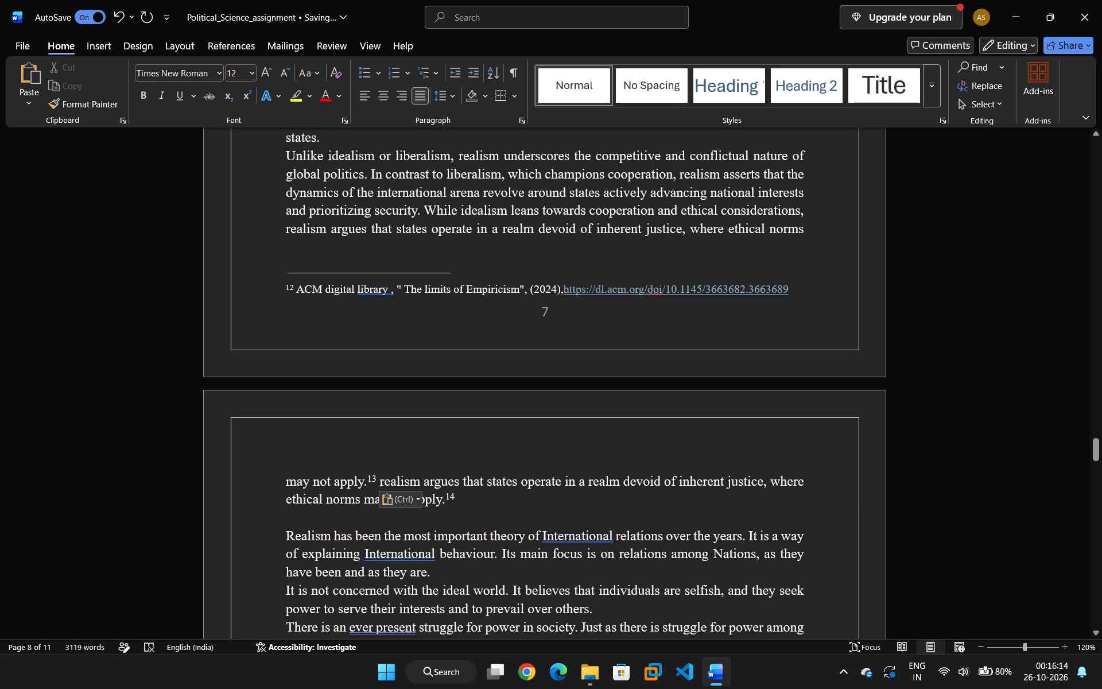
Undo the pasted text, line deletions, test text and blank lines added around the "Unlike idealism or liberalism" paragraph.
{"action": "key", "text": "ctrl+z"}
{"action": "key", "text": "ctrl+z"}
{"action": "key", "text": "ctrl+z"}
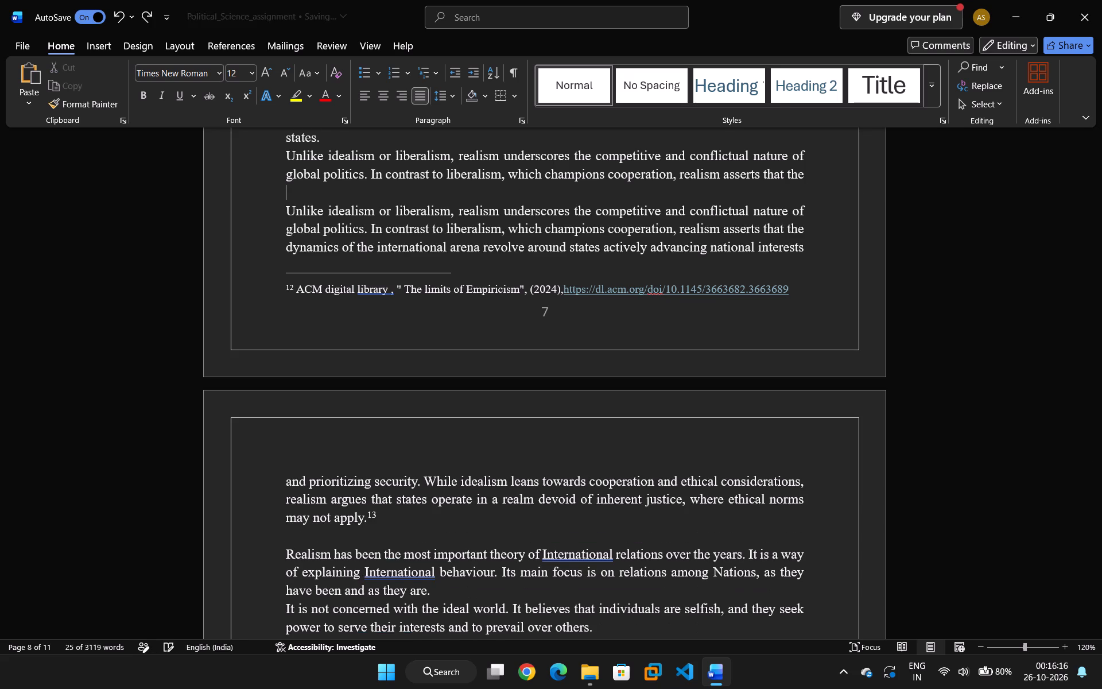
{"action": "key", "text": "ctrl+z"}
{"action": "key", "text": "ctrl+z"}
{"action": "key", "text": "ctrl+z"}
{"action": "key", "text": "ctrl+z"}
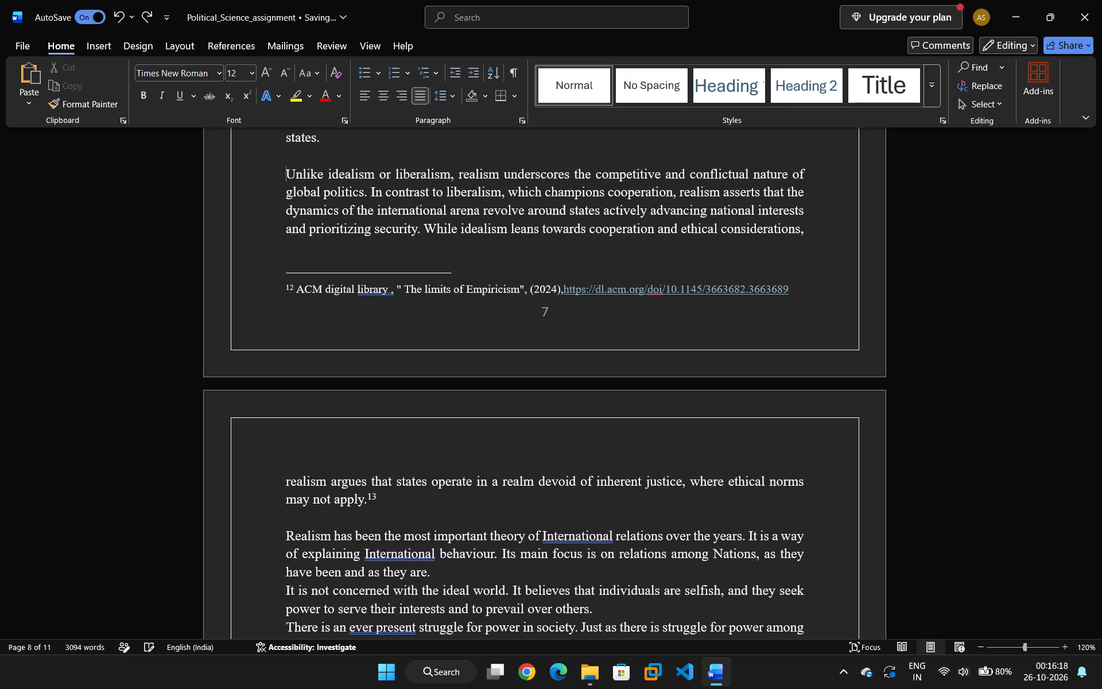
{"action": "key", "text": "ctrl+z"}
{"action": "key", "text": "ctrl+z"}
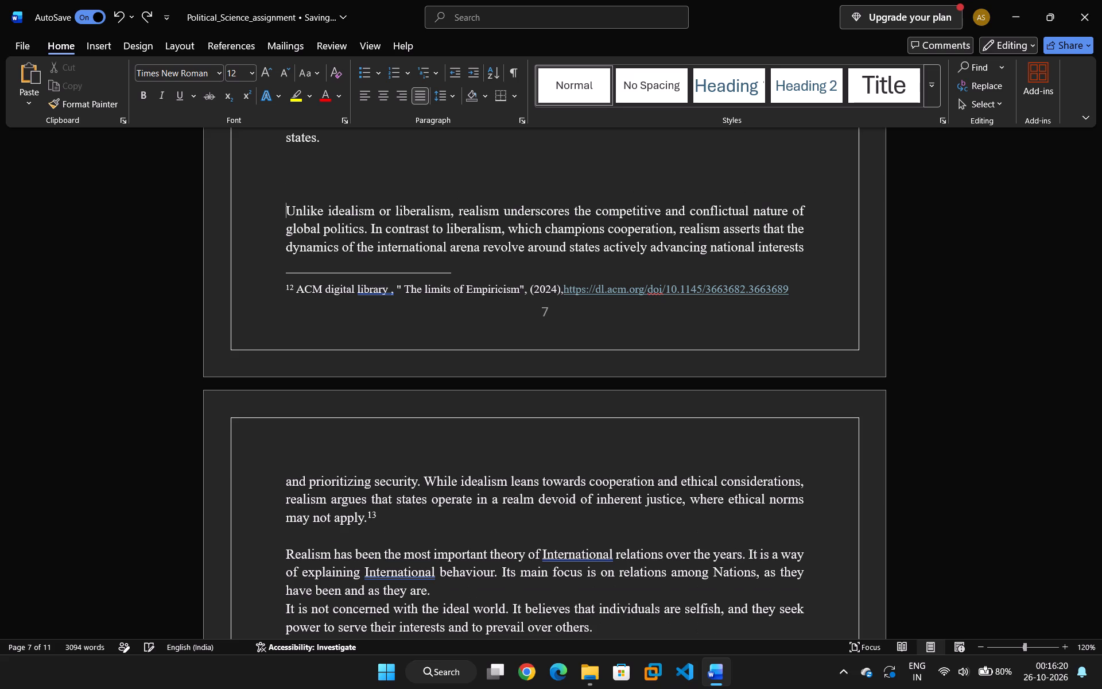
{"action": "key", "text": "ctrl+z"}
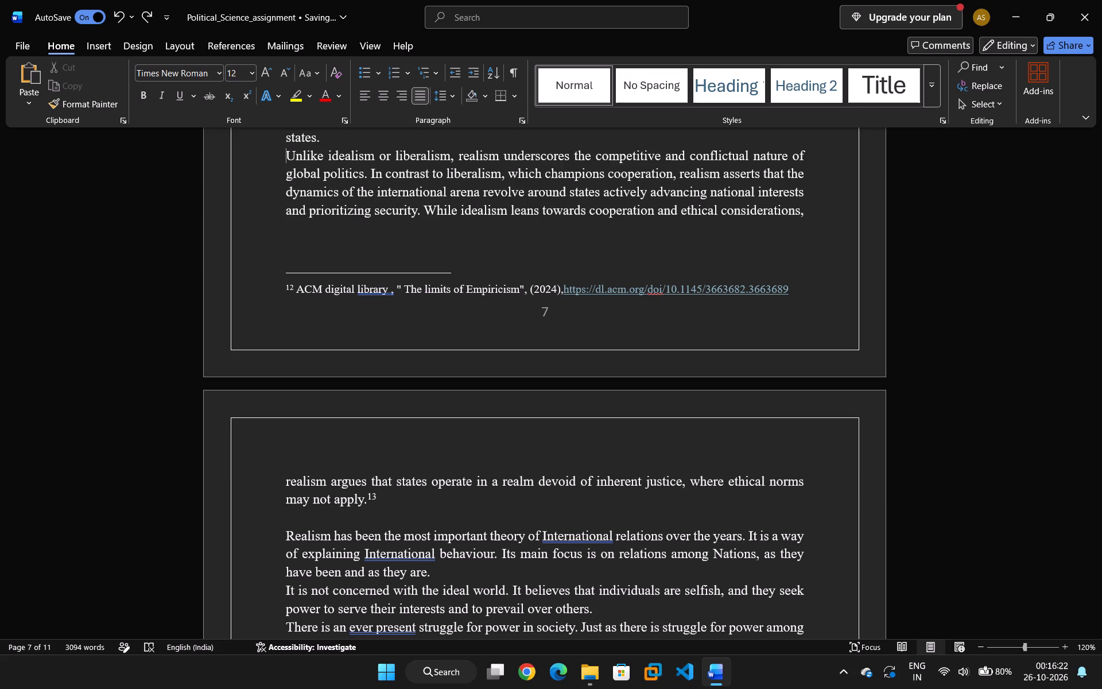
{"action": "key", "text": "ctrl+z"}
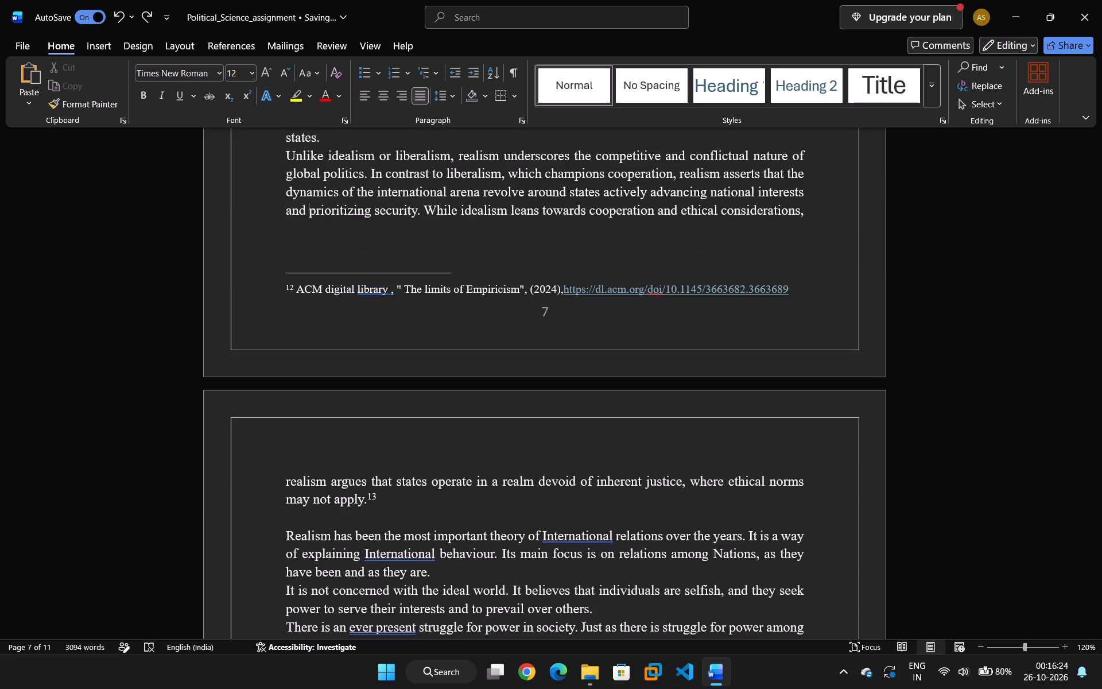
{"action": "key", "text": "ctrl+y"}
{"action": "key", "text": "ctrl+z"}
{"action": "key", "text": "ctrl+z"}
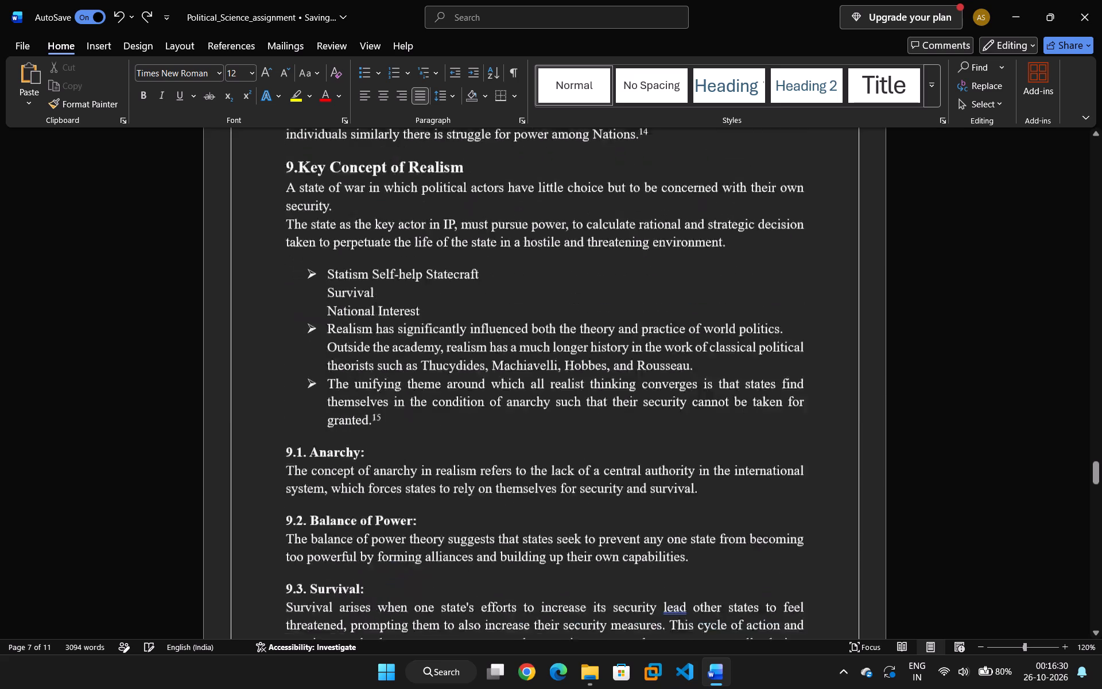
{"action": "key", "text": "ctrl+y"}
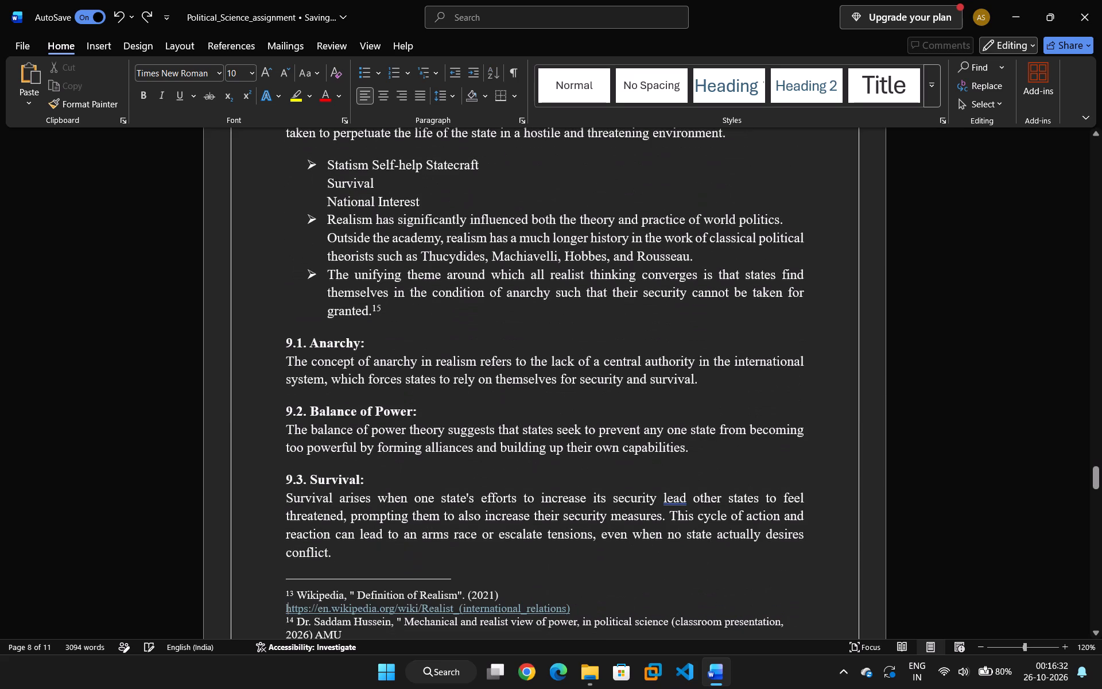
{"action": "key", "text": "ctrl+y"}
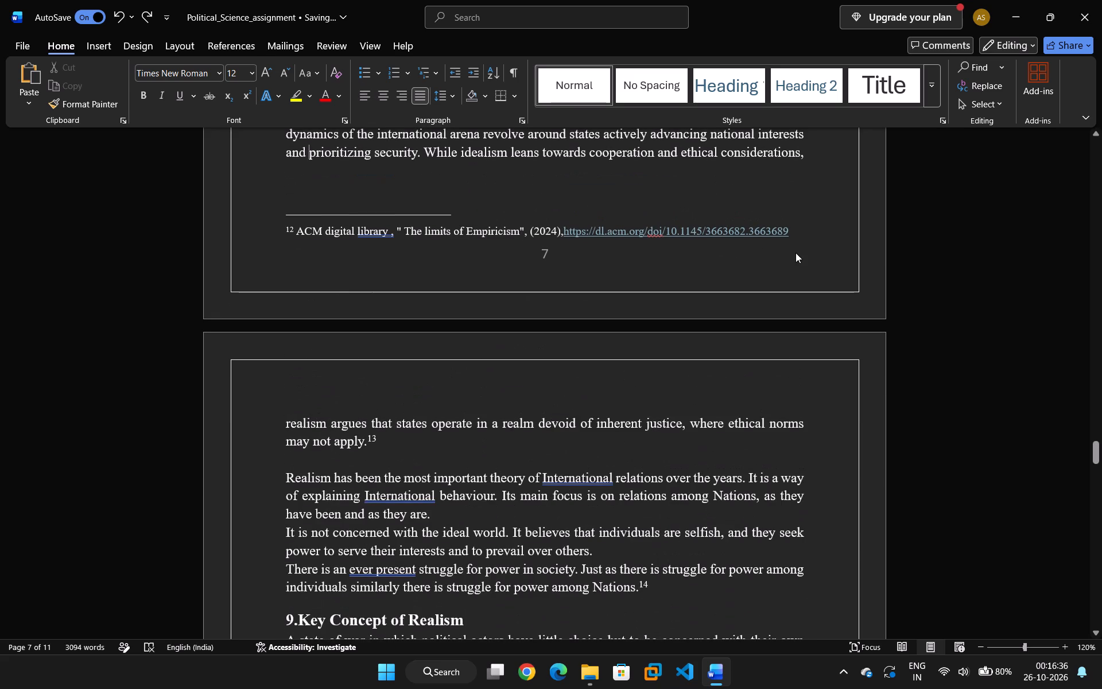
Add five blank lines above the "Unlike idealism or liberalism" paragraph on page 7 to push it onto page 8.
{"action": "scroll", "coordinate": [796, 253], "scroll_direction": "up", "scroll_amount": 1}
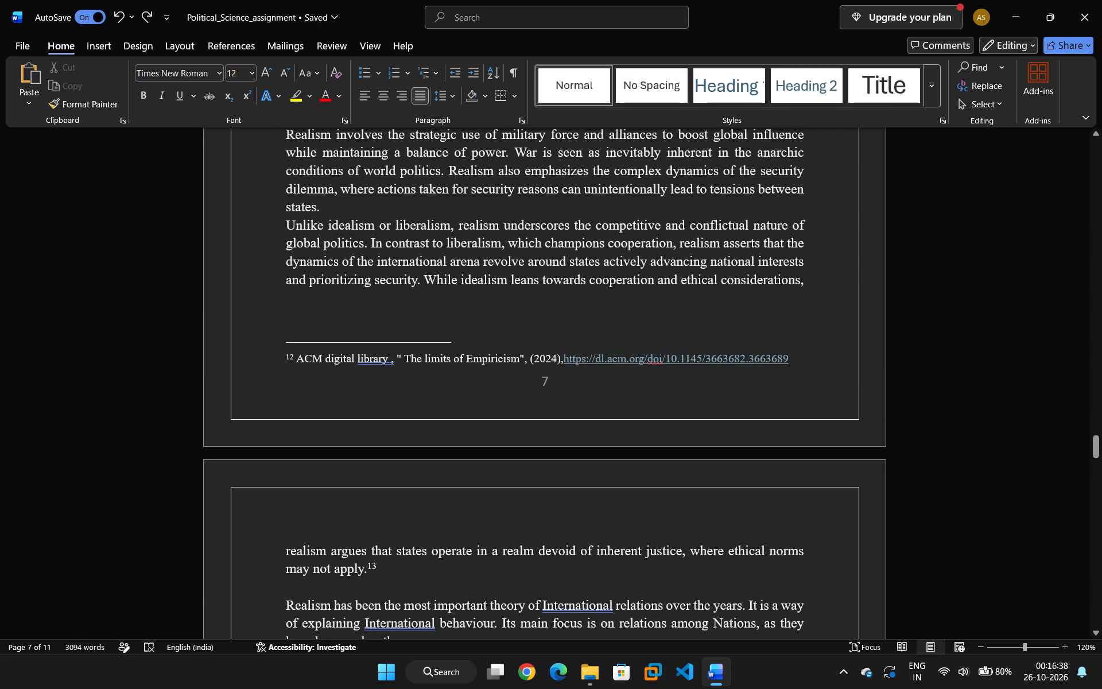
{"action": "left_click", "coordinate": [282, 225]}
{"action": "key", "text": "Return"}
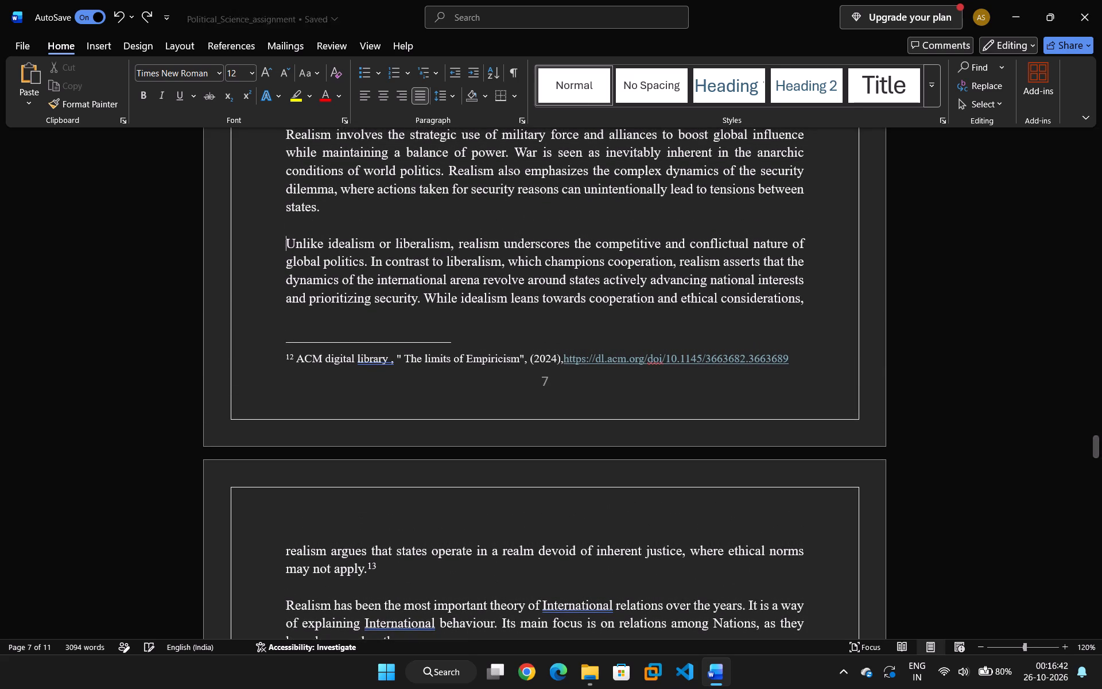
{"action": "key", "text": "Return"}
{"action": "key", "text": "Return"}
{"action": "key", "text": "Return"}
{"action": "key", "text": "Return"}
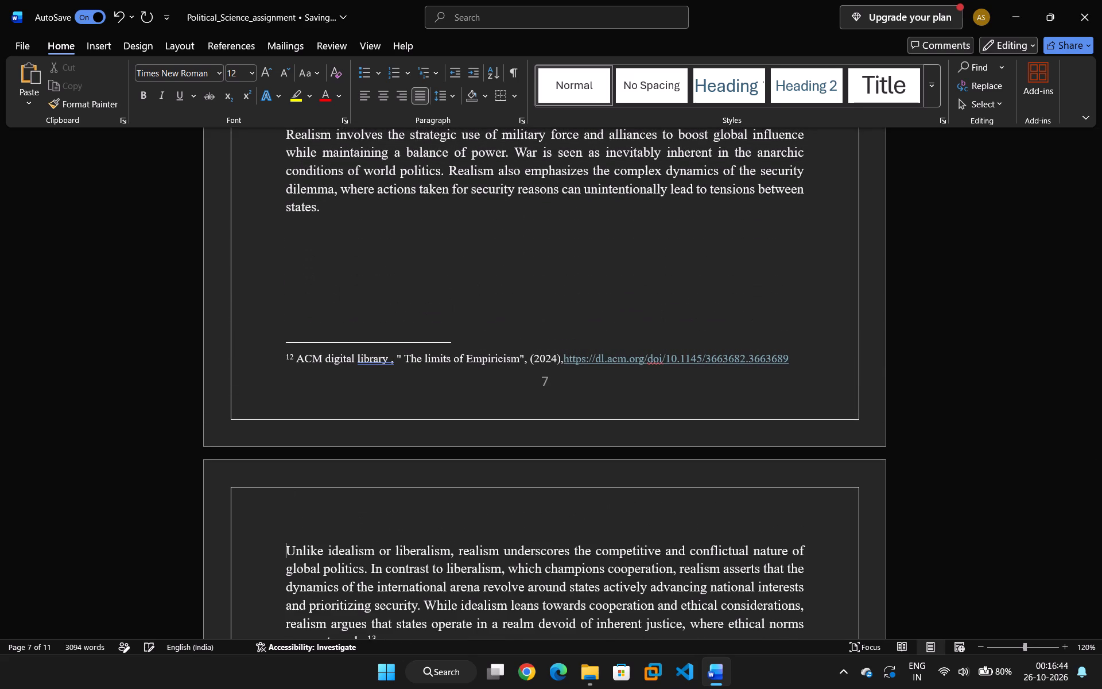
Examine the spacing of page 7 from "7. Limitations of Empiricist theory" to the end of section 8.1.
{"action": "scroll", "coordinate": [316, 246], "scroll_direction": "right", "scroll_amount": 1}
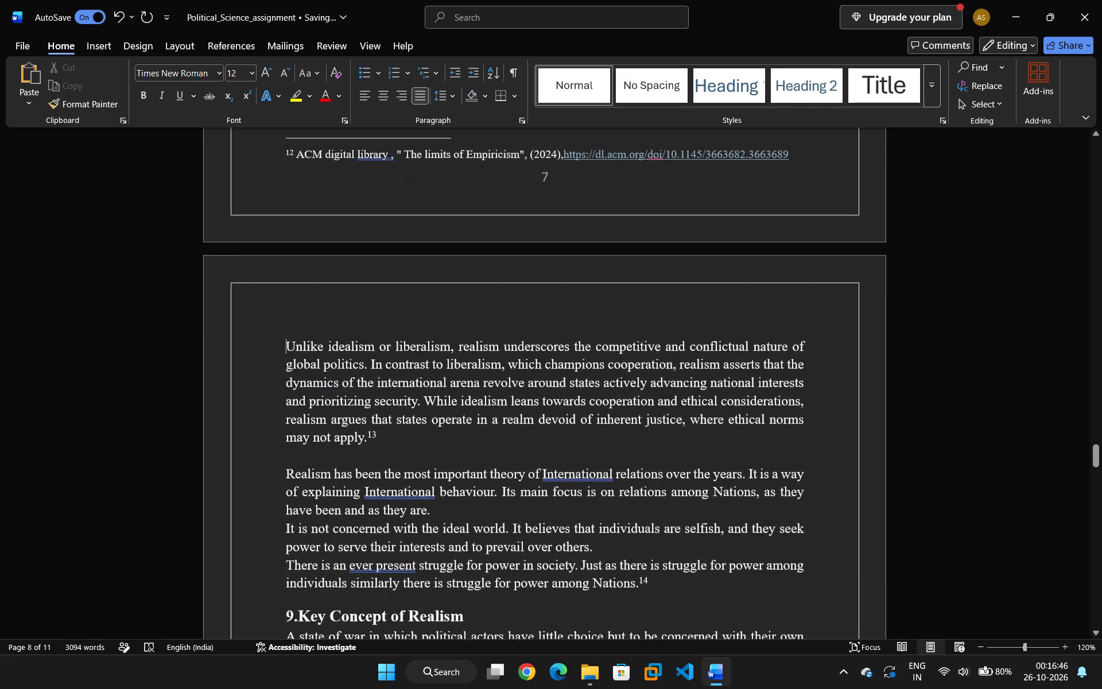
{"action": "scroll", "coordinate": [316, 246], "scroll_direction": "right", "scroll_amount": 1}
{"action": "scroll", "coordinate": [309, 241], "scroll_direction": "up", "scroll_amount": 3}
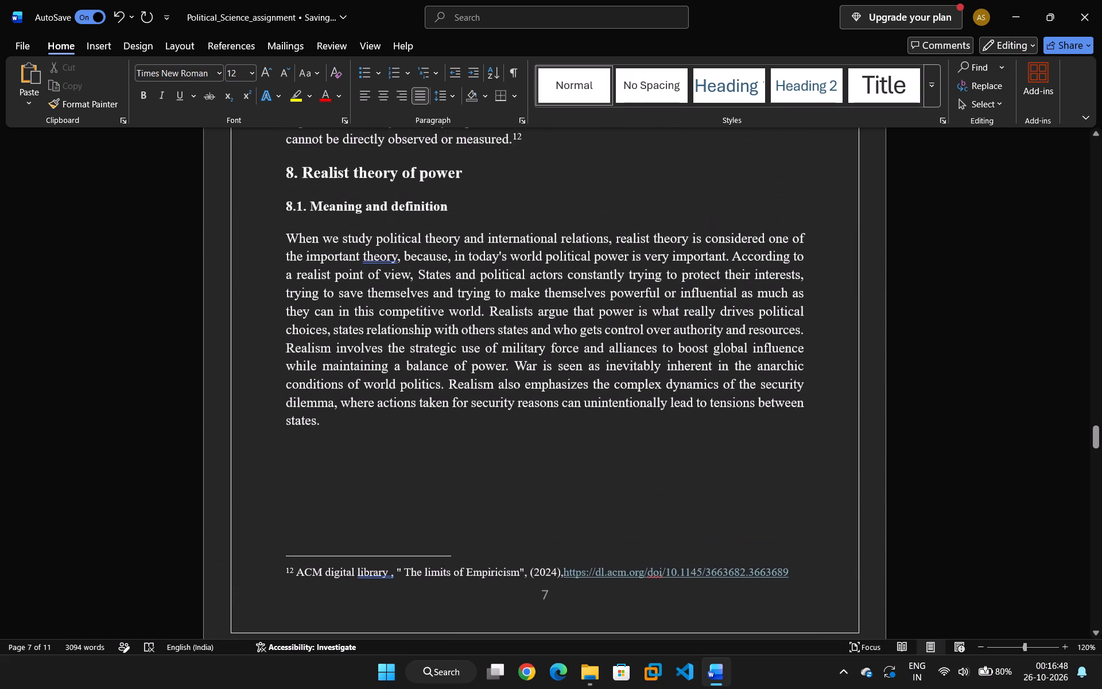
{"action": "scroll", "coordinate": [331, 233], "scroll_direction": "up", "scroll_amount": 4}
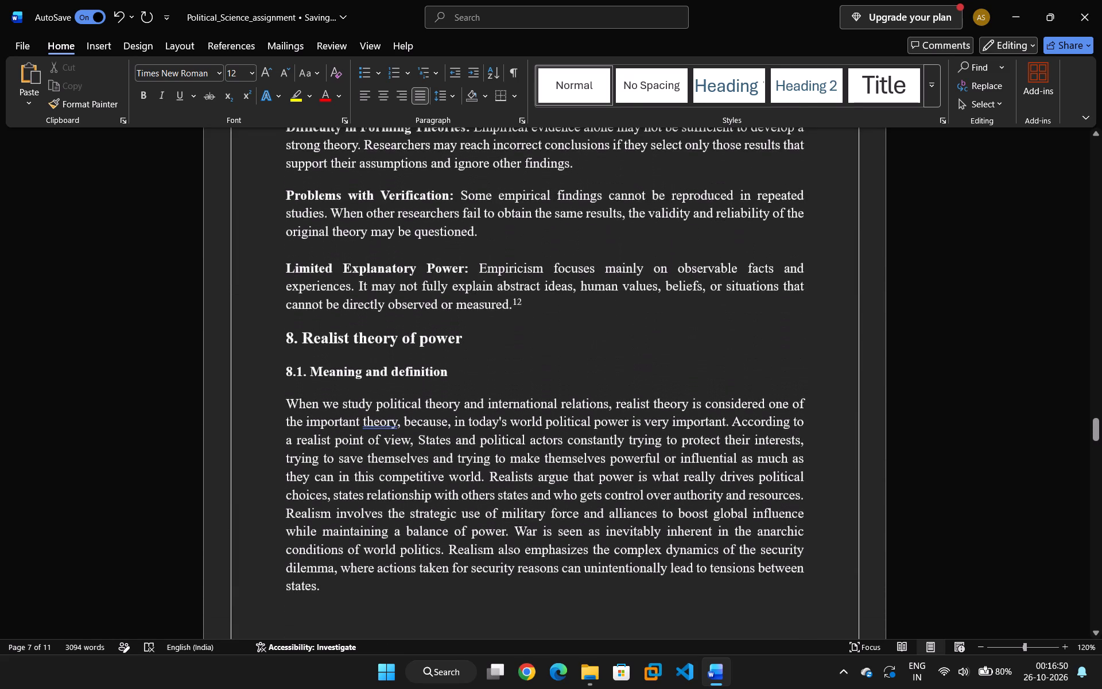
{"action": "scroll", "coordinate": [332, 234], "scroll_direction": "up", "scroll_amount": 6}
{"action": "scroll", "coordinate": [334, 234], "scroll_direction": "down", "scroll_amount": 6}
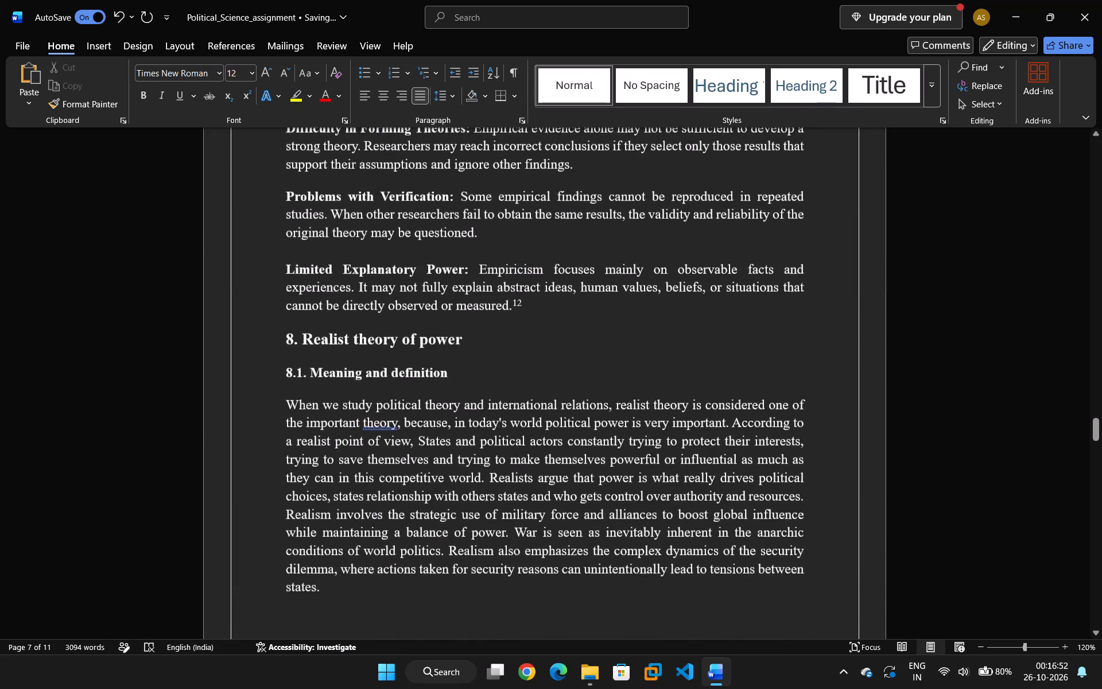
{"action": "scroll", "coordinate": [334, 237], "scroll_direction": "down", "scroll_amount": 3}
{"action": "scroll", "coordinate": [334, 239], "scroll_direction": "up", "scroll_amount": 10}
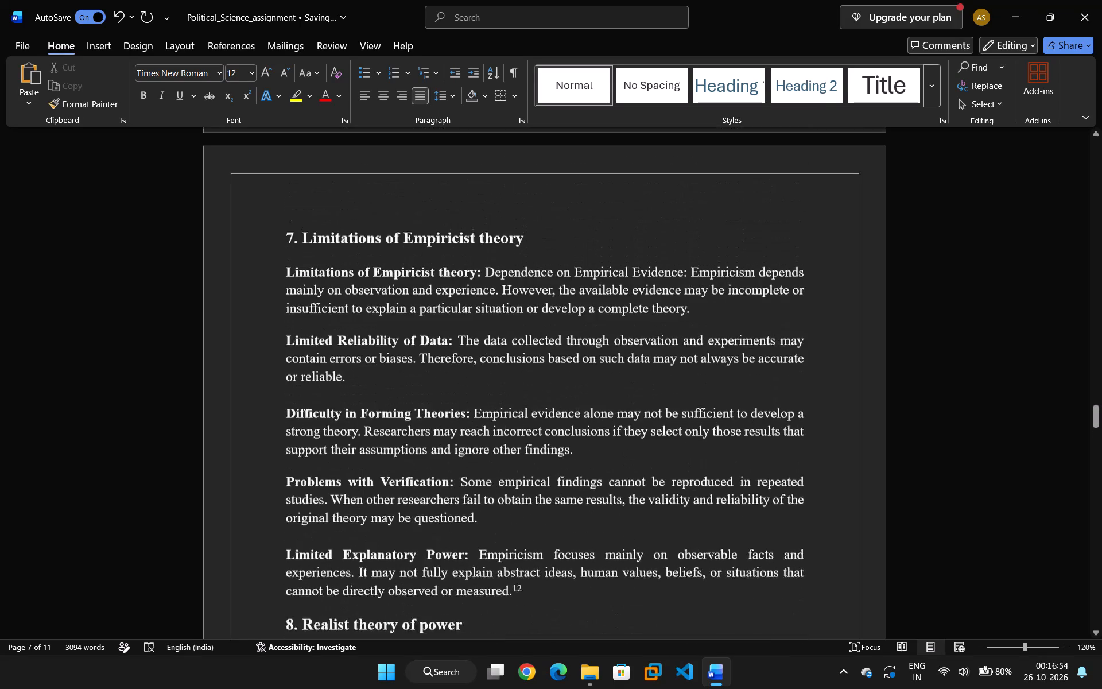
{"action": "scroll", "coordinate": [334, 239], "scroll_direction": "down", "scroll_amount": 6}
{"action": "scroll", "coordinate": [334, 240], "scroll_direction": "up", "scroll_amount": 2}
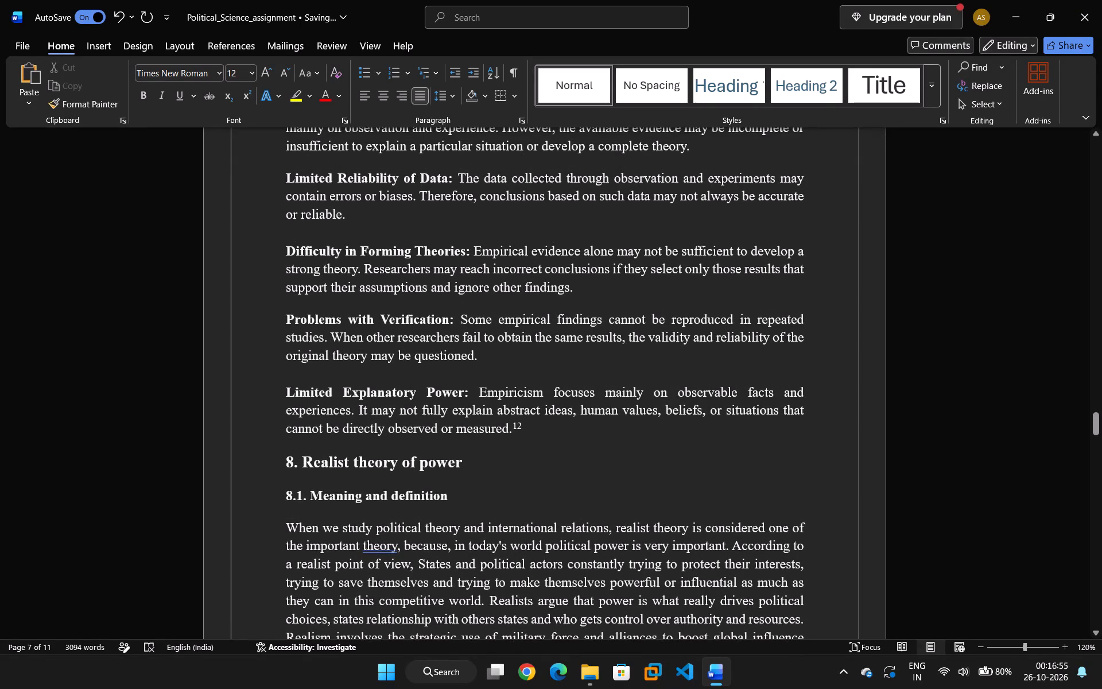
{"action": "scroll", "coordinate": [312, 244], "scroll_direction": "down", "scroll_amount": 1}
{"action": "scroll", "coordinate": [286, 316], "scroll_direction": "down", "scroll_amount": 3}
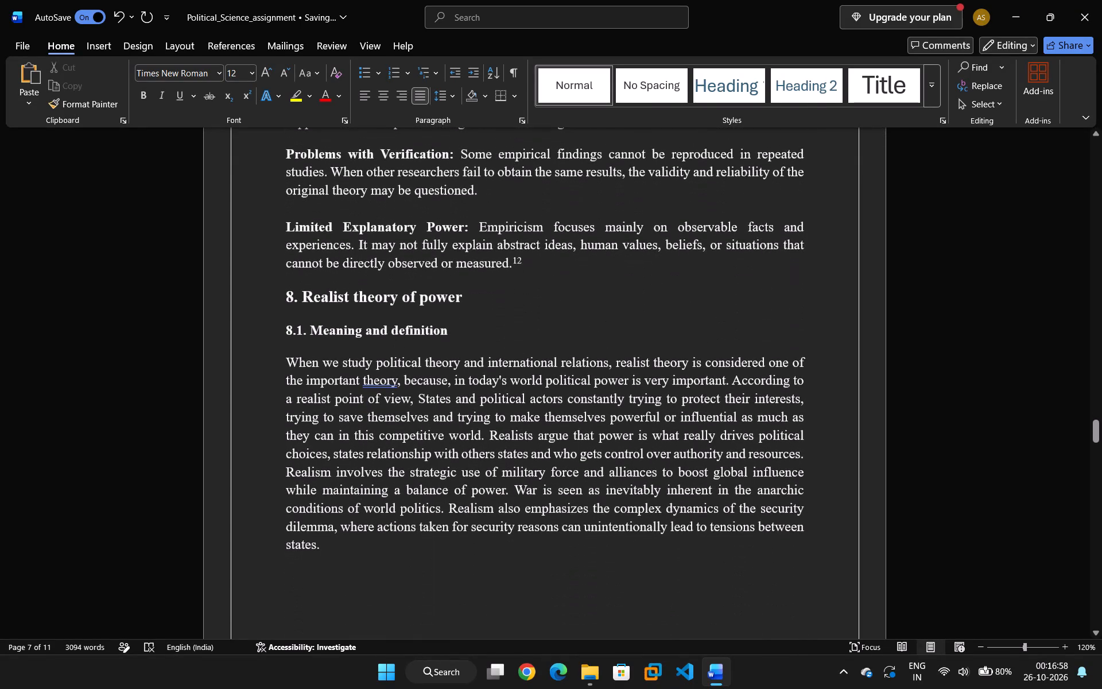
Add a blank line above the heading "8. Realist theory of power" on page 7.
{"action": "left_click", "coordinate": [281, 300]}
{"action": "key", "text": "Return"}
Examine the layout of pages 7 and 8, including the gap above footnote 12 and sections 9 to 9.2, with both pages side by side.
{"action": "scroll", "coordinate": [355, 325], "scroll_direction": "down", "scroll_amount": 6}
{"action": "scroll", "coordinate": [375, 340], "scroll_direction": "up", "scroll_amount": 14}
{"action": "scroll", "coordinate": [379, 342], "scroll_direction": "down", "scroll_amount": 13}
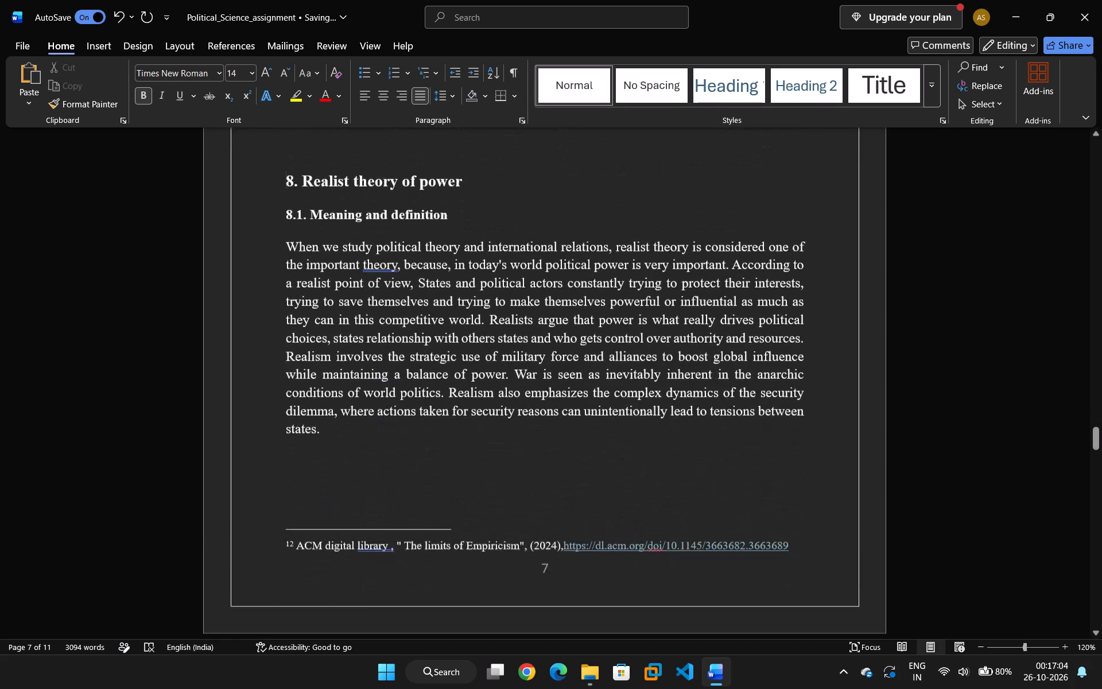
{"action": "scroll", "coordinate": [383, 340], "scroll_direction": "down", "scroll_amount": 16}
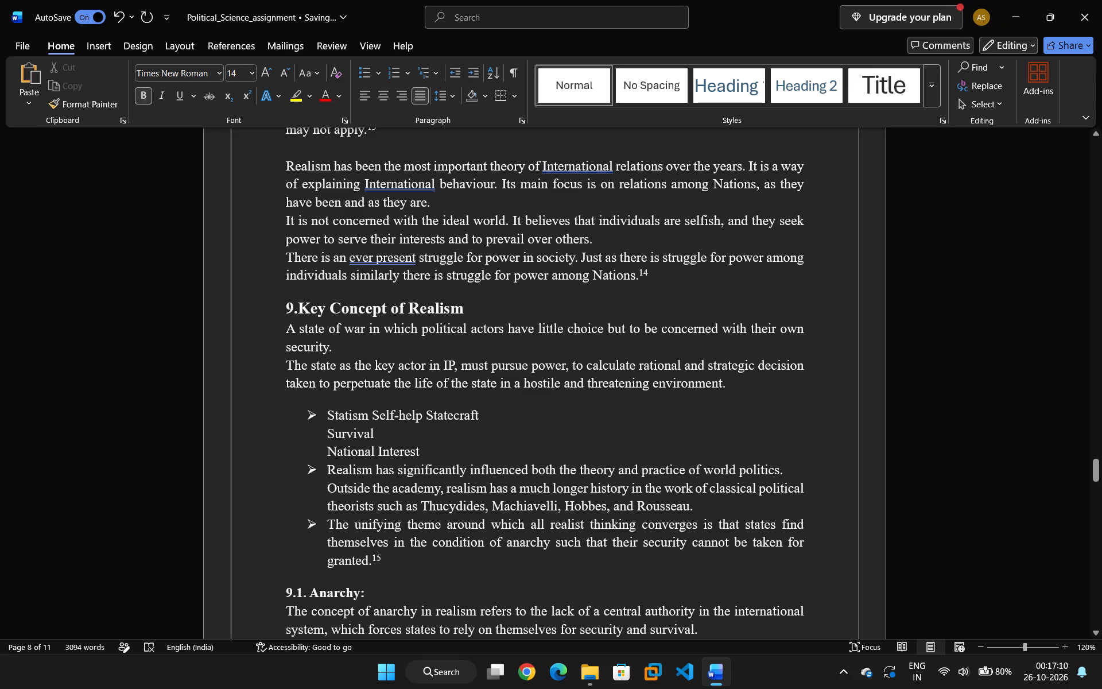
{"action": "scroll", "coordinate": [405, 323], "scroll_direction": "down", "scroll_amount": 4}
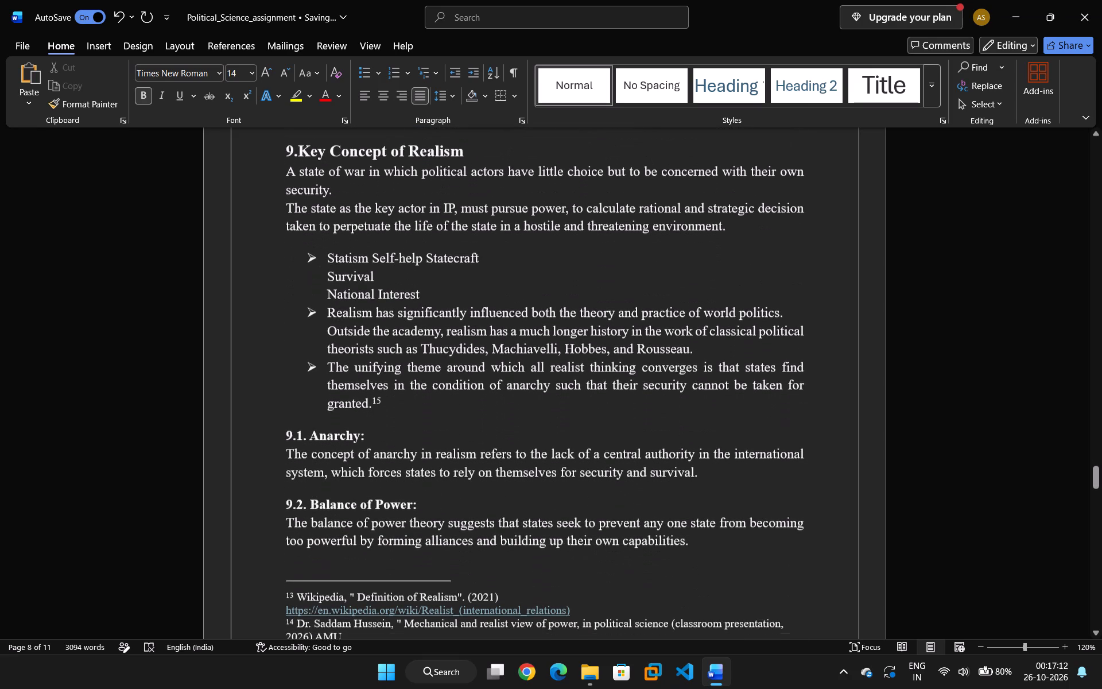
{"action": "scroll", "coordinate": [409, 320], "scroll_direction": "down", "scroll_amount": 1}
{"action": "scroll", "coordinate": [409, 320], "scroll_direction": "up", "scroll_amount": 5}
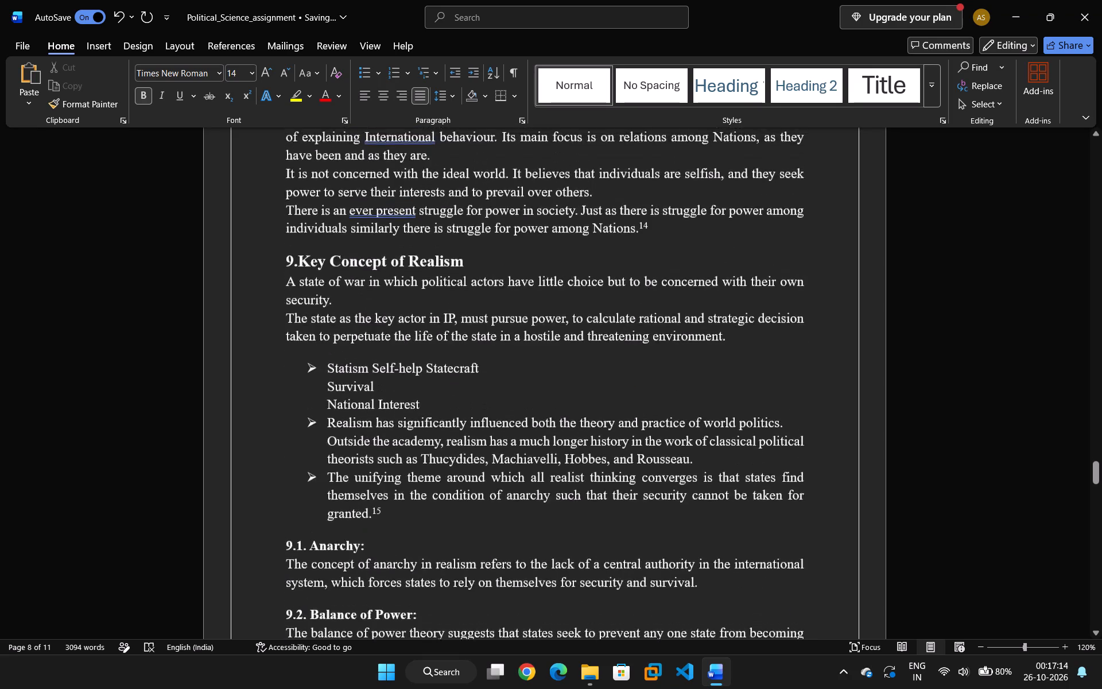
{"action": "scroll", "coordinate": [409, 320], "scroll_direction": "up", "scroll_amount": 4}
{"action": "scroll", "coordinate": [430, 336], "scroll_direction": "down", "scroll_amount": 3}
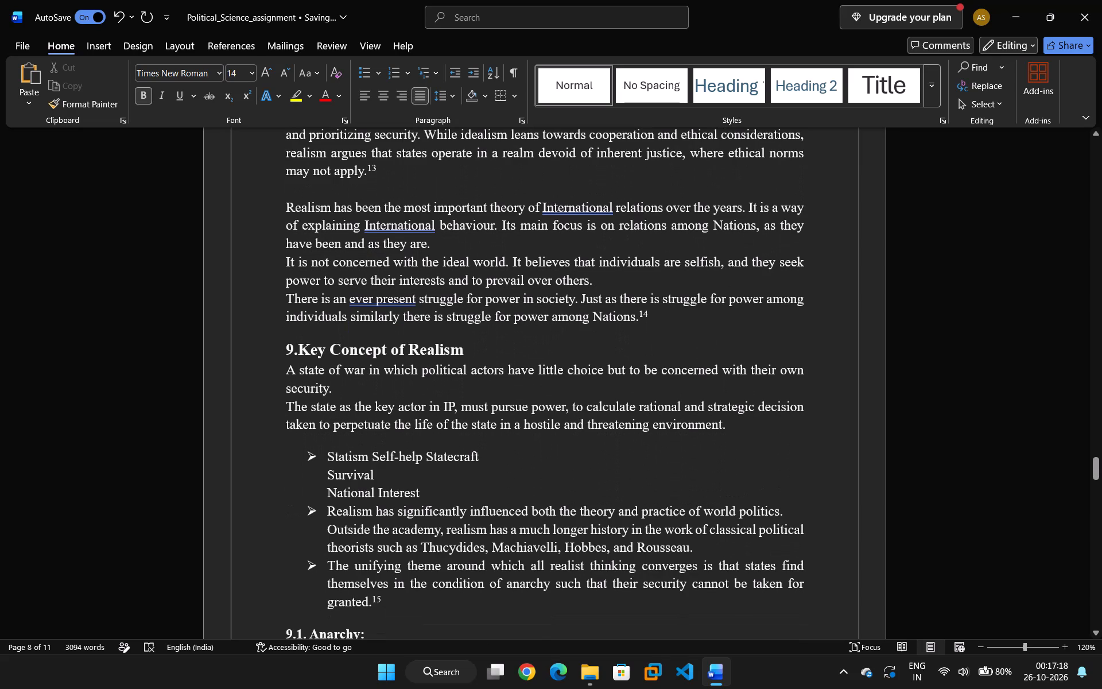
{"action": "scroll", "coordinate": [433, 342], "scroll_direction": "down", "scroll_amount": 1}
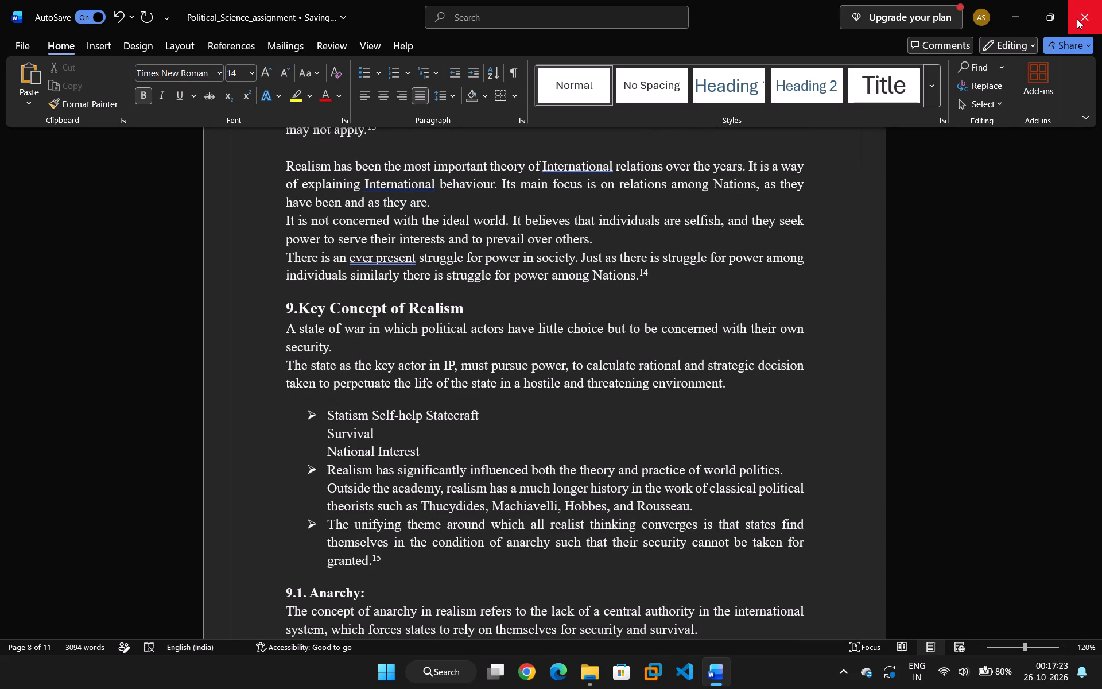
{"action": "scroll", "coordinate": [1078, 24], "scroll_direction": "up", "scroll_amount": 2, "text": "ctrl"}
{"action": "scroll", "coordinate": [1078, 24], "scroll_direction": "down", "scroll_amount": 4, "text": "ctrl"}
{"action": "scroll", "coordinate": [791, 310], "scroll_direction": "up", "scroll_amount": 2, "text": "ctrl"}
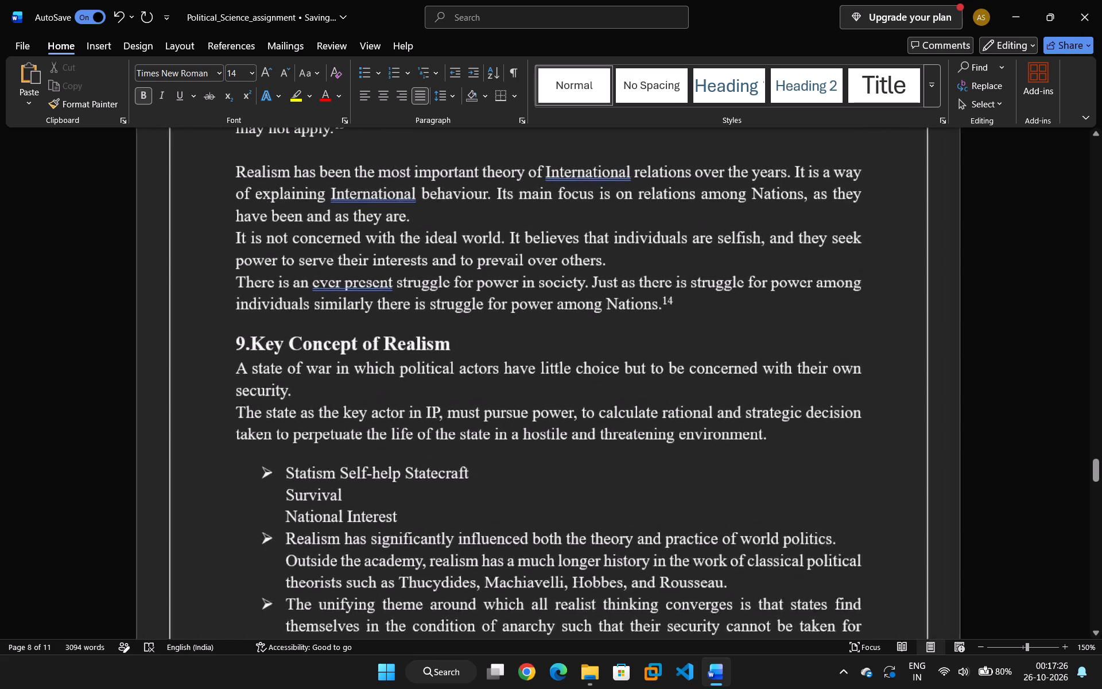
{"action": "scroll", "coordinate": [793, 308], "scroll_direction": "up", "scroll_amount": 2, "text": "ctrl"}
{"action": "scroll", "coordinate": [793, 308], "scroll_direction": "down", "scroll_amount": 8, "text": "ctrl"}
{"action": "scroll", "coordinate": [794, 309], "scroll_direction": "up", "scroll_amount": 1}
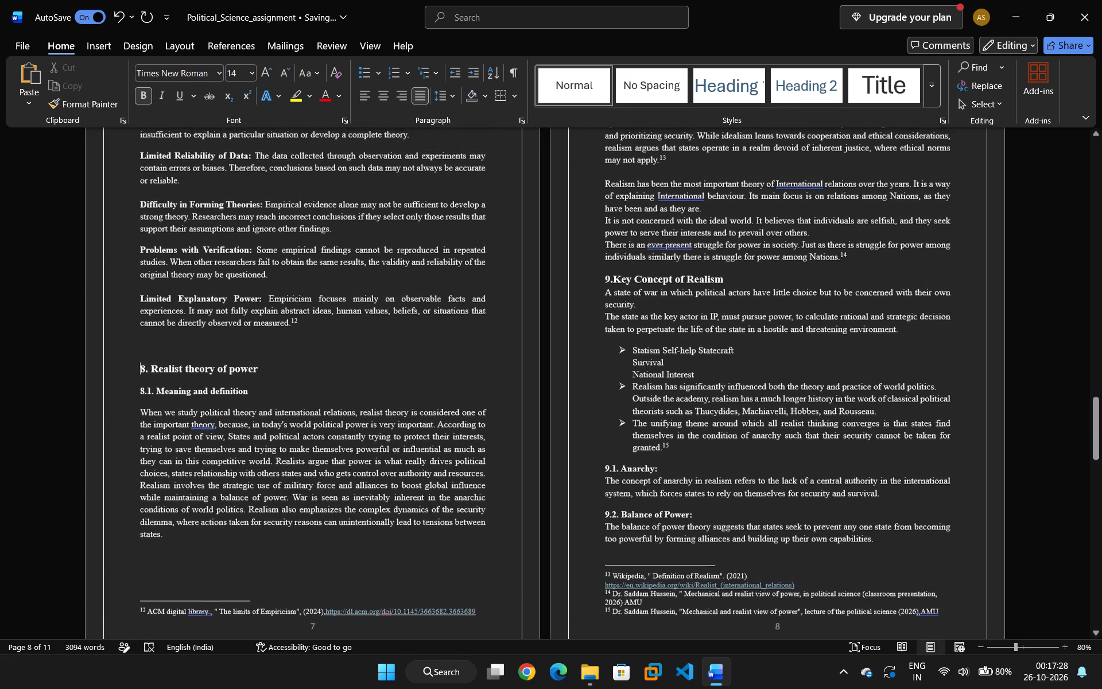
{"action": "scroll", "coordinate": [794, 309], "scroll_direction": "up", "scroll_amount": 4}
{"action": "scroll", "coordinate": [794, 309], "scroll_direction": "down", "scroll_amount": 2}
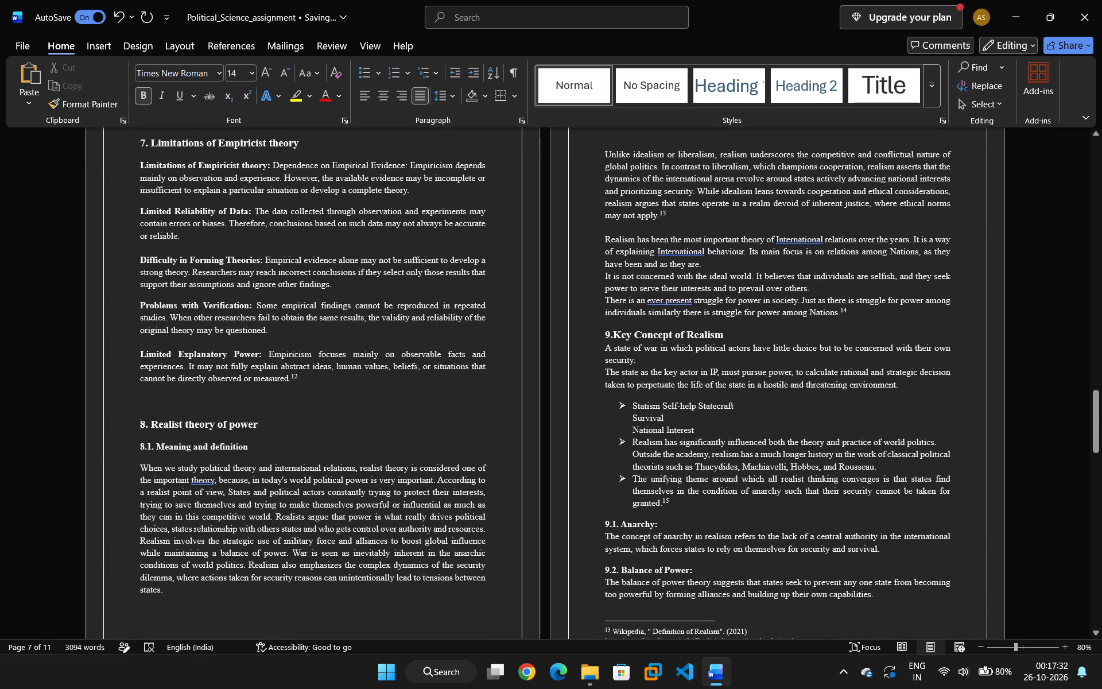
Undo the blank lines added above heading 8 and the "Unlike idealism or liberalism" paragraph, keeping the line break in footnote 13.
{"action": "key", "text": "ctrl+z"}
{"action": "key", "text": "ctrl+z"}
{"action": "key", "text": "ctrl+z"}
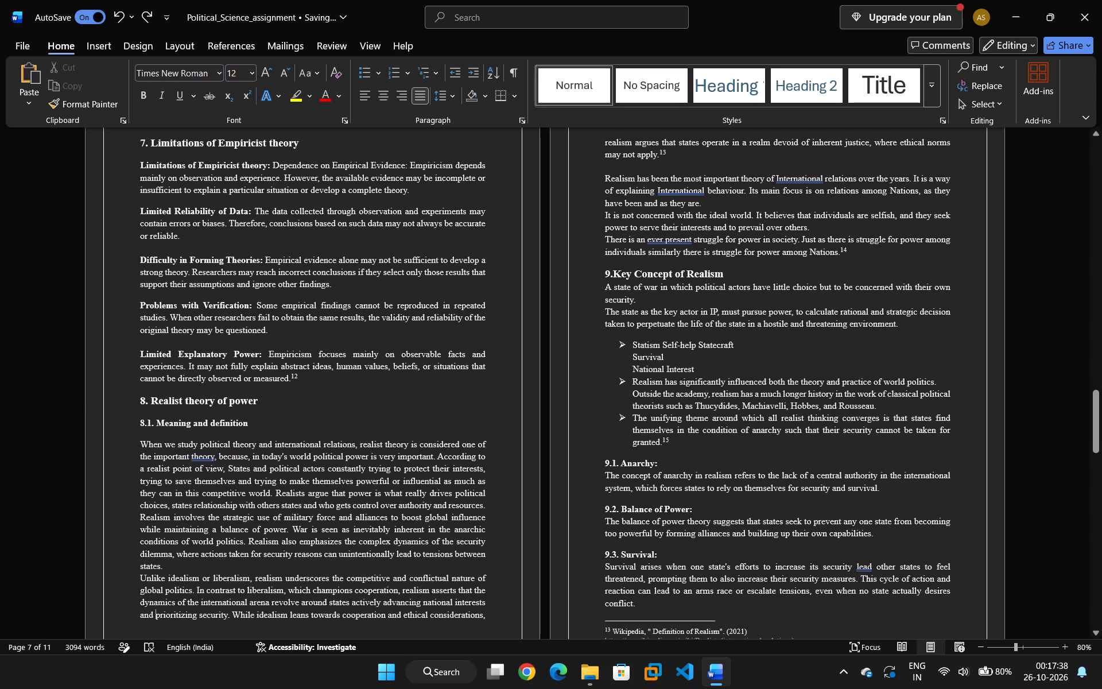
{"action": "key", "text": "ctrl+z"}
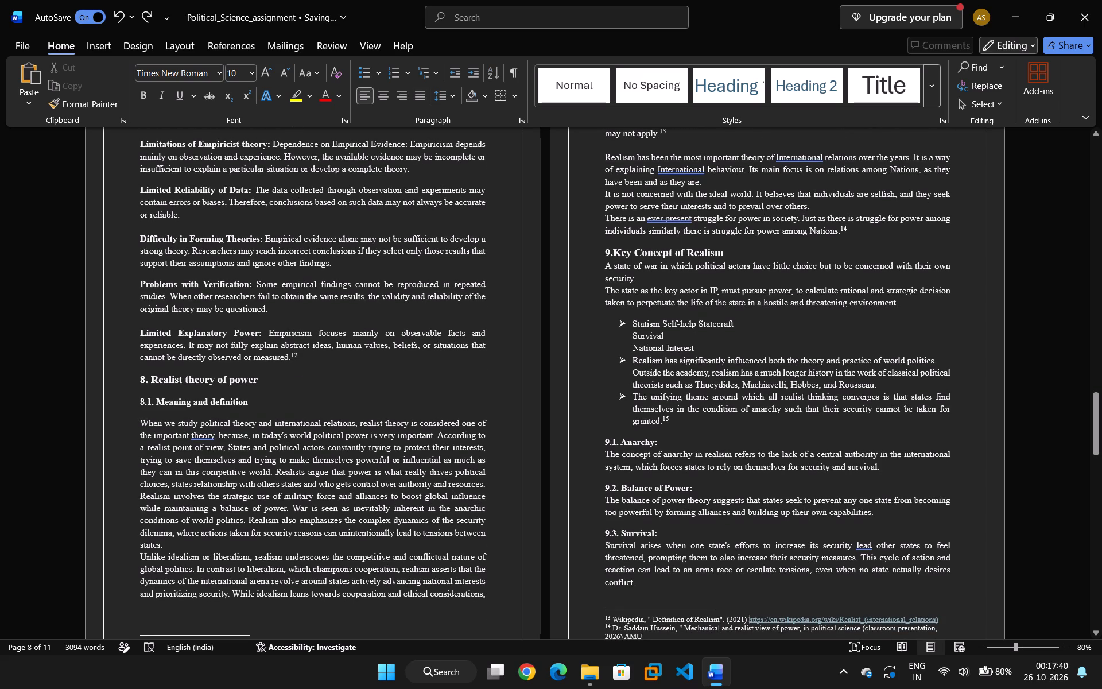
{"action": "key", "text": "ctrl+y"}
Add five blank lines above the "Unlike idealism or liberalism" paragraph on page 7 so it starts on page 8.
{"action": "scroll", "coordinate": [712, 178], "scroll_direction": "up", "scroll_amount": 1}
{"action": "scroll", "coordinate": [711, 180], "scroll_direction": "down", "scroll_amount": 3}
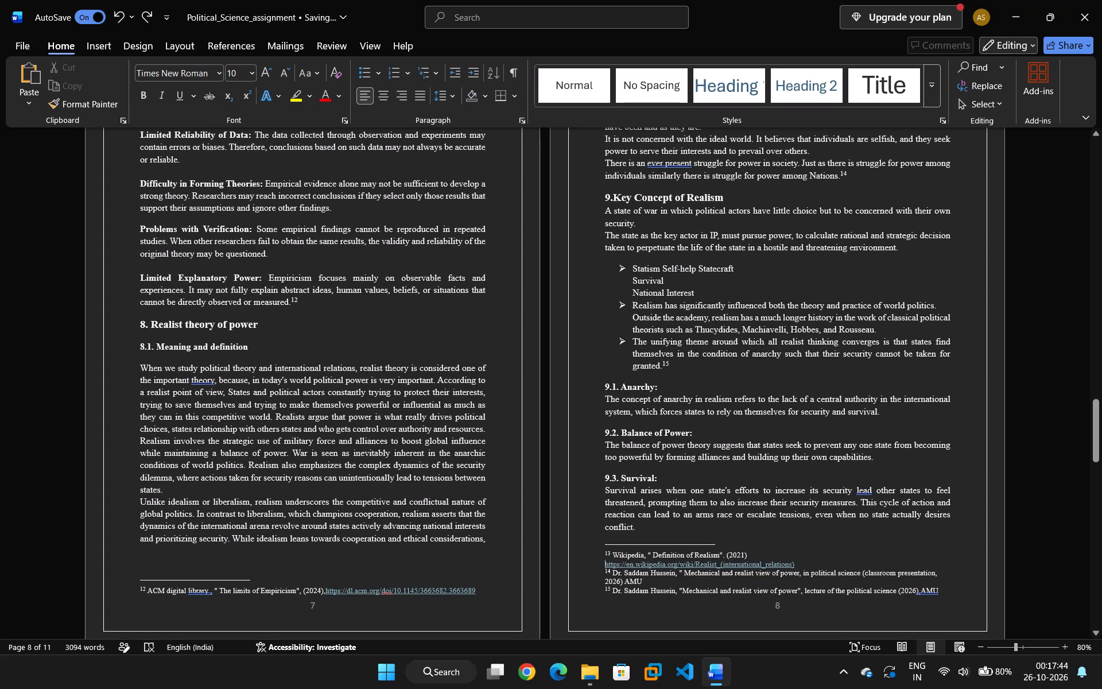
{"action": "left_click", "coordinate": [139, 502]}
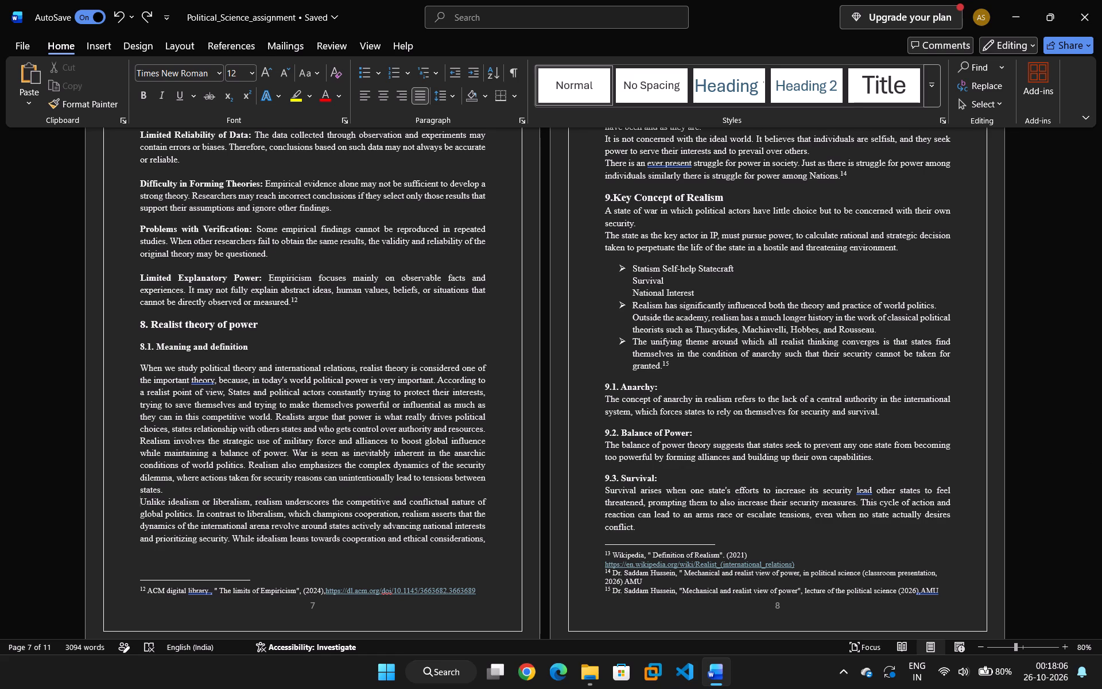
{"action": "key", "text": "Return"}
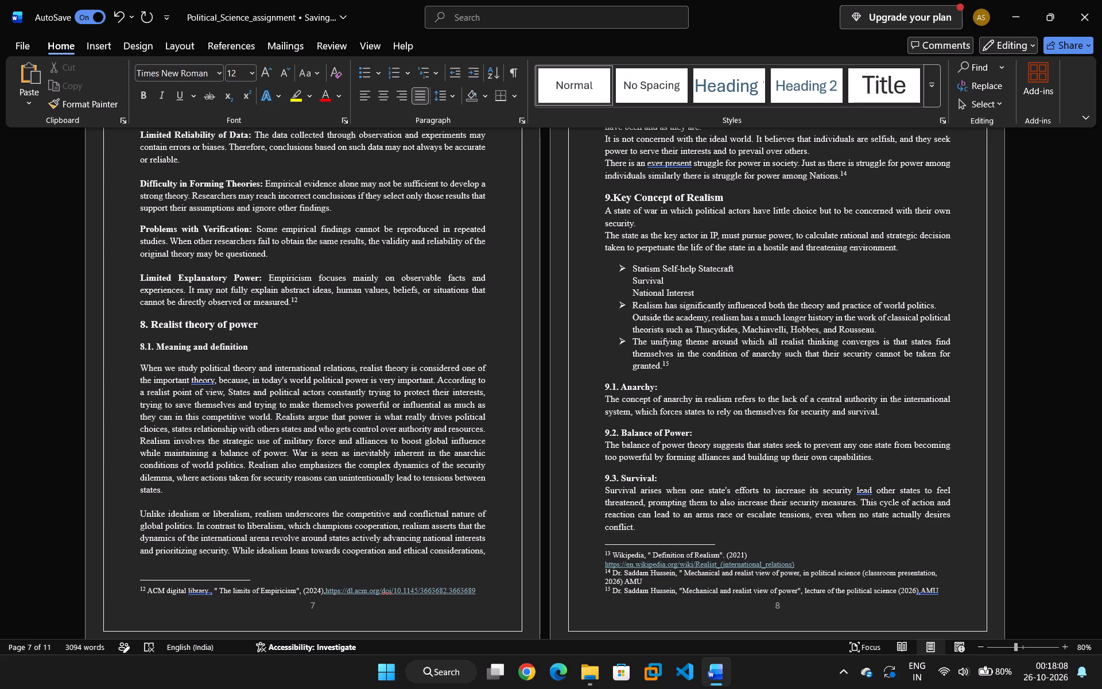
{"action": "key", "text": "Return"}
{"action": "key", "text": "Return"}
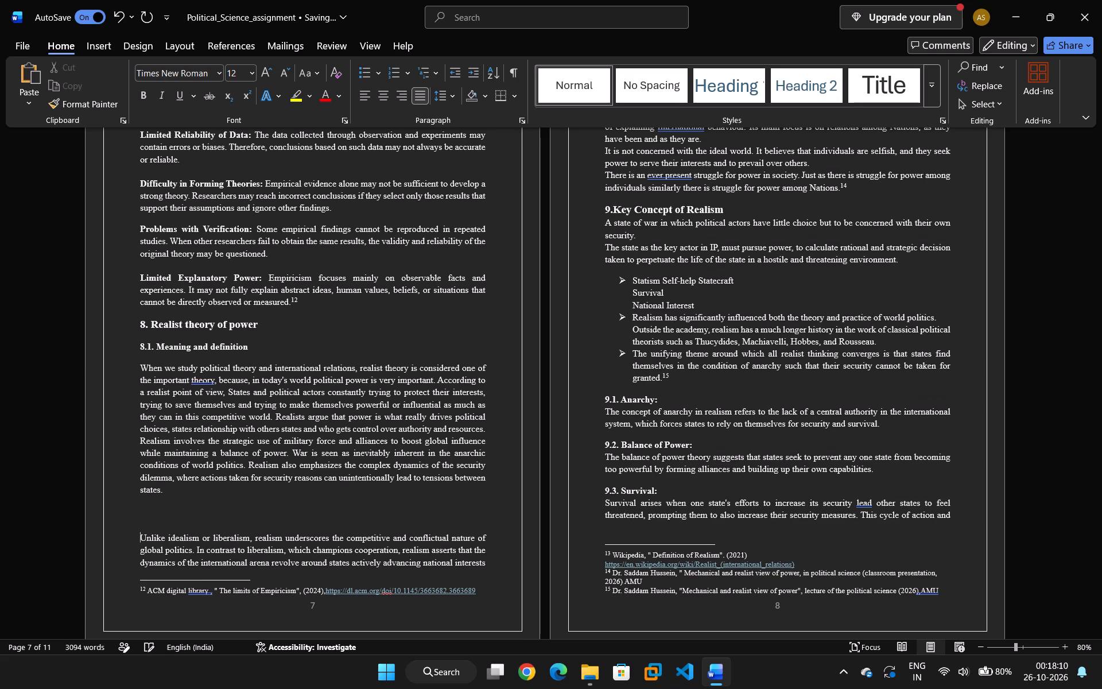
{"action": "key", "text": "Return"}
{"action": "key", "text": "Return"}
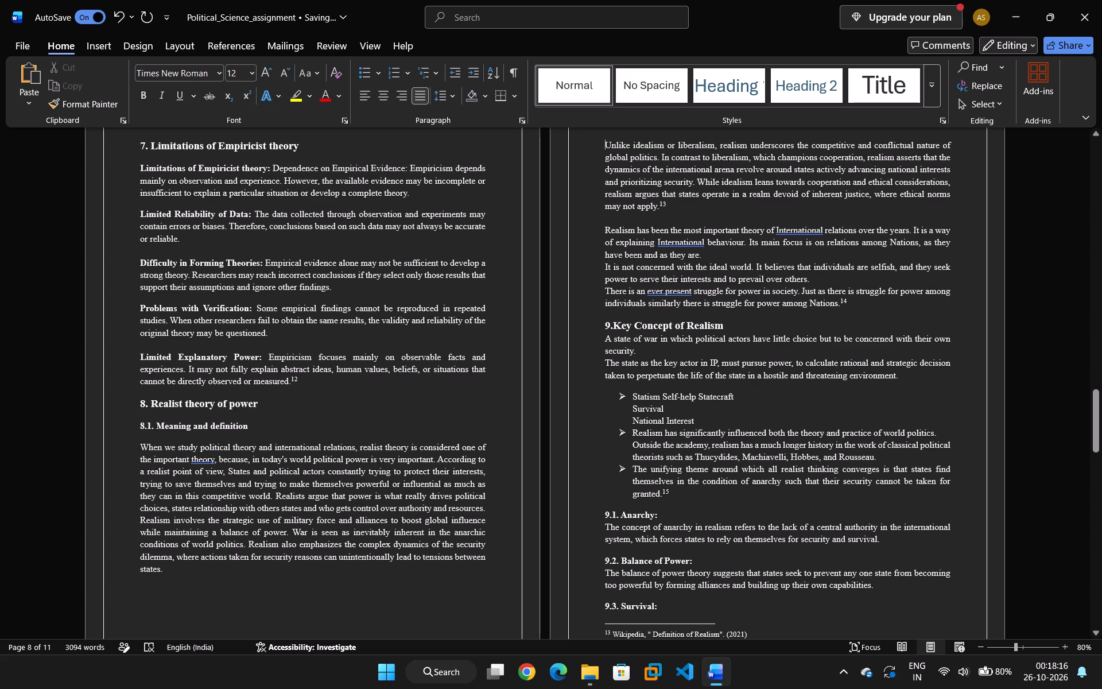
Examine the layout of pages 7 and 8 from top to bottom, including the footnotes and the last heading on page 8.
{"action": "scroll", "coordinate": [185, 599], "scroll_direction": "up", "scroll_amount": 4}
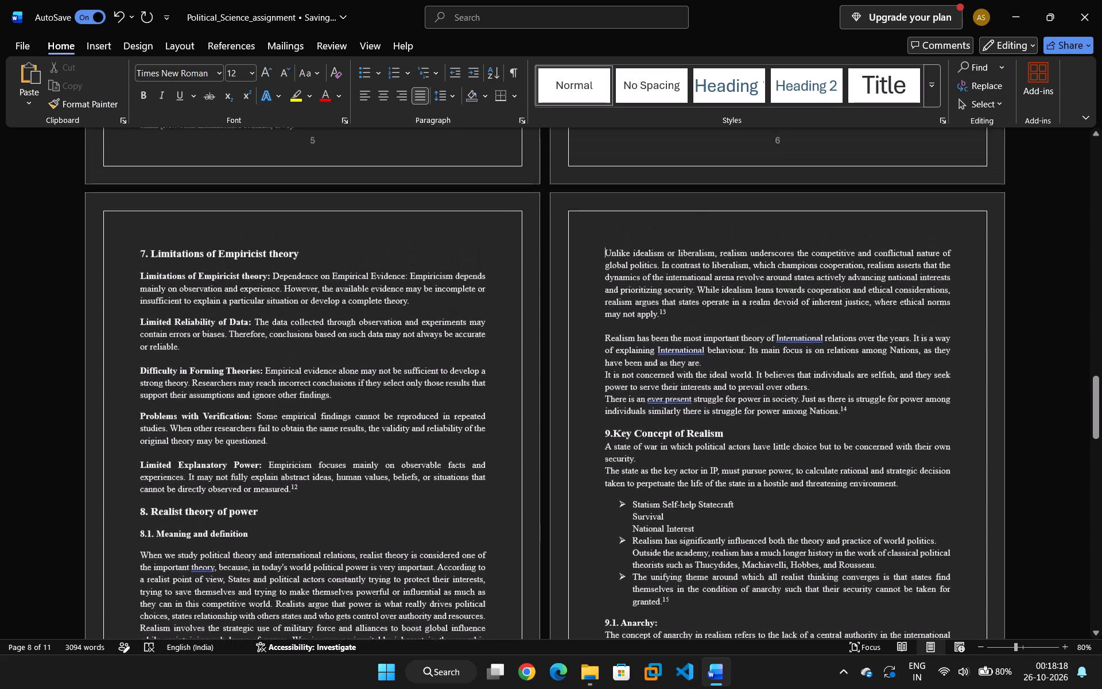
{"action": "scroll", "coordinate": [185, 599], "scroll_direction": "up", "scroll_amount": 2}
{"action": "scroll", "coordinate": [179, 609], "scroll_direction": "down", "scroll_amount": 3}
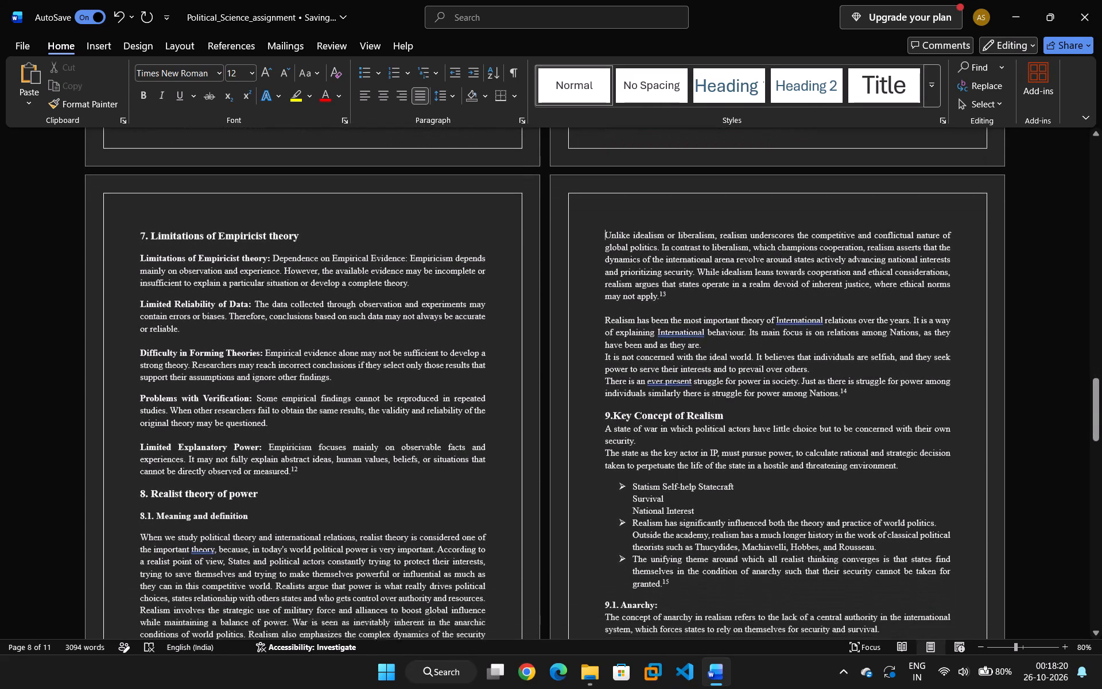
{"action": "scroll", "coordinate": [140, 627], "scroll_direction": "down", "scroll_amount": 1}
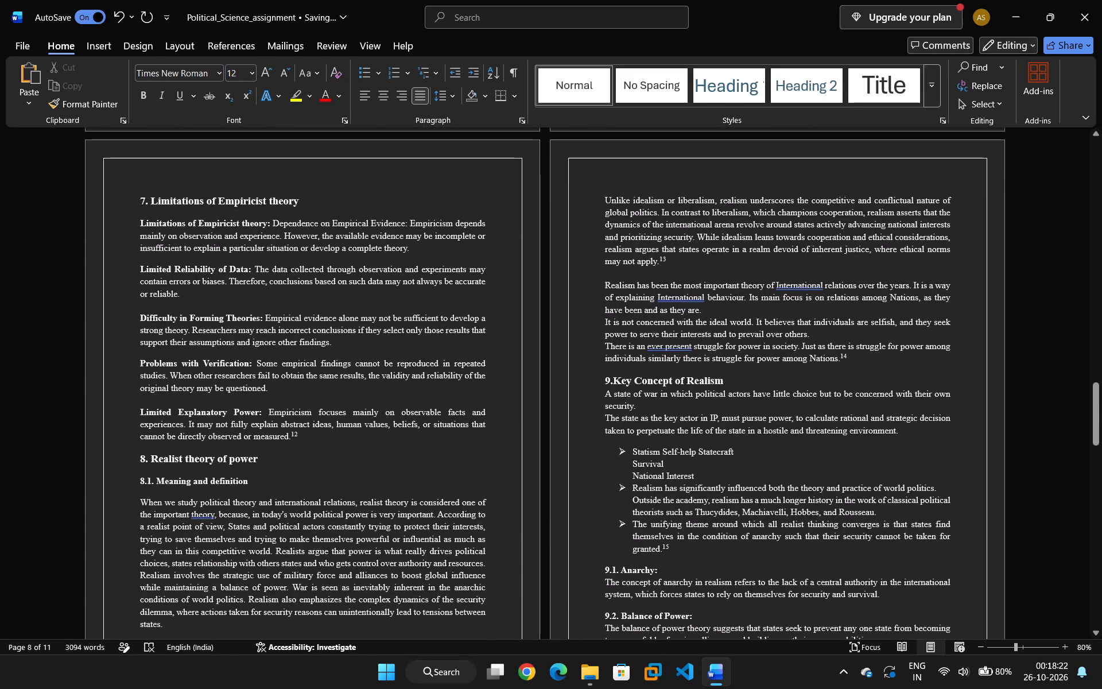
{"action": "scroll", "coordinate": [127, 634], "scroll_direction": "down", "scroll_amount": 6}
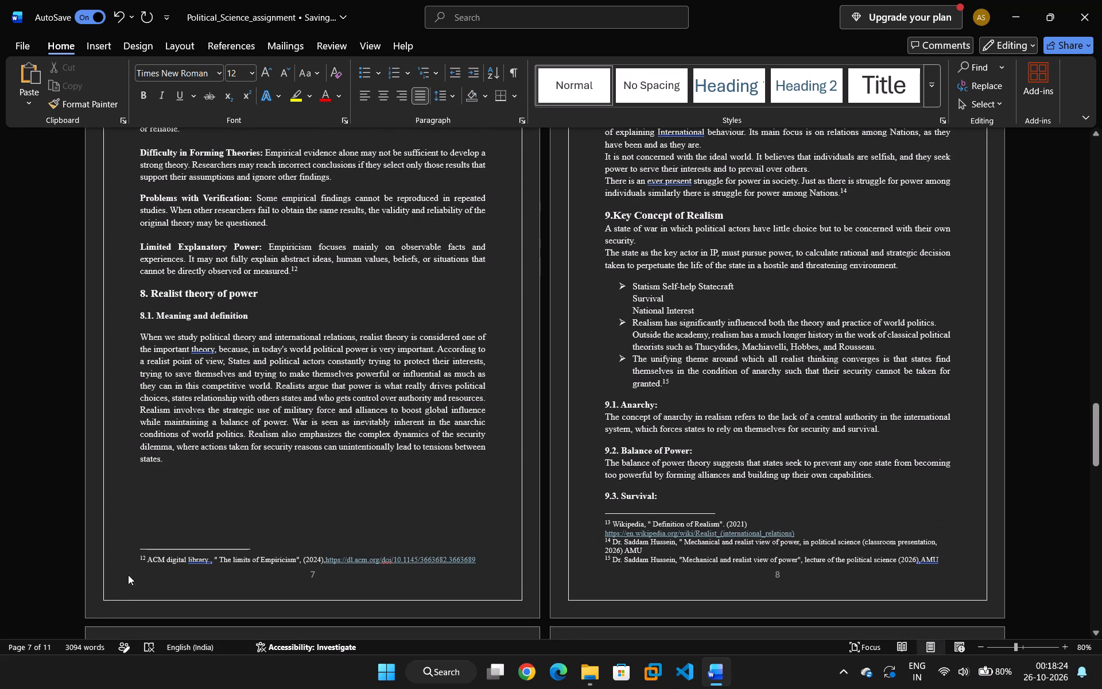
Add one blank line above the "9.3. Survival:" heading at the end of page 8 so it starts on page 9.
{"action": "scroll", "coordinate": [146, 541], "scroll_direction": "down", "scroll_amount": 4}
{"action": "scroll", "coordinate": [300, 454], "scroll_direction": "up", "scroll_amount": 8}
{"action": "scroll", "coordinate": [391, 442], "scroll_direction": "up", "scroll_amount": 4}
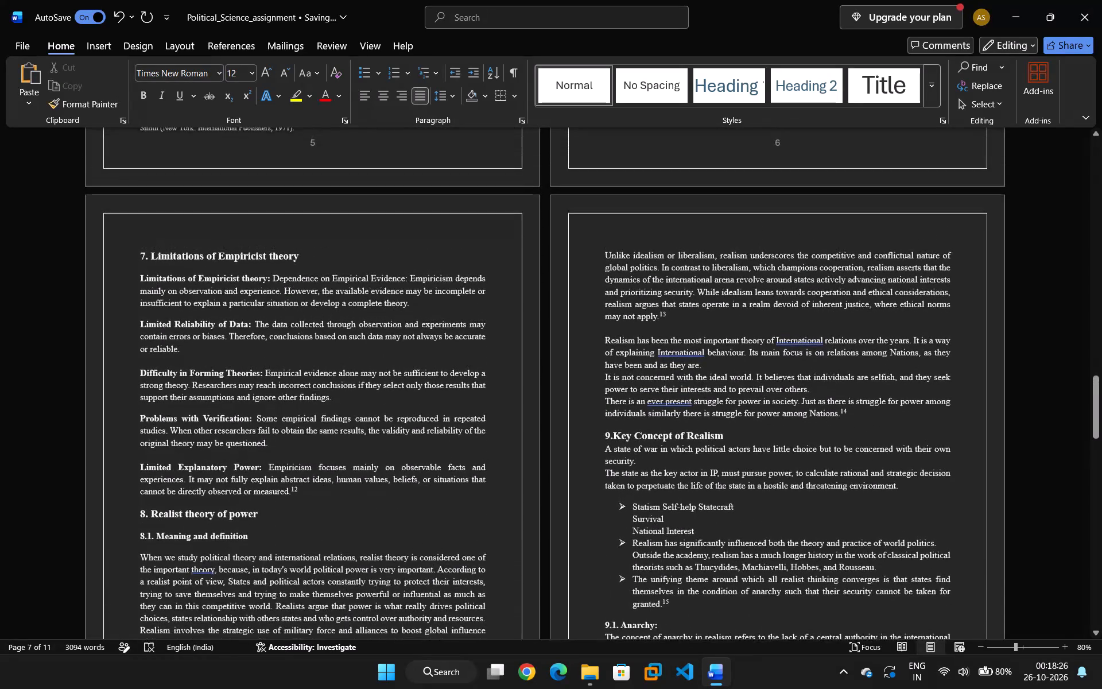
{"action": "scroll", "coordinate": [447, 418], "scroll_direction": "down", "scroll_amount": 4}
{"action": "scroll", "coordinate": [566, 375], "scroll_direction": "down", "scroll_amount": 3}
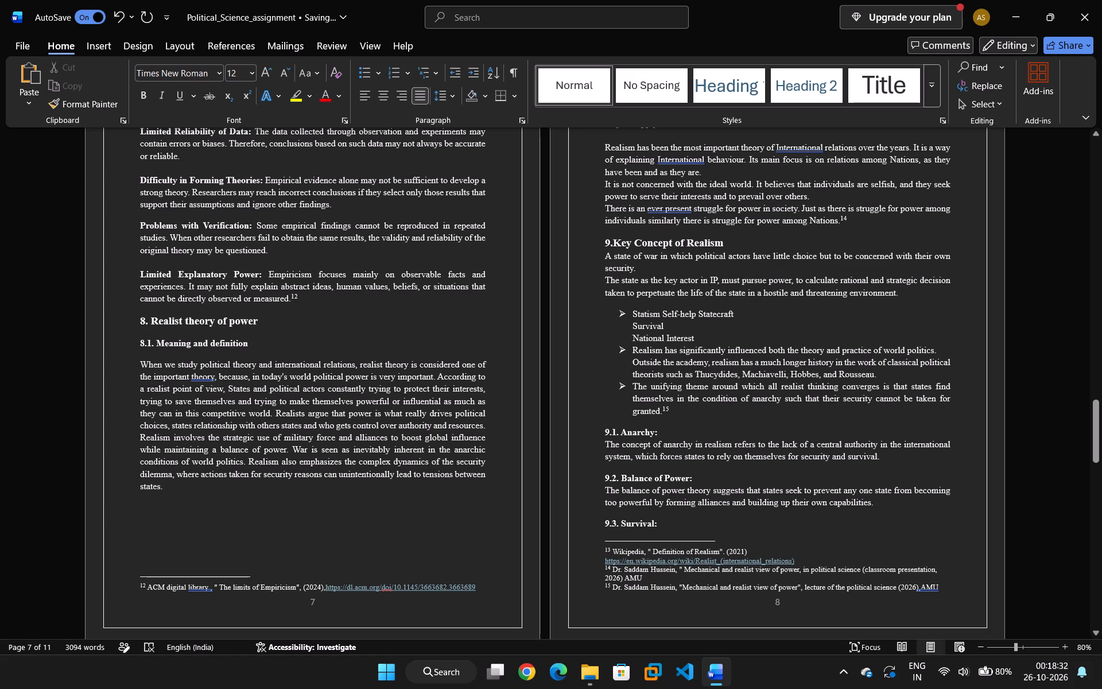
{"action": "left_click", "coordinate": [600, 522]}
{"action": "key", "text": "Return"}
Examine the layout of pages 9 and 10 from top to bottom, including headings, footnotes and the text flow between the pages.
{"action": "scroll", "coordinate": [593, 531], "scroll_direction": "down", "scroll_amount": 5}
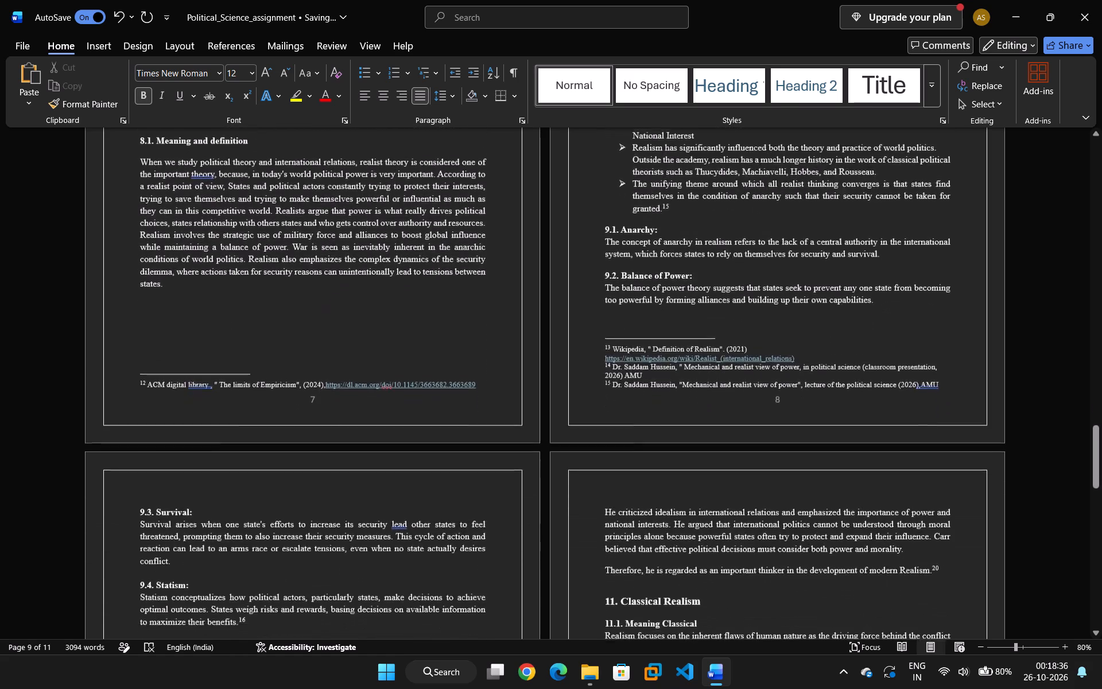
{"action": "scroll", "coordinate": [574, 505], "scroll_direction": "down", "scroll_amount": 2}
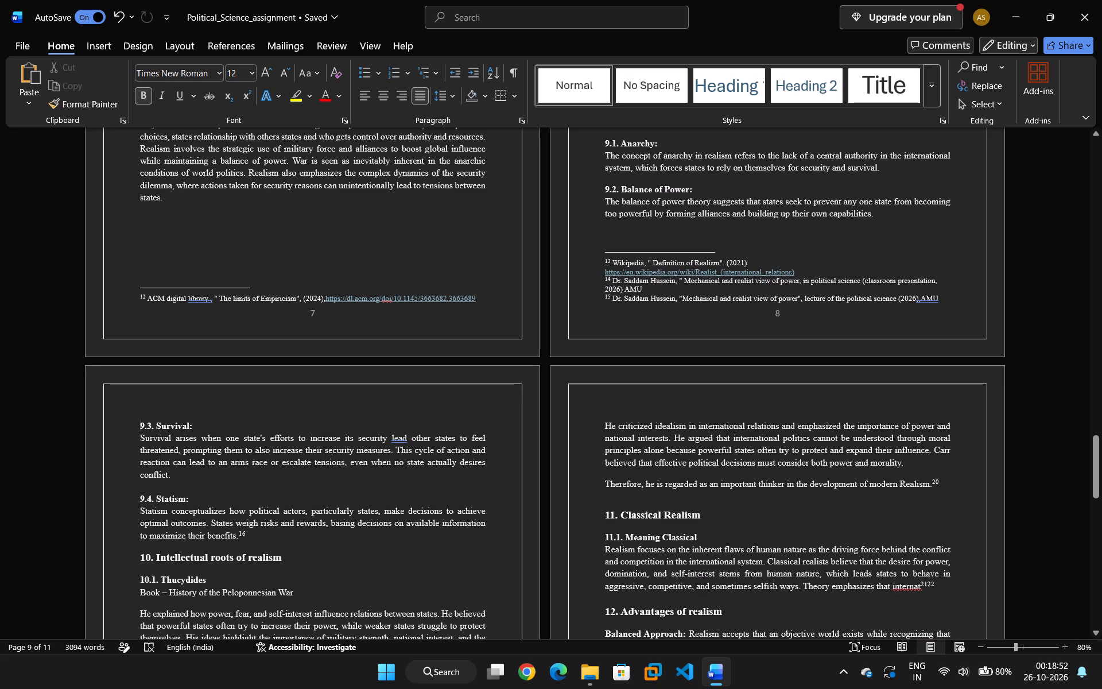
{"action": "scroll", "coordinate": [519, 477], "scroll_direction": "down", "scroll_amount": 1}
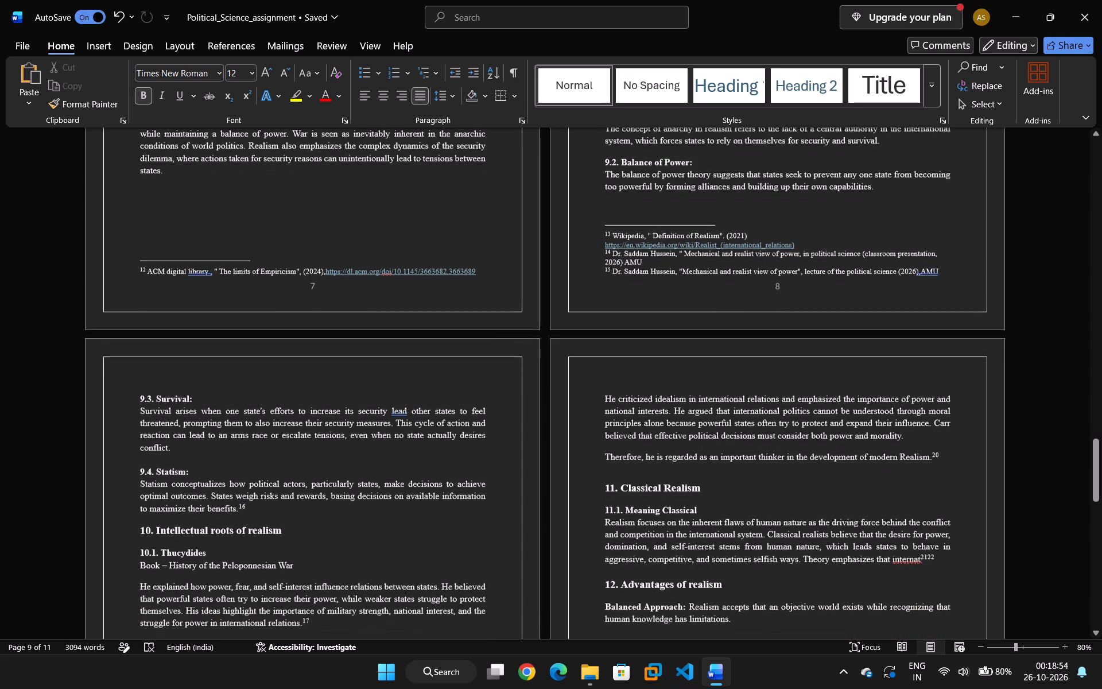
{"action": "scroll", "coordinate": [519, 477], "scroll_direction": "down", "scroll_amount": 14}
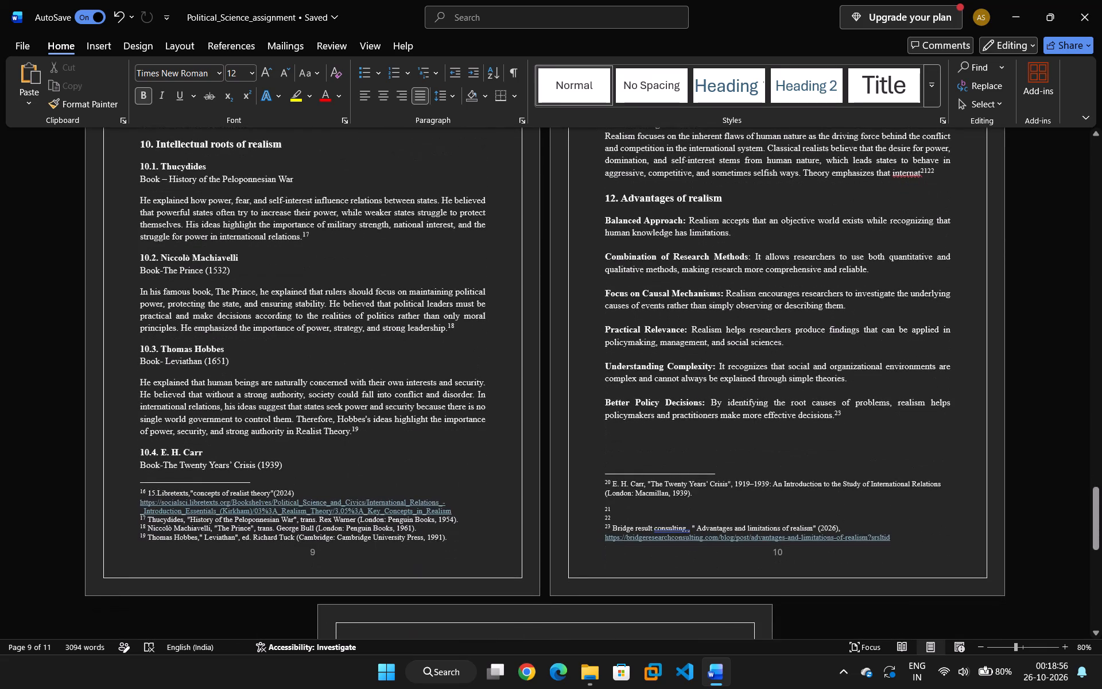
{"action": "scroll", "coordinate": [504, 470], "scroll_direction": "down", "scroll_amount": 5}
{"action": "scroll", "coordinate": [507, 470], "scroll_direction": "up", "scroll_amount": 12}
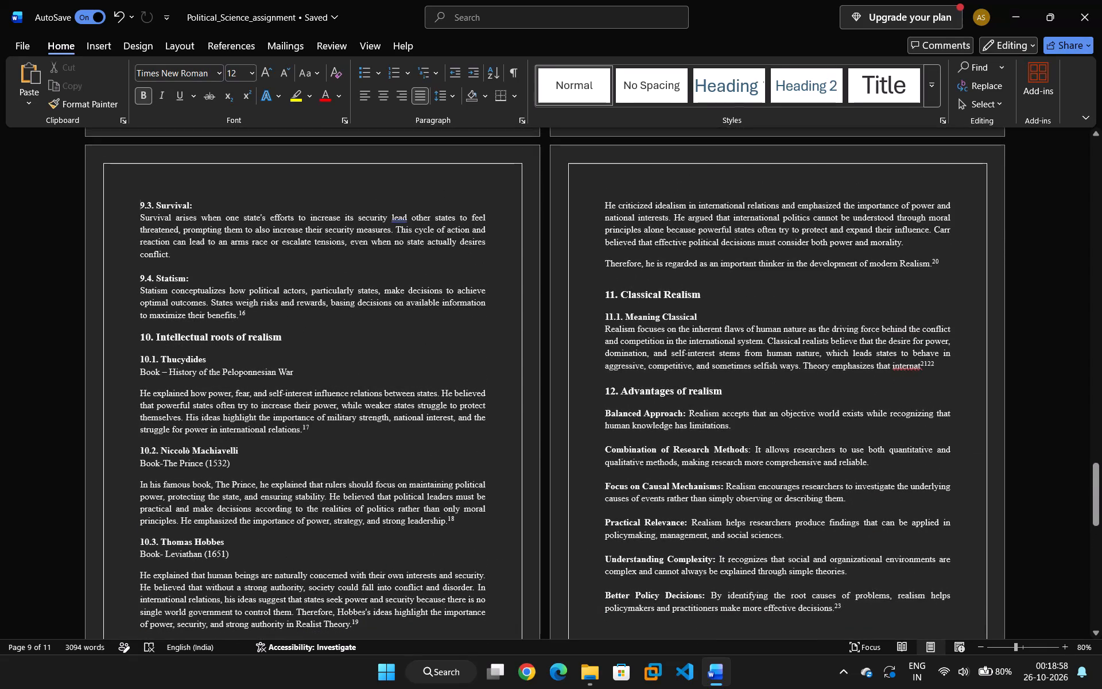
{"action": "scroll", "coordinate": [509, 466], "scroll_direction": "down", "scroll_amount": 6}
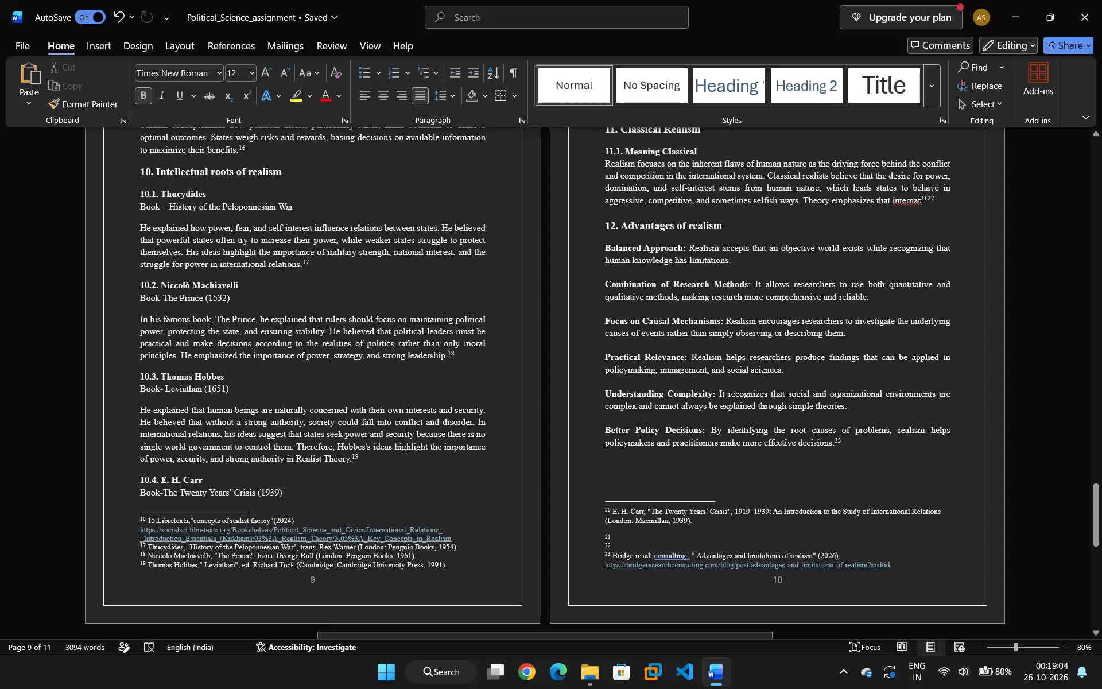
{"action": "scroll", "coordinate": [510, 473], "scroll_direction": "down", "scroll_amount": 13}
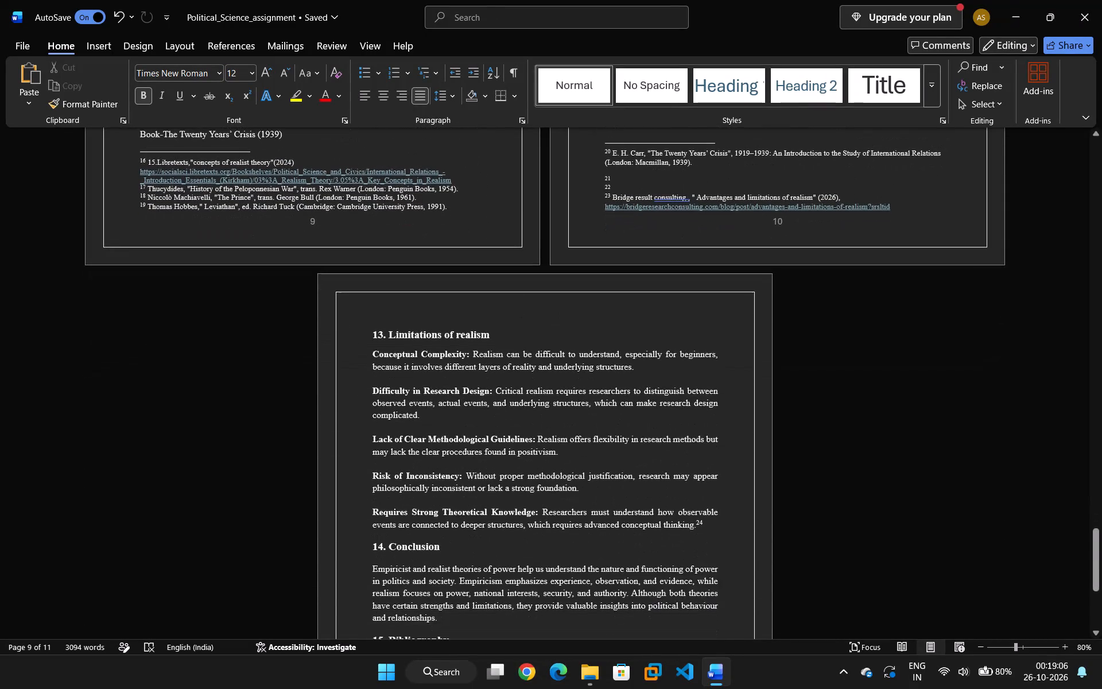
{"action": "scroll", "coordinate": [517, 475], "scroll_direction": "up", "scroll_amount": 10}
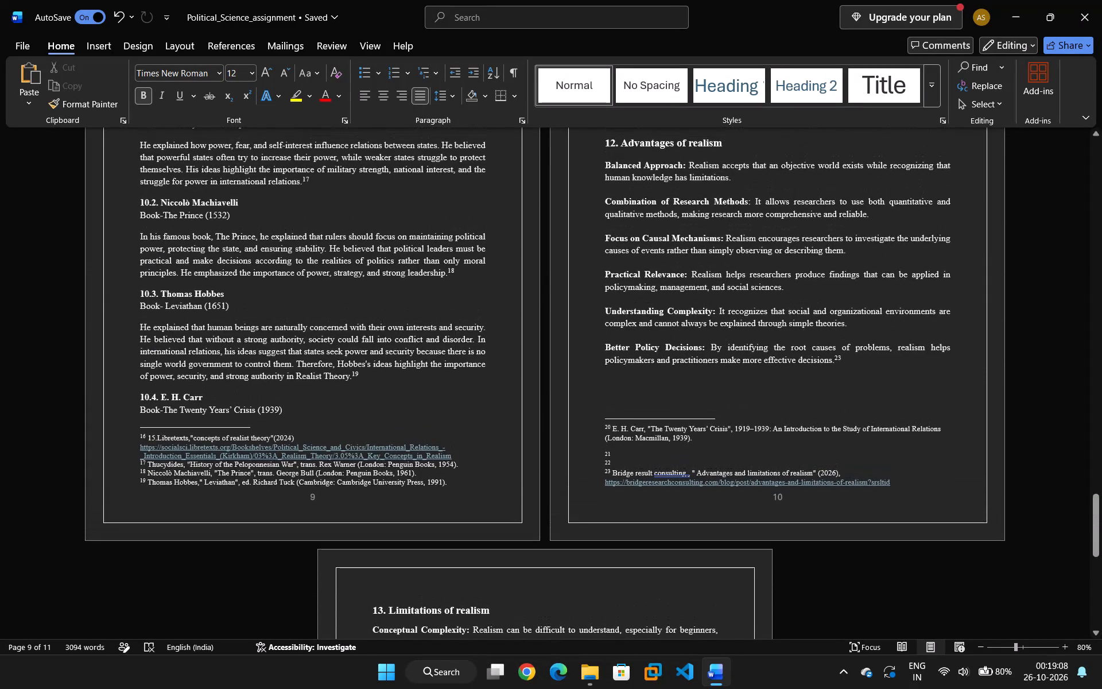
{"action": "scroll", "coordinate": [517, 475], "scroll_direction": "up", "scroll_amount": 10}
{"action": "scroll", "coordinate": [517, 475], "scroll_direction": "down", "scroll_amount": 1}
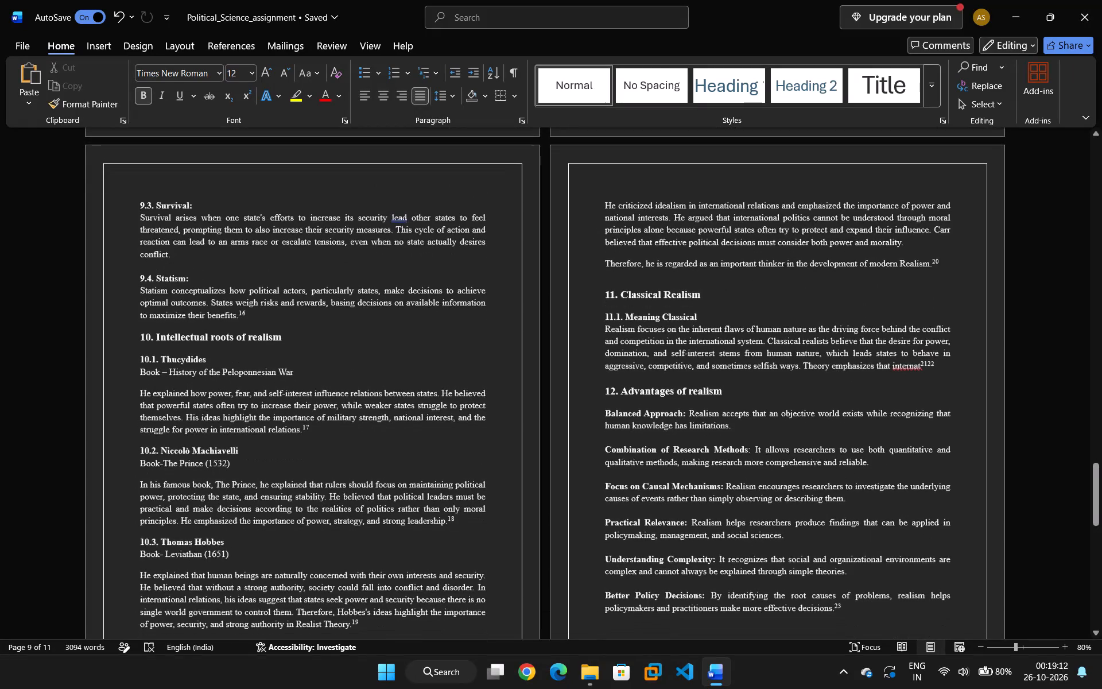
{"action": "scroll", "coordinate": [517, 475], "scroll_direction": "down", "scroll_amount": 6}
{"action": "scroll", "coordinate": [501, 592], "scroll_direction": "down", "scroll_amount": 4}
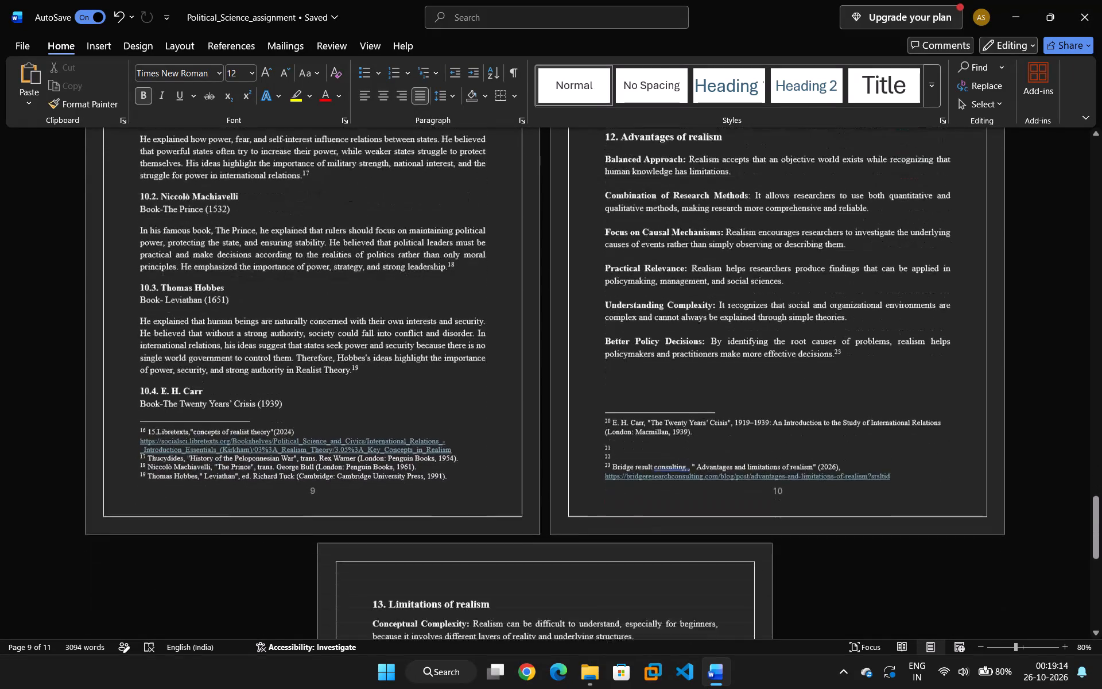
Examine the layout of page 11, from section 13 to the Bibliography heading, and the page endings just before it.
{"action": "scroll", "coordinate": [502, 595], "scroll_direction": "down", "scroll_amount": 12}
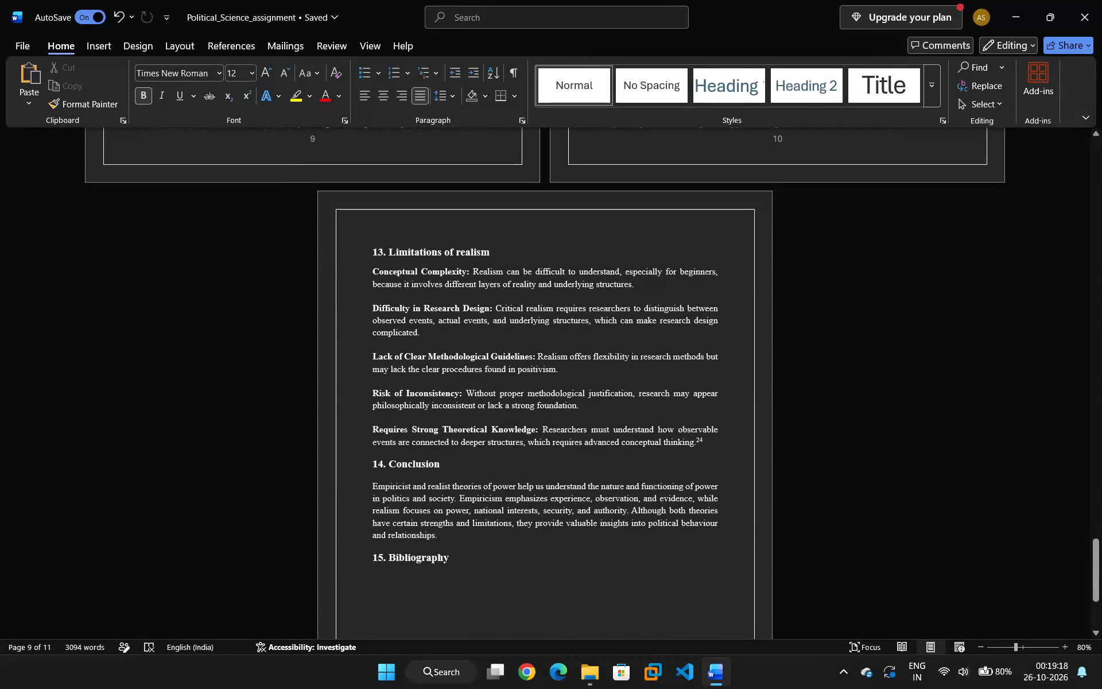
{"action": "scroll", "coordinate": [500, 606], "scroll_direction": "down", "scroll_amount": 4}
{"action": "scroll", "coordinate": [500, 606], "scroll_direction": "up", "scroll_amount": 11}
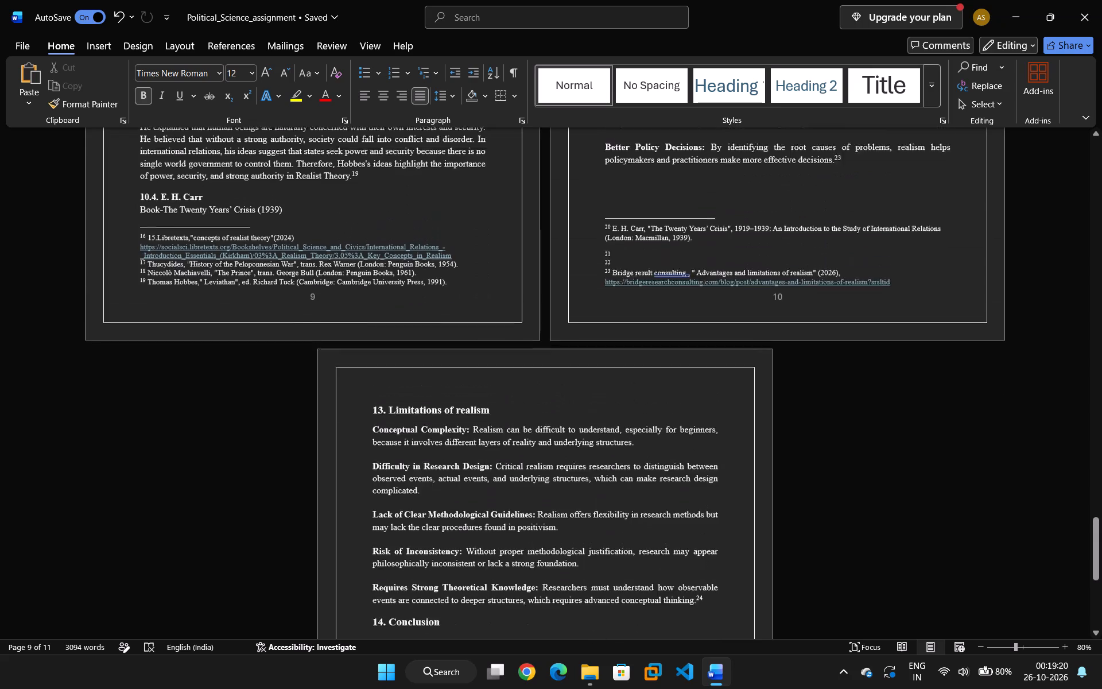
{"action": "scroll", "coordinate": [500, 606], "scroll_direction": "up", "scroll_amount": 5}
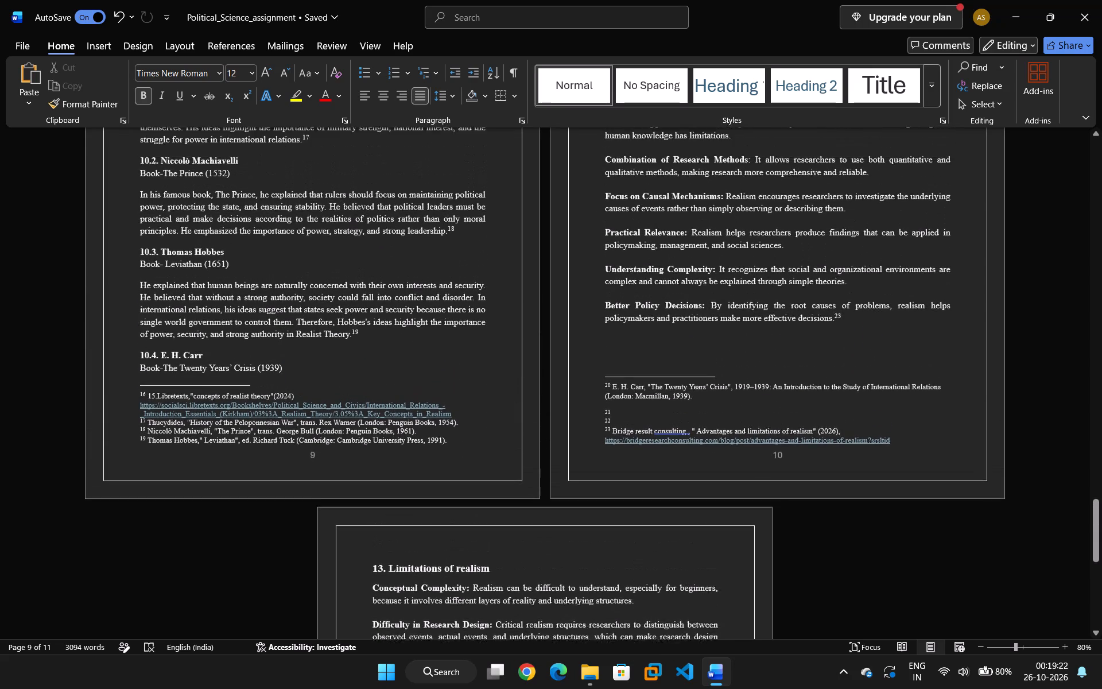
{"action": "scroll", "coordinate": [500, 606], "scroll_direction": "down", "scroll_amount": 14}
{"action": "scroll", "coordinate": [517, 688], "scroll_direction": "down", "scroll_amount": 2}
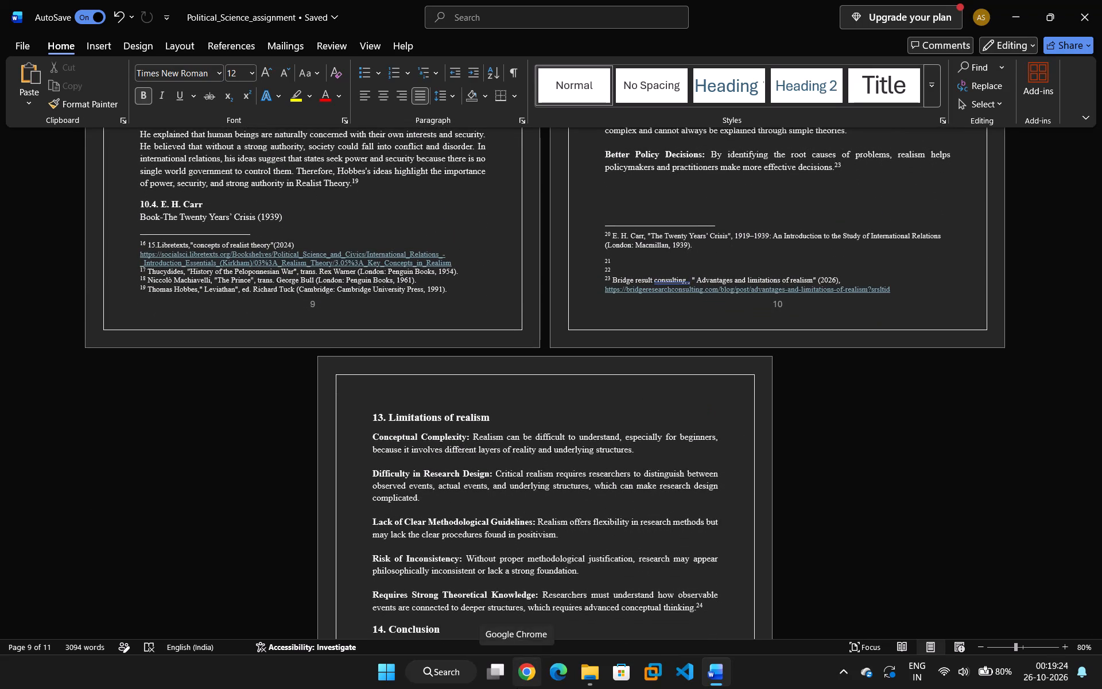
{"action": "scroll", "coordinate": [516, 688], "scroll_direction": "down", "scroll_amount": 11}
{"action": "scroll", "coordinate": [416, 651], "scroll_direction": "down", "scroll_amount": 9}
{"action": "scroll", "coordinate": [485, 564], "scroll_direction": "down", "scroll_amount": 3}
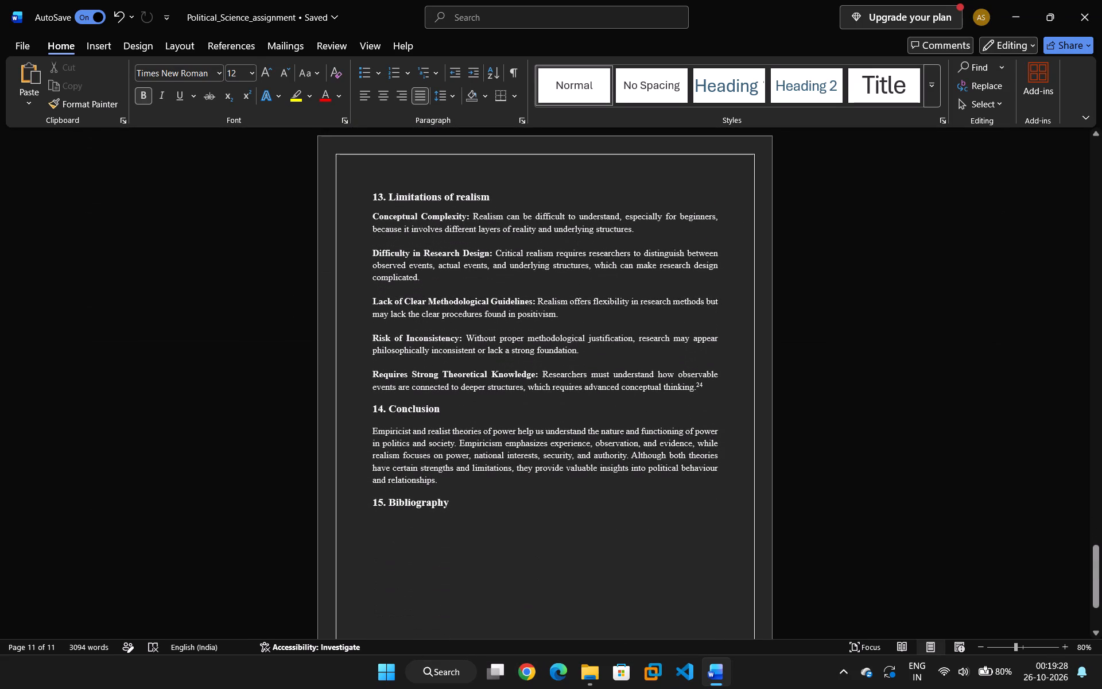
Start exporting the Political_Science_assignment document as a PDF.
{"action": "left_click", "coordinate": [17, 43]}
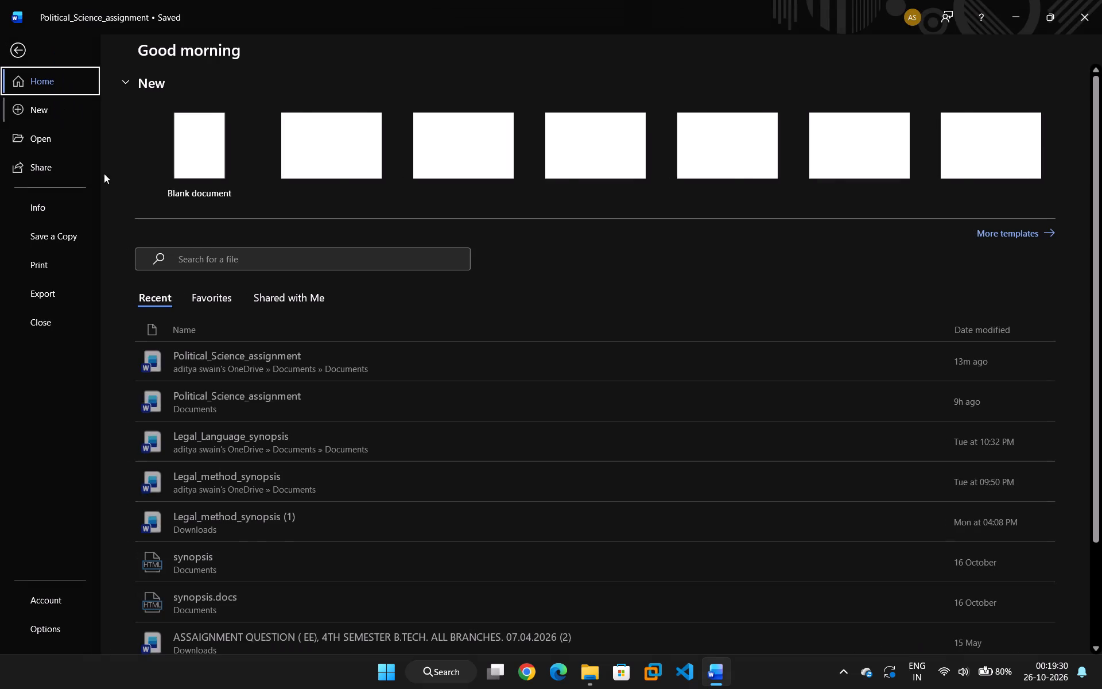
{"action": "left_click", "coordinate": [79, 292]}
{"action": "left_click", "coordinate": [412, 199]}
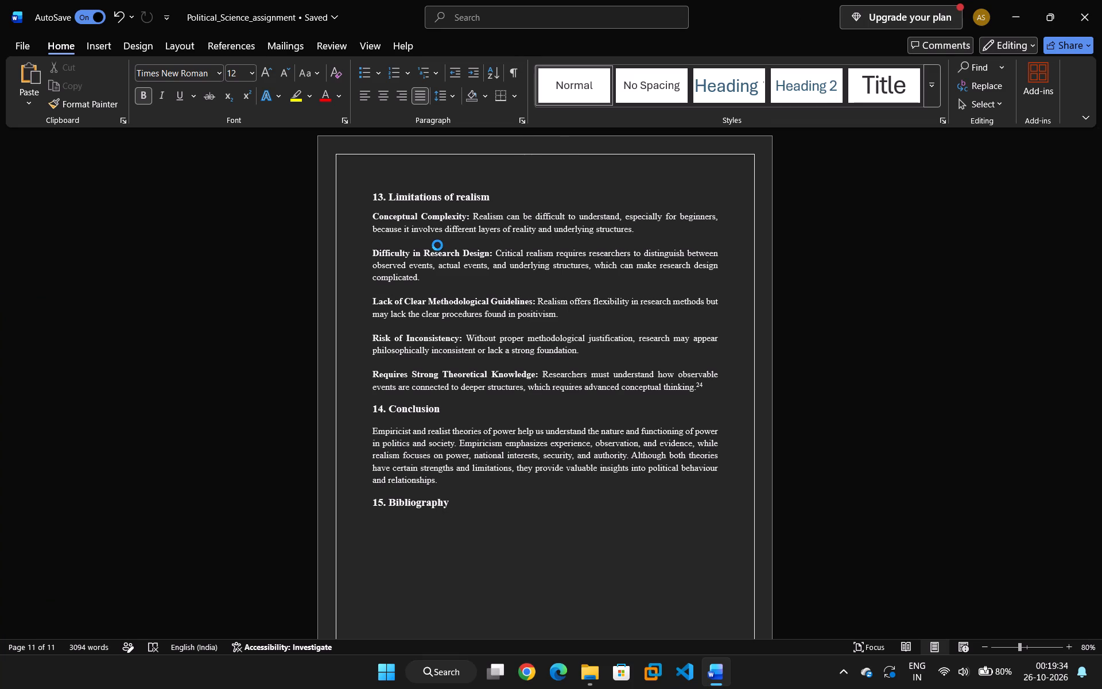
Publish the document as Political_Science_assignment.pdf in the OneDrive Documents folder, replacing the existing file.
{"action": "left_click", "coordinate": [445, 398]}
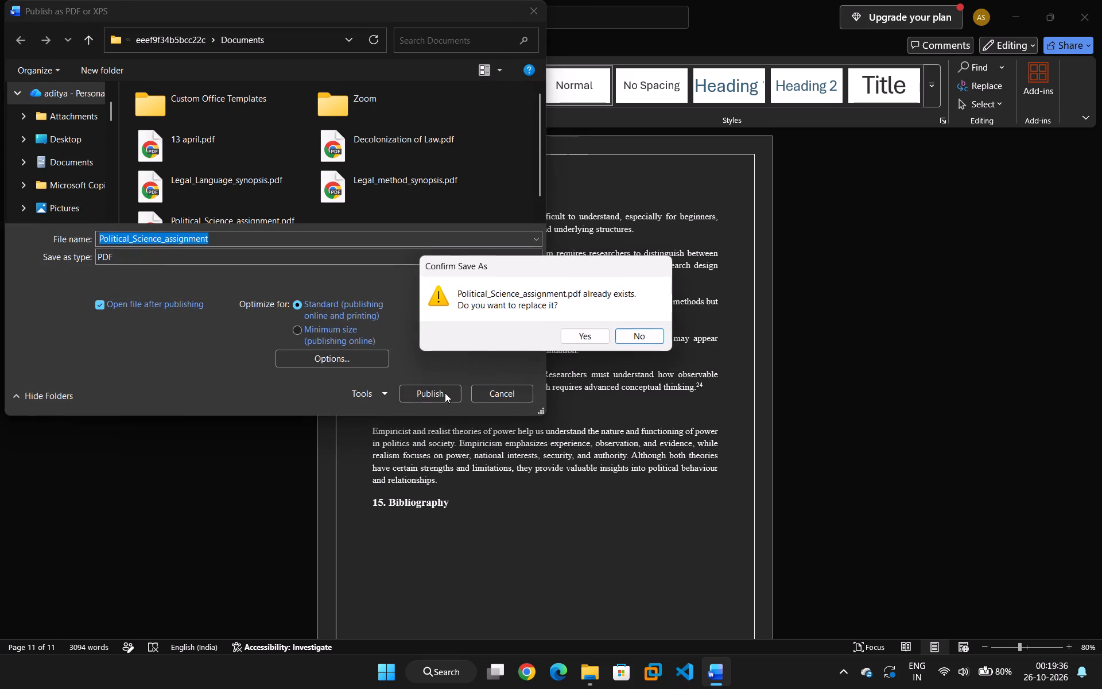
{"action": "left_click", "coordinate": [588, 340]}
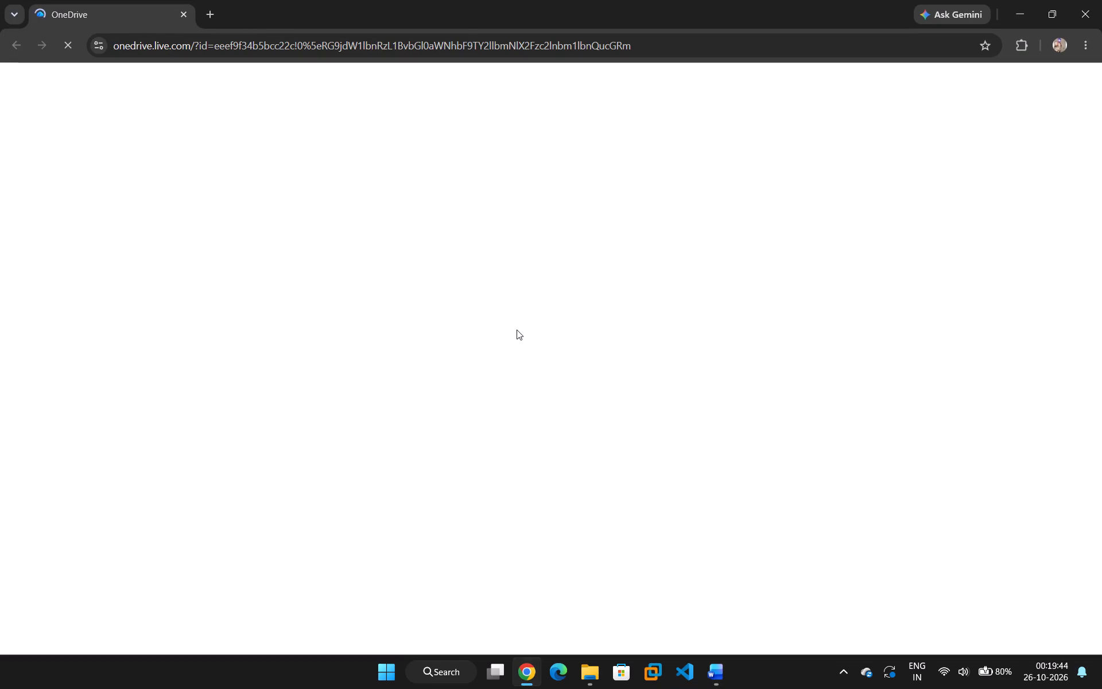
Open a new Chrome tab beside the OneDrive tab, check the OneDrive page, and return to the new tab.
{"action": "left_click", "coordinate": [211, 19]}
{"action": "left_click", "coordinate": [127, 22]}
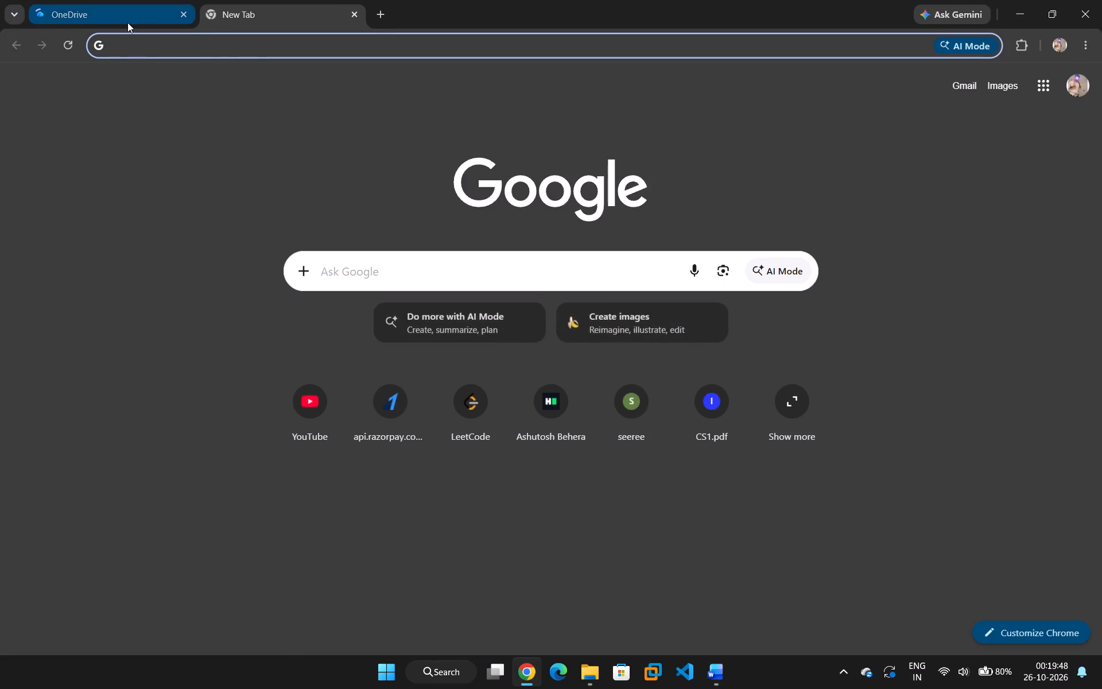
{"action": "left_click", "coordinate": [240, 13]}
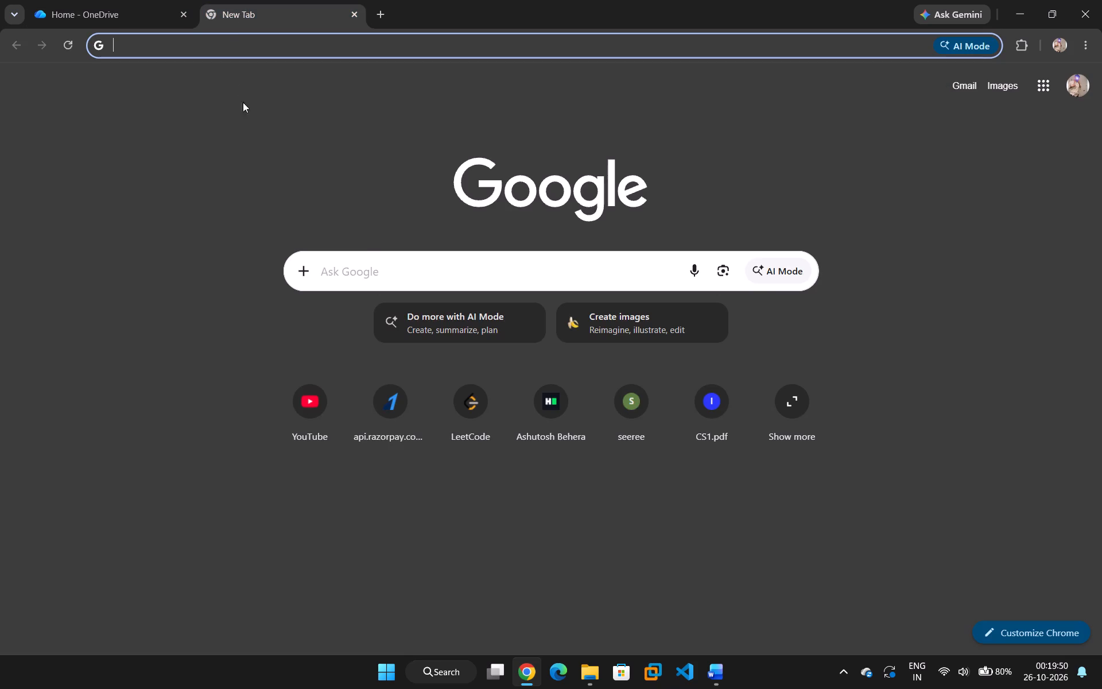
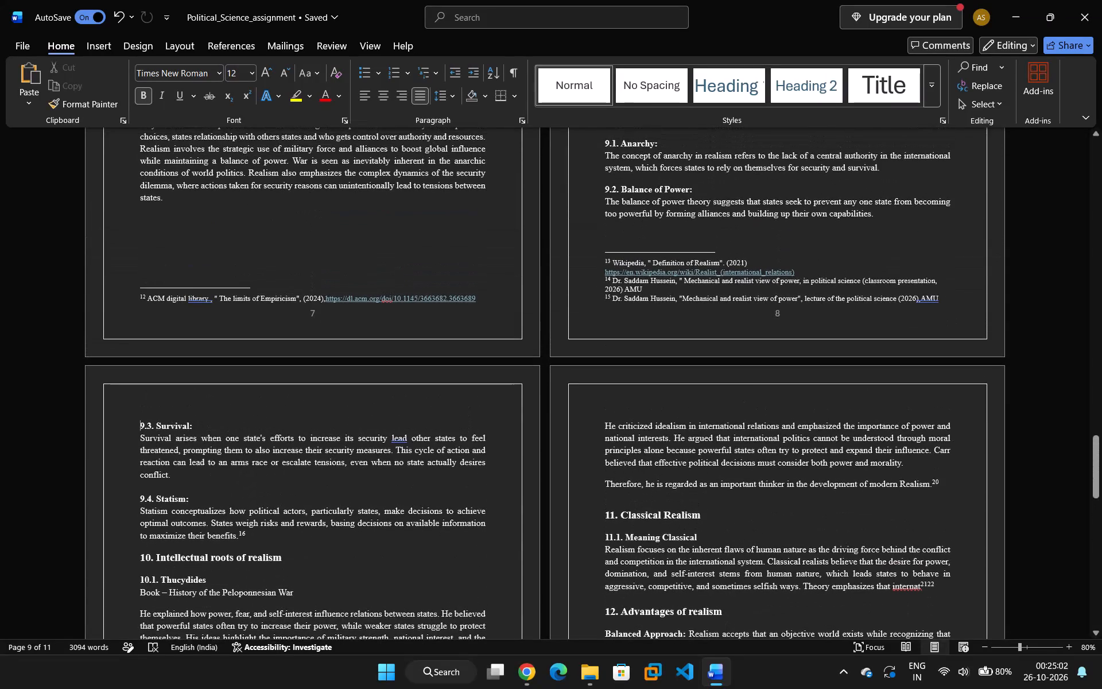
Review the layout of pages 5 to 8, from section 5 to heading 9.2, including footnotes and page endings.
{"action": "scroll", "coordinate": [599, 529], "scroll_direction": "up", "scroll_amount": 18}
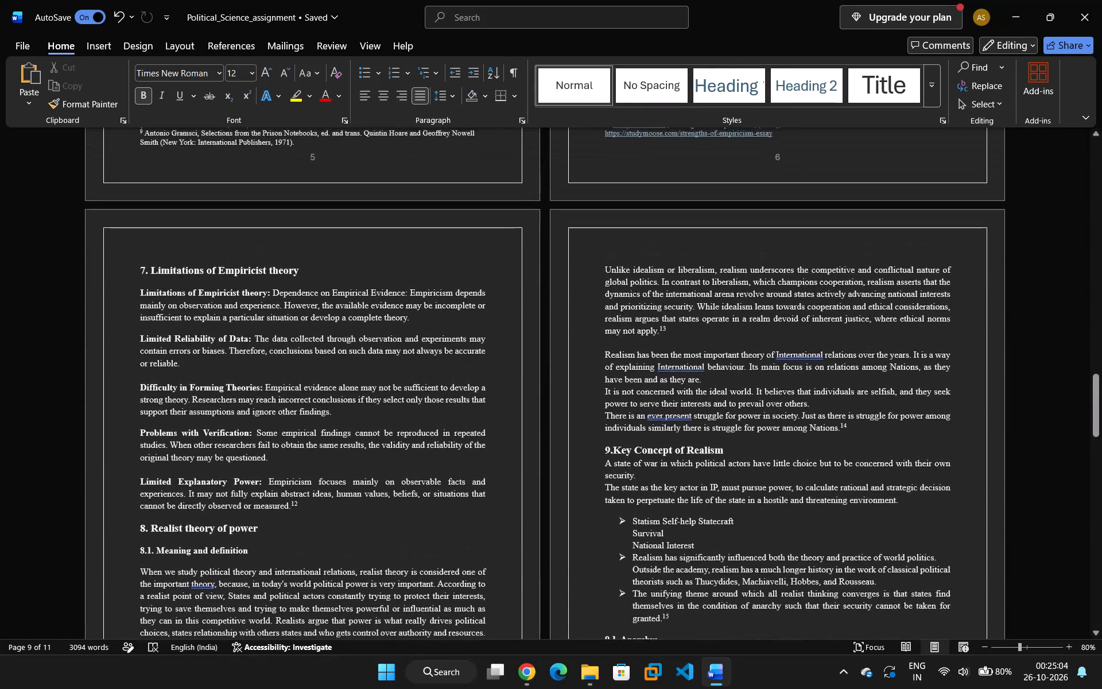
{"action": "scroll", "coordinate": [602, 462], "scroll_direction": "up", "scroll_amount": 9}
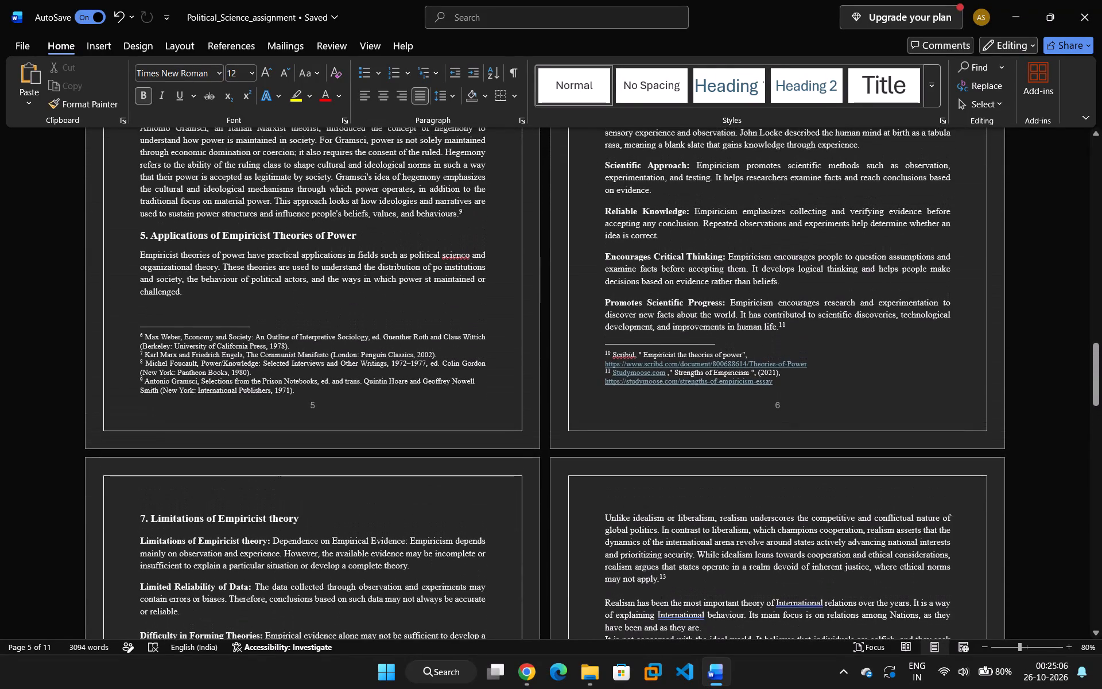
{"action": "scroll", "coordinate": [610, 466], "scroll_direction": "up", "scroll_amount": 7}
{"action": "scroll", "coordinate": [610, 466], "scroll_direction": "down", "scroll_amount": 15}
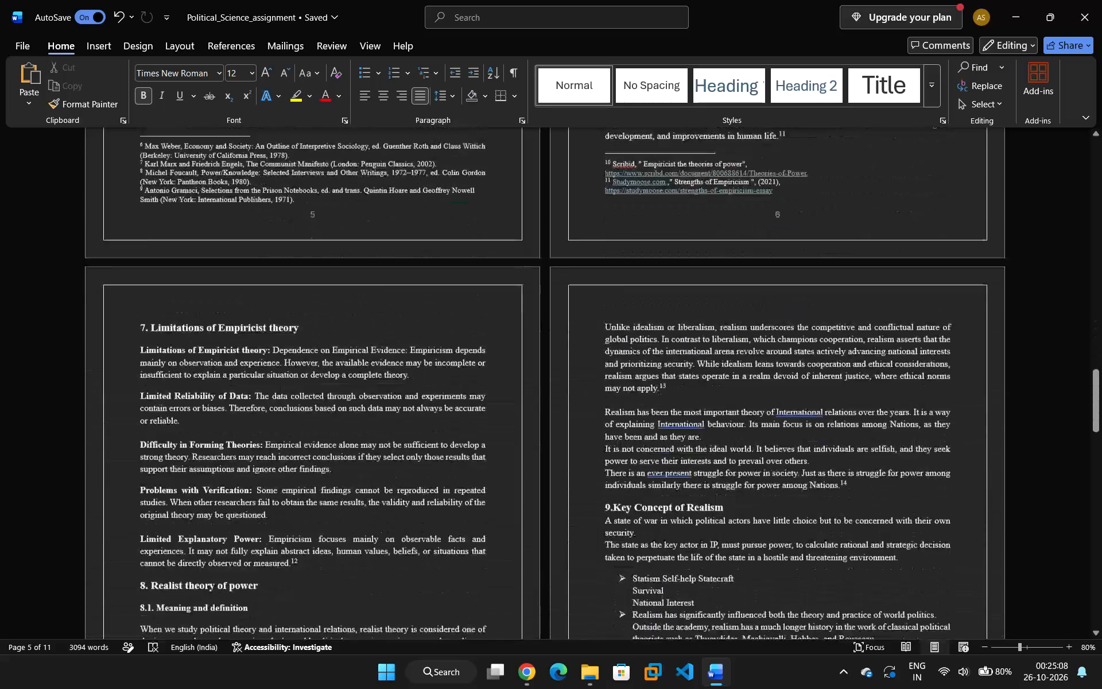
{"action": "scroll", "coordinate": [607, 474], "scroll_direction": "down", "scroll_amount": 9}
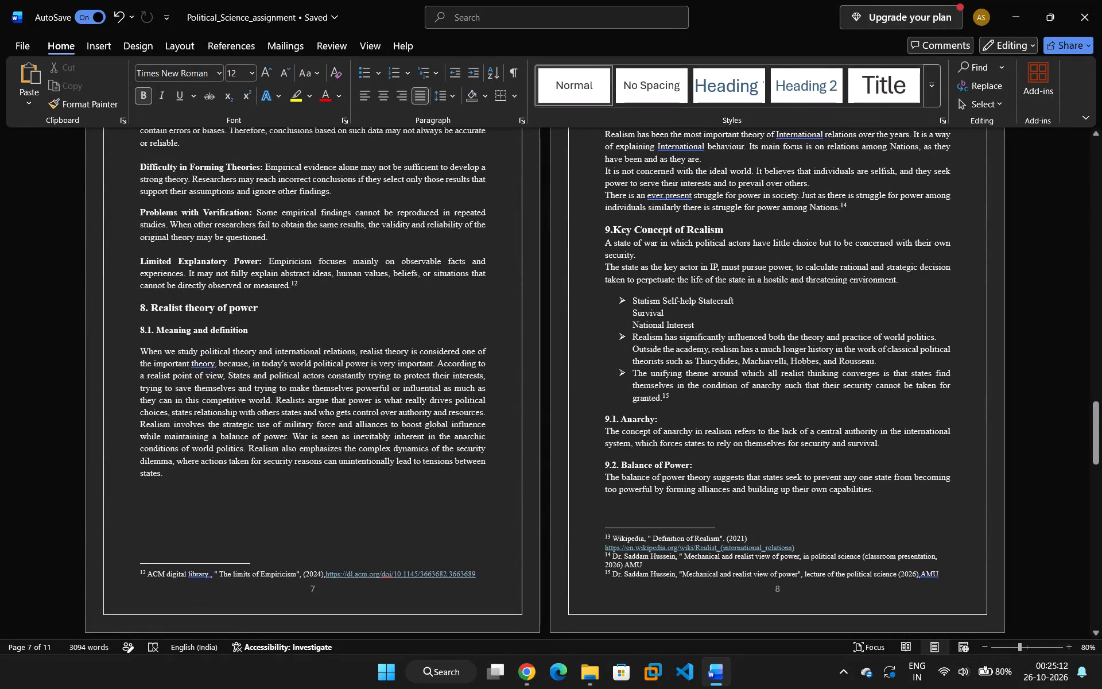
Undo the blank line above "9.3. Survival:" and the extra spacing before "Unlike idealism or liberalism" on page 7.
{"action": "key", "text": "ctrl+z"}
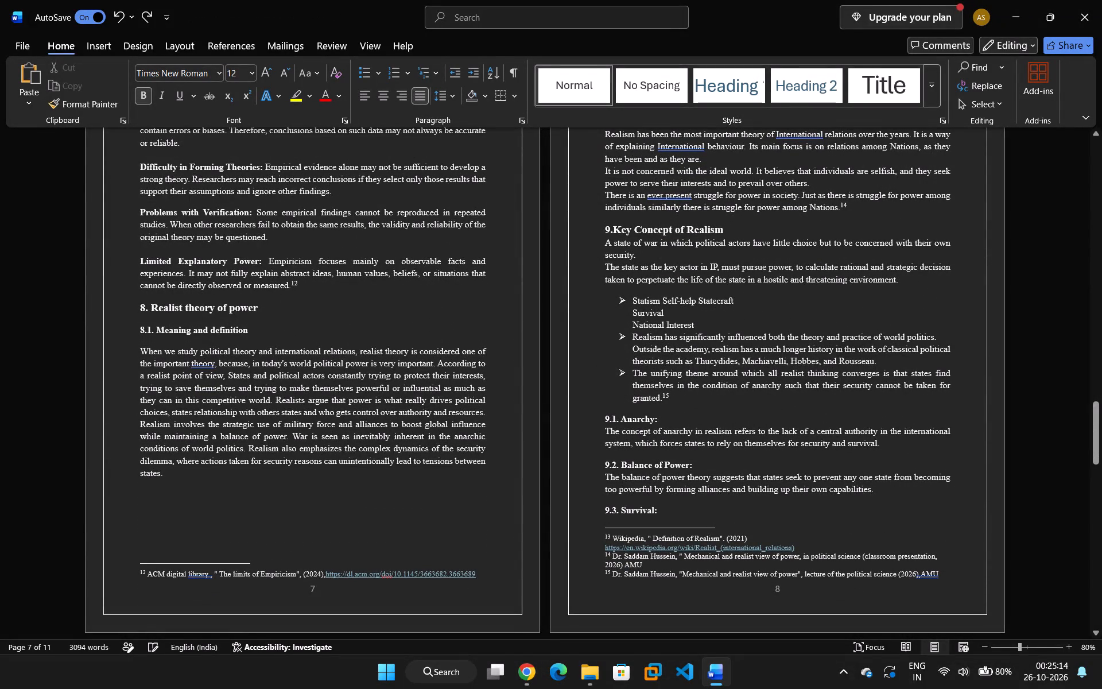
{"action": "key", "text": "ctrl+z"}
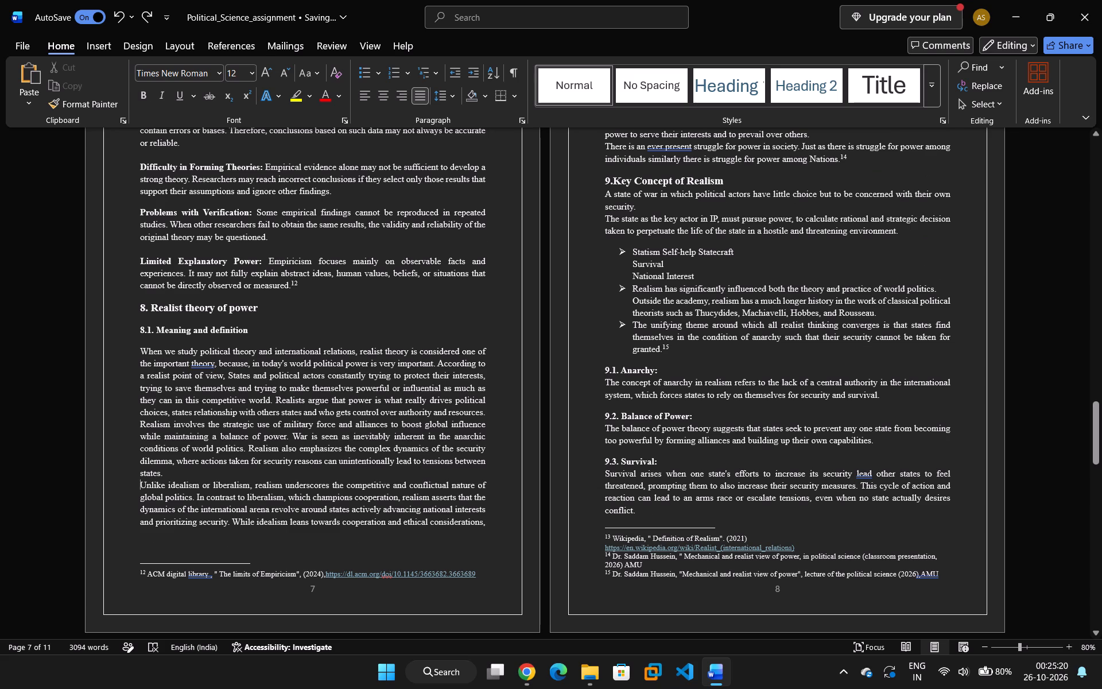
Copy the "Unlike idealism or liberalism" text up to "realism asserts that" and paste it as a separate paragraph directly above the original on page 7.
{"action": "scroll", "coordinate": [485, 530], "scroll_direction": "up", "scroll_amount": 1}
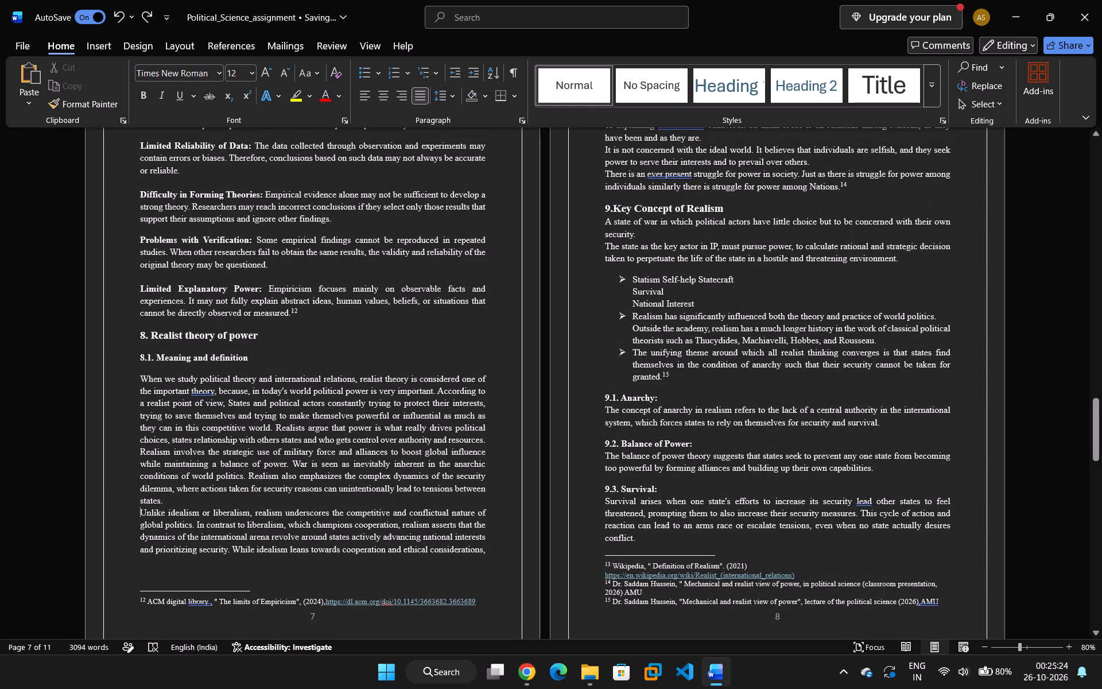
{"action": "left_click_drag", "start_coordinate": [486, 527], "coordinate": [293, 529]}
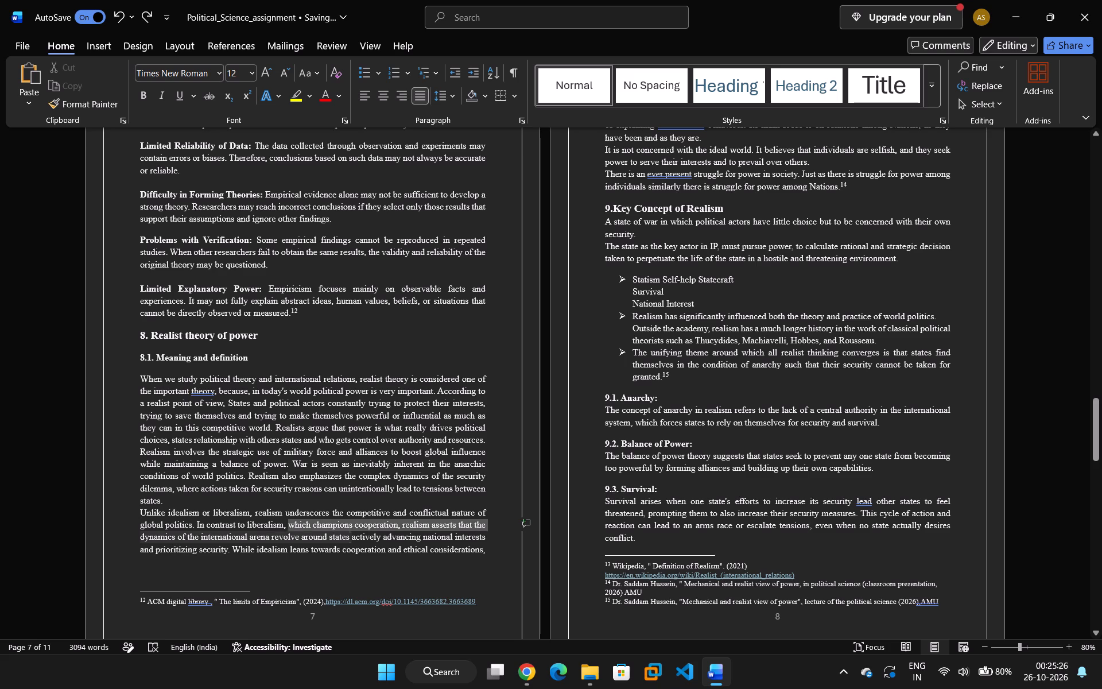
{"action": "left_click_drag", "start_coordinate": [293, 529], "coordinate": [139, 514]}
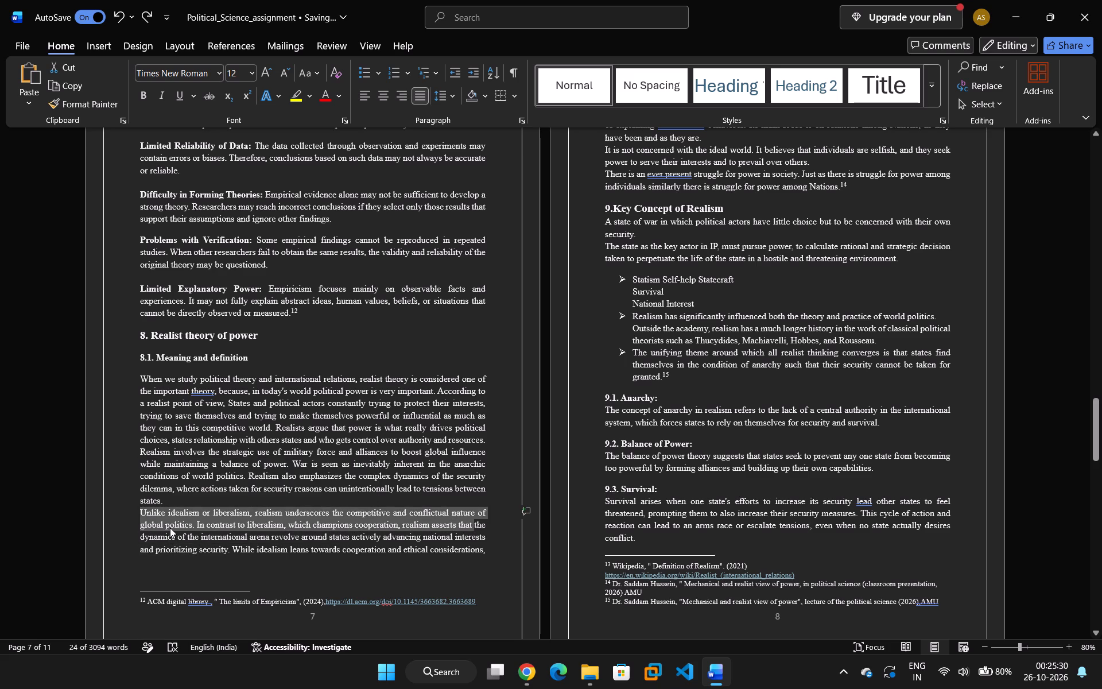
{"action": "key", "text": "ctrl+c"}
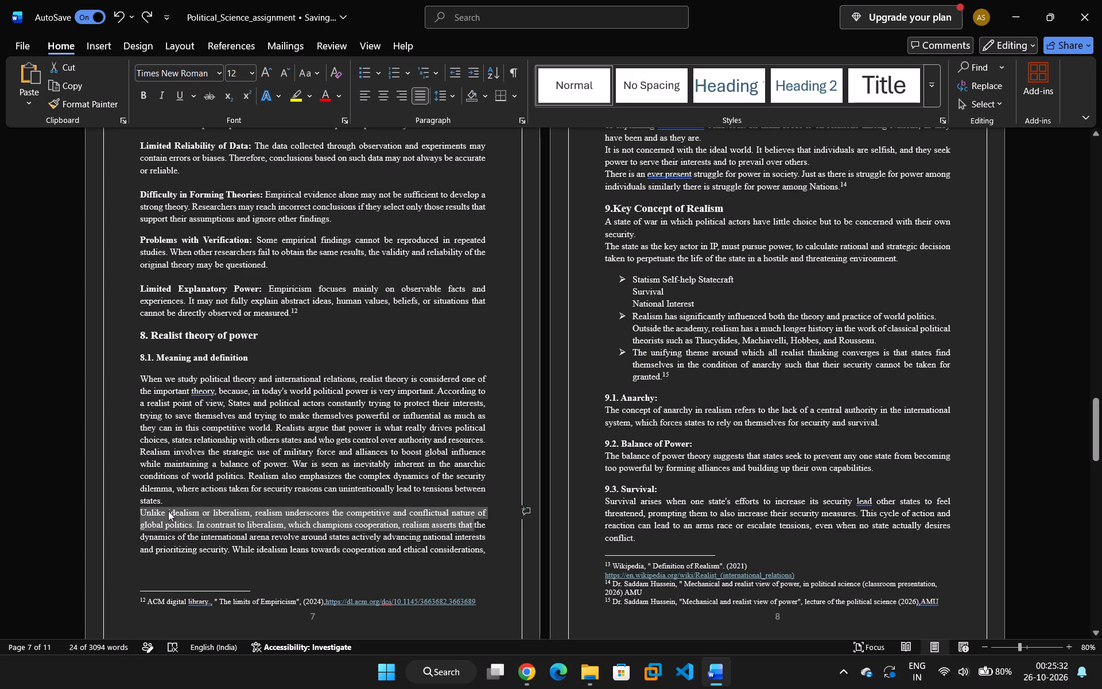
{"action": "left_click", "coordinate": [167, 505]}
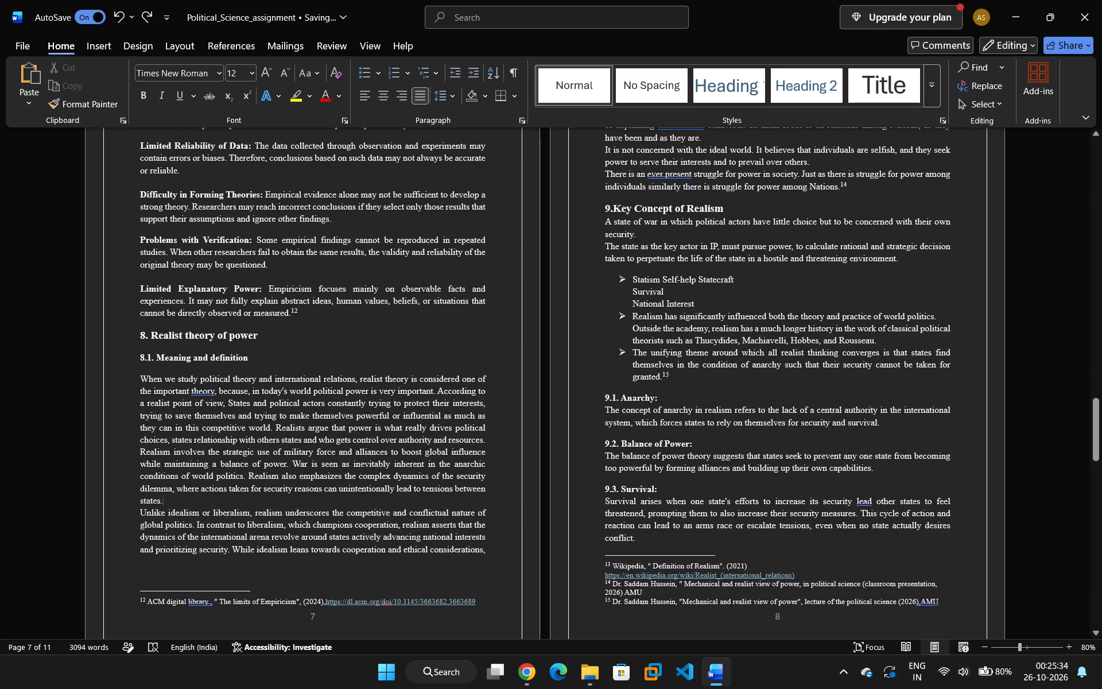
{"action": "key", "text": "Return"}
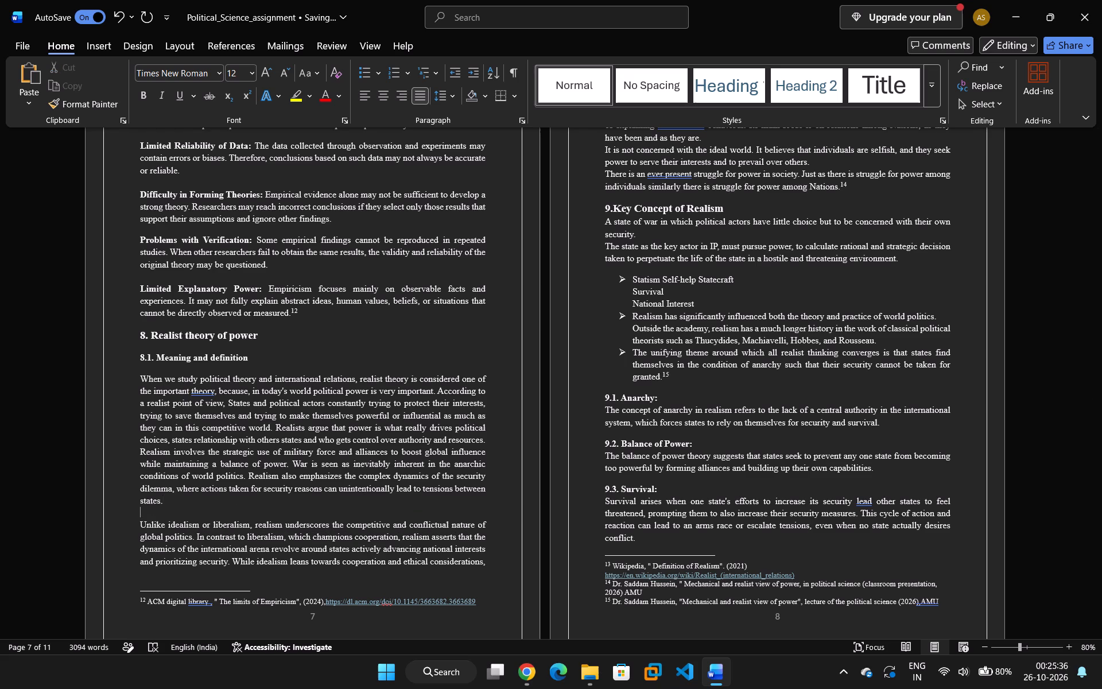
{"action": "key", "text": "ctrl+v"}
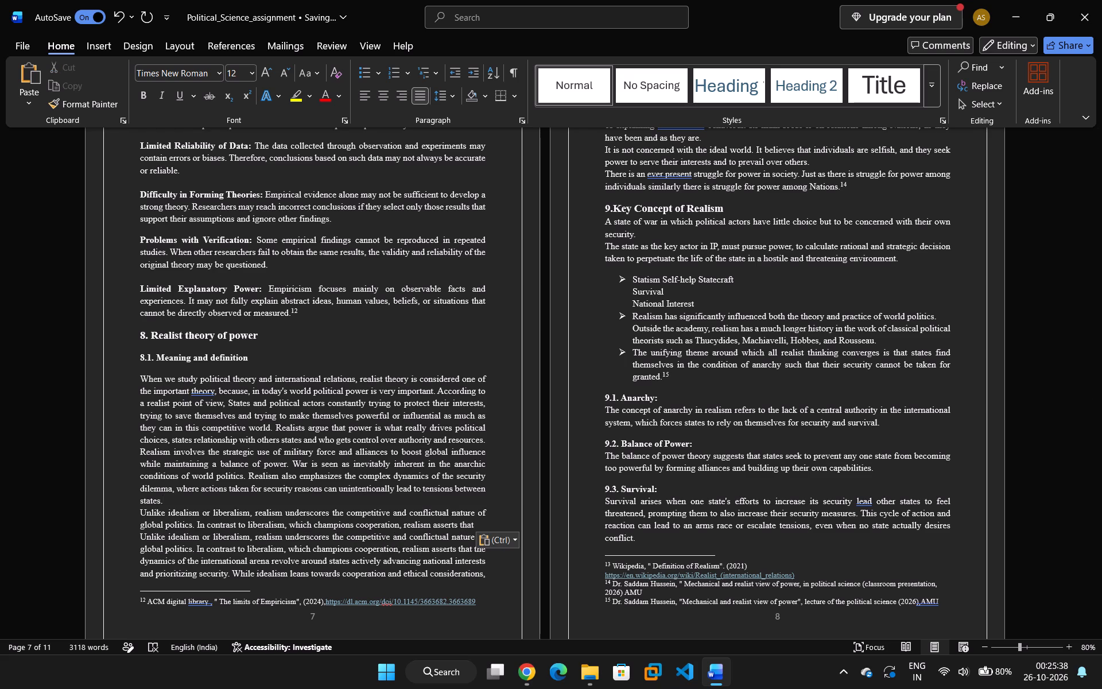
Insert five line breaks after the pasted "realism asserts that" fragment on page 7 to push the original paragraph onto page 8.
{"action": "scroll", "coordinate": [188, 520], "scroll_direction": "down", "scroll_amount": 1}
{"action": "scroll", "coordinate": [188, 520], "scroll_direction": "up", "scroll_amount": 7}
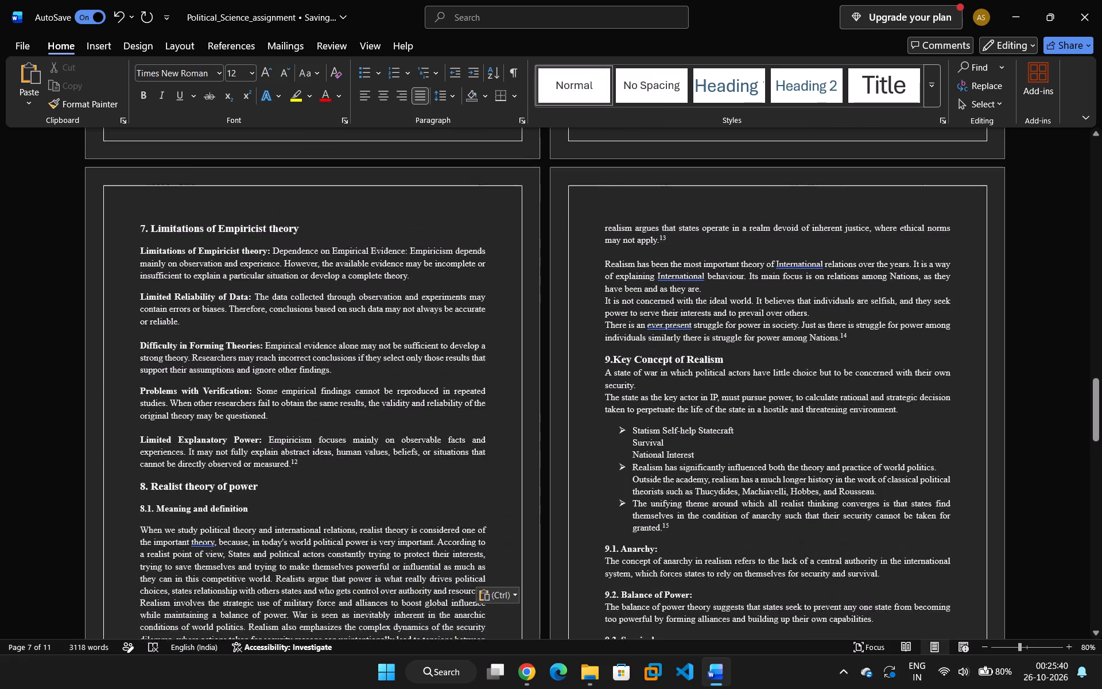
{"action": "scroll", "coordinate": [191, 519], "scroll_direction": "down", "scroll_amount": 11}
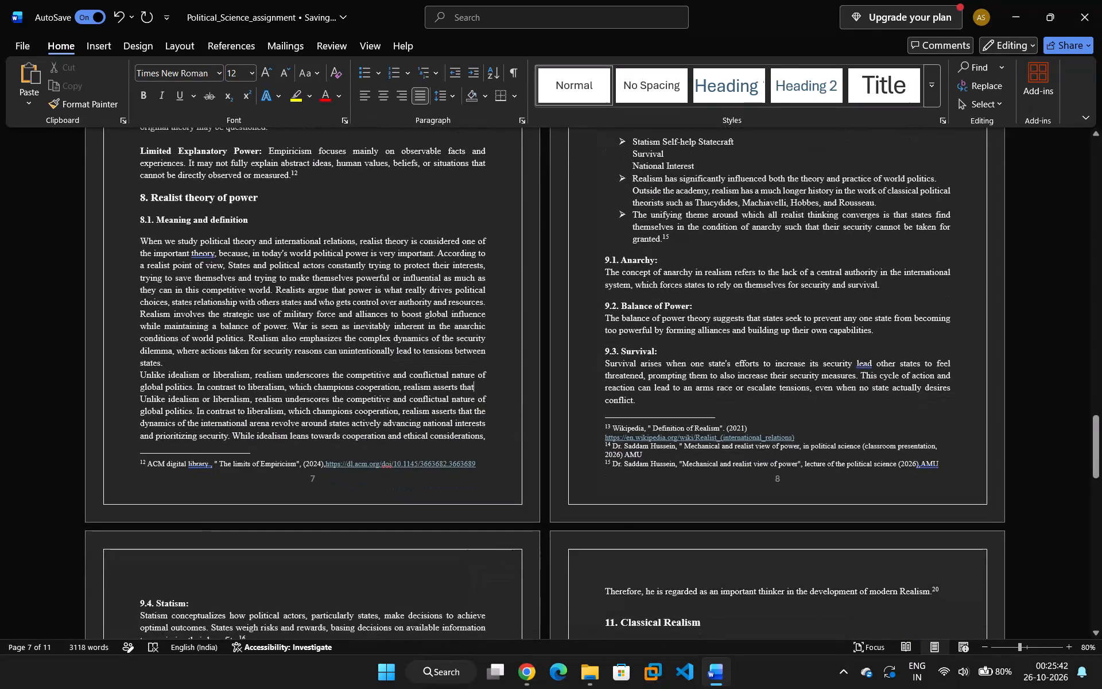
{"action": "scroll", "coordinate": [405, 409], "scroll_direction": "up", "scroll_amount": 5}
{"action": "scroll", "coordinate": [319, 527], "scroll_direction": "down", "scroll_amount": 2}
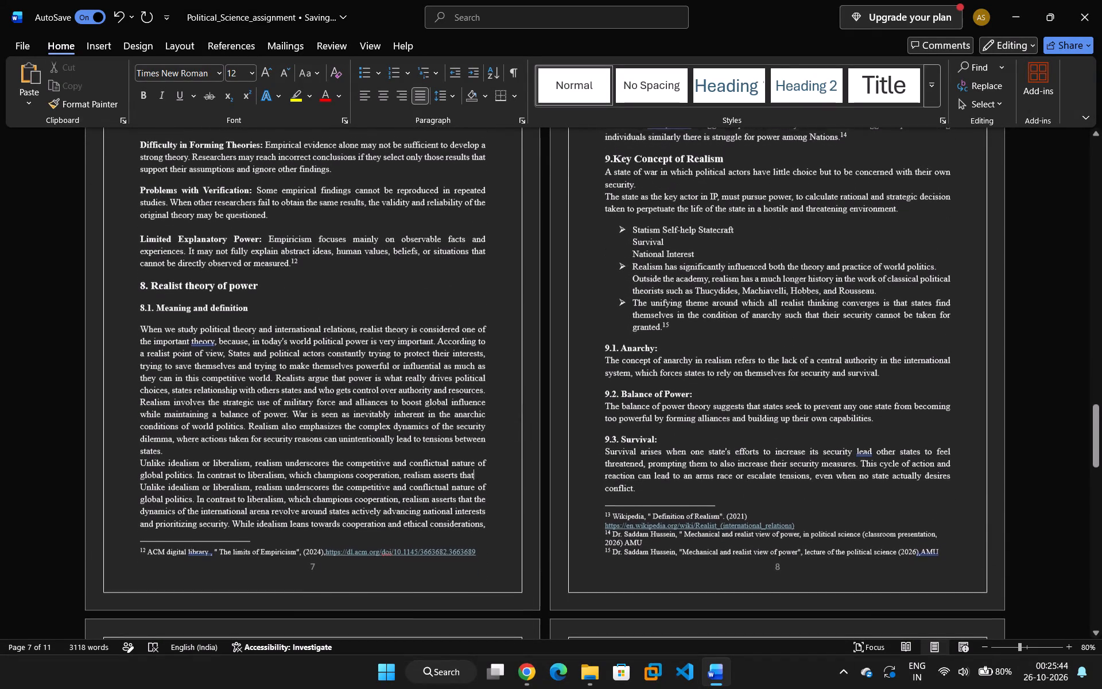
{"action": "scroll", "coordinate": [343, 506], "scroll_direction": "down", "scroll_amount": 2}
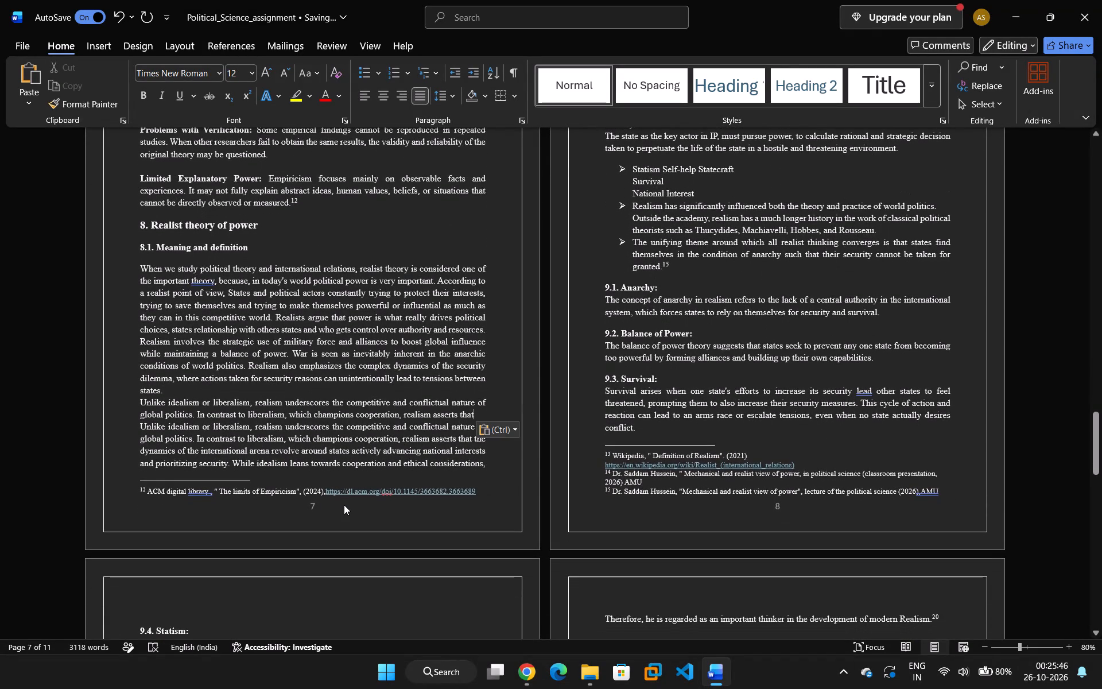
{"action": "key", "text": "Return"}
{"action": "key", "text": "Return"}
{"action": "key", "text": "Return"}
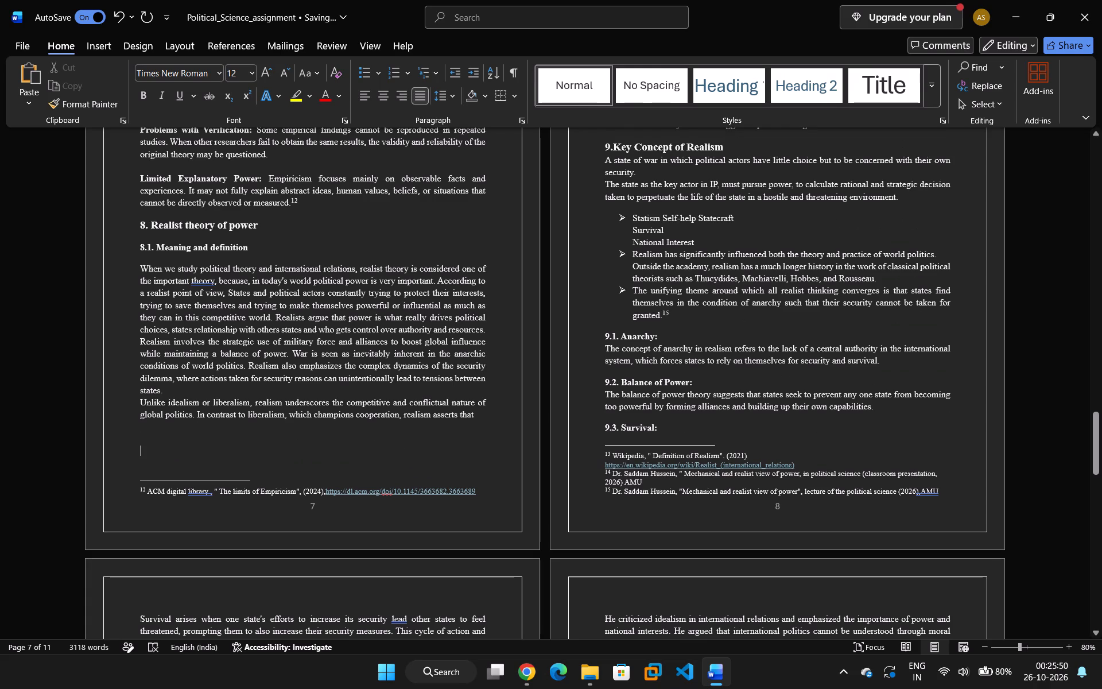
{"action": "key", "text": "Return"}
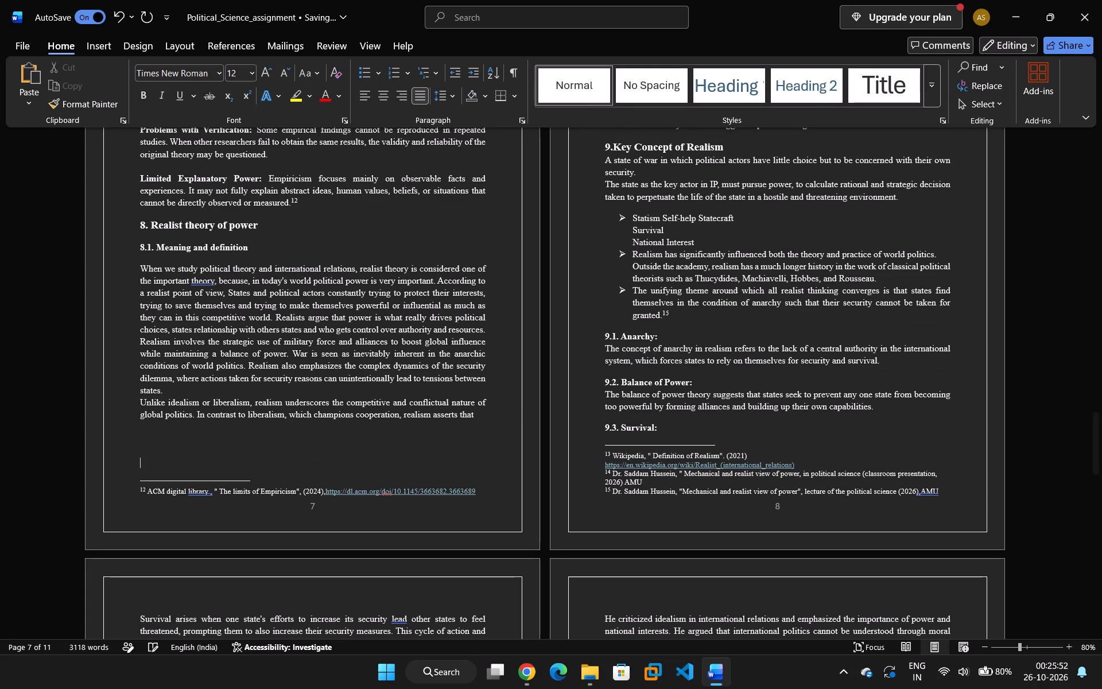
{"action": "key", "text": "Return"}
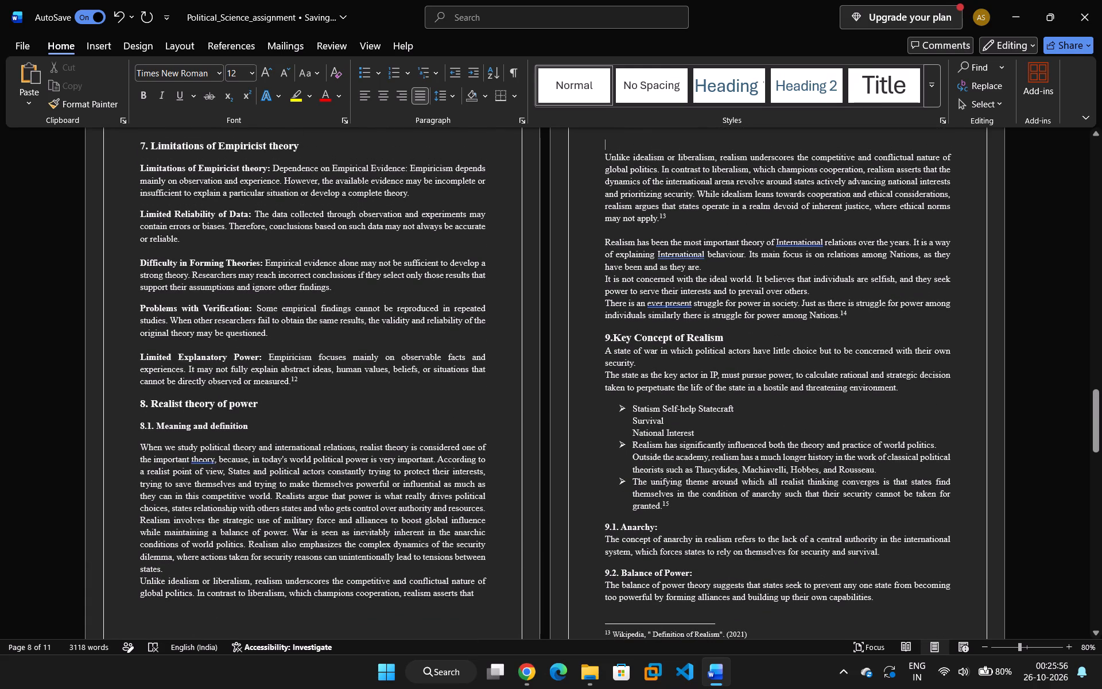
Copy the paragraph at the top of page 8 from "Unlike idealism or liberalism" through "may not apply", without the footnote mark.
{"action": "left_click_drag", "start_coordinate": [603, 150], "coordinate": [654, 217]}
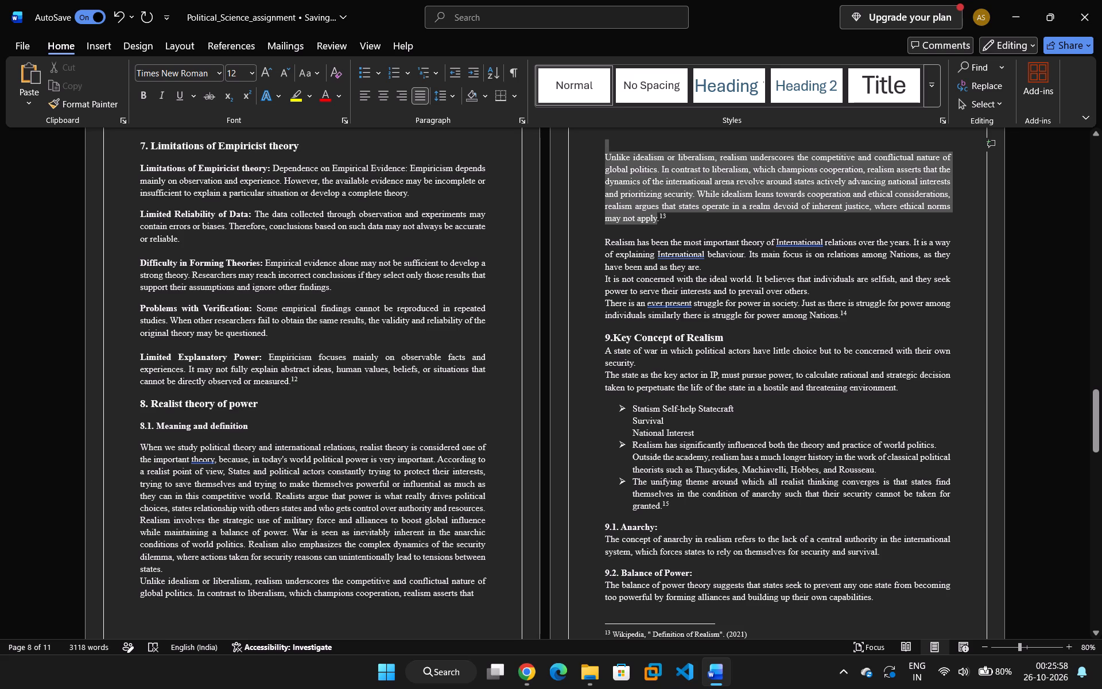
{"action": "left_click_drag", "start_coordinate": [654, 217], "coordinate": [654, 217]}
{"action": "left_click_drag", "start_coordinate": [654, 217], "coordinate": [654, 217]}
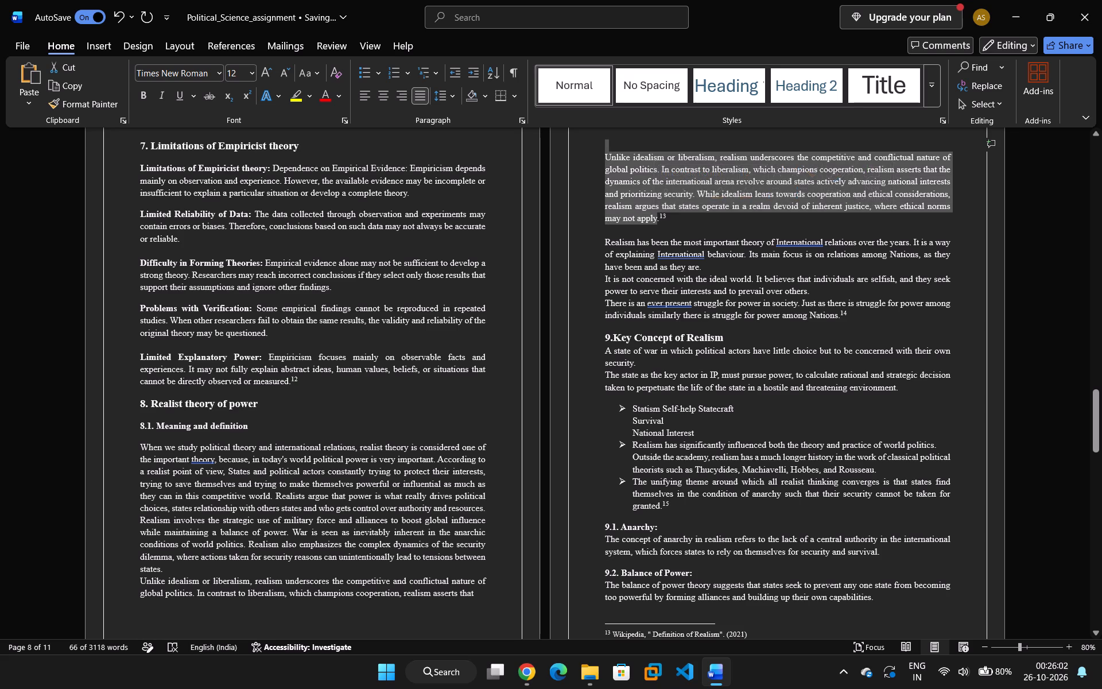
{"action": "left_click", "coordinate": [606, 156]}
{"action": "left_click_drag", "start_coordinate": [607, 156], "coordinate": [641, 208]}
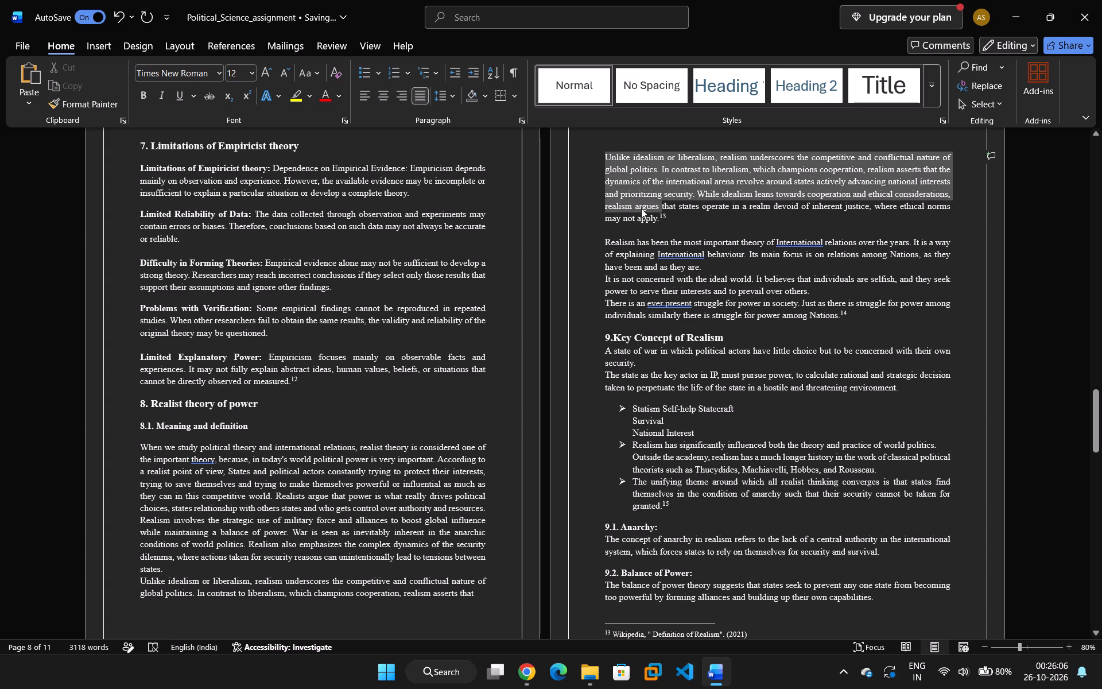
{"action": "left_click_drag", "start_coordinate": [641, 208], "coordinate": [655, 220]}
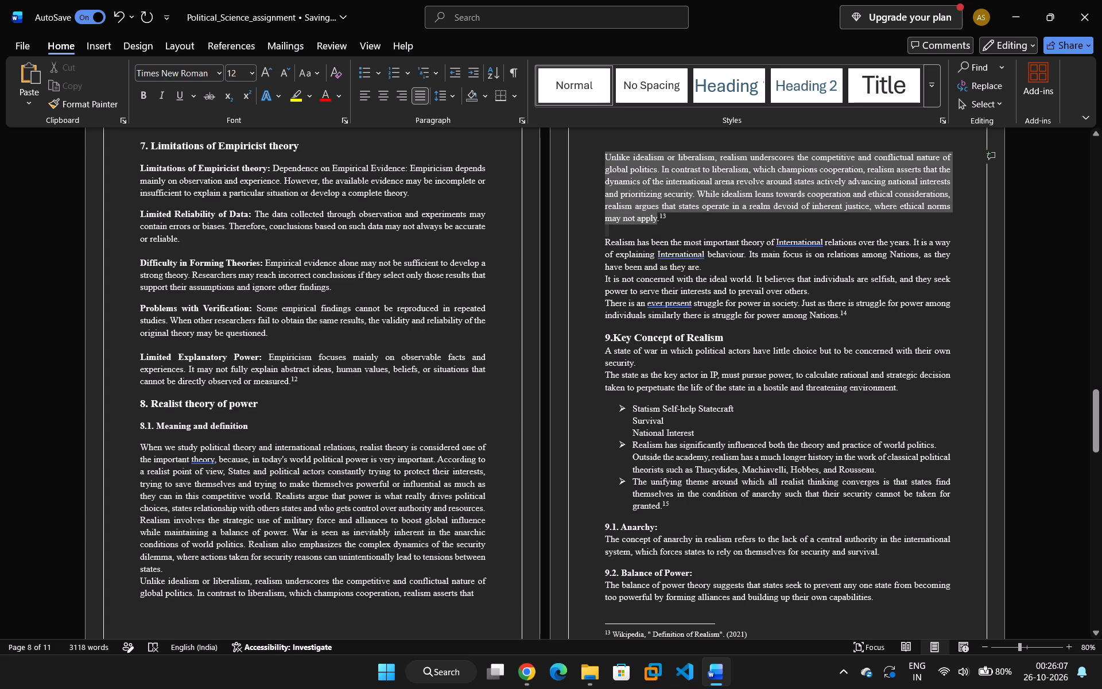
{"action": "left_click_drag", "start_coordinate": [655, 220], "coordinate": [658, 223]}
{"action": "key", "text": "ctrl+c"}
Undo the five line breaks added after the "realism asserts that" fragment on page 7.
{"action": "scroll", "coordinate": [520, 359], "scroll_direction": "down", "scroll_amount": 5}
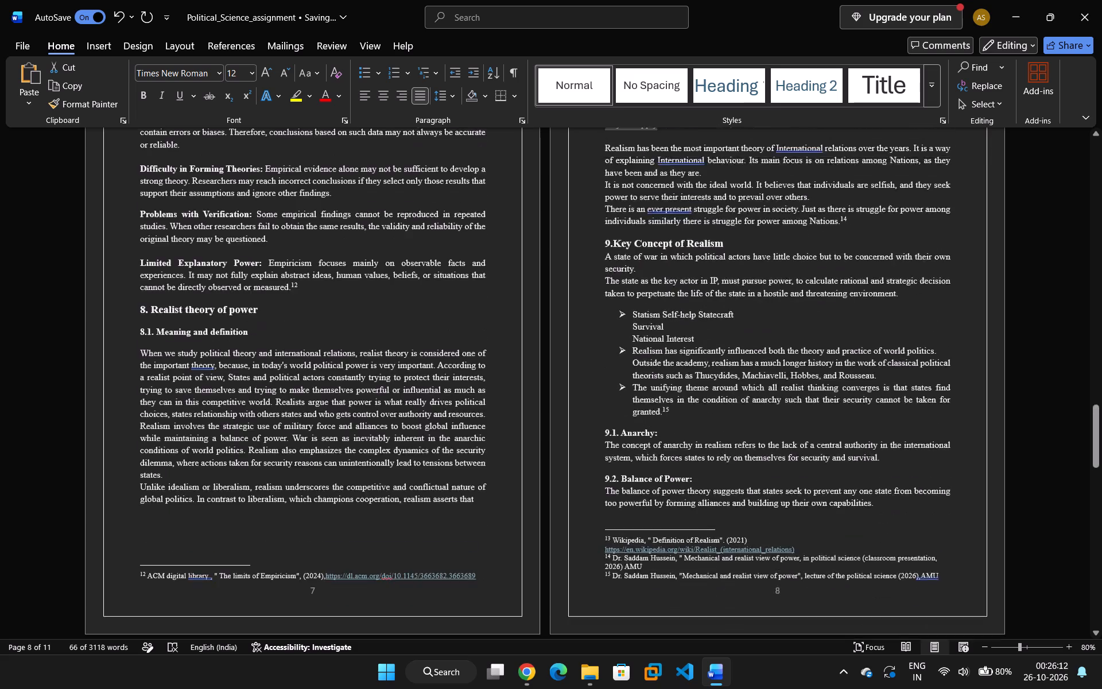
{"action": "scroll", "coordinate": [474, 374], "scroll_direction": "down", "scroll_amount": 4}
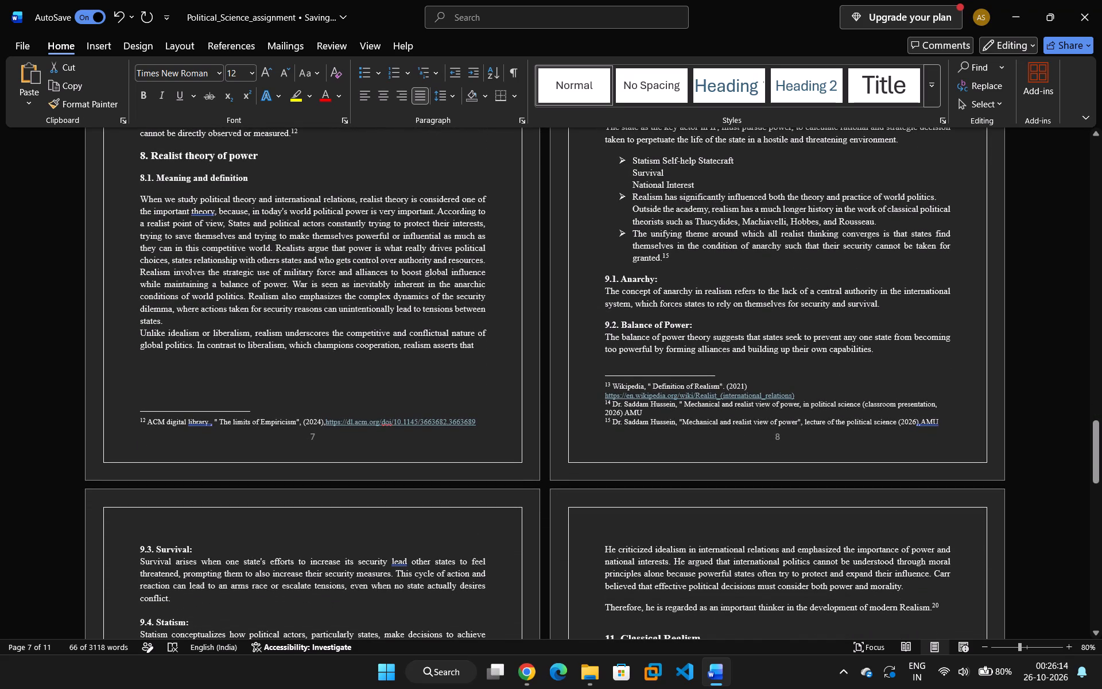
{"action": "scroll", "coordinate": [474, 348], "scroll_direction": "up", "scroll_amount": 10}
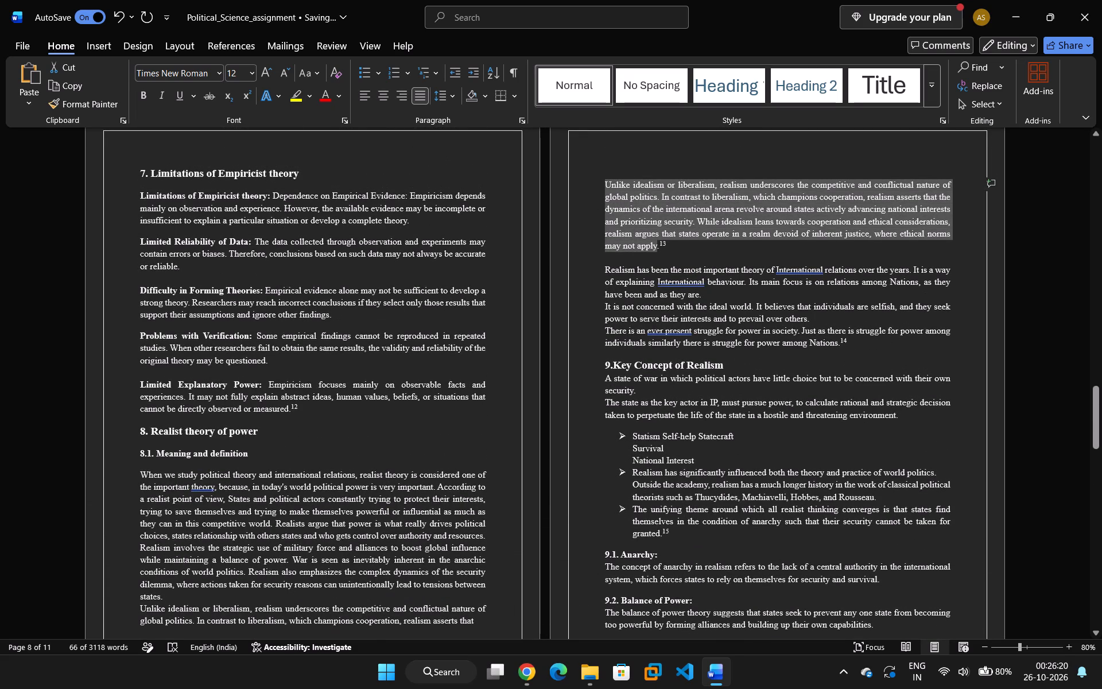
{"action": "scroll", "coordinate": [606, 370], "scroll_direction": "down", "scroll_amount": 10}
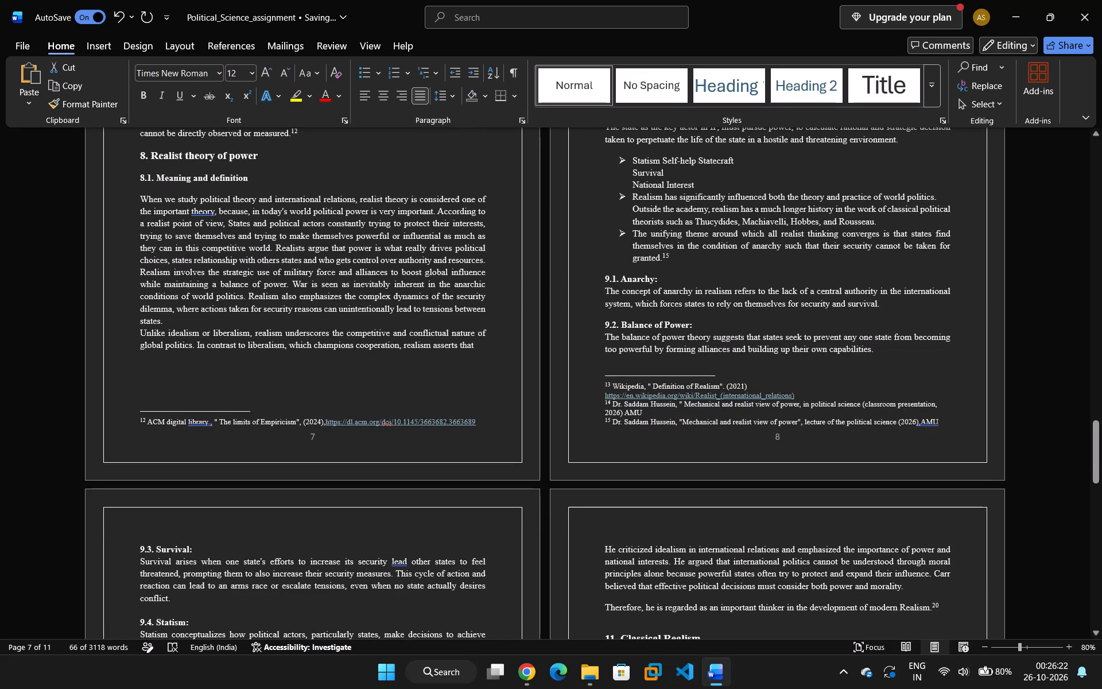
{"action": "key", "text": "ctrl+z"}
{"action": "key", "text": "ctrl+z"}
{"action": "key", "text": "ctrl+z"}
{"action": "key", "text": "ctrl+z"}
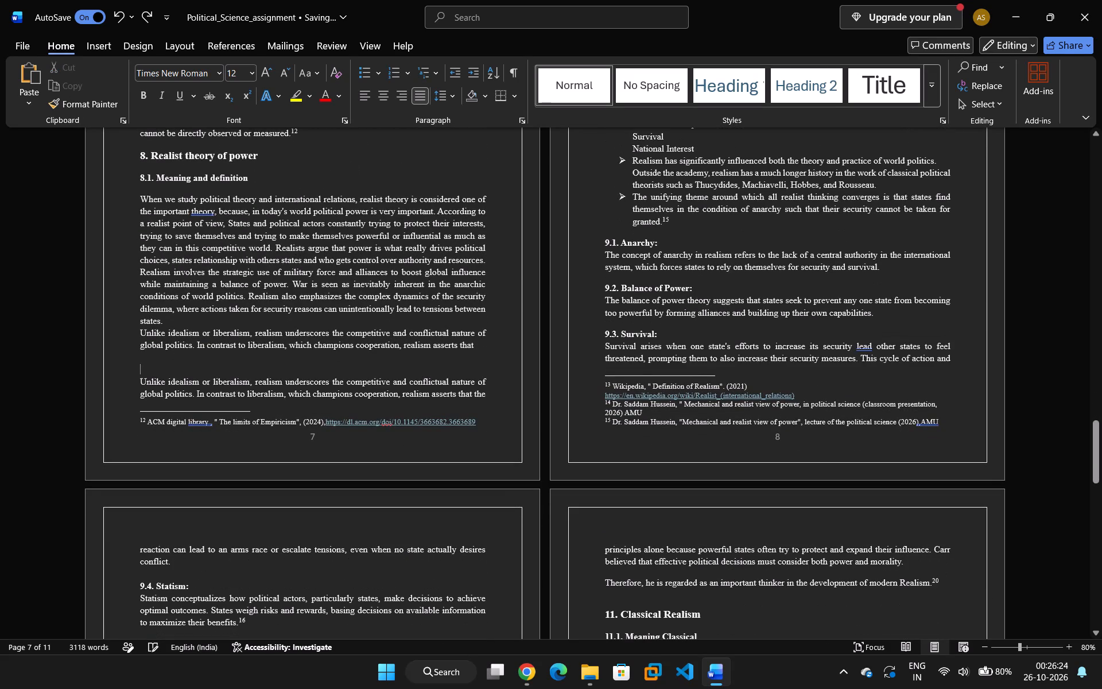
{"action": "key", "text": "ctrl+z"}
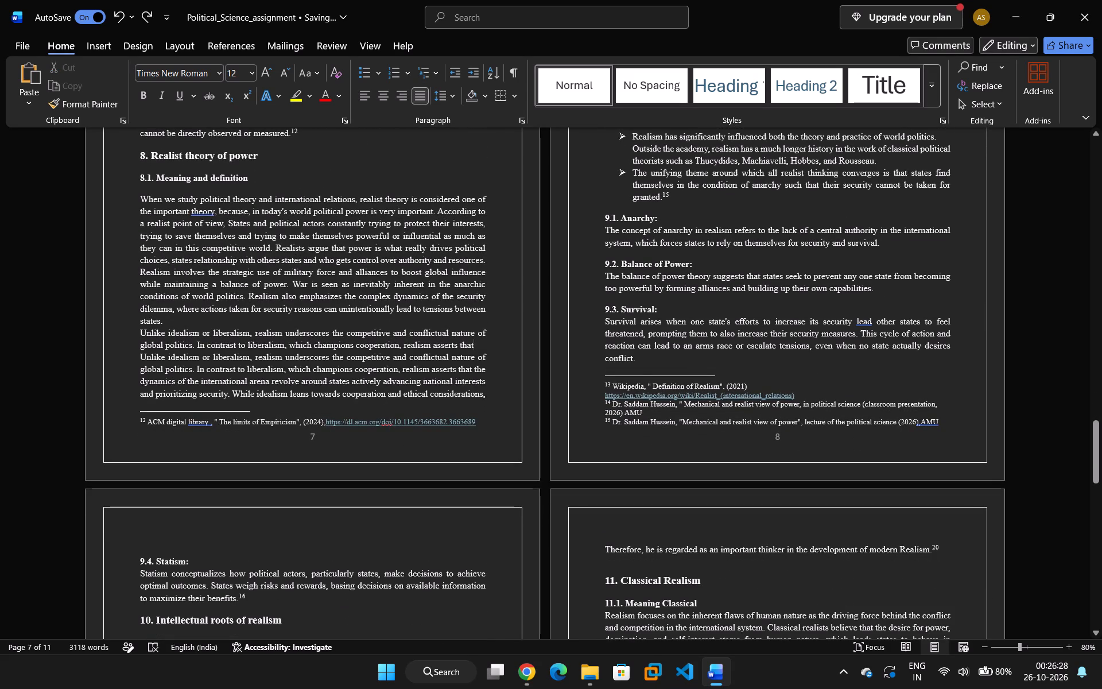
Replace the duplicated "Unlike idealism or liberalism" lines ending page 7, through "ethical considerations,", with the copied paragraph text.
{"action": "left_click_drag", "start_coordinate": [486, 394], "coordinate": [135, 342]}
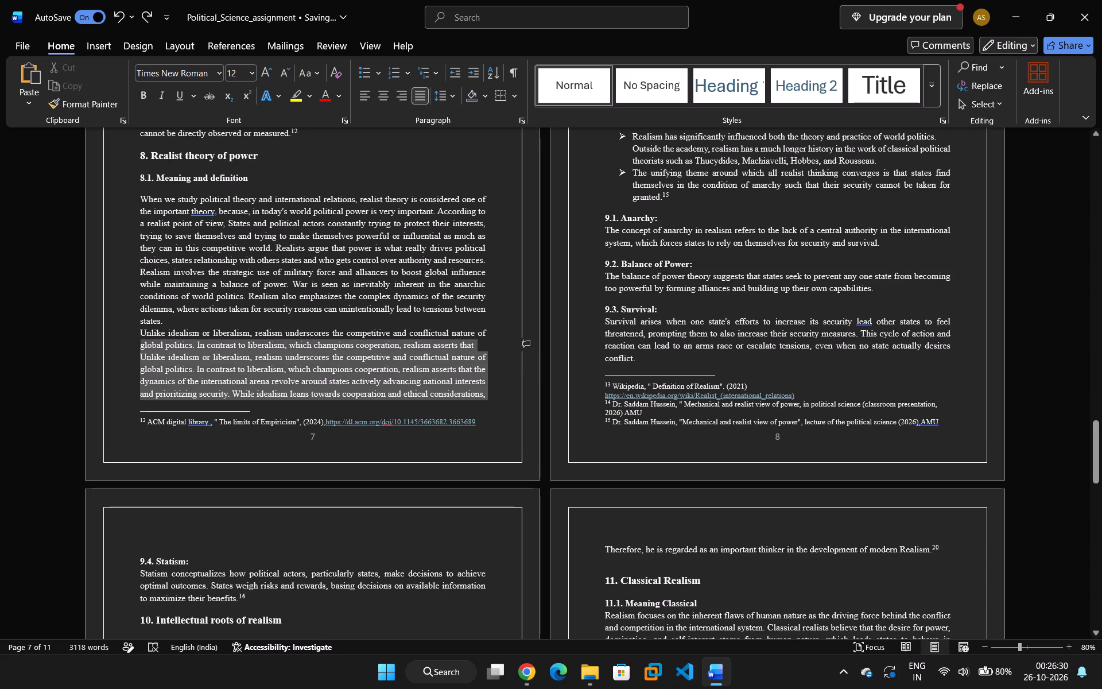
{"action": "left_click_drag", "start_coordinate": [135, 342], "coordinate": [141, 334]}
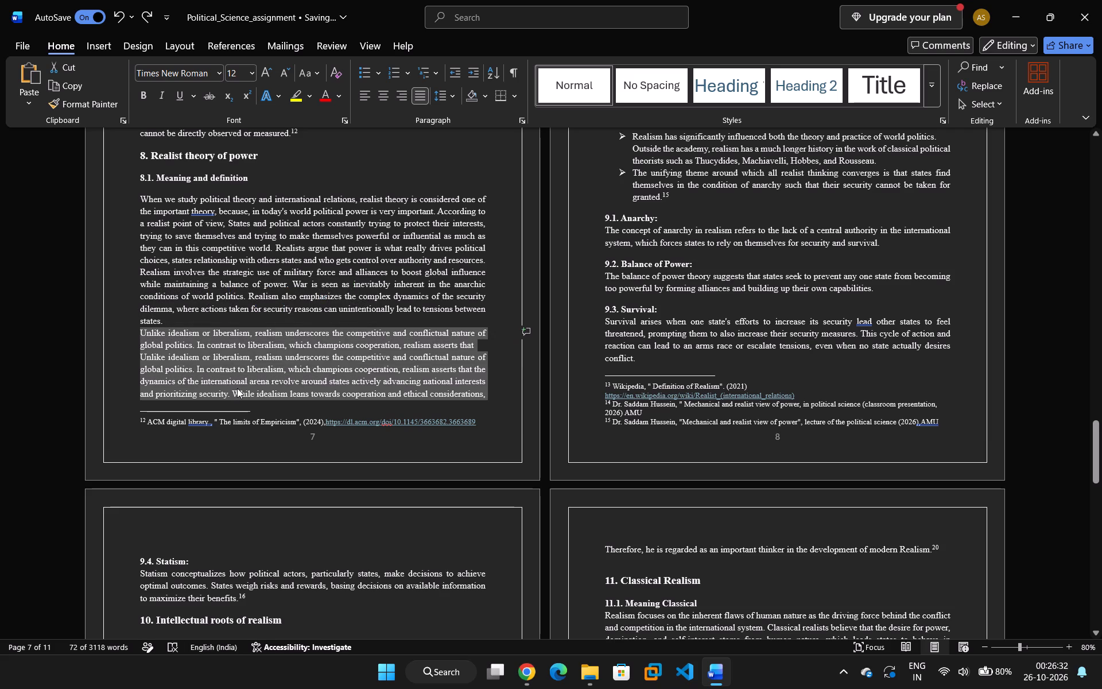
{"action": "key", "text": "ctrl+v"}
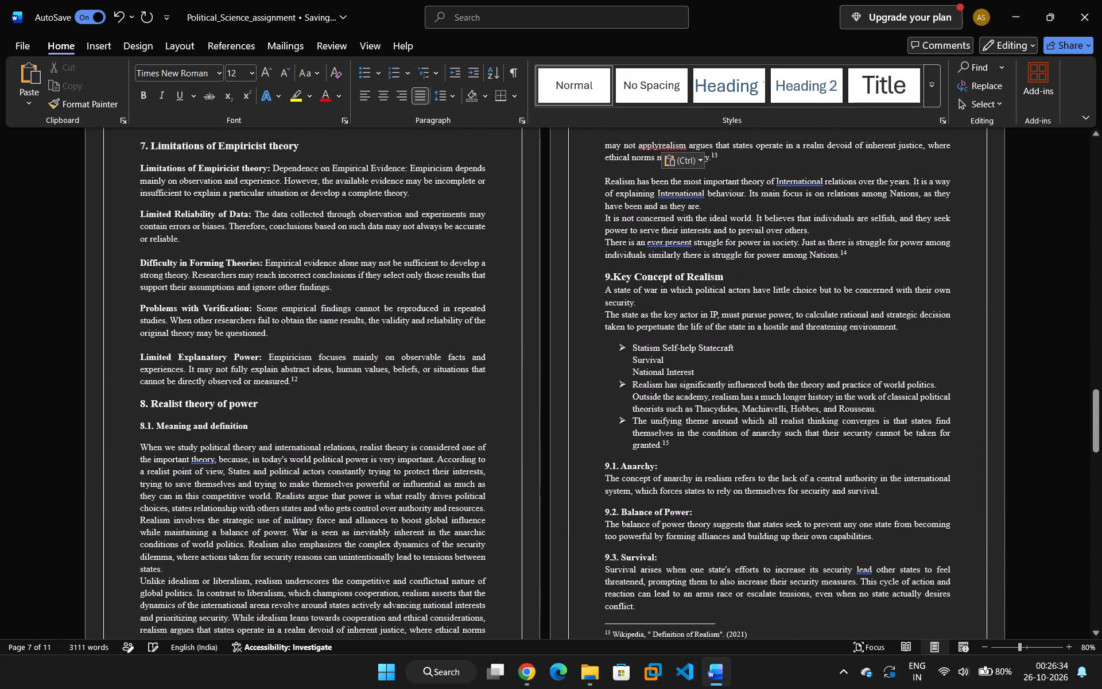
{"action": "scroll", "coordinate": [262, 408], "scroll_direction": "down", "scroll_amount": 5}
{"action": "scroll", "coordinate": [286, 429], "scroll_direction": "up", "scroll_amount": 9}
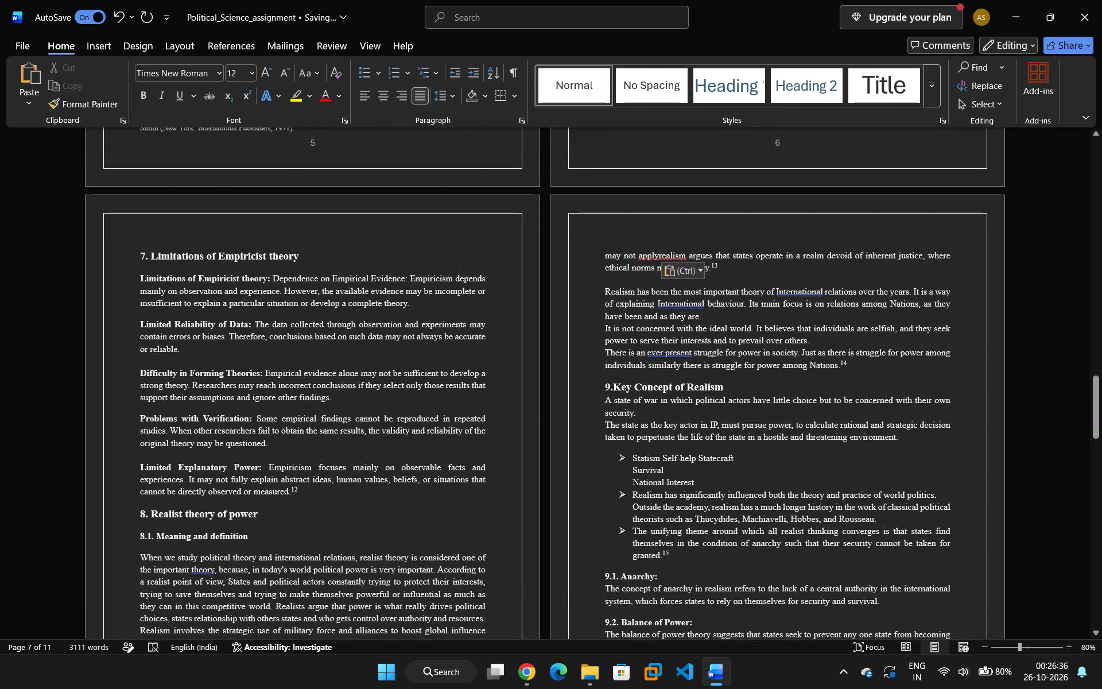
{"action": "scroll", "coordinate": [332, 414], "scroll_direction": "down", "scroll_amount": 2}
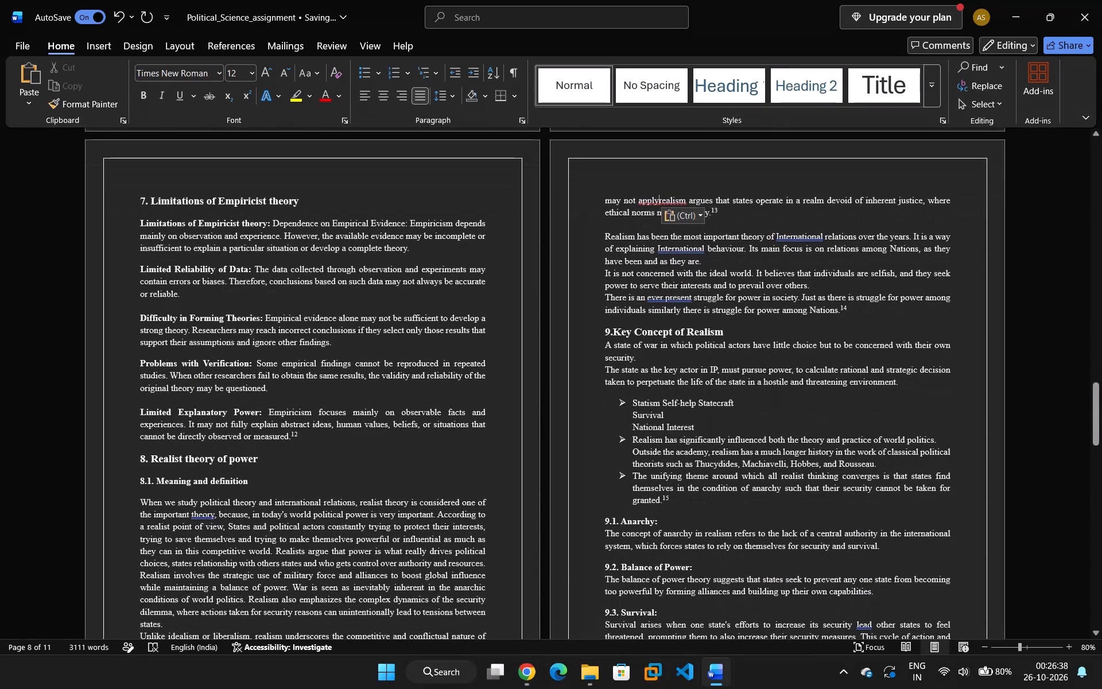
{"action": "scroll", "coordinate": [334, 413], "scroll_direction": "down", "scroll_amount": 2}
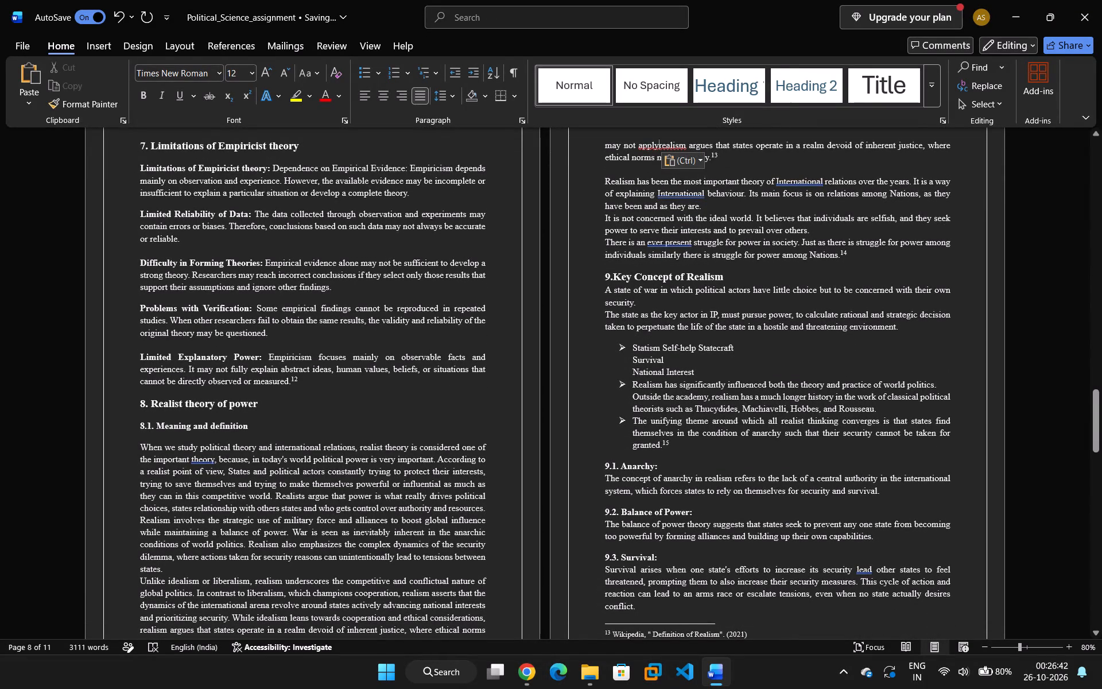
{"action": "scroll", "coordinate": [616, 244], "scroll_direction": "down", "scroll_amount": 5}
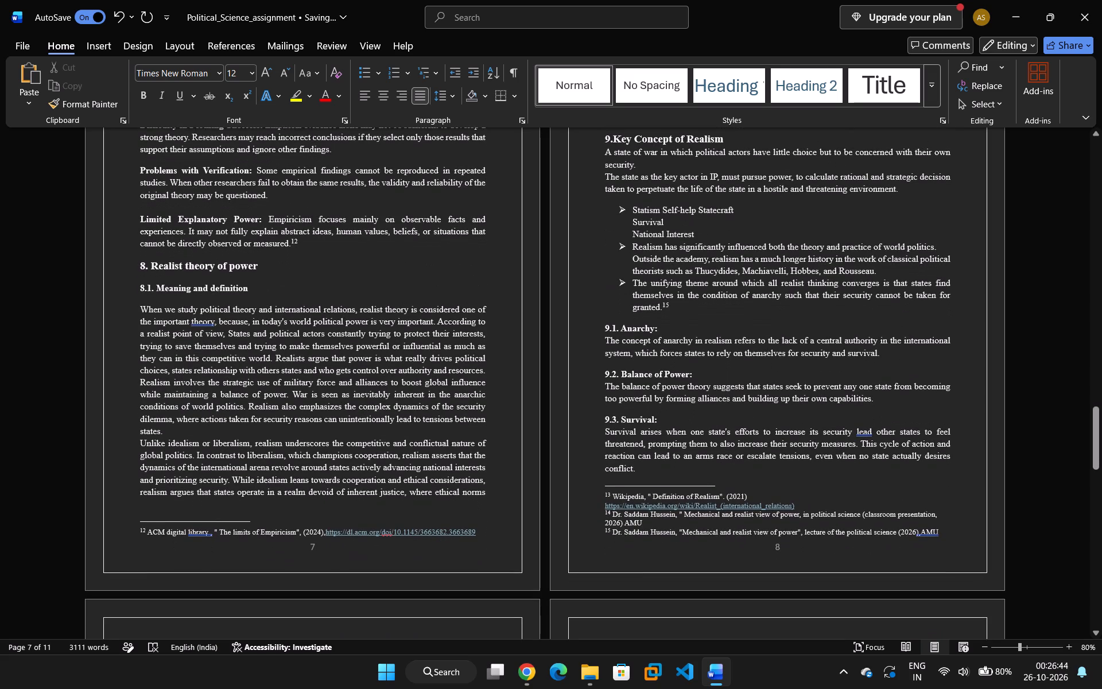
Examine how the pasted "Unlike idealism or liberalism" paragraph runs from the end of page 7 to the top of page 8.
{"action": "scroll", "coordinate": [549, 287], "scroll_direction": "up", "scroll_amount": 4}
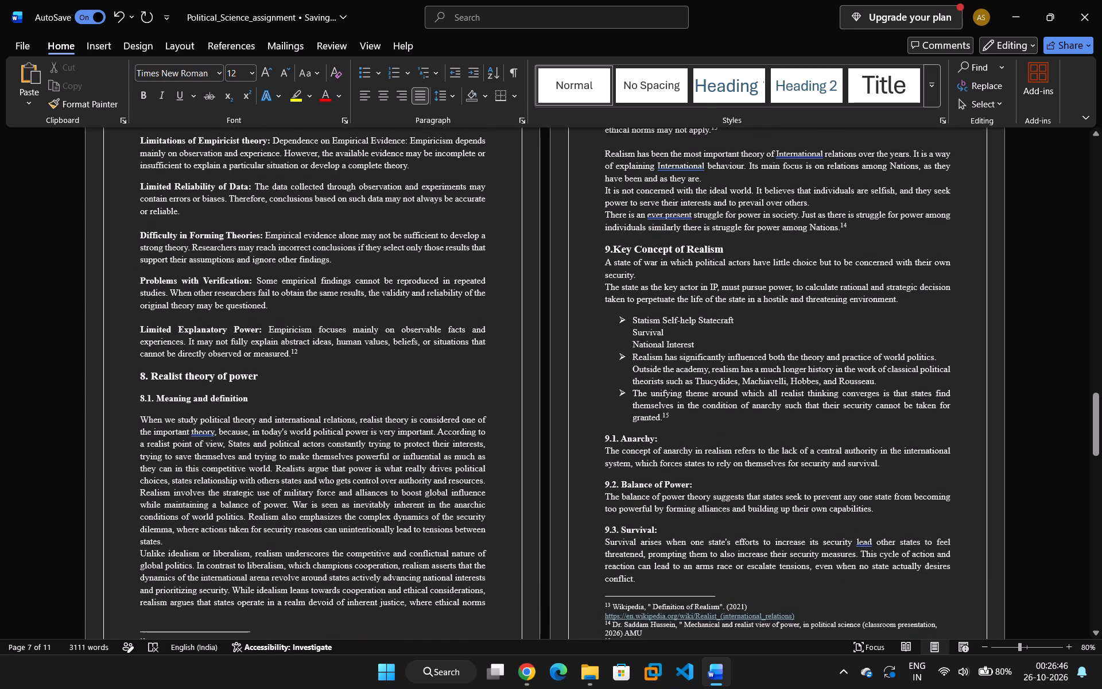
{"action": "scroll", "coordinate": [545, 289], "scroll_direction": "up", "scroll_amount": 1}
{"action": "left_click", "coordinate": [723, 160]}
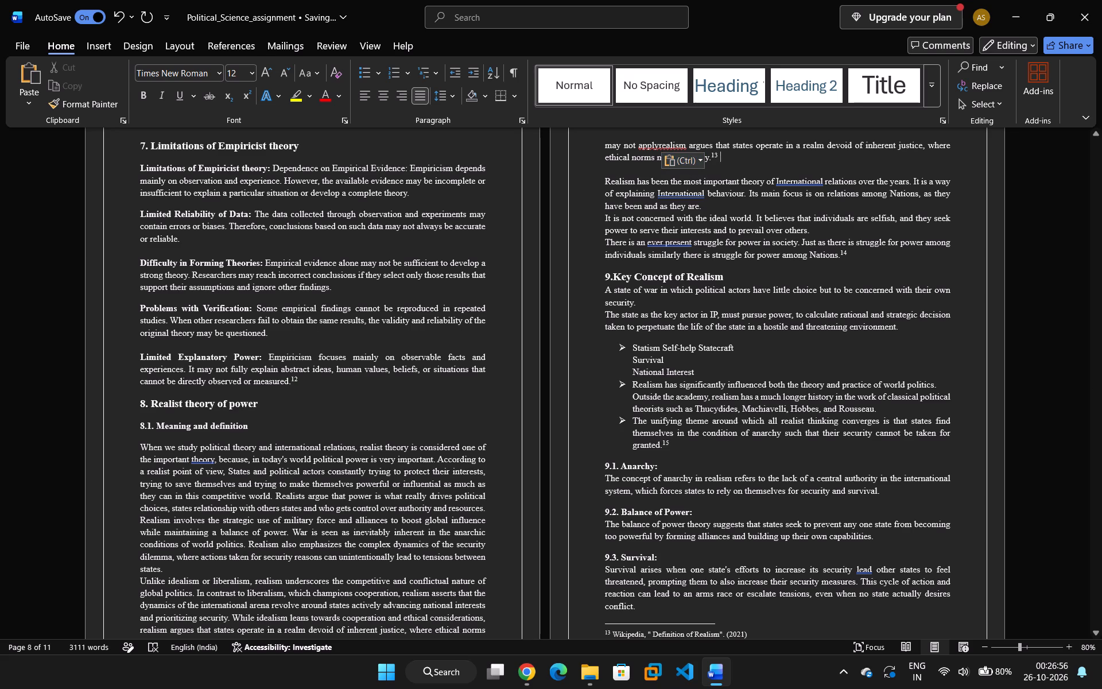
{"action": "scroll", "coordinate": [499, 294], "scroll_direction": "down", "scroll_amount": 3}
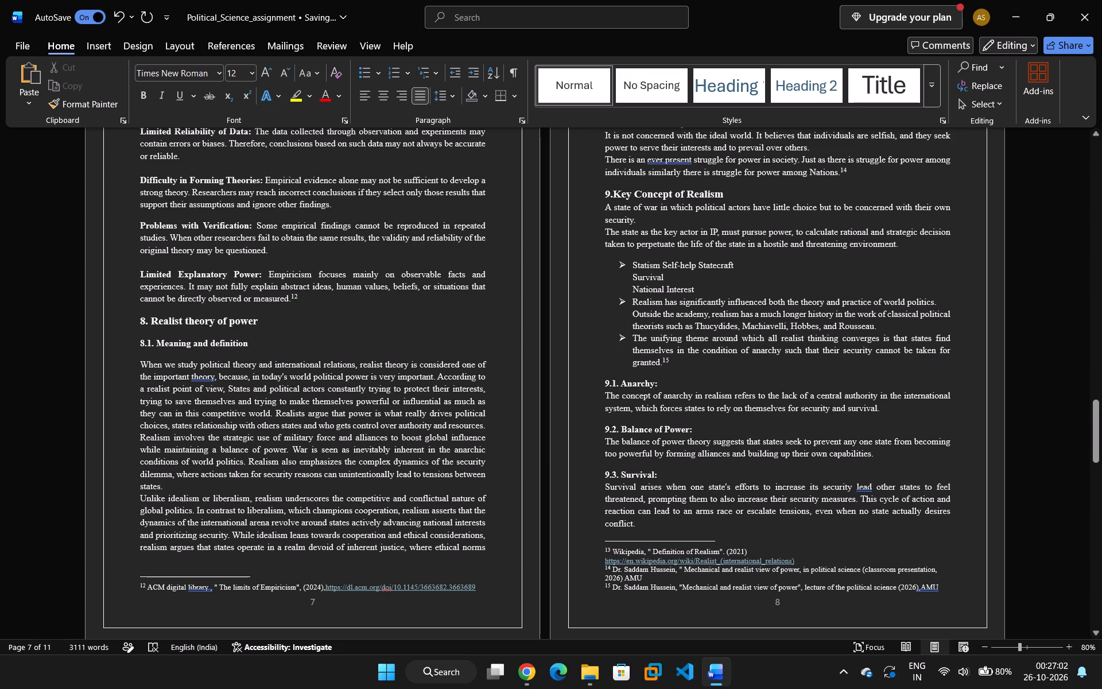
{"action": "scroll", "coordinate": [313, 364], "scroll_direction": "down", "scroll_amount": 2}
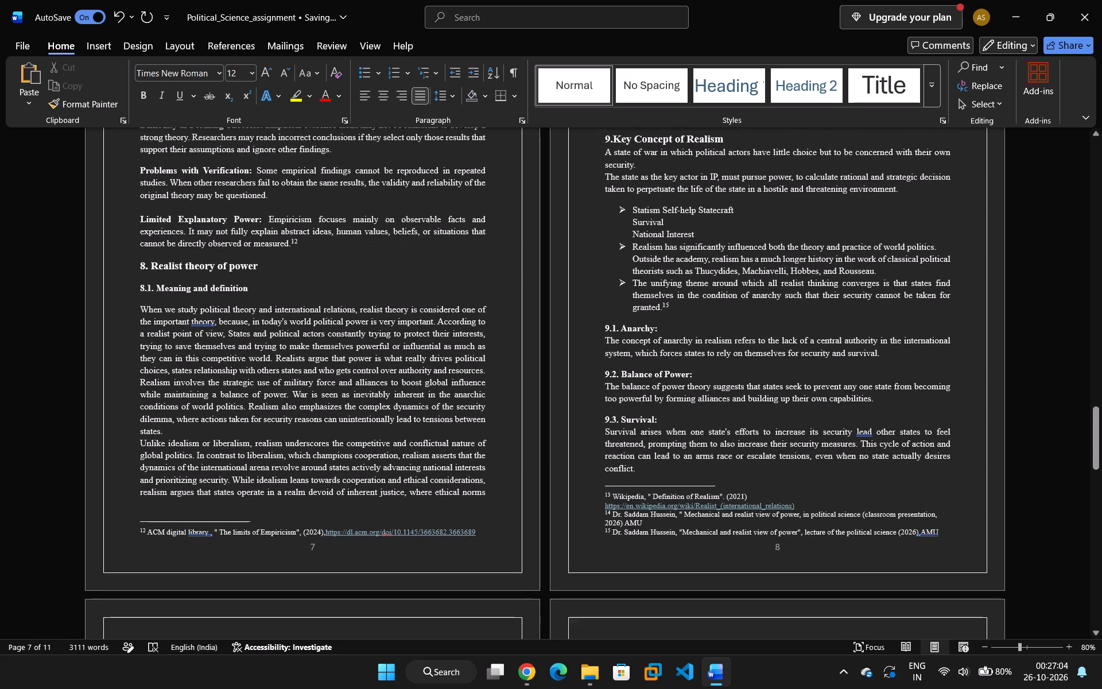
{"action": "scroll", "coordinate": [313, 365], "scroll_direction": "down", "scroll_amount": 1}
{"action": "scroll", "coordinate": [317, 365], "scroll_direction": "up", "scroll_amount": 9}
{"action": "scroll", "coordinate": [333, 366], "scroll_direction": "down", "scroll_amount": 5}
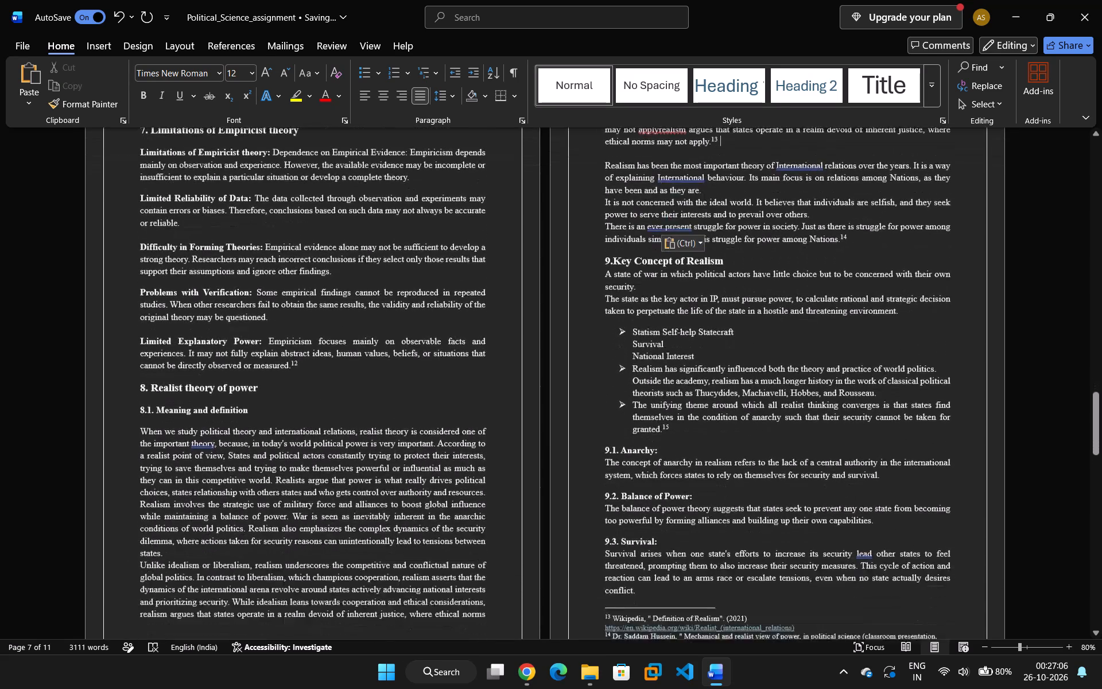
{"action": "scroll", "coordinate": [333, 366], "scroll_direction": "down", "scroll_amount": 4}
{"action": "scroll", "coordinate": [337, 370], "scroll_direction": "up", "scroll_amount": 10}
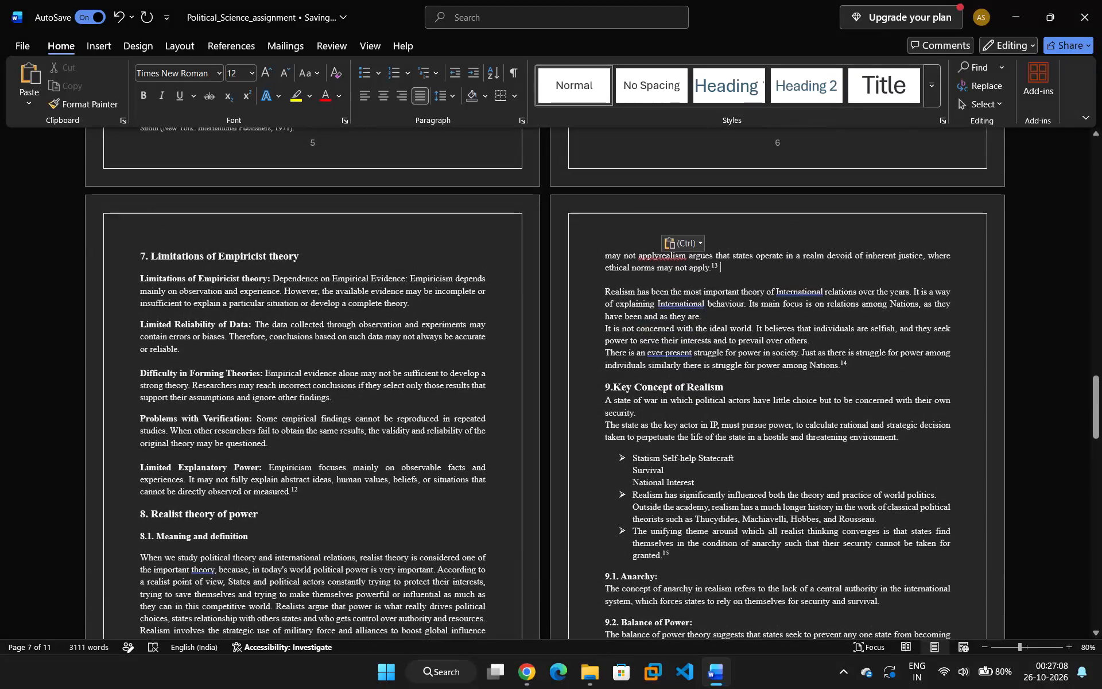
{"action": "scroll", "coordinate": [344, 384], "scroll_direction": "up", "scroll_amount": 3}
{"action": "scroll", "coordinate": [344, 388], "scroll_direction": "down", "scroll_amount": 12}
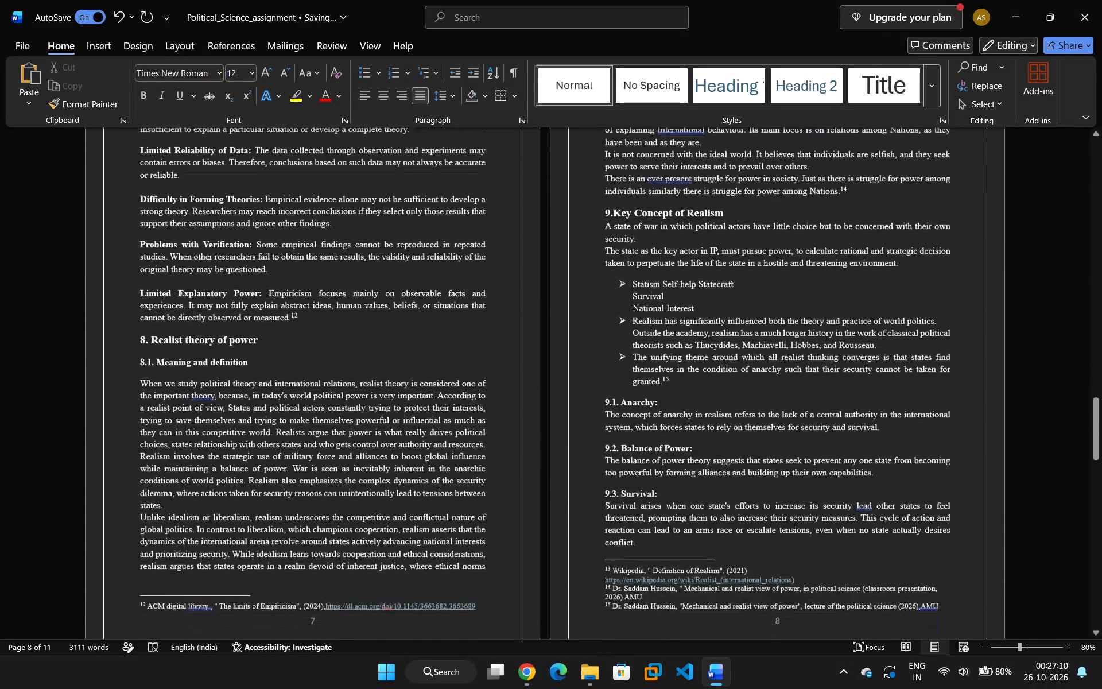
{"action": "scroll", "coordinate": [348, 388], "scroll_direction": "down", "scroll_amount": 2}
{"action": "scroll", "coordinate": [348, 388], "scroll_direction": "up", "scroll_amount": 12}
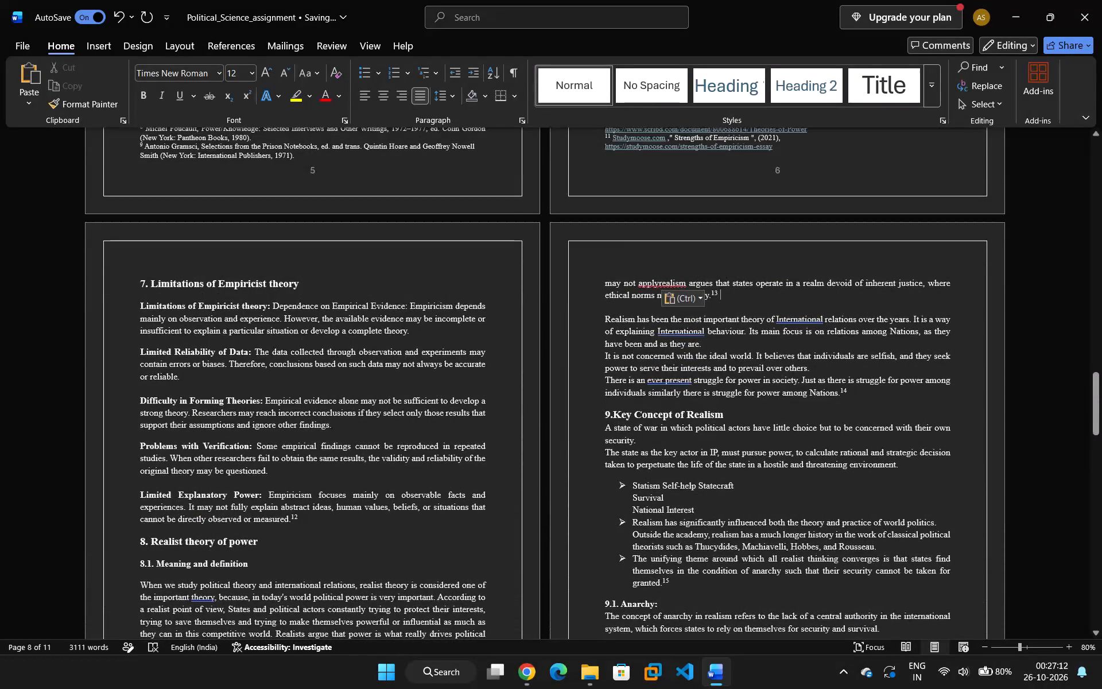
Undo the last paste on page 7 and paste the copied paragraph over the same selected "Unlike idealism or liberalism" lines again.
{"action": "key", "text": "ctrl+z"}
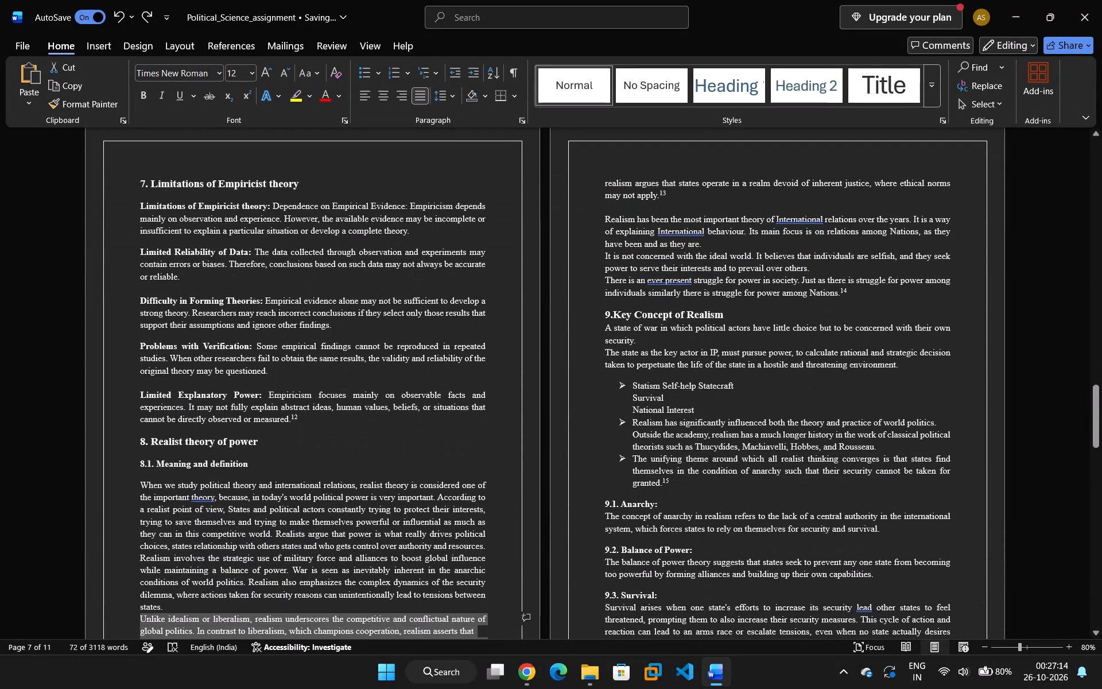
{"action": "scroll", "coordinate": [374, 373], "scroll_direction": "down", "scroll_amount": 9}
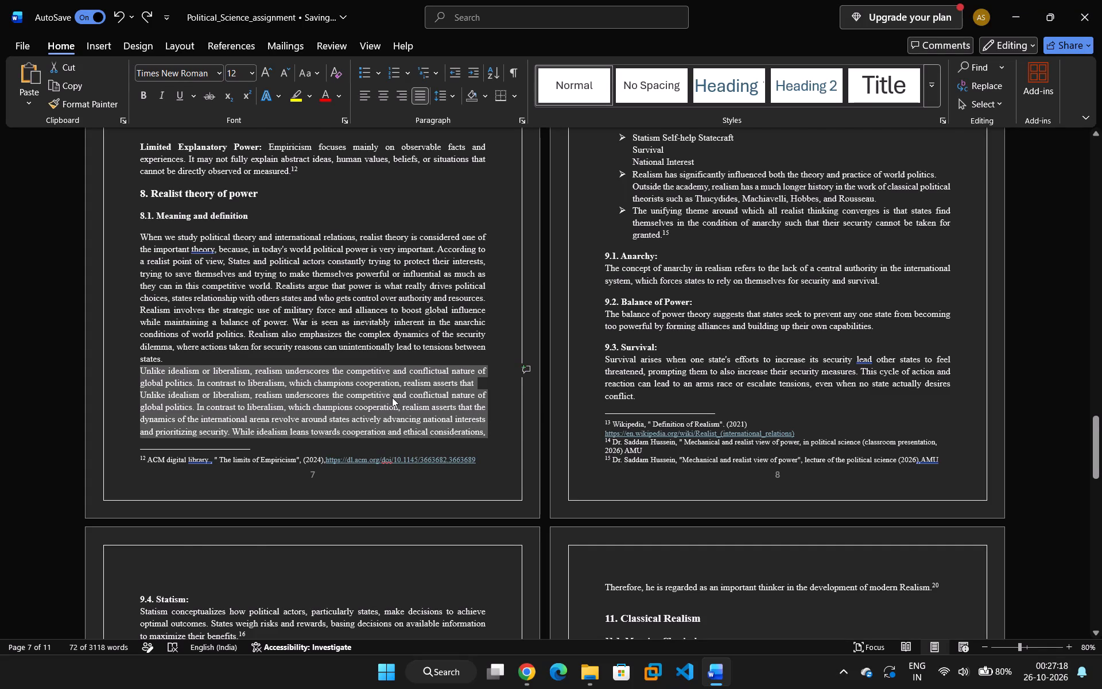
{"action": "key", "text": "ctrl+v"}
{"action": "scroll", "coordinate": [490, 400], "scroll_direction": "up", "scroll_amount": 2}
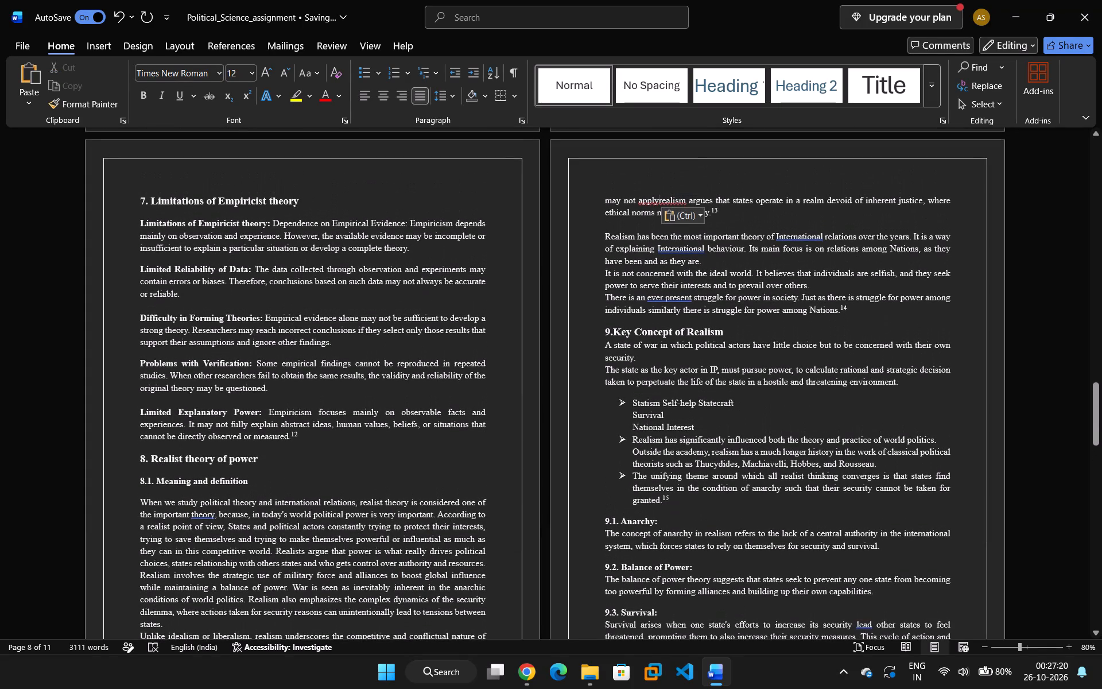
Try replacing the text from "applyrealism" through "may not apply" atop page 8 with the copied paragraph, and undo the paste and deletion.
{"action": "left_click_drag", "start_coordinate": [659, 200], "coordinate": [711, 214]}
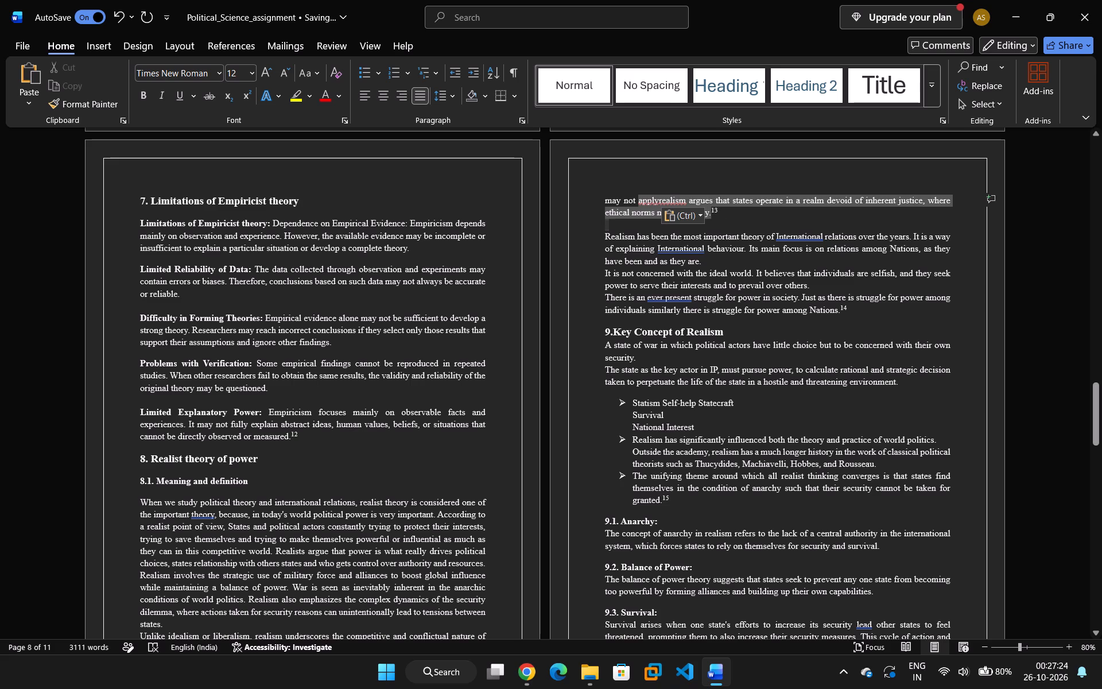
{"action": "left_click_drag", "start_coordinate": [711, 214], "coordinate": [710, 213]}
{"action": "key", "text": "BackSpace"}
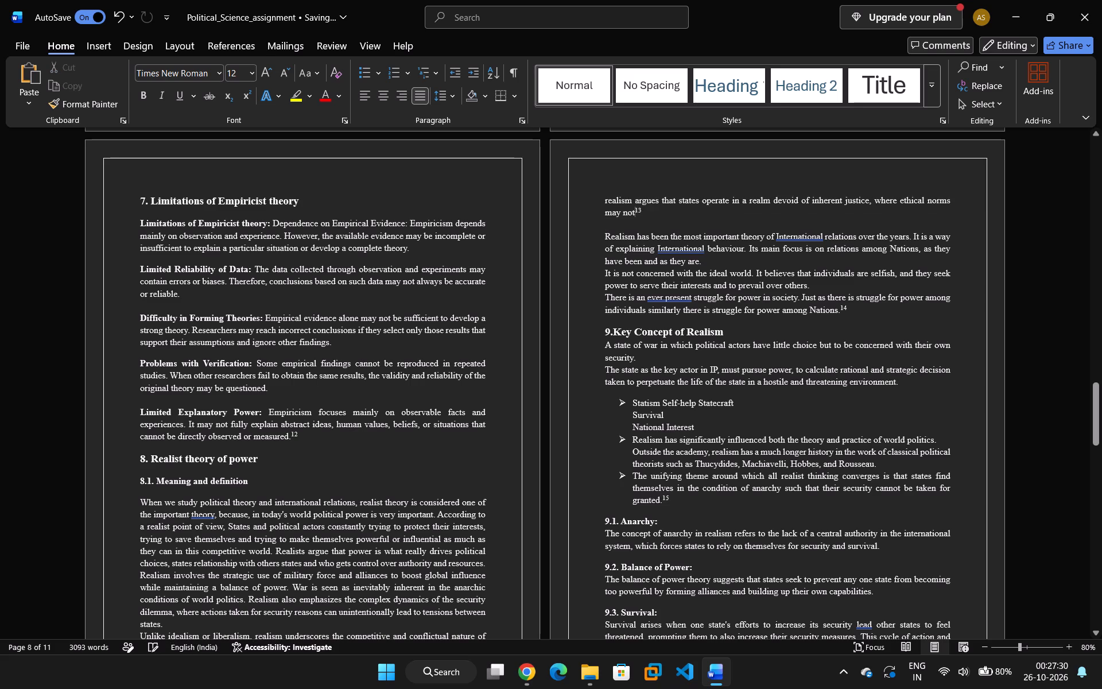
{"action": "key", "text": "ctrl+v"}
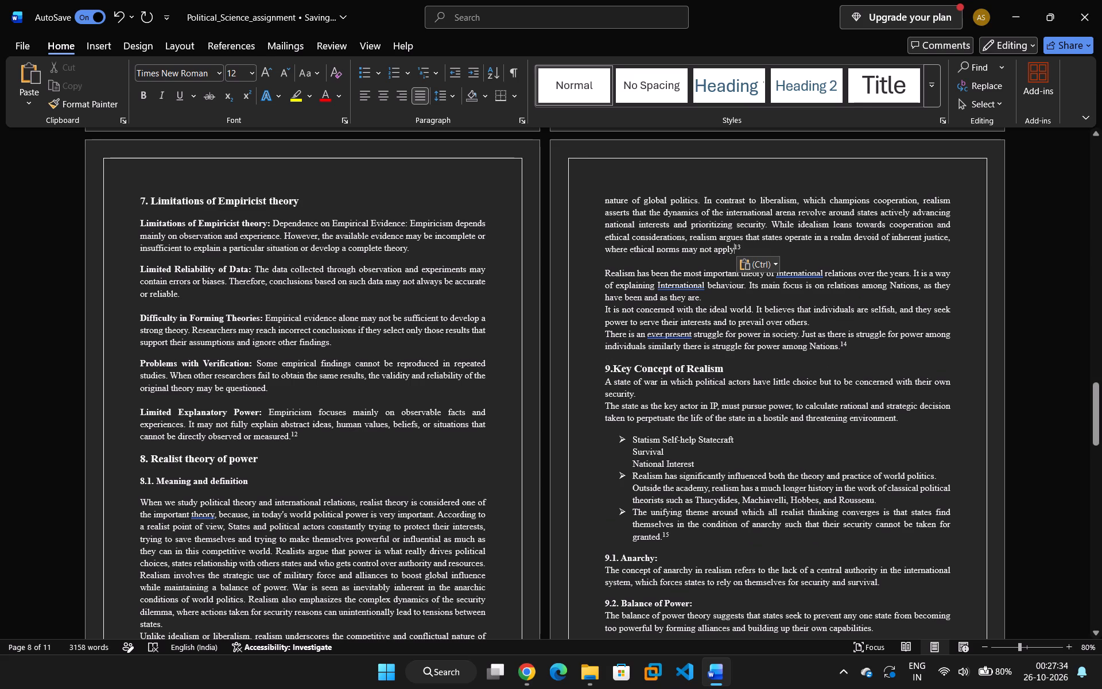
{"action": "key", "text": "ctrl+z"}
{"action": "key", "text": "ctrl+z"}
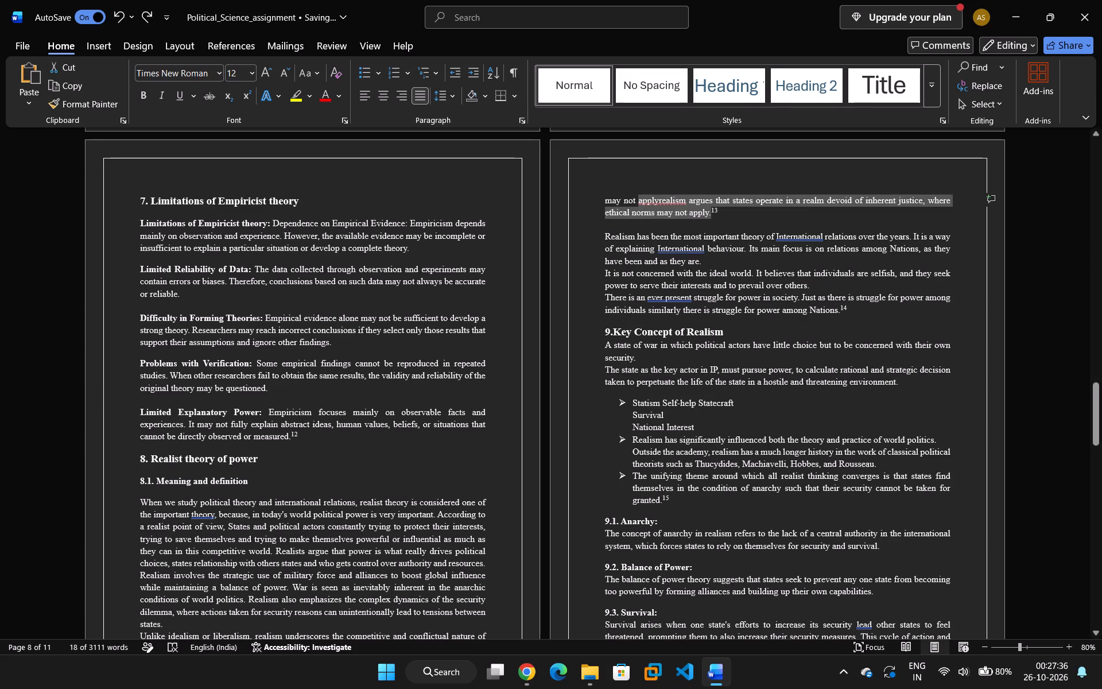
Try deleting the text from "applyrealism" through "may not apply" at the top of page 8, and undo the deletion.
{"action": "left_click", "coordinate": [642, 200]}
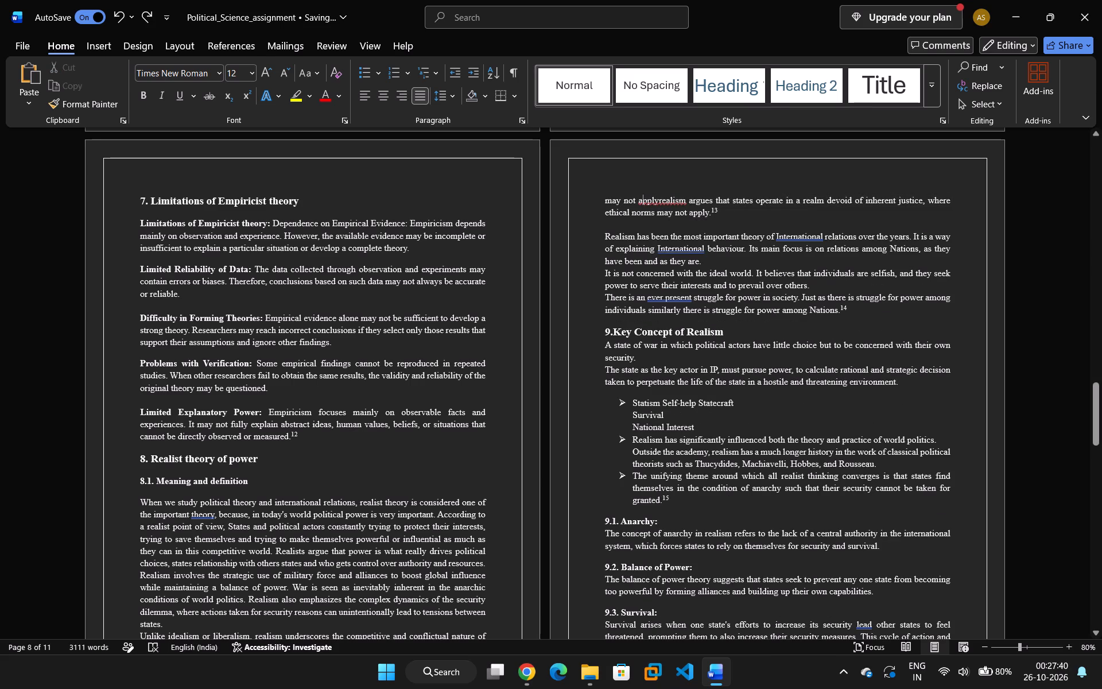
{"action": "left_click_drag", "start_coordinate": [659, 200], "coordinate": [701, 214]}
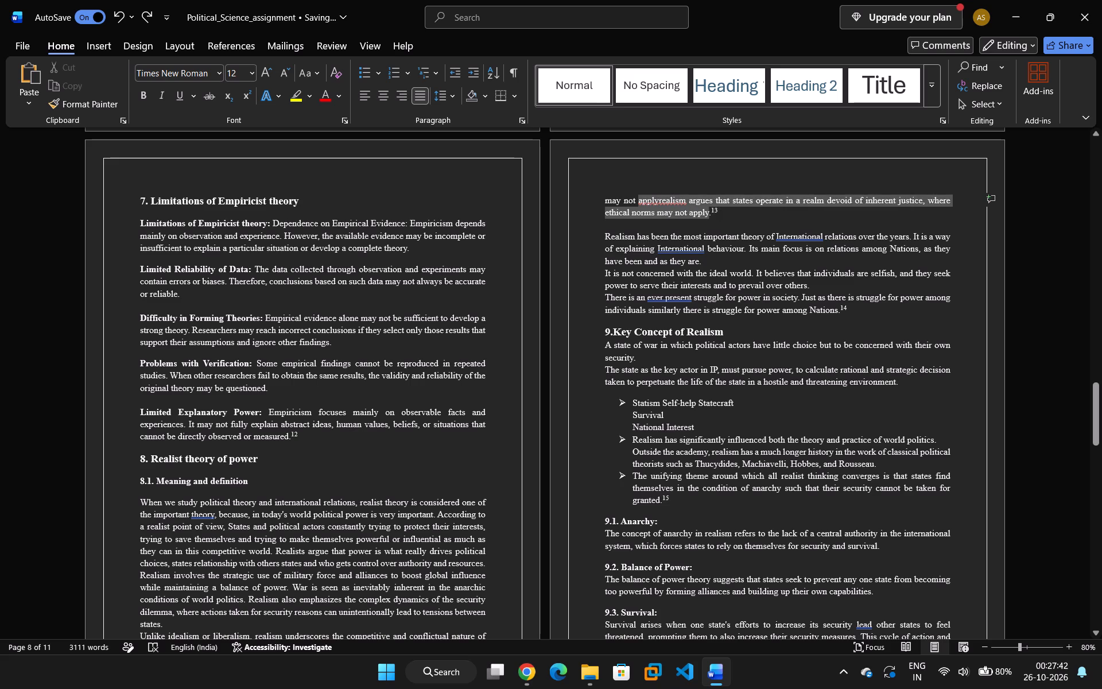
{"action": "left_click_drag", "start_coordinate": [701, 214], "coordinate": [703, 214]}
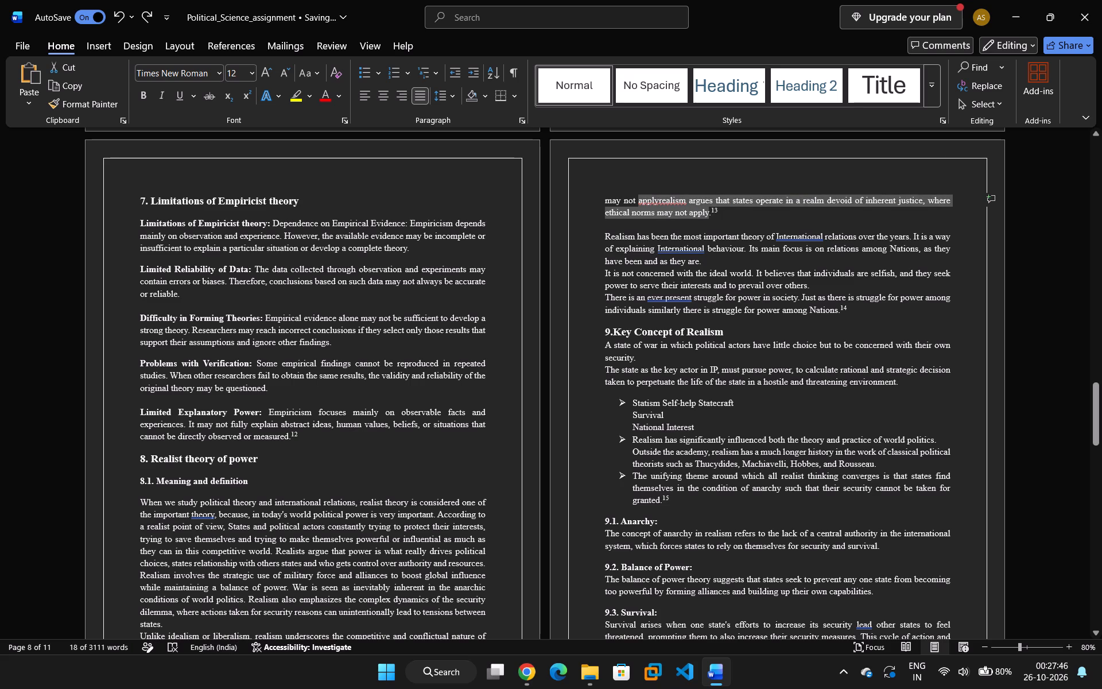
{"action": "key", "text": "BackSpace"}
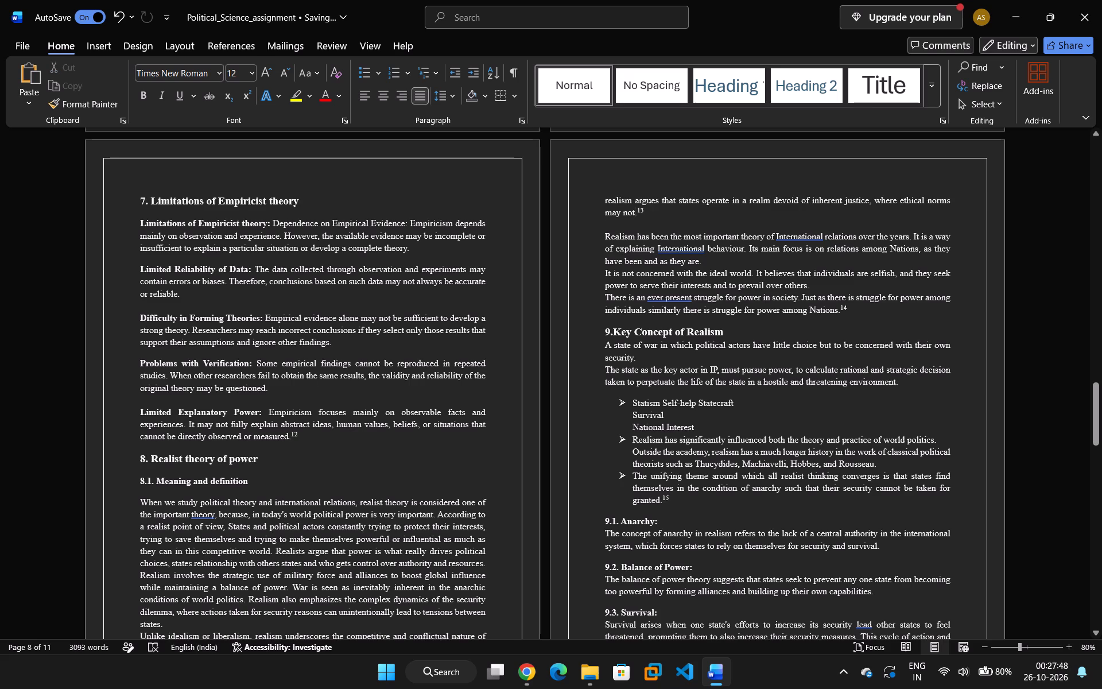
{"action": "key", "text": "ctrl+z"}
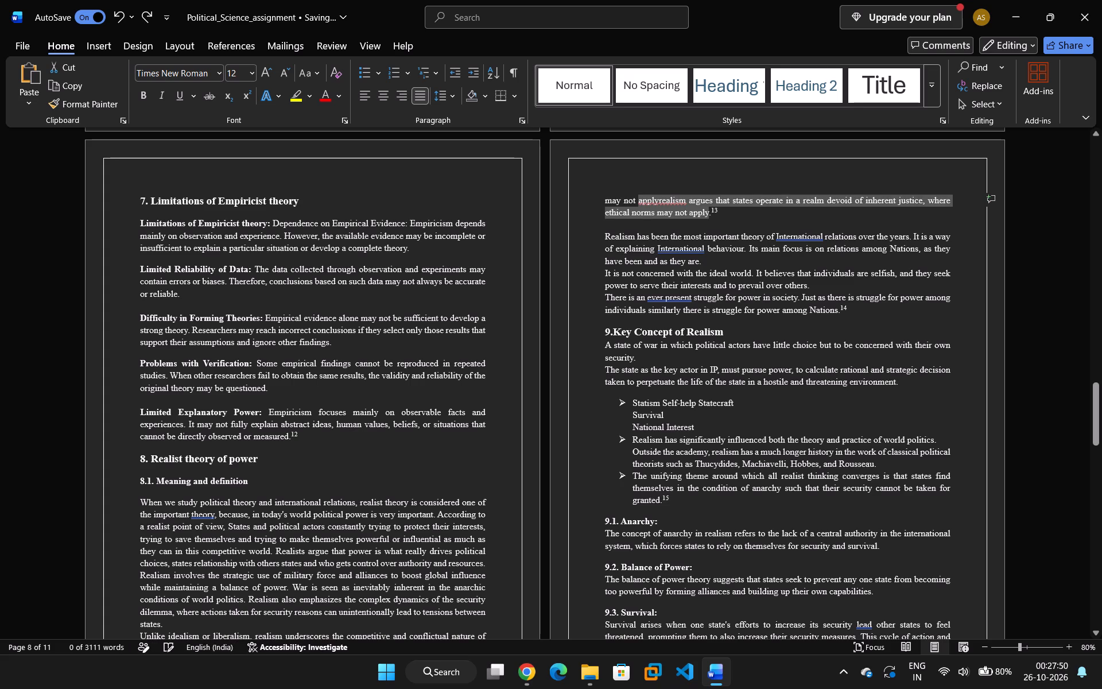
Separate "applyrealism" at the top of page 8 into "apply realism" by inserting a space.
{"action": "left_click", "coordinate": [658, 201]}
{"action": "key", "text": "Right"}
{"action": "key", "text": "space"}
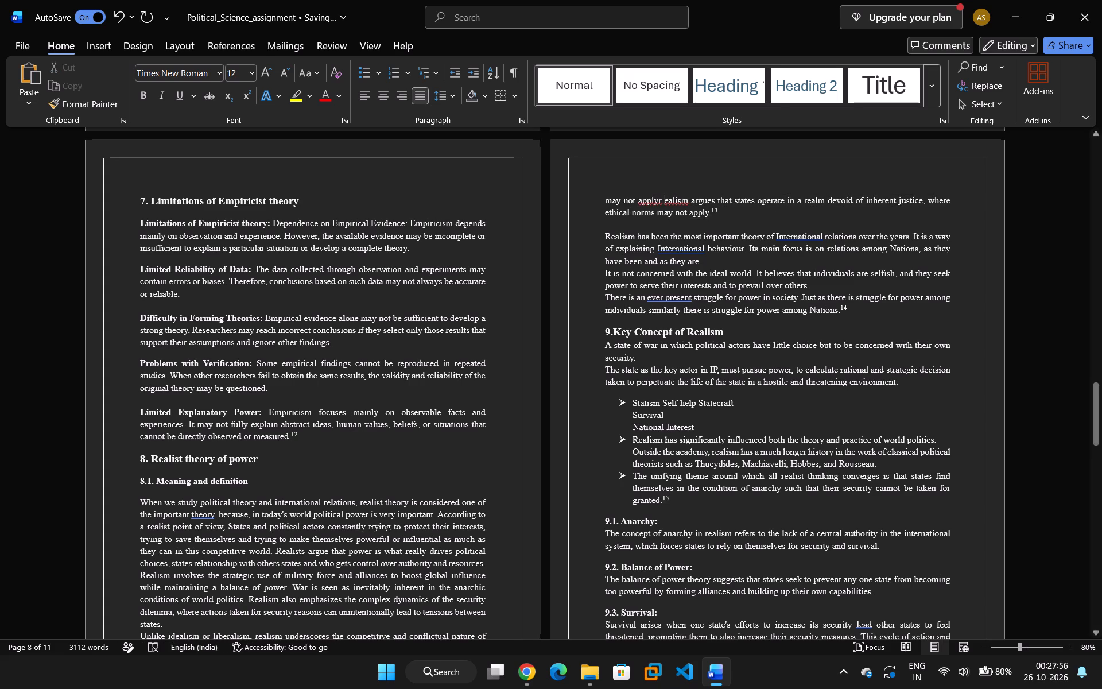
{"action": "key", "text": "BackSpace"}
{"action": "key", "text": "Left"}
{"action": "key", "text": "space"}
{"action": "type", "text": "\\"}
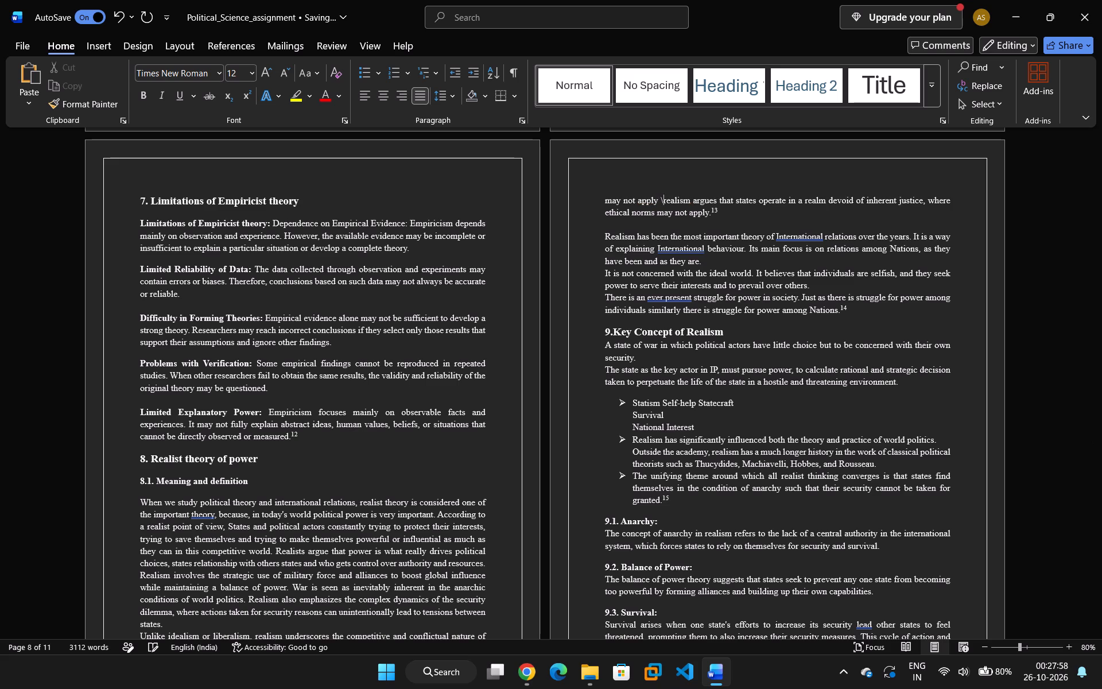
{"action": "key", "text": "BackSpace"}
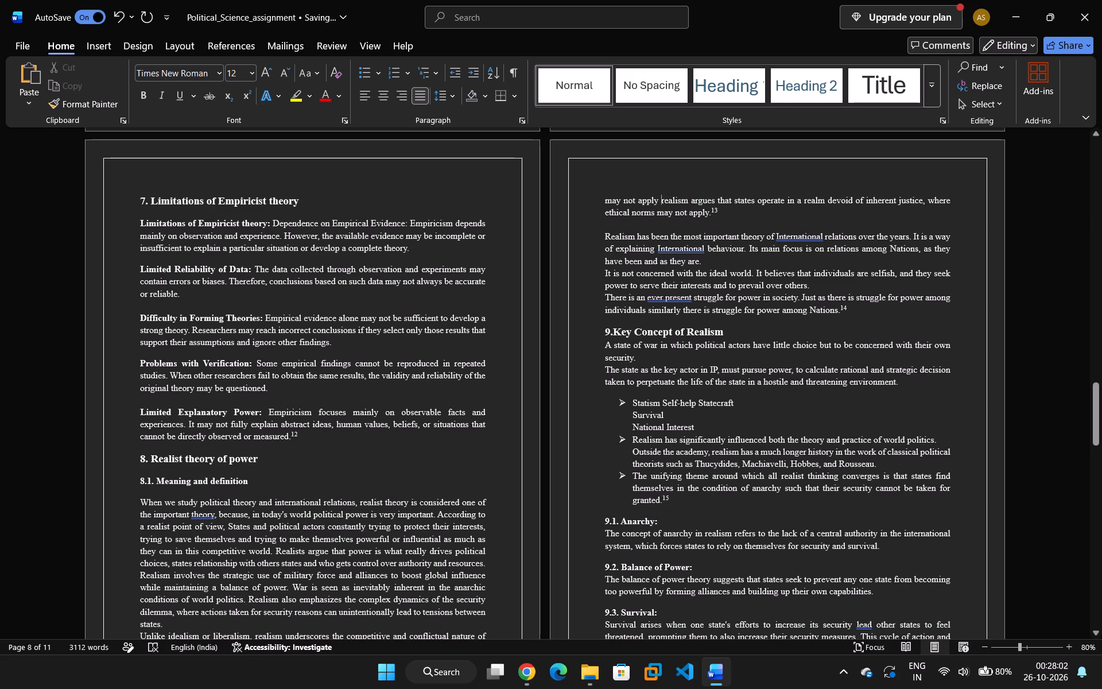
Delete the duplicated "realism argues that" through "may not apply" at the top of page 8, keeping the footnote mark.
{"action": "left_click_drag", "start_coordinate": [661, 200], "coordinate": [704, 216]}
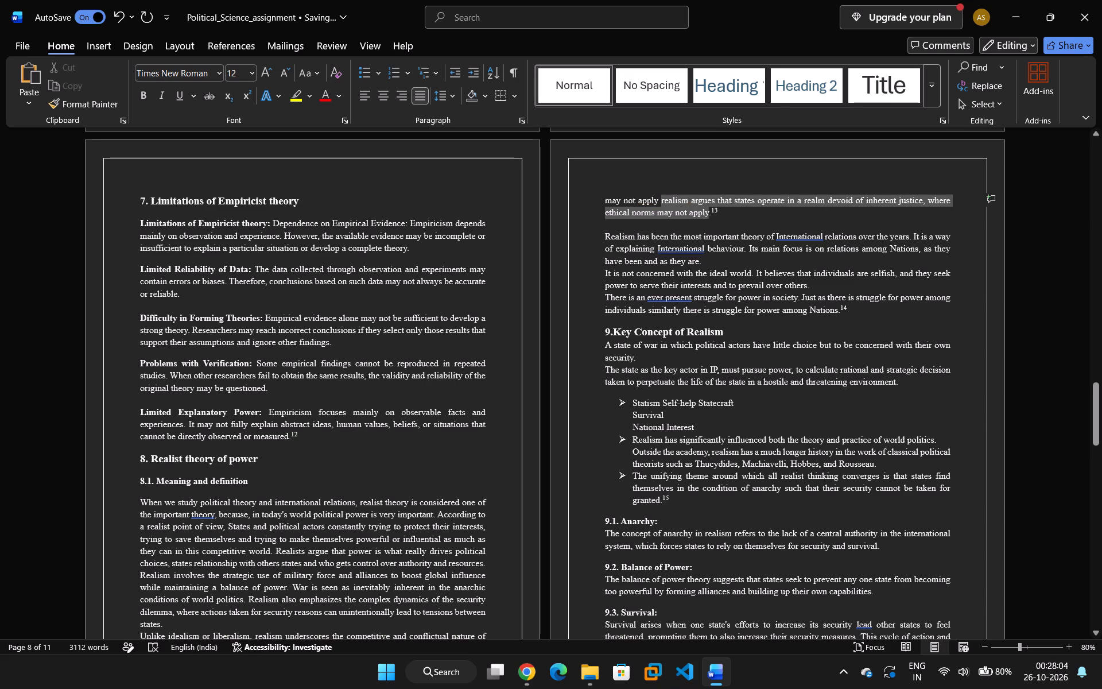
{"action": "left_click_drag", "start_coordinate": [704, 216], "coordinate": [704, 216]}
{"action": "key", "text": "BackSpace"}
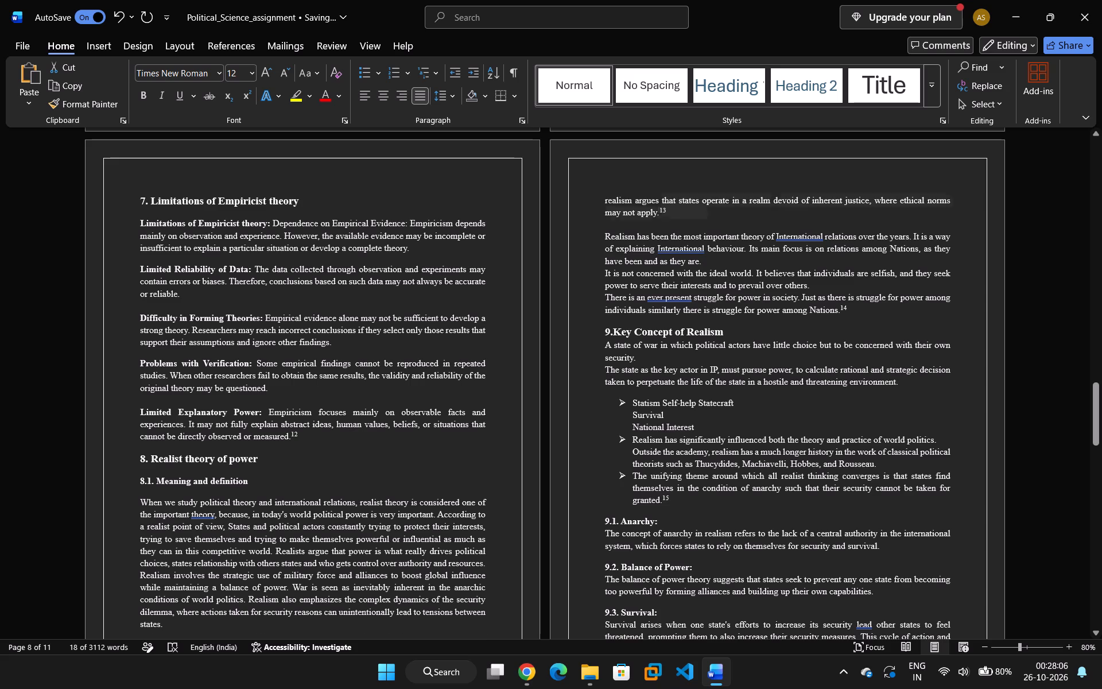
Check how the "Unlike idealism or liberalism" paragraph breaks between the end of page 7 and the top of page 8.
{"action": "scroll", "coordinate": [599, 253], "scroll_direction": "down", "scroll_amount": 2}
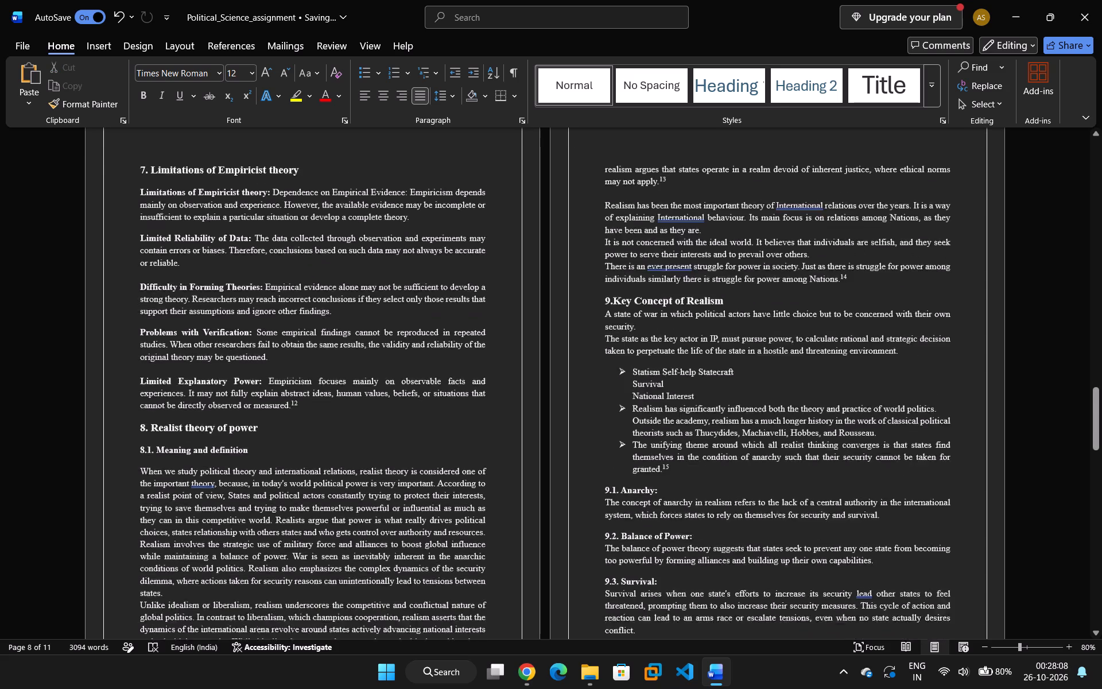
{"action": "scroll", "coordinate": [599, 253], "scroll_direction": "down", "scroll_amount": 10}
{"action": "scroll", "coordinate": [422, 365], "scroll_direction": "up", "scroll_amount": 1}
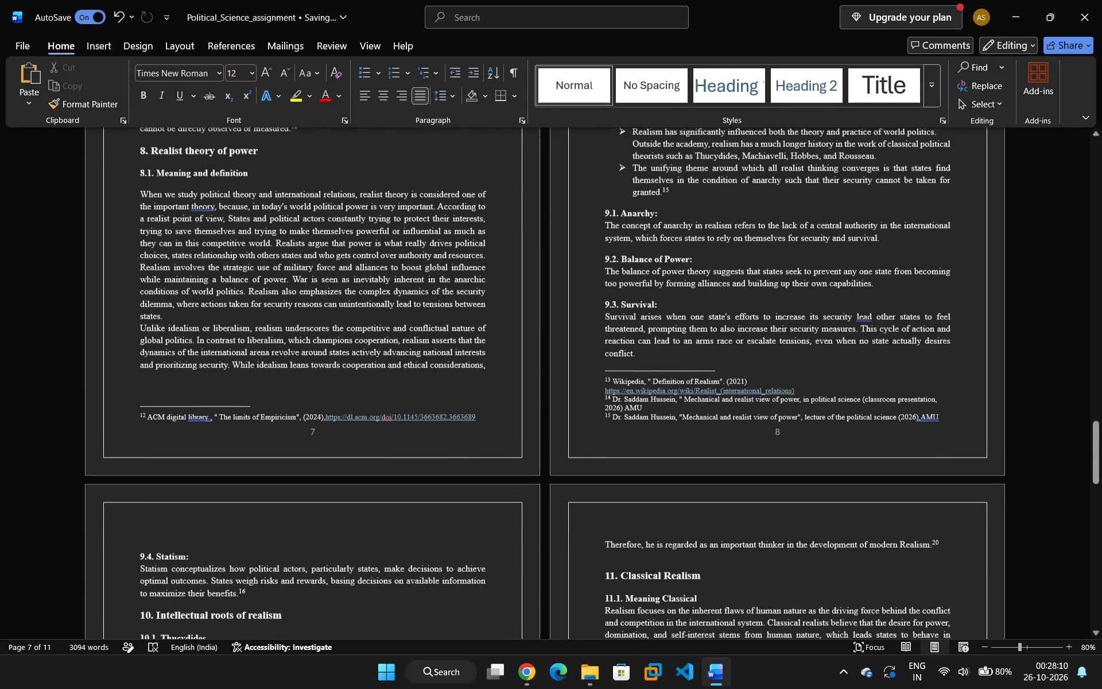
{"action": "scroll", "coordinate": [422, 365], "scroll_direction": "up", "scroll_amount": 10}
{"action": "scroll", "coordinate": [424, 362], "scroll_direction": "down", "scroll_amount": 3}
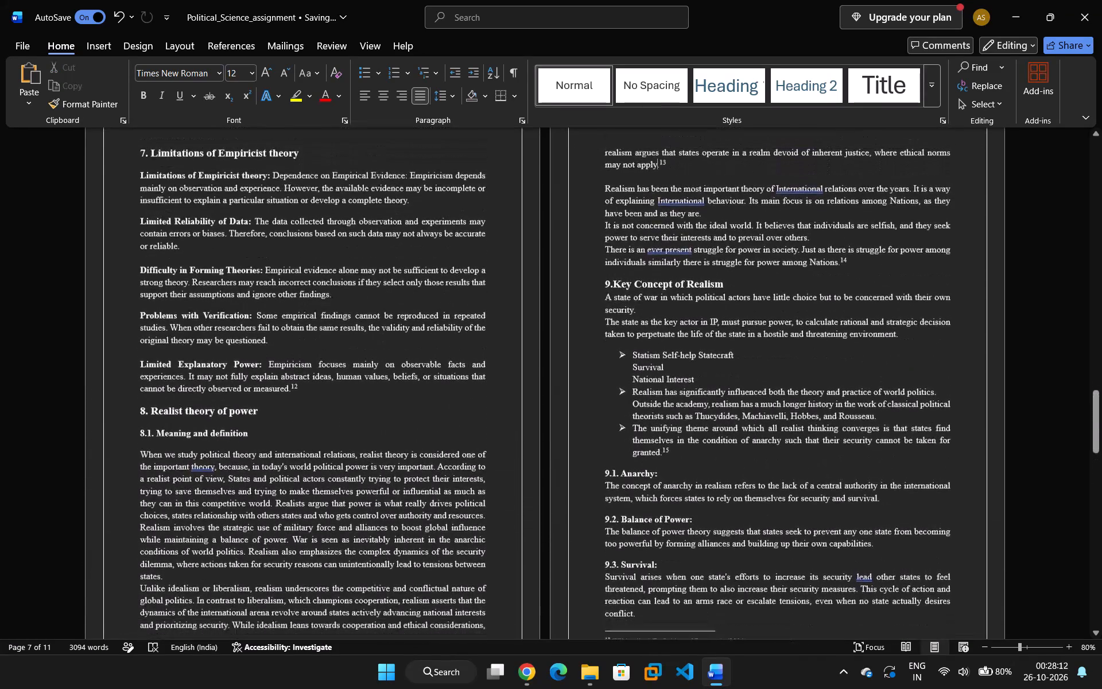
{"action": "scroll", "coordinate": [425, 365], "scroll_direction": "down", "scroll_amount": 9}
{"action": "scroll", "coordinate": [420, 370], "scroll_direction": "up", "scroll_amount": 11}
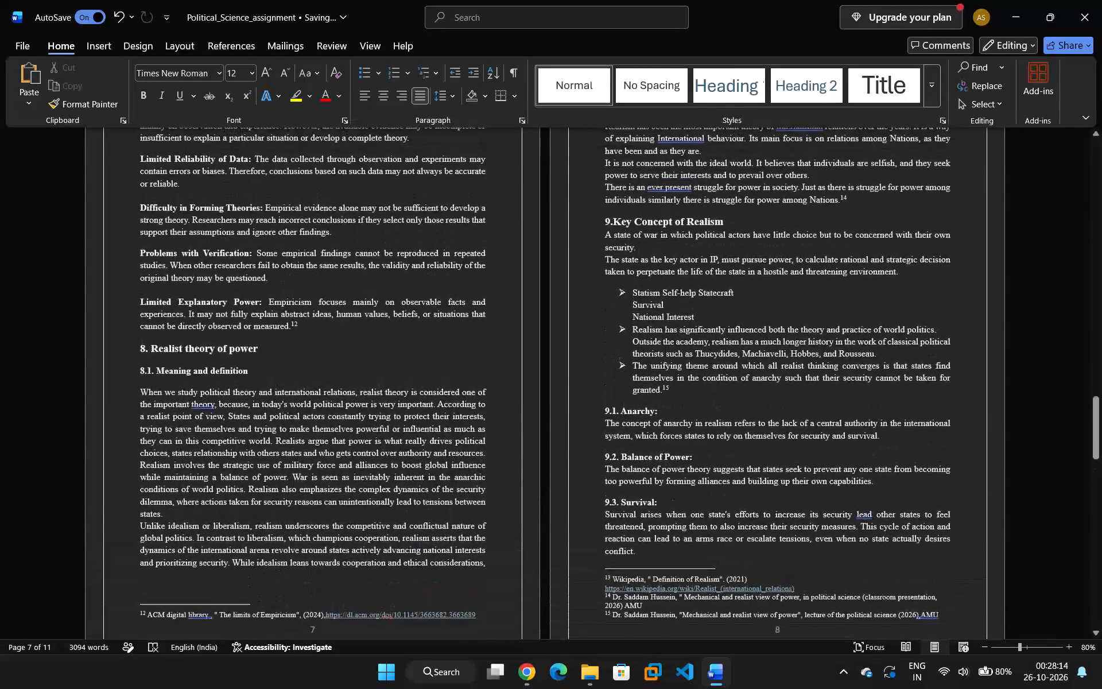
{"action": "scroll", "coordinate": [420, 370], "scroll_direction": "up", "scroll_amount": 3}
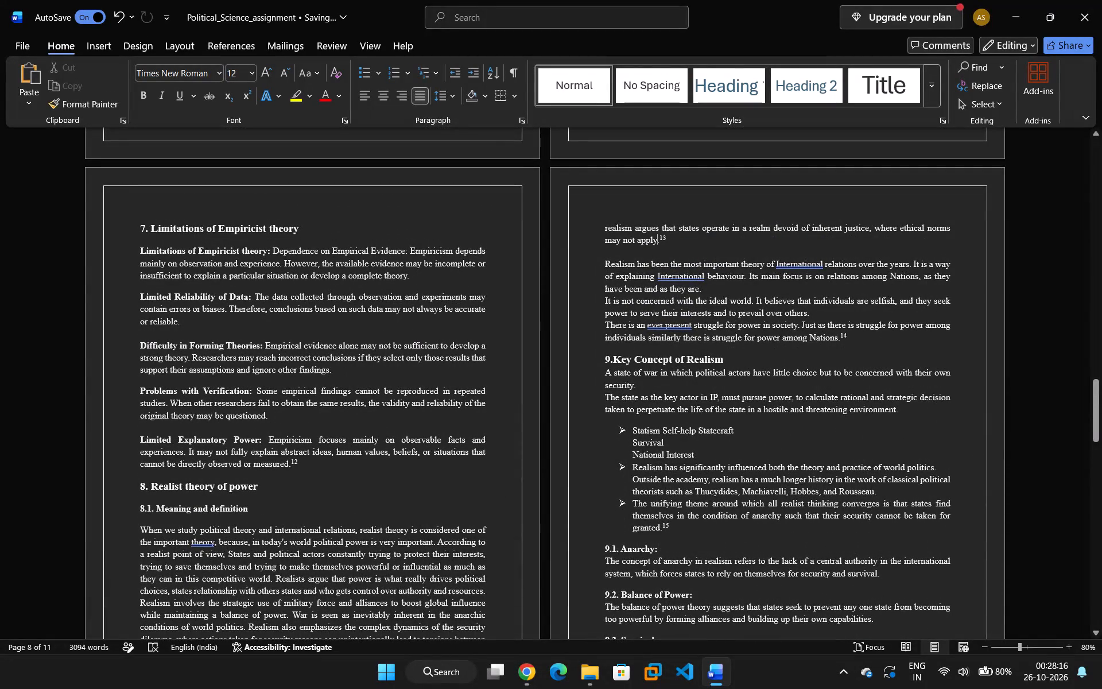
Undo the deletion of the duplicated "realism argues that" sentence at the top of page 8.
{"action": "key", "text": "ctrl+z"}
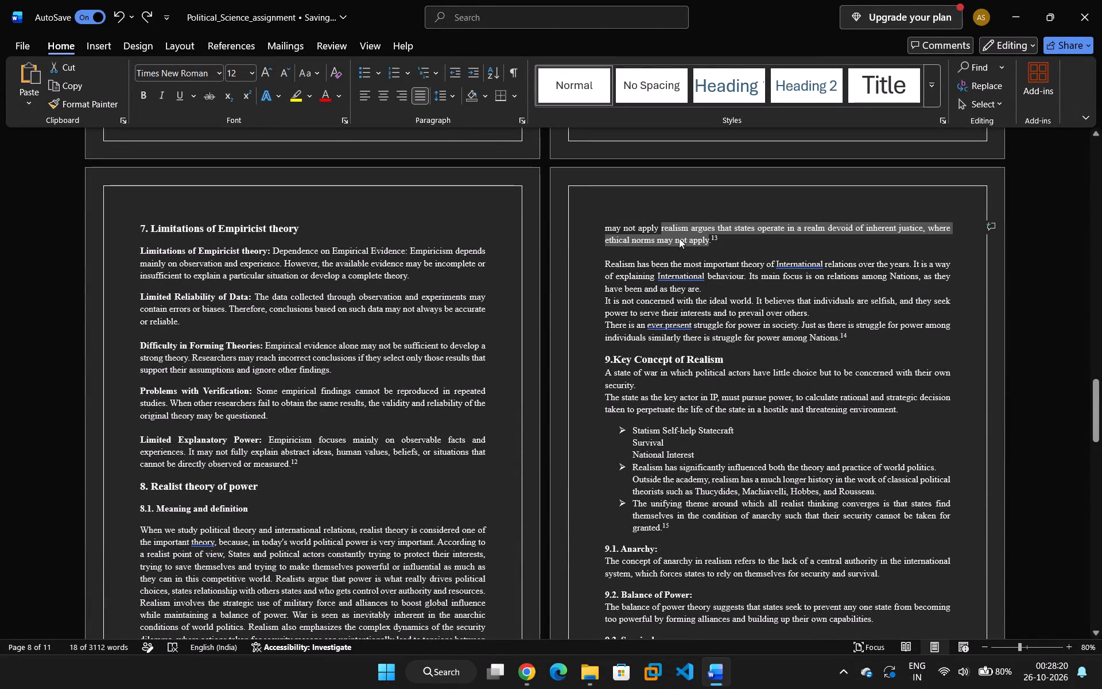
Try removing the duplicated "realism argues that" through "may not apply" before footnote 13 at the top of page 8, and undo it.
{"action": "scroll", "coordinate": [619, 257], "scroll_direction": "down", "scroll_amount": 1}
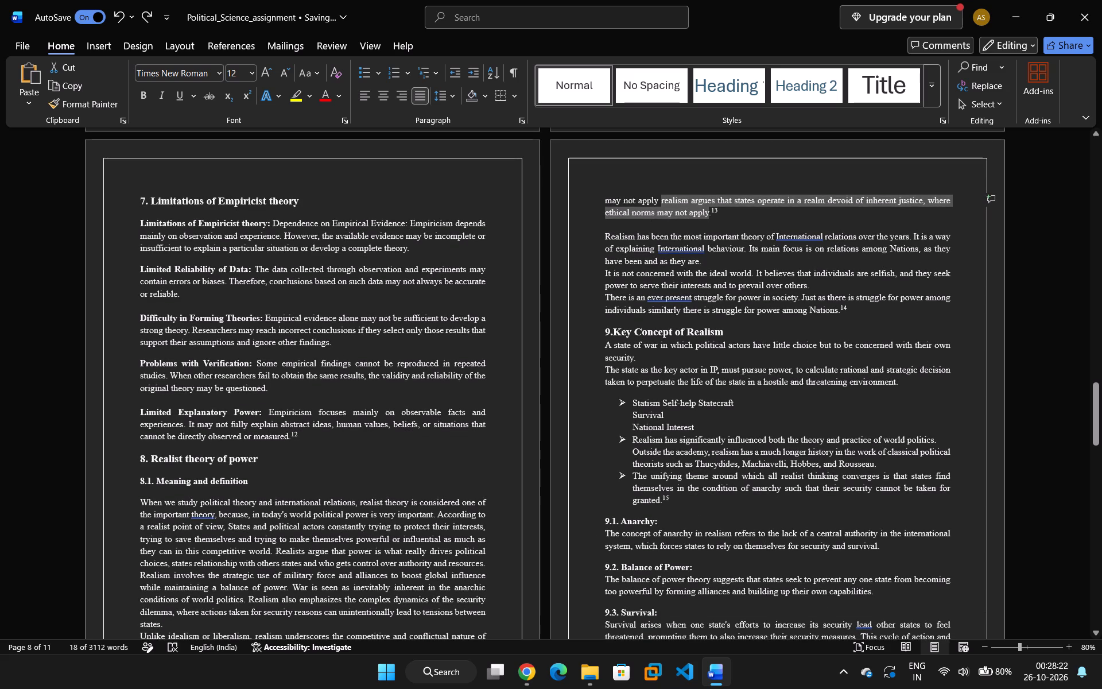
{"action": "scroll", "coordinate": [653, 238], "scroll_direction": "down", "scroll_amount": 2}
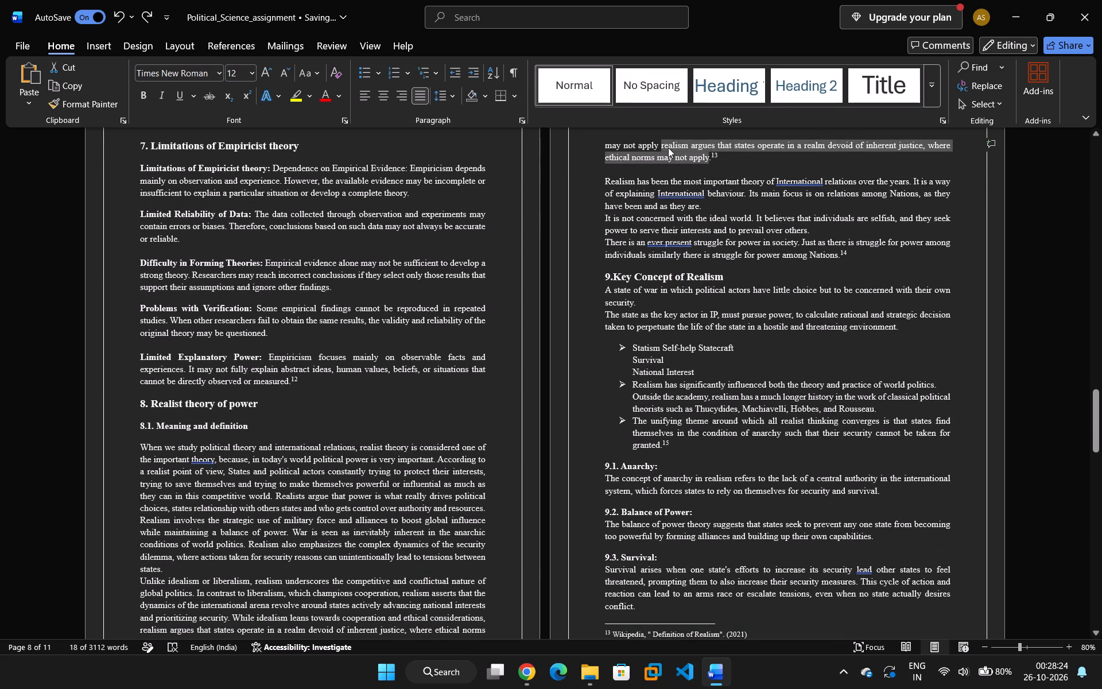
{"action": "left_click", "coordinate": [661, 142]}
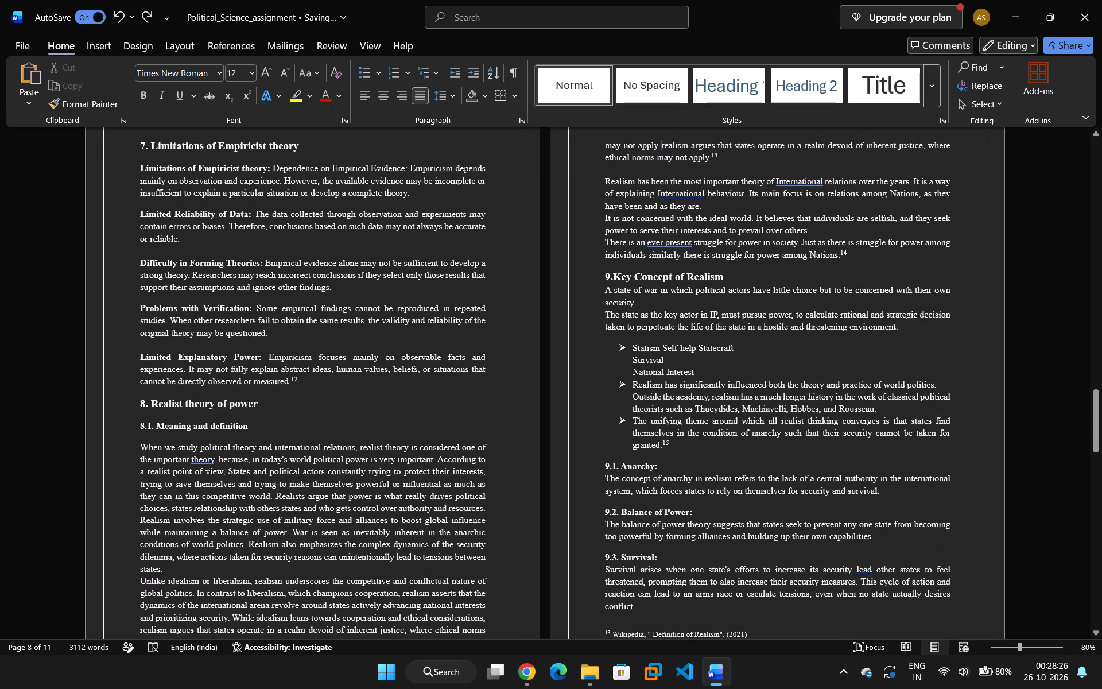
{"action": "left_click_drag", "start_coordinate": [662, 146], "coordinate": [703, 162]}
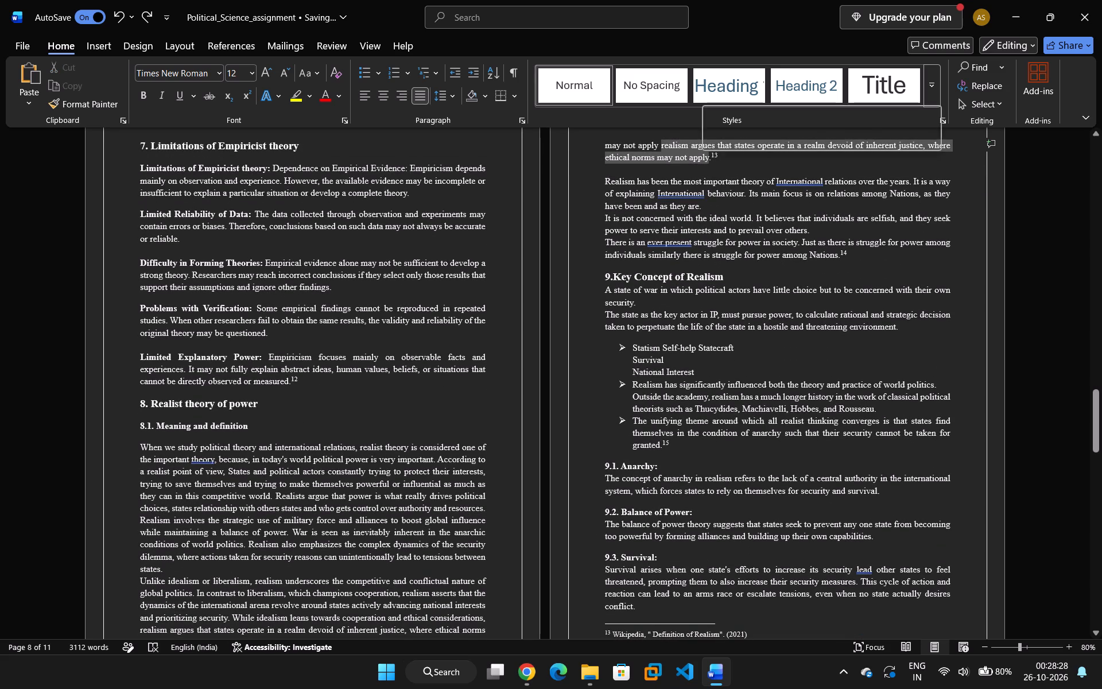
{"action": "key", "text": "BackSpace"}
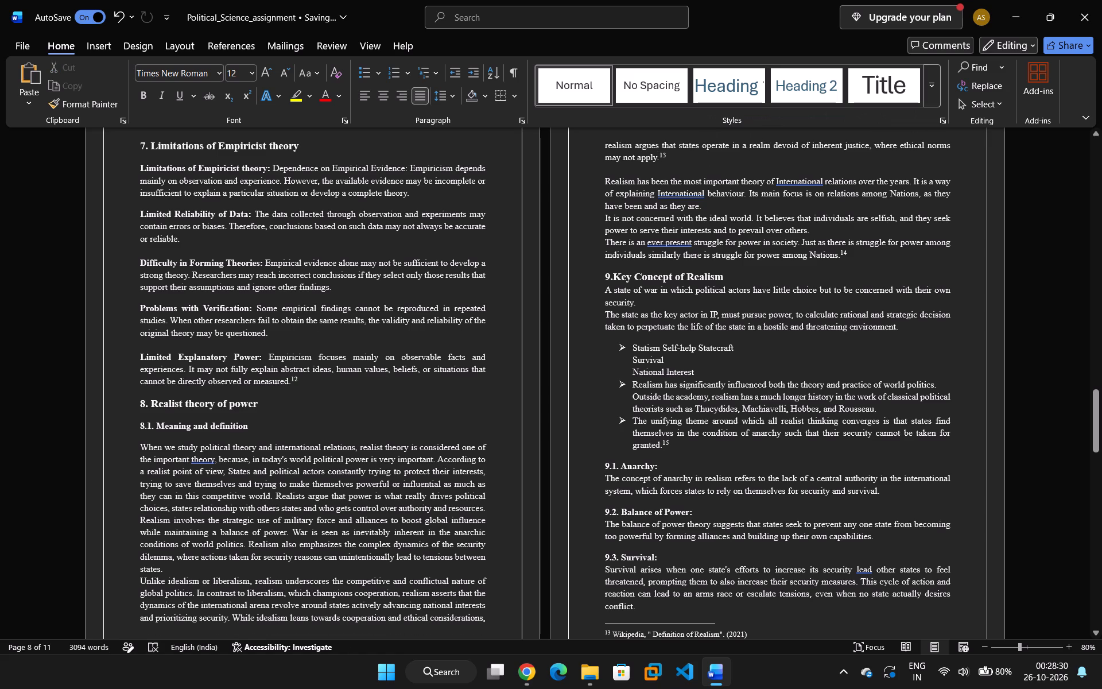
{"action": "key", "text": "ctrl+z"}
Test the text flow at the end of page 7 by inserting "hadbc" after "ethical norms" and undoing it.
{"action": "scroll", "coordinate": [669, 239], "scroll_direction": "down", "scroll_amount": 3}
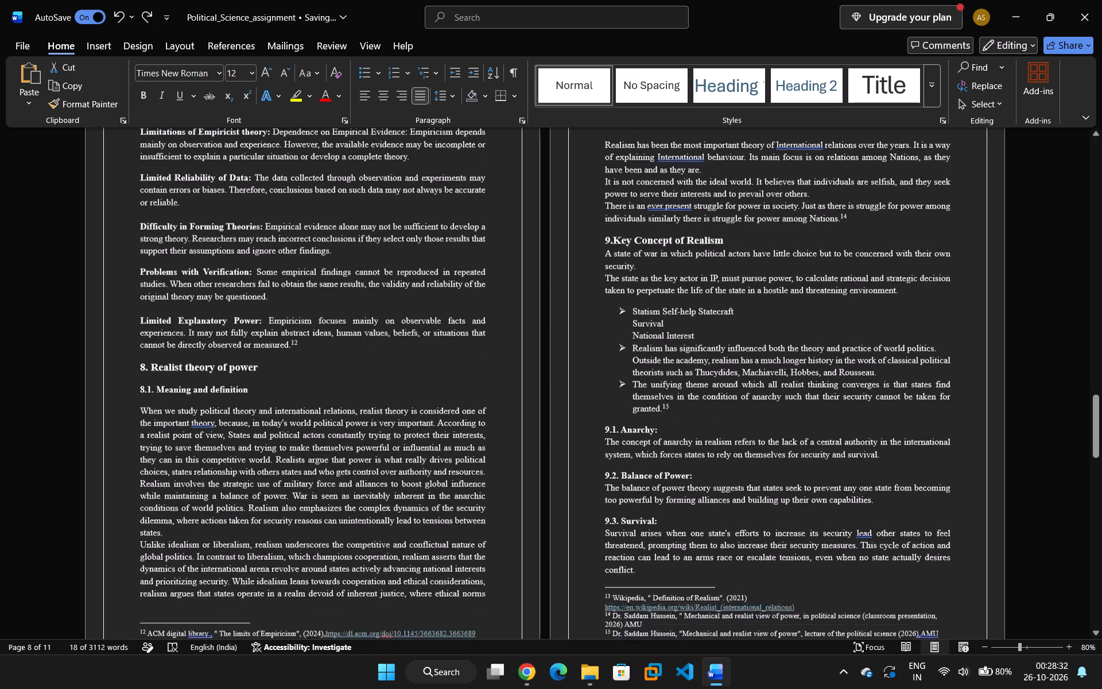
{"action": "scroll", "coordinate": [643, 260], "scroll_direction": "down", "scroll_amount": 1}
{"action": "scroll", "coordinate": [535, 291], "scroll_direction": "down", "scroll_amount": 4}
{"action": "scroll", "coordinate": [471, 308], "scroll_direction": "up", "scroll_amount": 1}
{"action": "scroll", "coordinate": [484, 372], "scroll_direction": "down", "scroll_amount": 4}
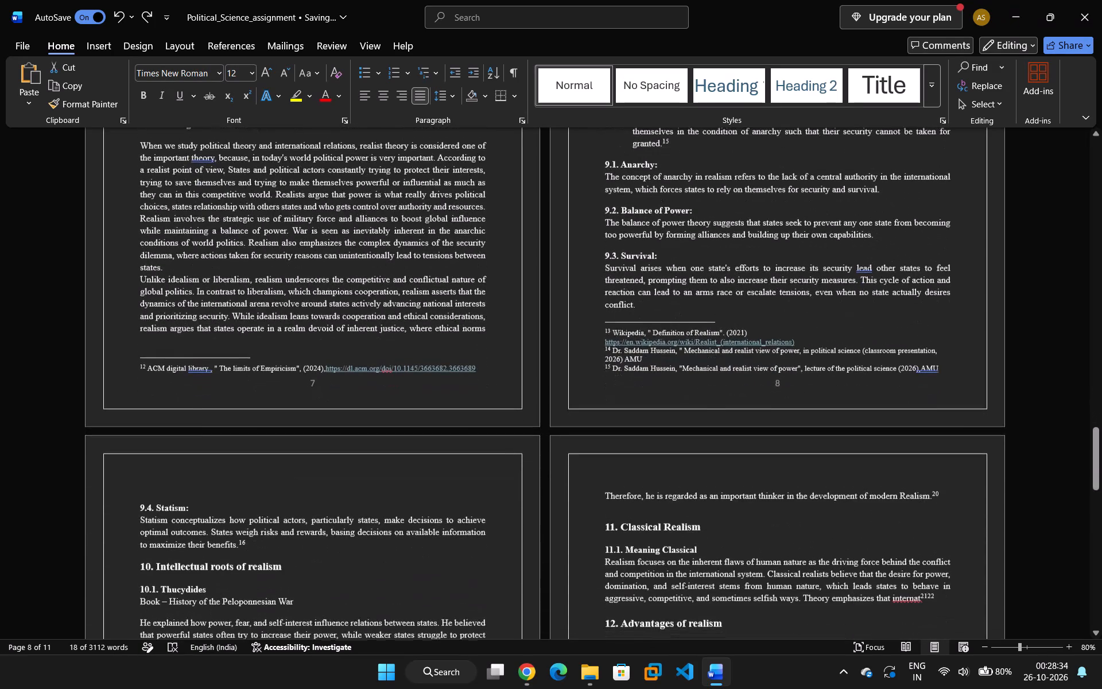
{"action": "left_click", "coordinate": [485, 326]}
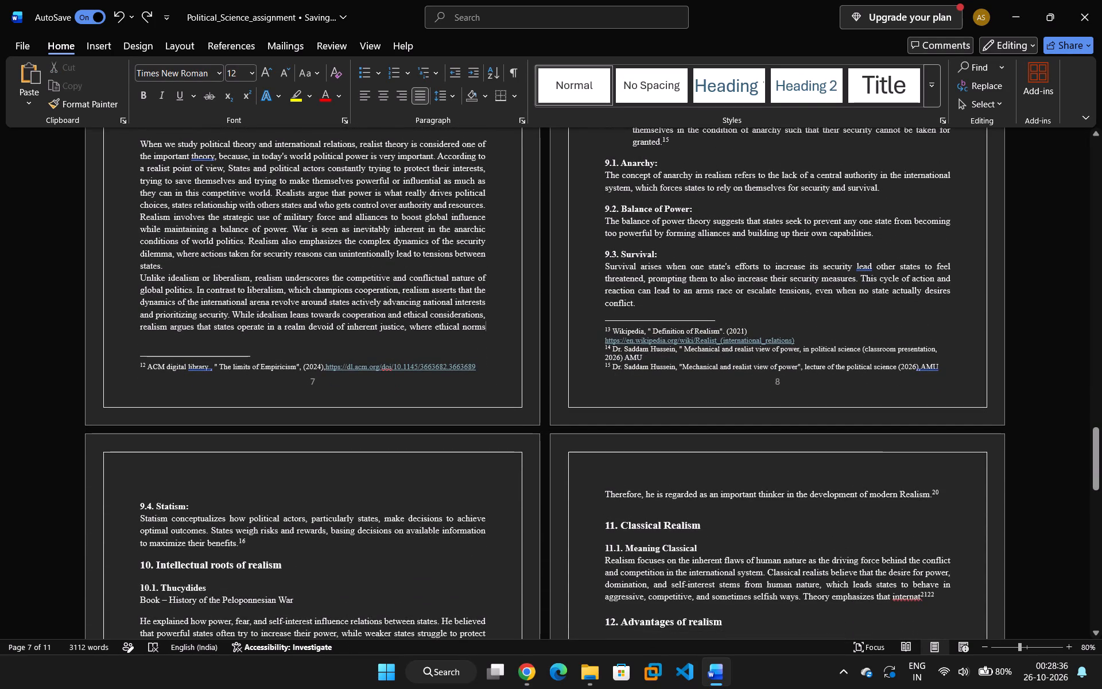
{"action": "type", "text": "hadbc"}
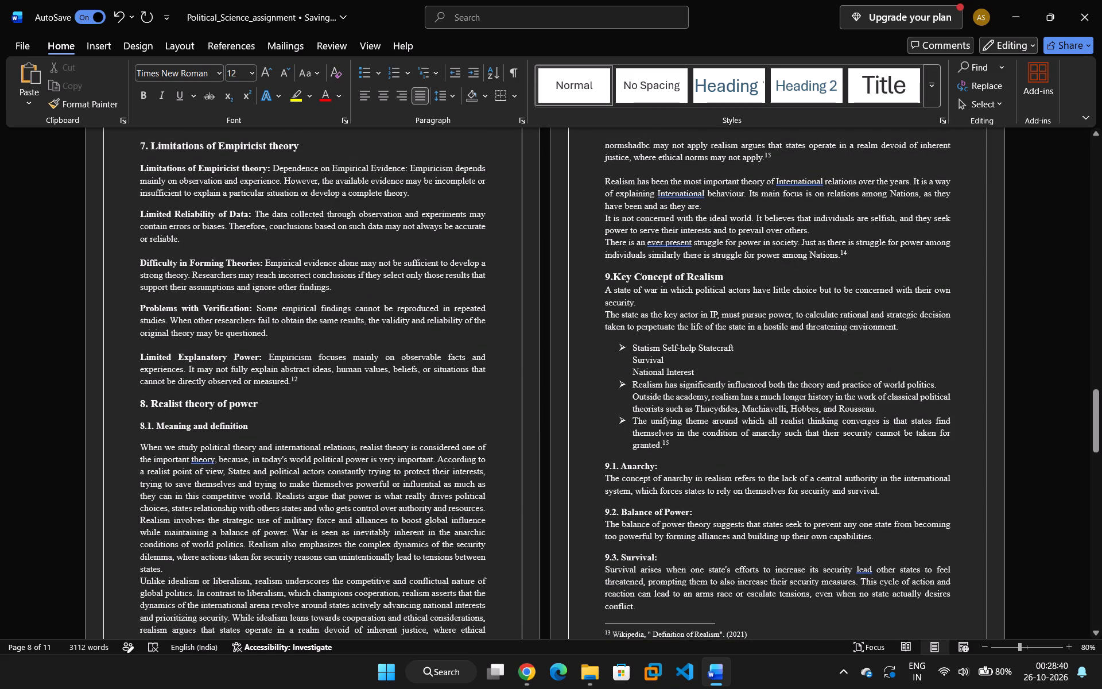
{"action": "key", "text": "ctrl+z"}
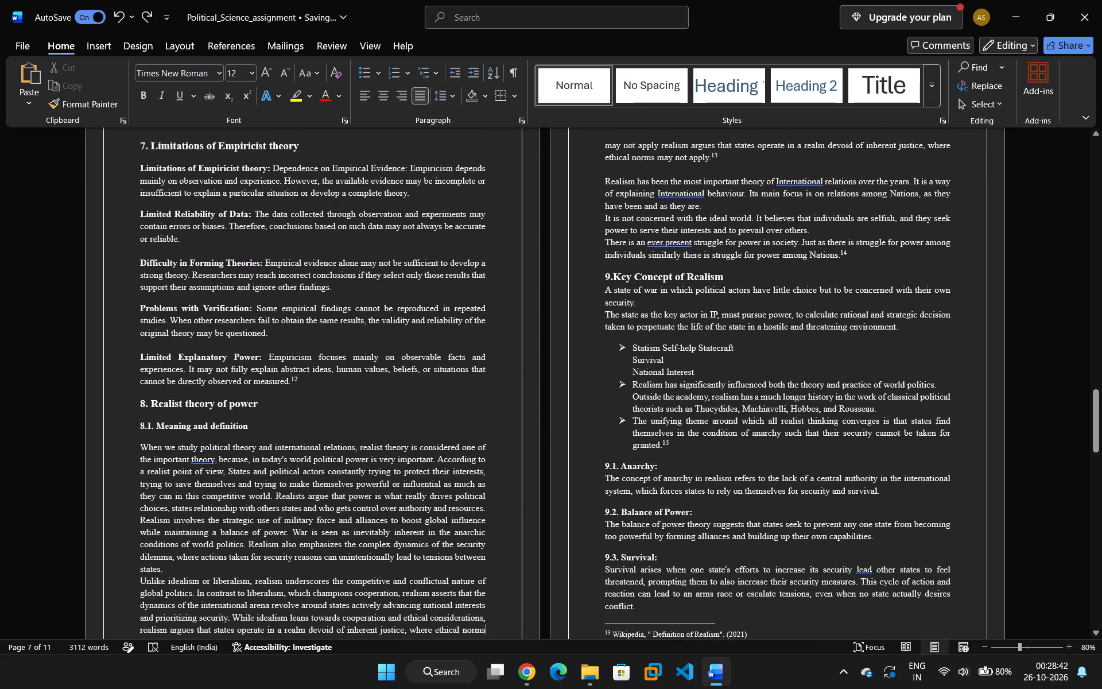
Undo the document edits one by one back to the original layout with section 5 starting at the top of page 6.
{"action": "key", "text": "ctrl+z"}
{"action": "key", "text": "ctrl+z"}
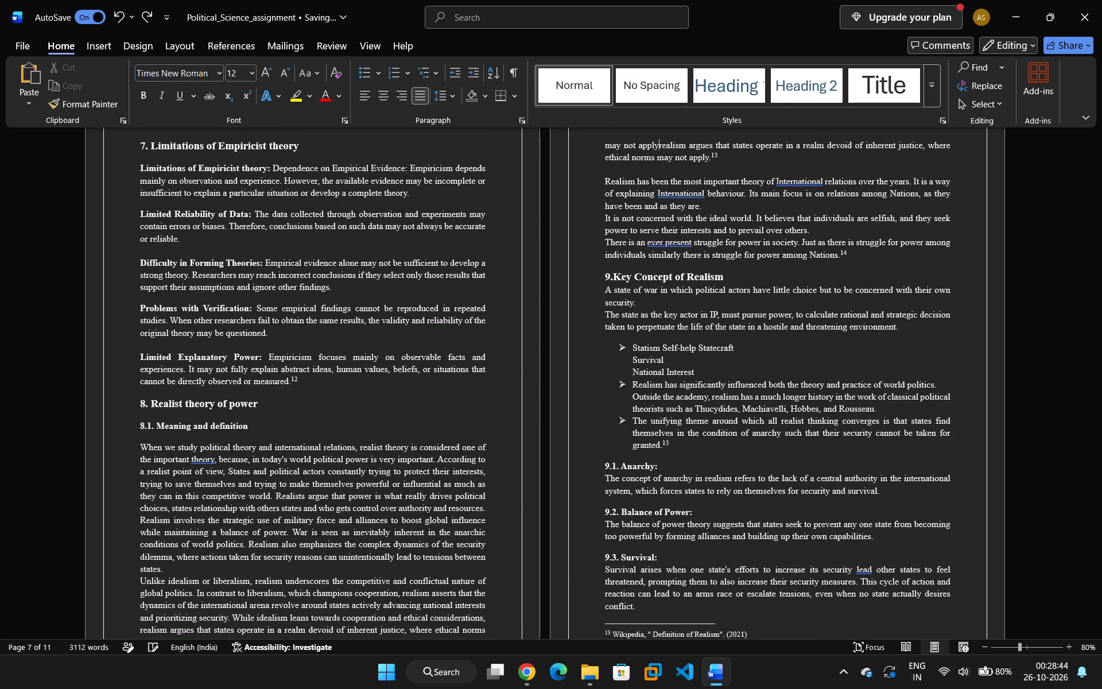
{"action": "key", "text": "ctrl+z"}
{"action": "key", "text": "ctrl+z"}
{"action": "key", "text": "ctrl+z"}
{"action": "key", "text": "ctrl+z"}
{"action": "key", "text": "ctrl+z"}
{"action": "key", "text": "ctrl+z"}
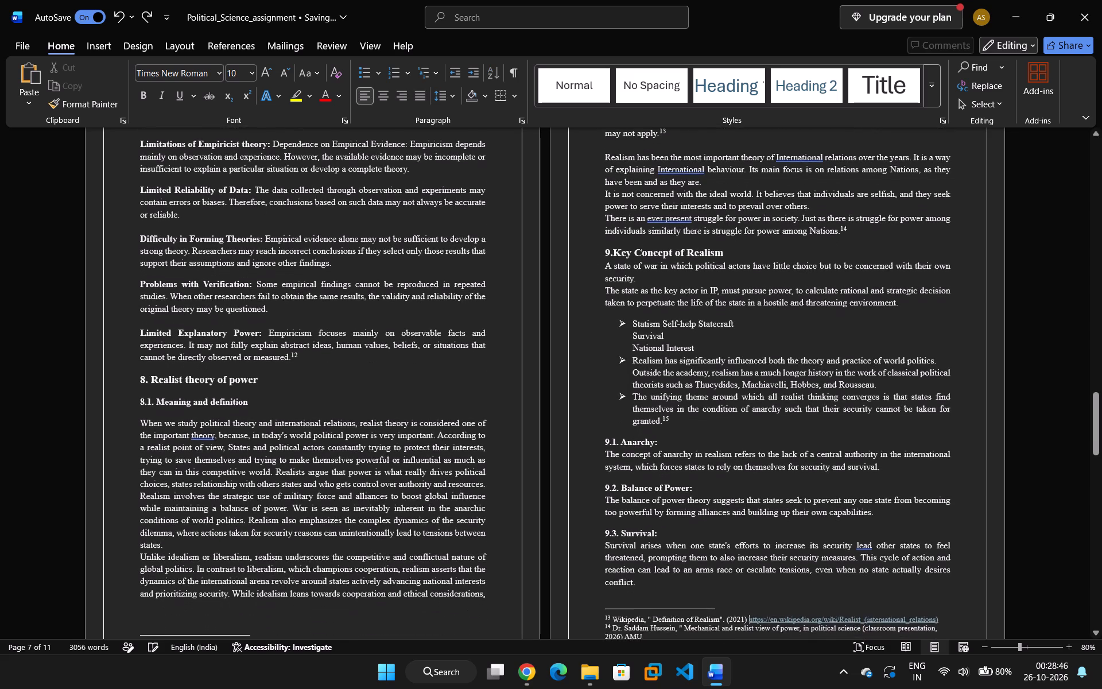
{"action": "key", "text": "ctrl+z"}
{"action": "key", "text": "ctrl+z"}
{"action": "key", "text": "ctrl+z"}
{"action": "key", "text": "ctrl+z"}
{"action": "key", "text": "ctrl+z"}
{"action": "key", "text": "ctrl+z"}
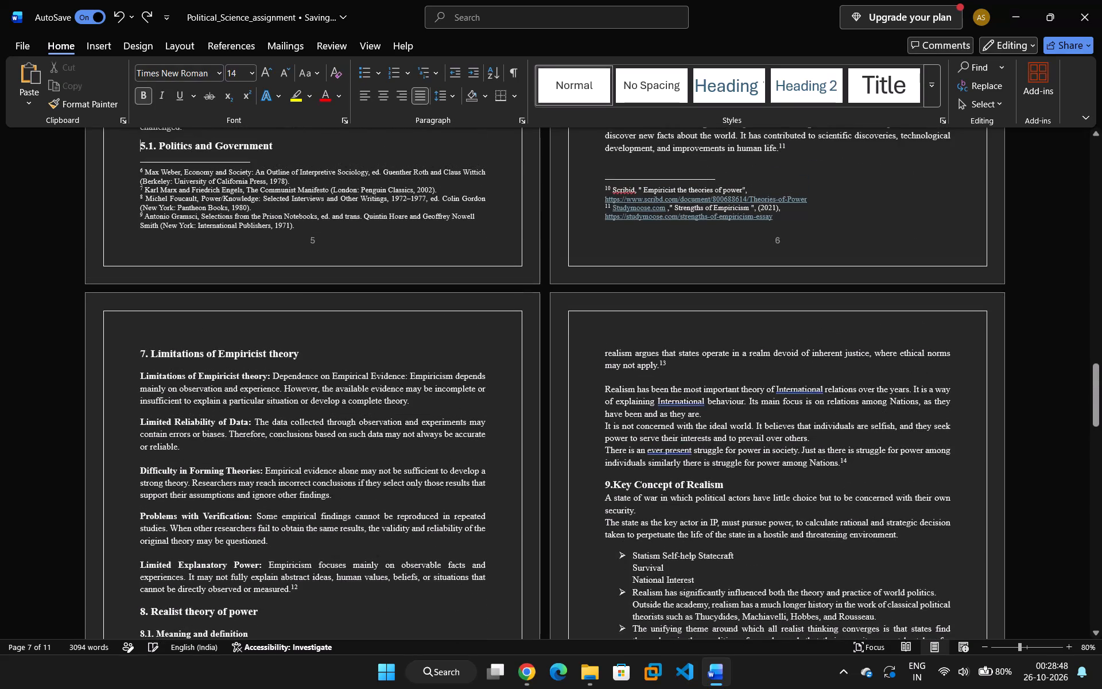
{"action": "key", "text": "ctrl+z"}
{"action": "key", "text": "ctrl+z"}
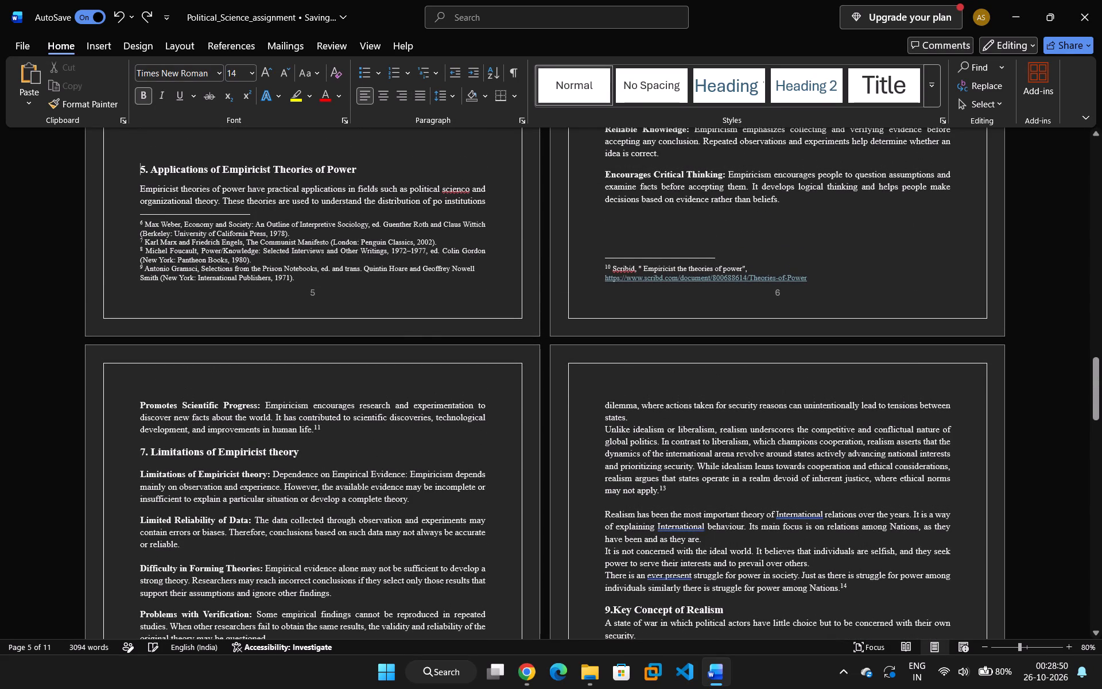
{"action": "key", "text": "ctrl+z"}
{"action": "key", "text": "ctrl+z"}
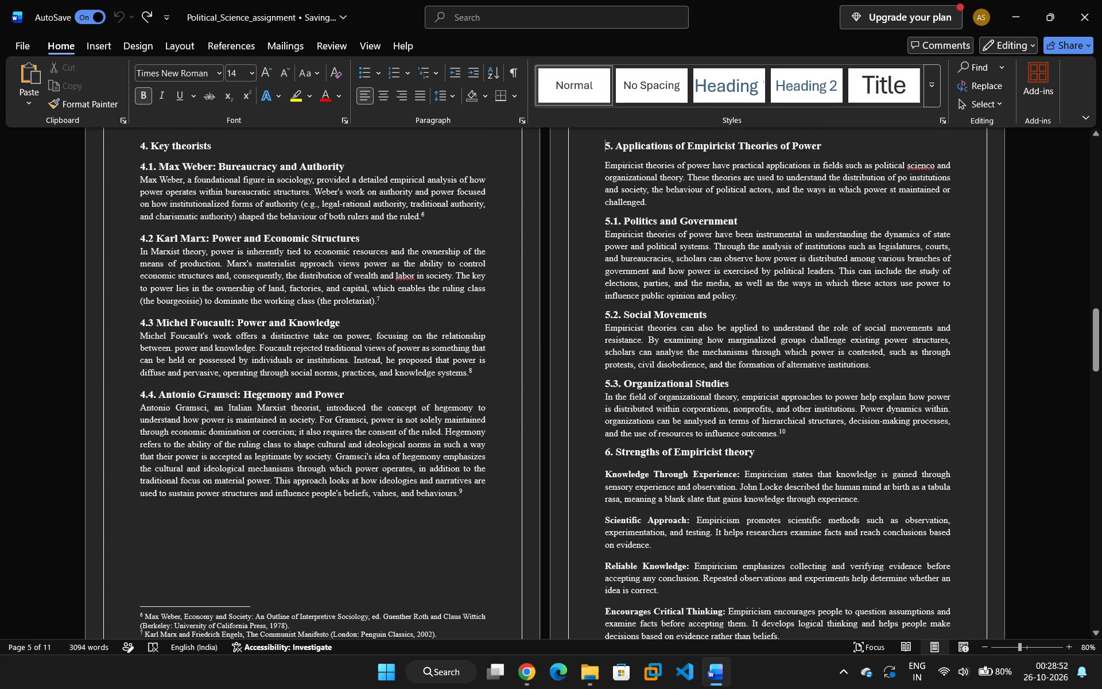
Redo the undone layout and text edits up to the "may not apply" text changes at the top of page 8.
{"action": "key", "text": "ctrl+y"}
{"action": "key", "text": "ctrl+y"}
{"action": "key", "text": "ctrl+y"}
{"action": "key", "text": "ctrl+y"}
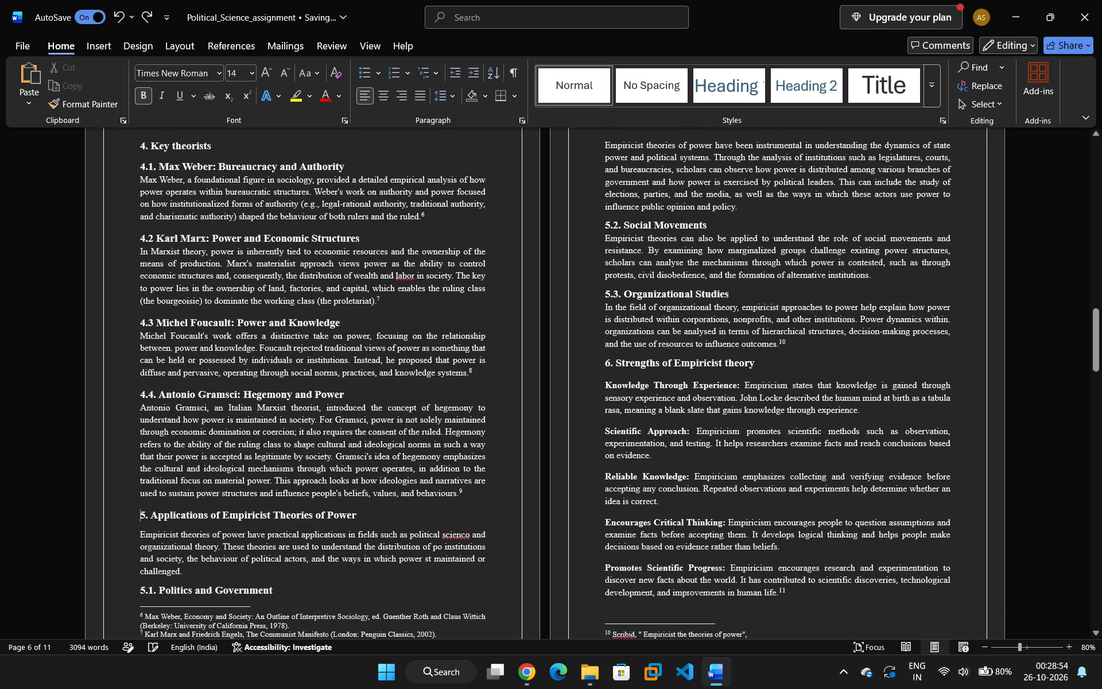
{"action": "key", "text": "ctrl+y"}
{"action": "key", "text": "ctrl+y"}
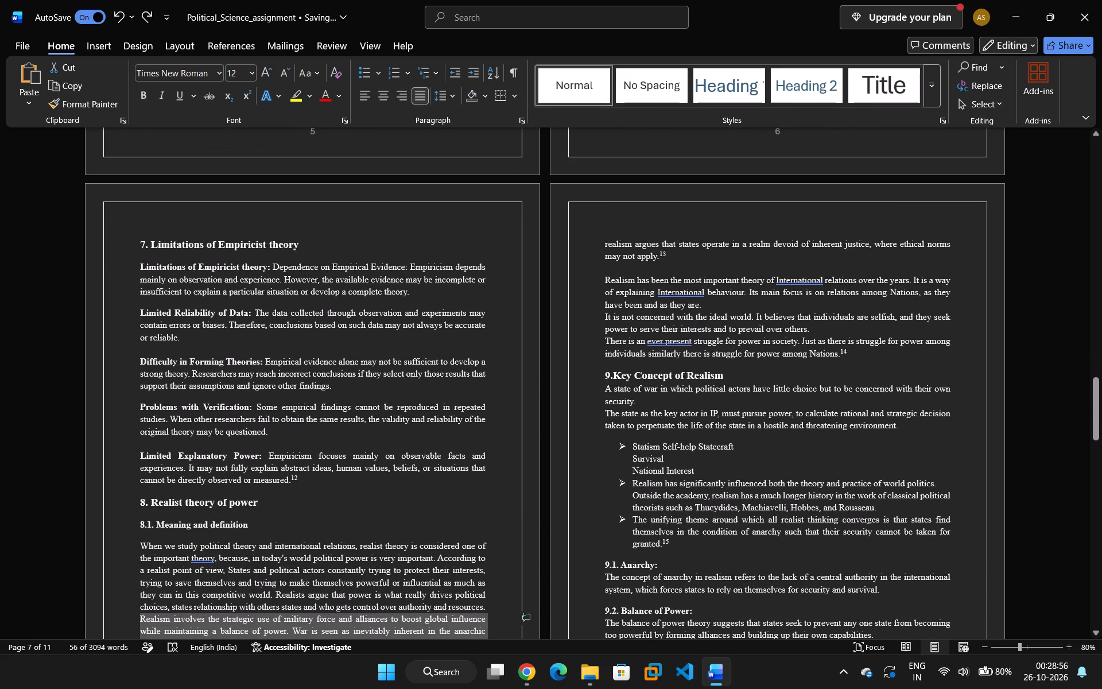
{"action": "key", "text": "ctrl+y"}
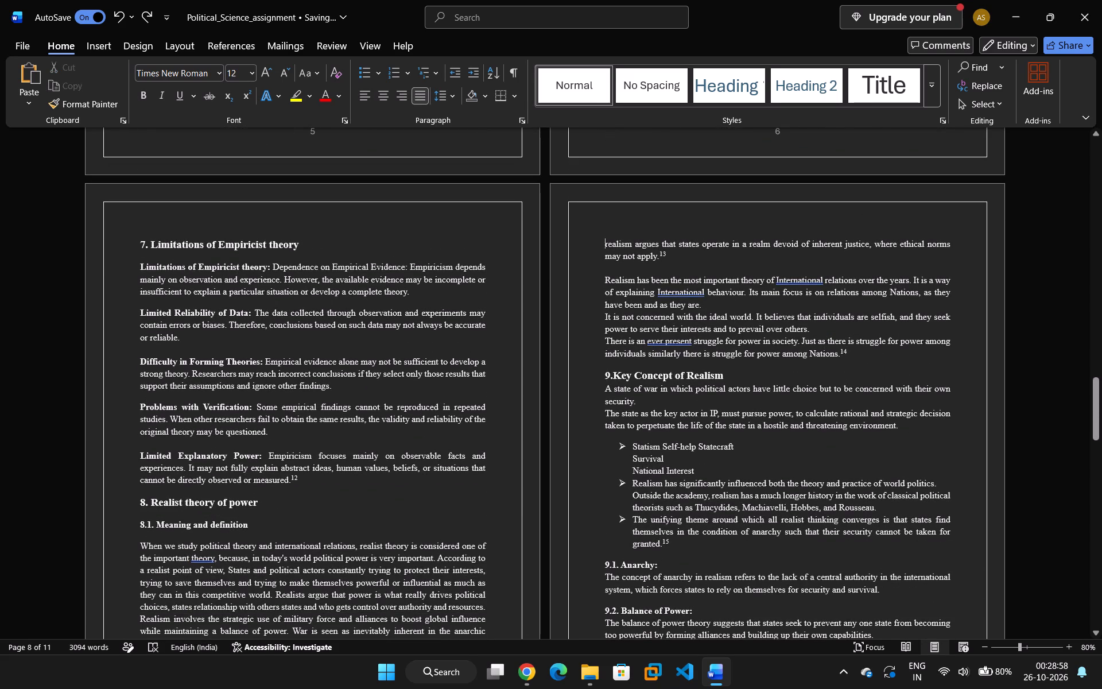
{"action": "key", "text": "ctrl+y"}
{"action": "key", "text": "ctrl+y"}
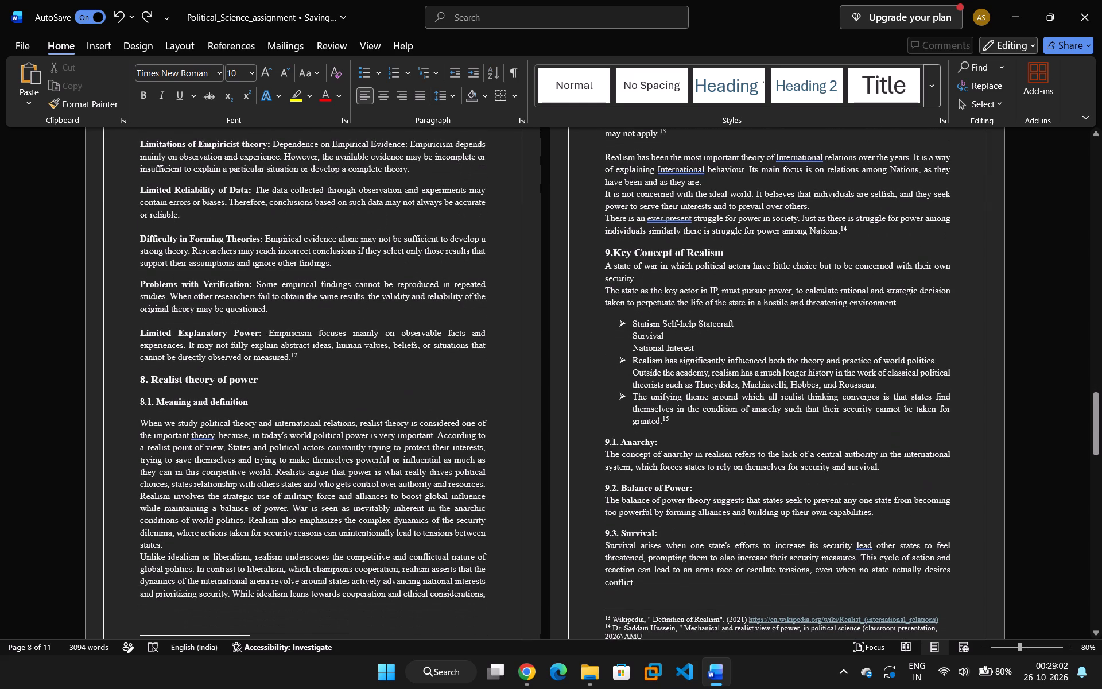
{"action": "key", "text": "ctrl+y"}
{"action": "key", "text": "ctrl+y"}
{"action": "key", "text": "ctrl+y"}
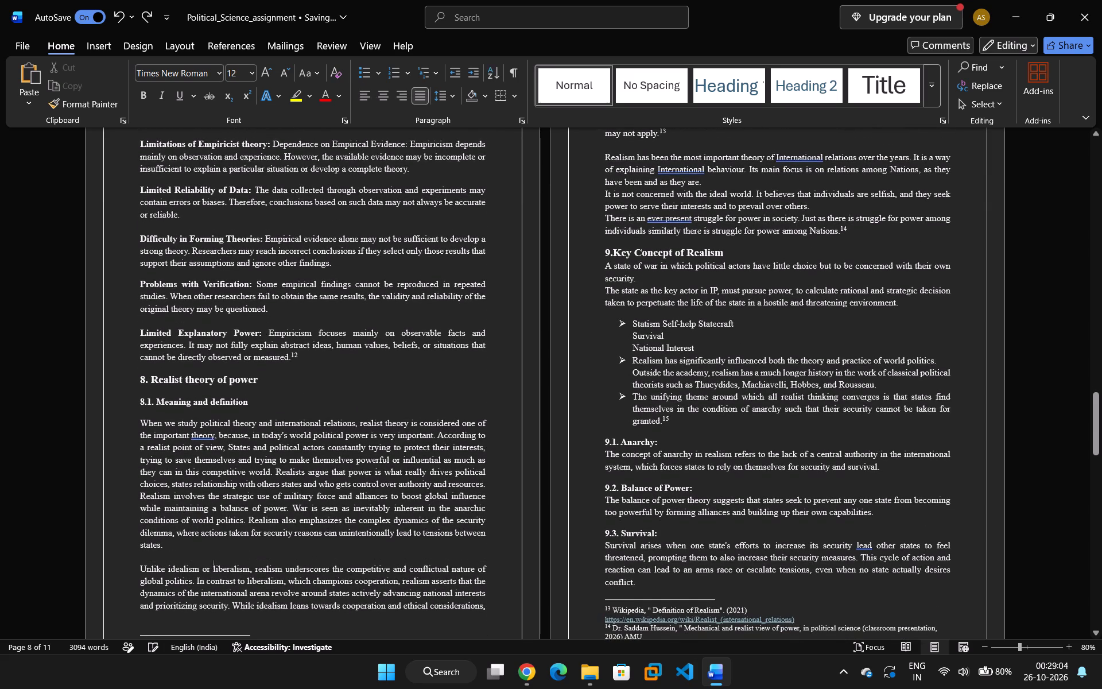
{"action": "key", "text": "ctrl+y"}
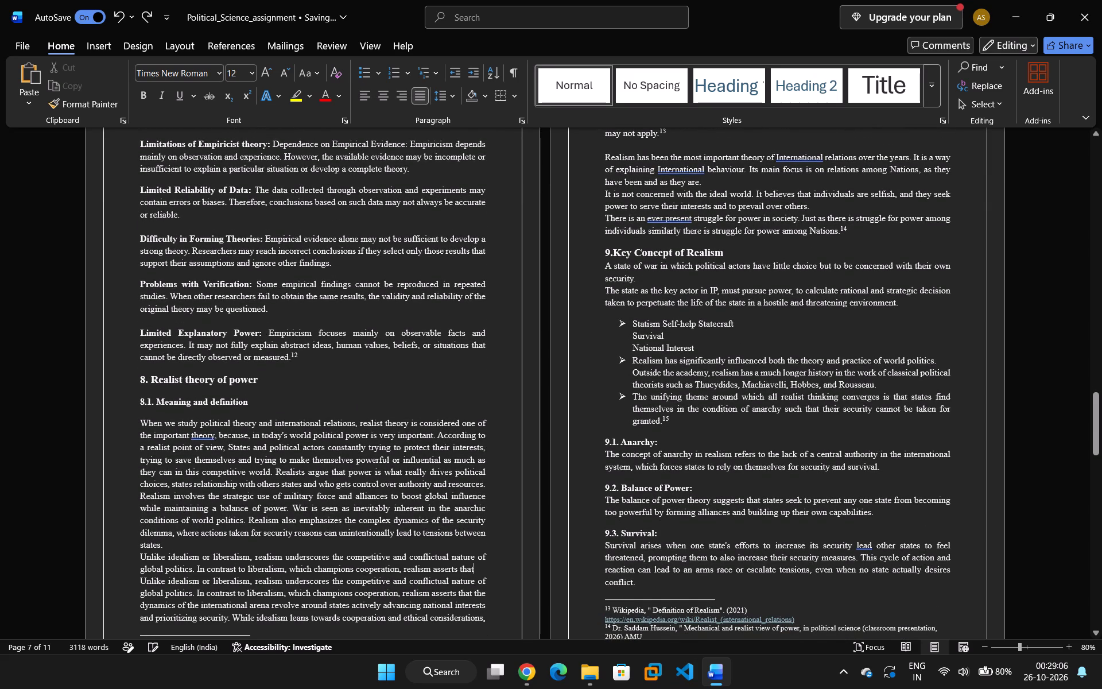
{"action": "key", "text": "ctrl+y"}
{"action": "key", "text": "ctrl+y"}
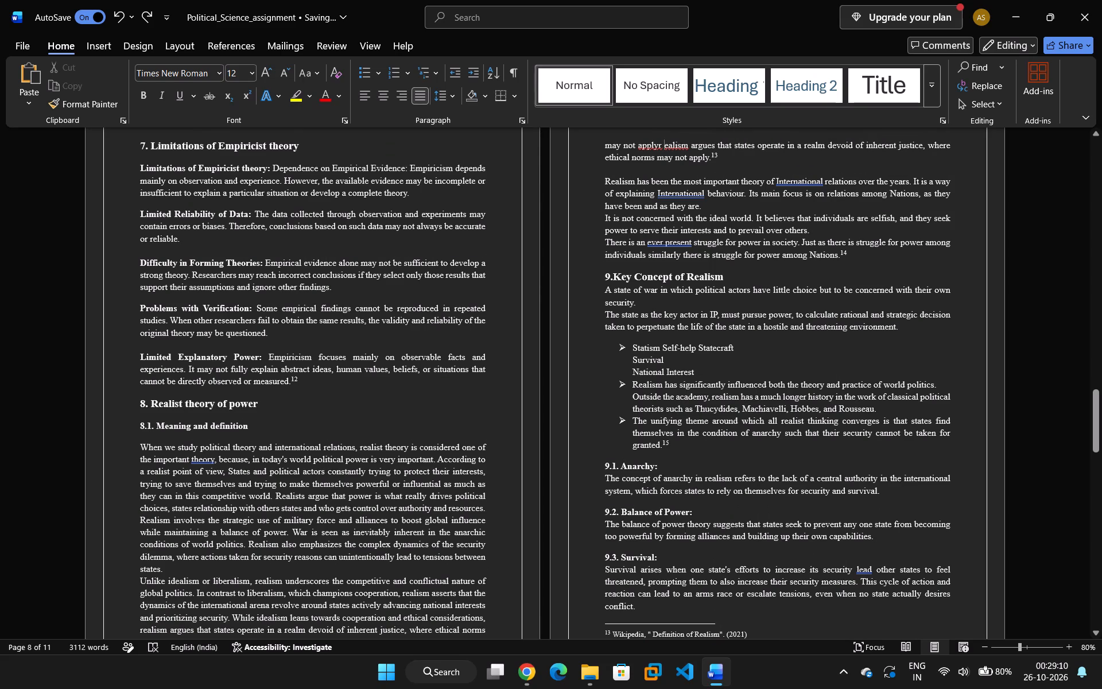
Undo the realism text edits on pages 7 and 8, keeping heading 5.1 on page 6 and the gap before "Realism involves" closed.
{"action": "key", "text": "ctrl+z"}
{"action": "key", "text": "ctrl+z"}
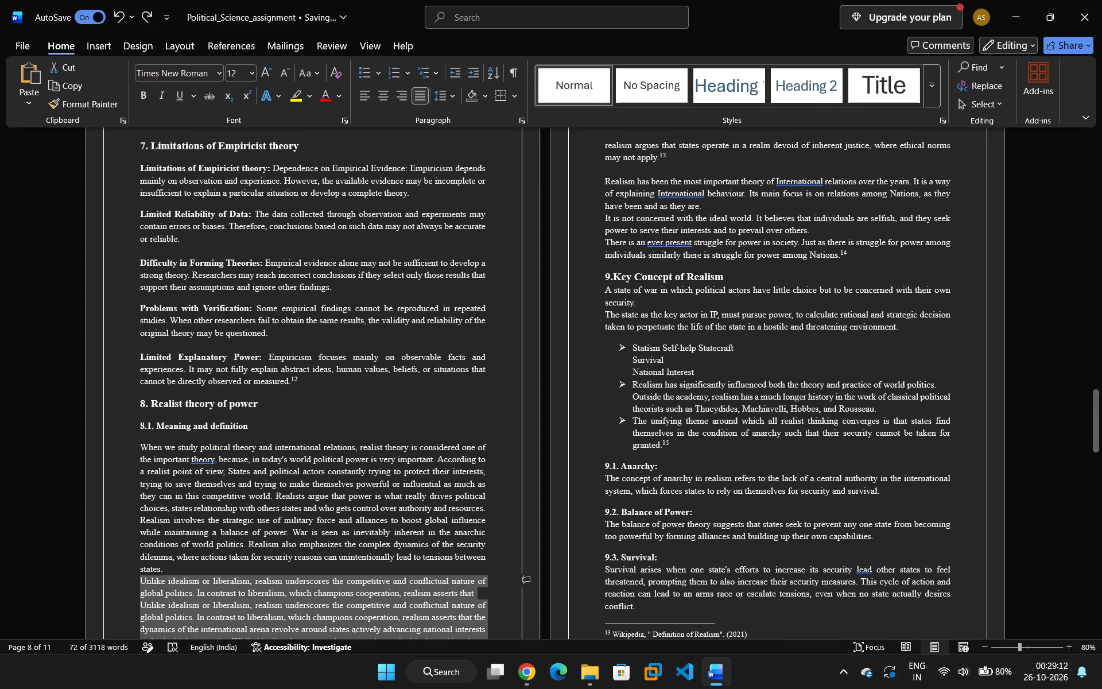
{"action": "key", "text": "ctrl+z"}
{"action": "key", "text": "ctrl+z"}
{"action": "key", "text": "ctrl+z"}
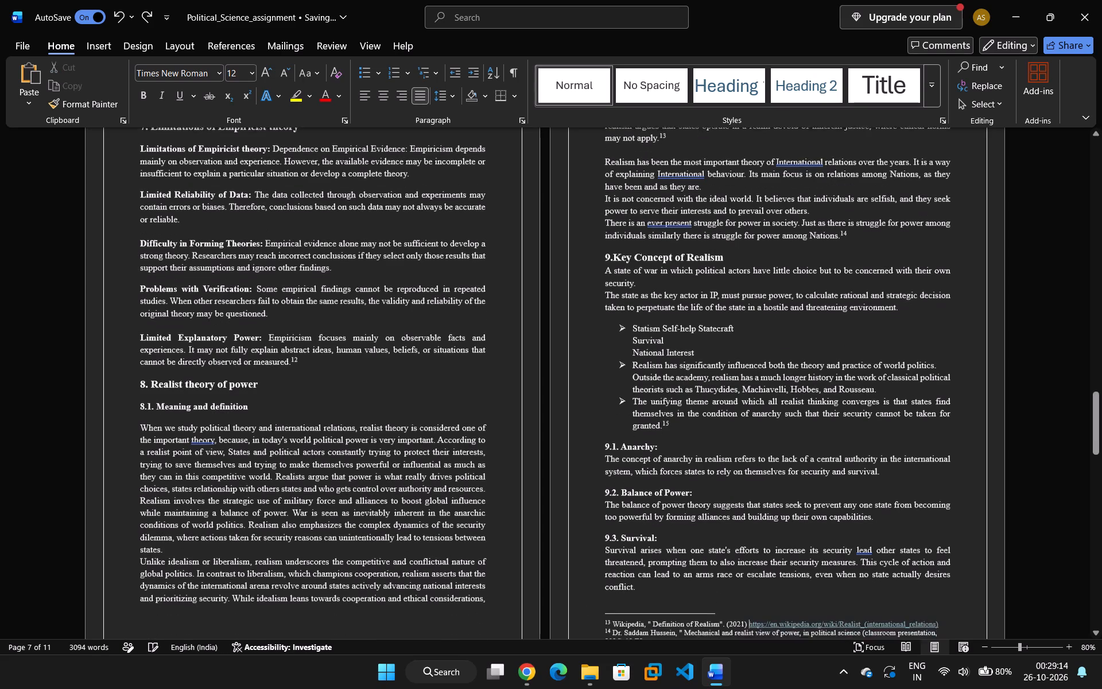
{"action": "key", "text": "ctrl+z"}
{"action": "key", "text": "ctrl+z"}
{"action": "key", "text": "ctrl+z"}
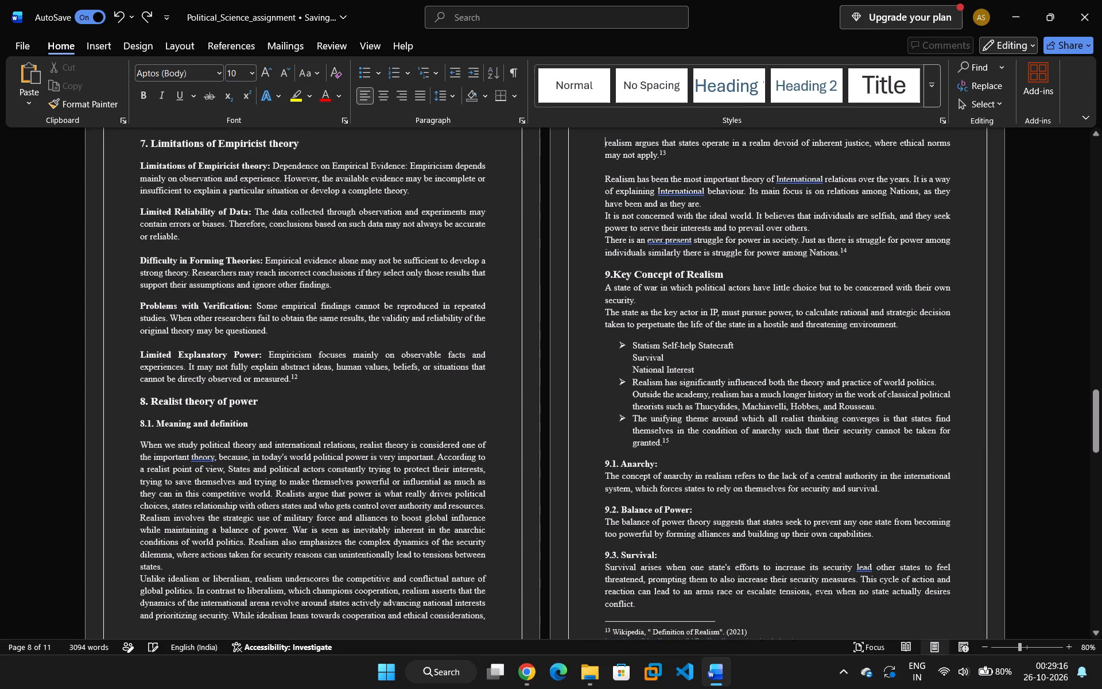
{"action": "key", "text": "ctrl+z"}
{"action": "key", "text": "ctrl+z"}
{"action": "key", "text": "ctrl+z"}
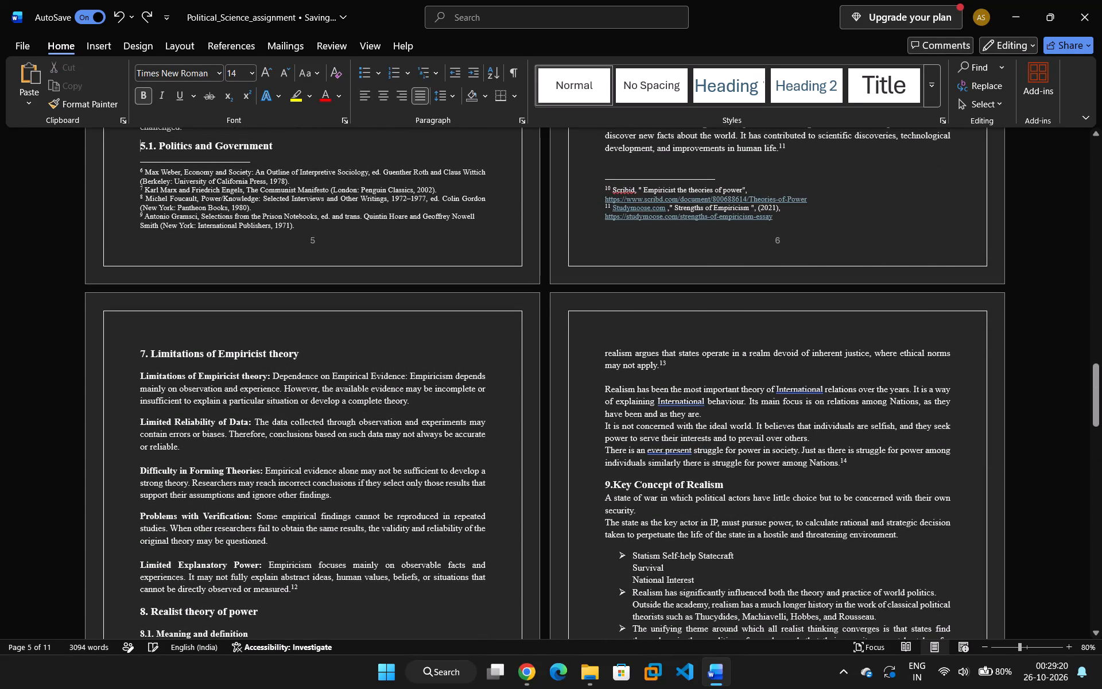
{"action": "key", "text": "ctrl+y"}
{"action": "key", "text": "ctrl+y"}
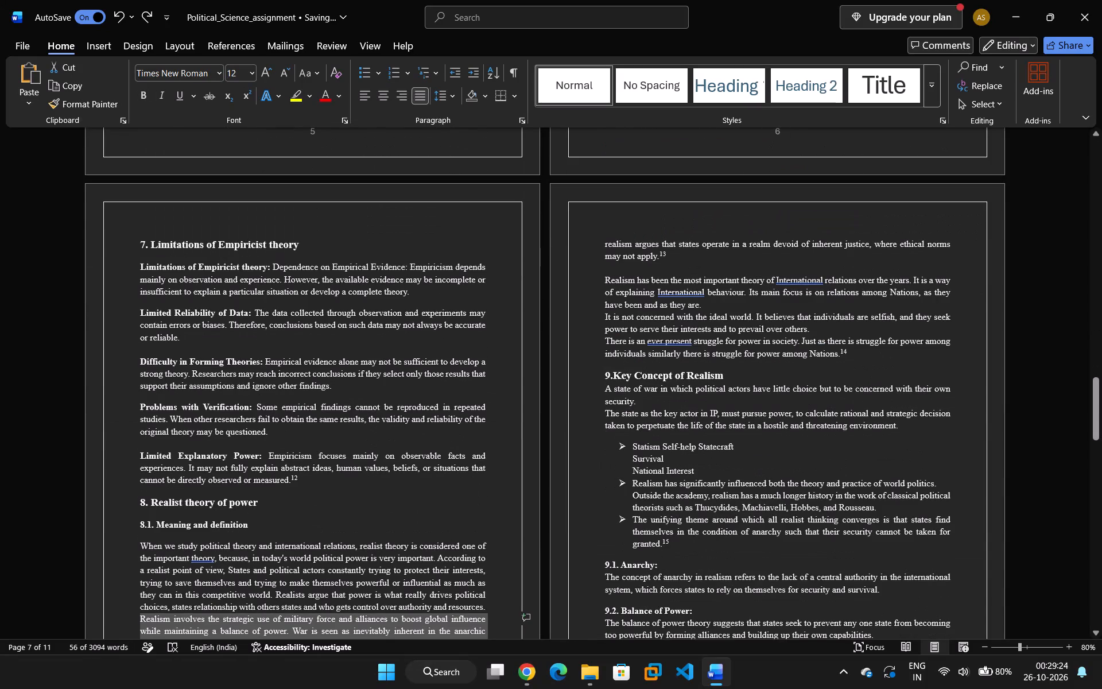
Zoom out to 50% and examine the layout of pages 4 to 11 with several pages in view.
{"action": "scroll", "coordinate": [496, 363], "scroll_direction": "up", "scroll_amount": 7, "text": "ctrl"}
{"action": "scroll", "coordinate": [496, 363], "scroll_direction": "down", "scroll_amount": 10, "text": "ctrl"}
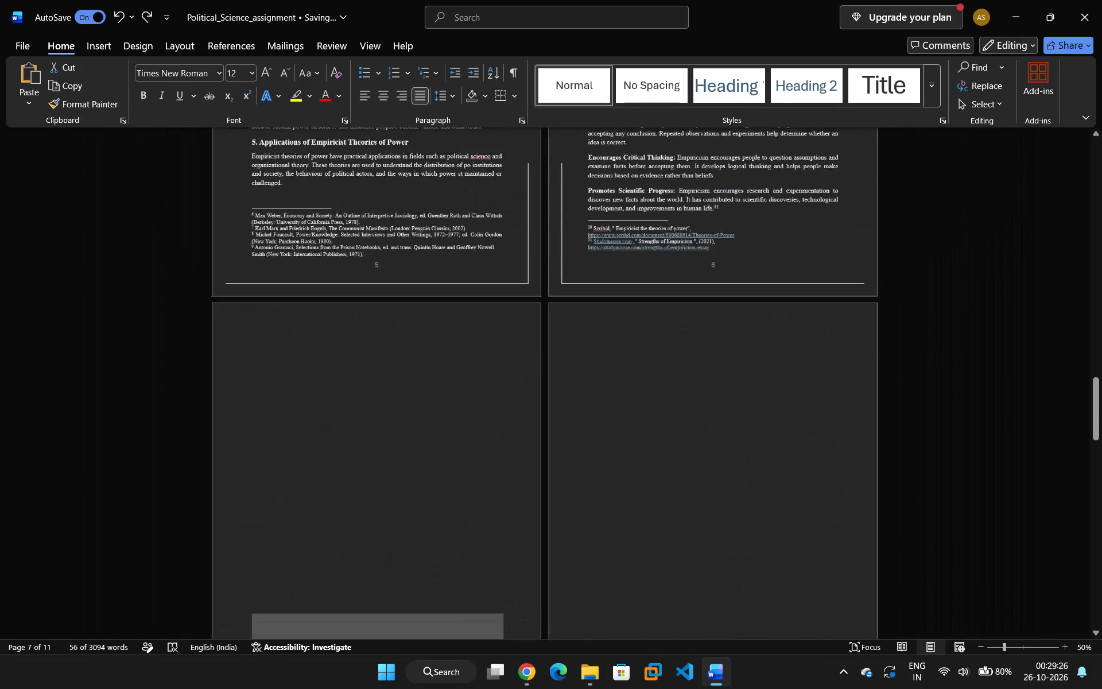
{"action": "scroll", "coordinate": [496, 363], "scroll_direction": "down", "scroll_amount": 2, "text": "ctrl"}
{"action": "scroll", "coordinate": [496, 363], "scroll_direction": "up", "scroll_amount": 2, "text": "ctrl"}
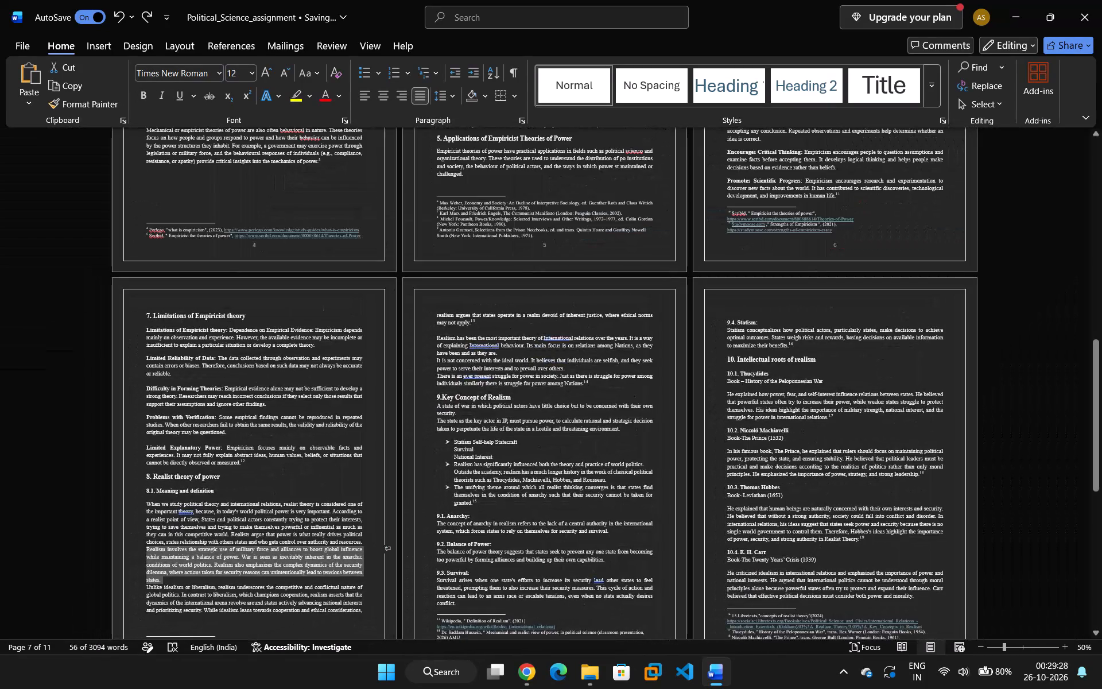
{"action": "scroll", "coordinate": [496, 363], "scroll_direction": "up", "scroll_amount": 2}
{"action": "scroll", "coordinate": [496, 363], "scroll_direction": "down", "scroll_amount": 6}
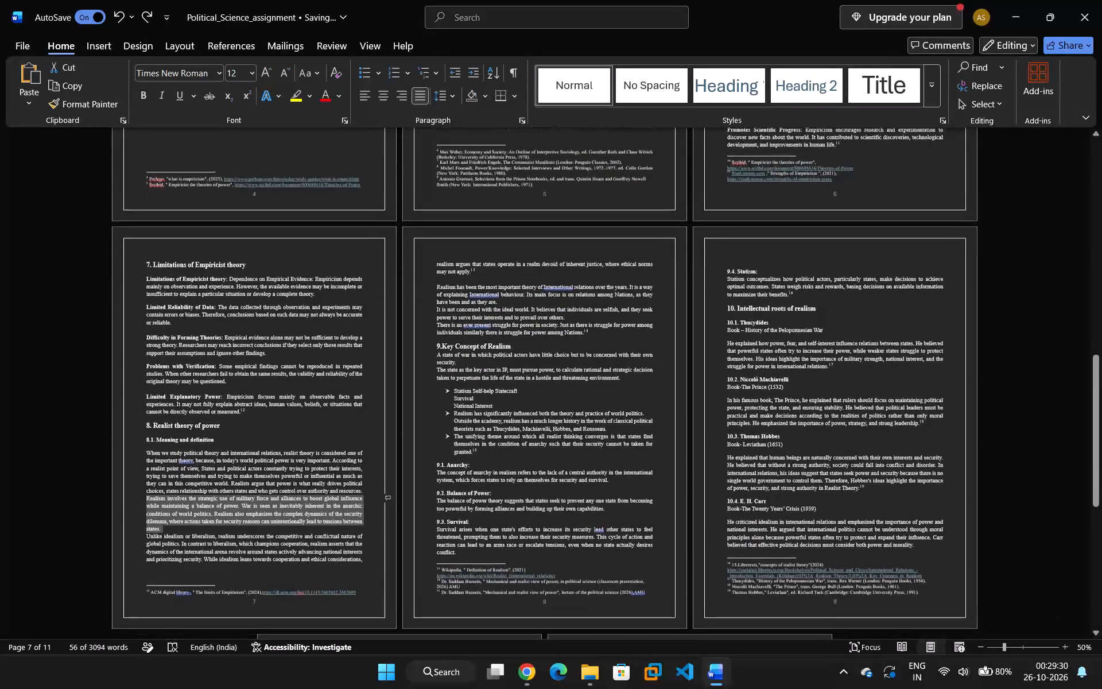
{"action": "scroll", "coordinate": [496, 363], "scroll_direction": "down", "scroll_amount": 5}
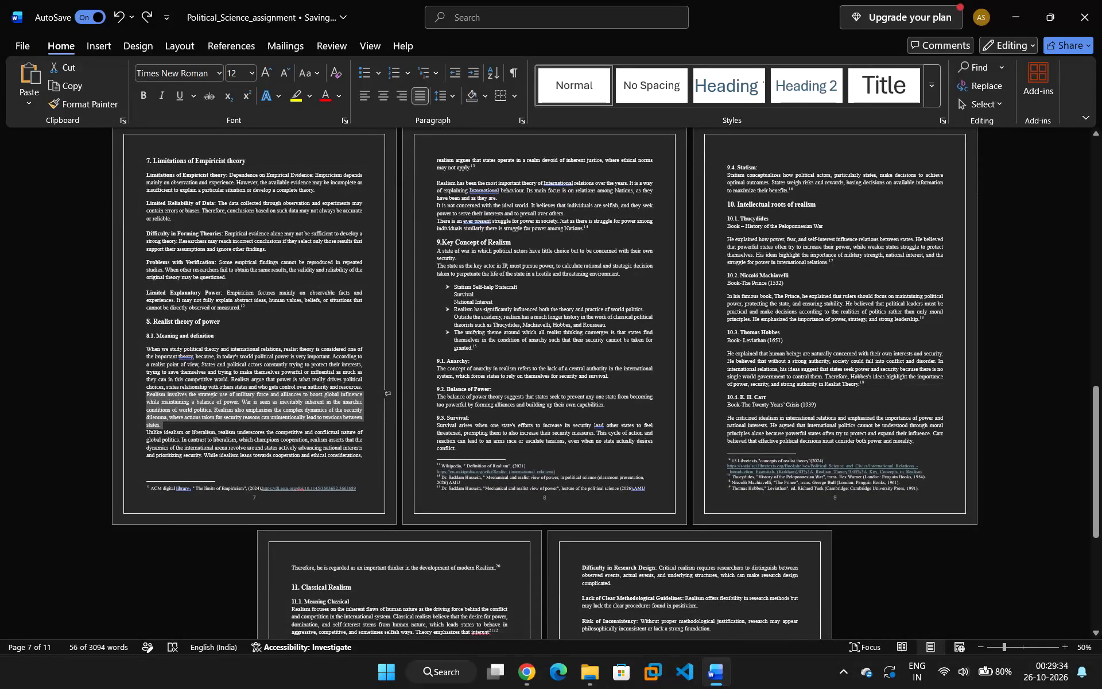
Undo all remaining layout edits so that section 5 starts at the top of page 6 as in the original layout.
{"action": "key", "text": "ctrl+z"}
{"action": "key", "text": "ctrl+z"}
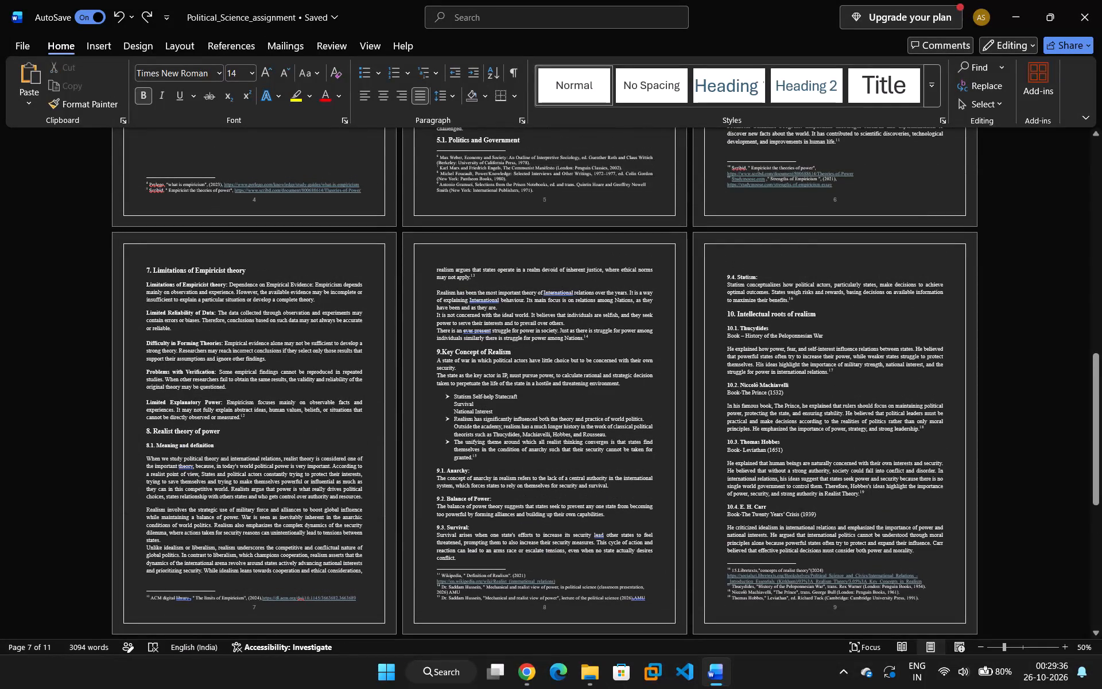
{"action": "key", "text": "ctrl+z"}
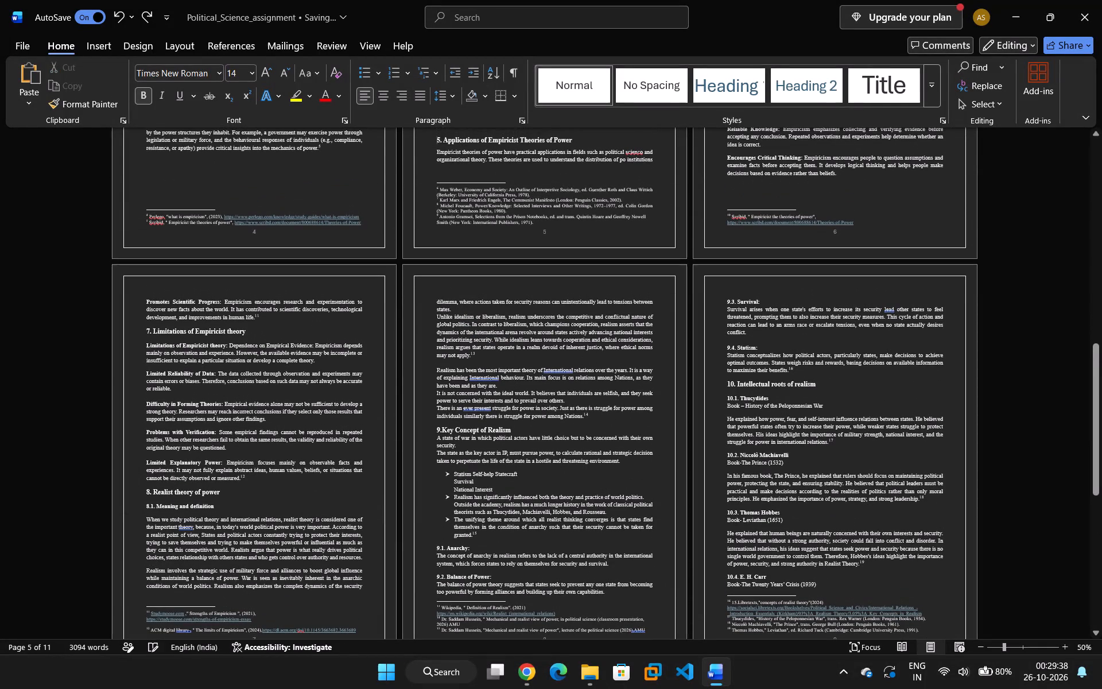
{"action": "key", "text": "ctrl+z"}
{"action": "key", "text": "ctrl+z"}
{"action": "key", "text": "ctrl+z"}
{"action": "key", "text": "ctrl+z"}
{"action": "key", "text": "ctrl+z"}
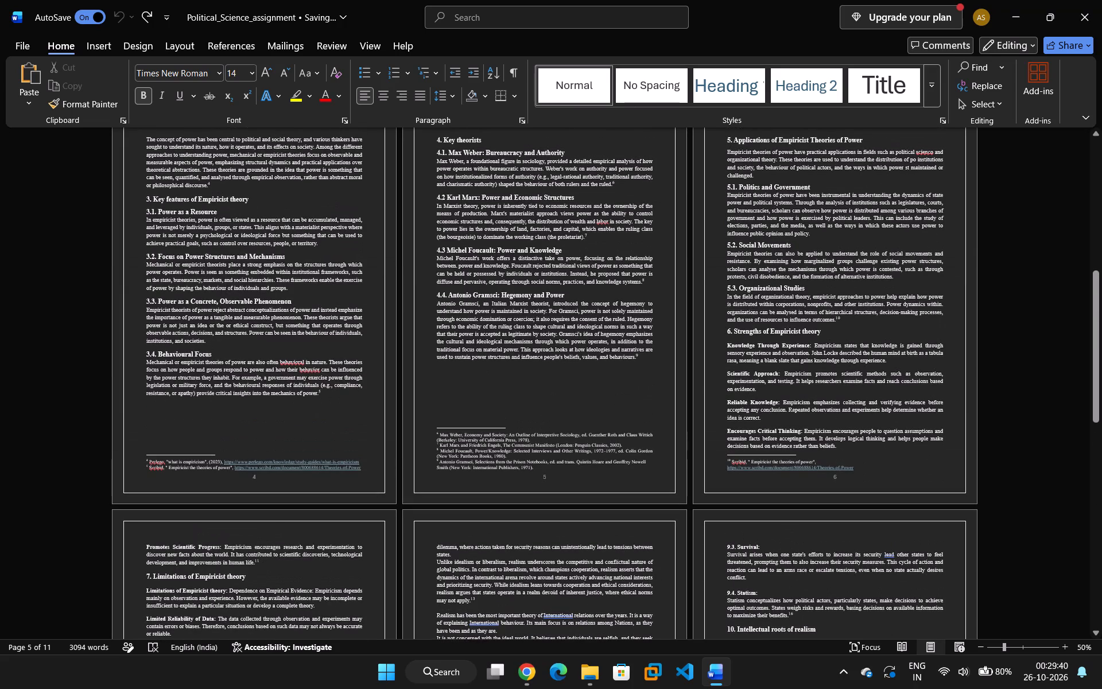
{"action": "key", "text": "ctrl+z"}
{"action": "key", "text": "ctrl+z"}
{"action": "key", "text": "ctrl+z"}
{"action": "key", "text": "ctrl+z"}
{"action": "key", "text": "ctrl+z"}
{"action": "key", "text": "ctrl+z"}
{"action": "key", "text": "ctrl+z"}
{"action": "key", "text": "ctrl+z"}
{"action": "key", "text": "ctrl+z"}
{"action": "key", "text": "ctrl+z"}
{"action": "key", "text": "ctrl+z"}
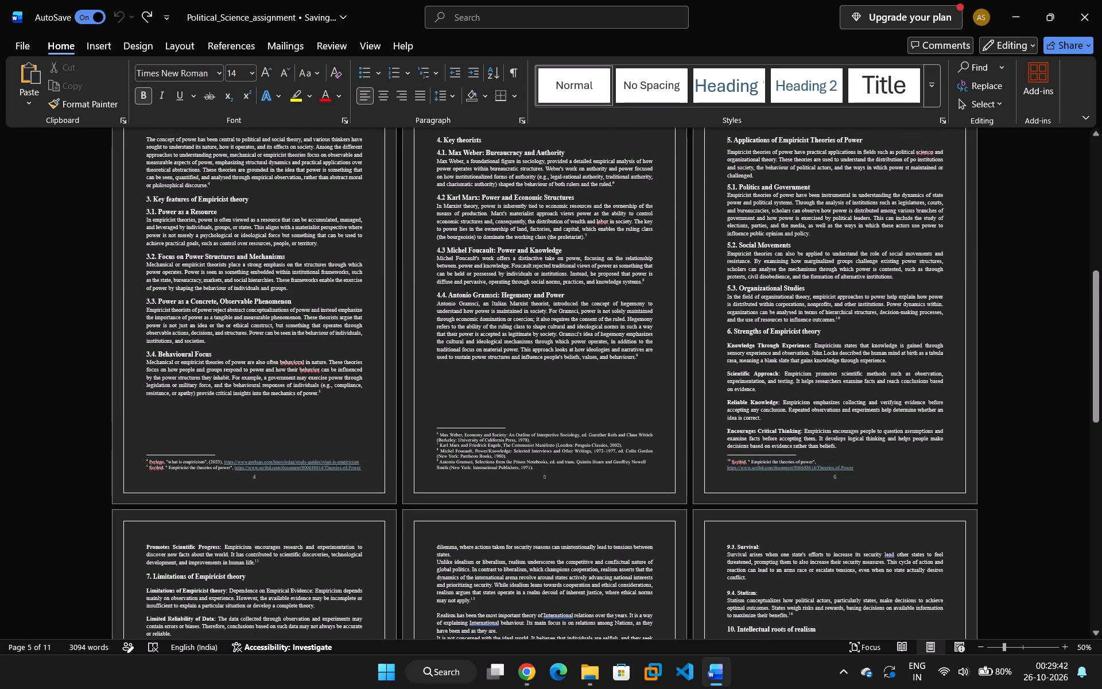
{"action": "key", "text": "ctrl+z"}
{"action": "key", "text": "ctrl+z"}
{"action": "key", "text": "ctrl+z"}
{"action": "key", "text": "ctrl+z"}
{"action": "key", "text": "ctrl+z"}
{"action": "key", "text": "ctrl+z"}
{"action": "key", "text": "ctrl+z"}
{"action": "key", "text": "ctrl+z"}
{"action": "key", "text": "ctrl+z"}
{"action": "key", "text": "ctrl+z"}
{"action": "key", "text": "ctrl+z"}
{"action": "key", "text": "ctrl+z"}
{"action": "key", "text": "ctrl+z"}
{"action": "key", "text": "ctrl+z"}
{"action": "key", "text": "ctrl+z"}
Redo the undone layout and text edits up to the "may not apply" text changes at the top of page 8.
{"action": "key", "text": "ctrl+y"}
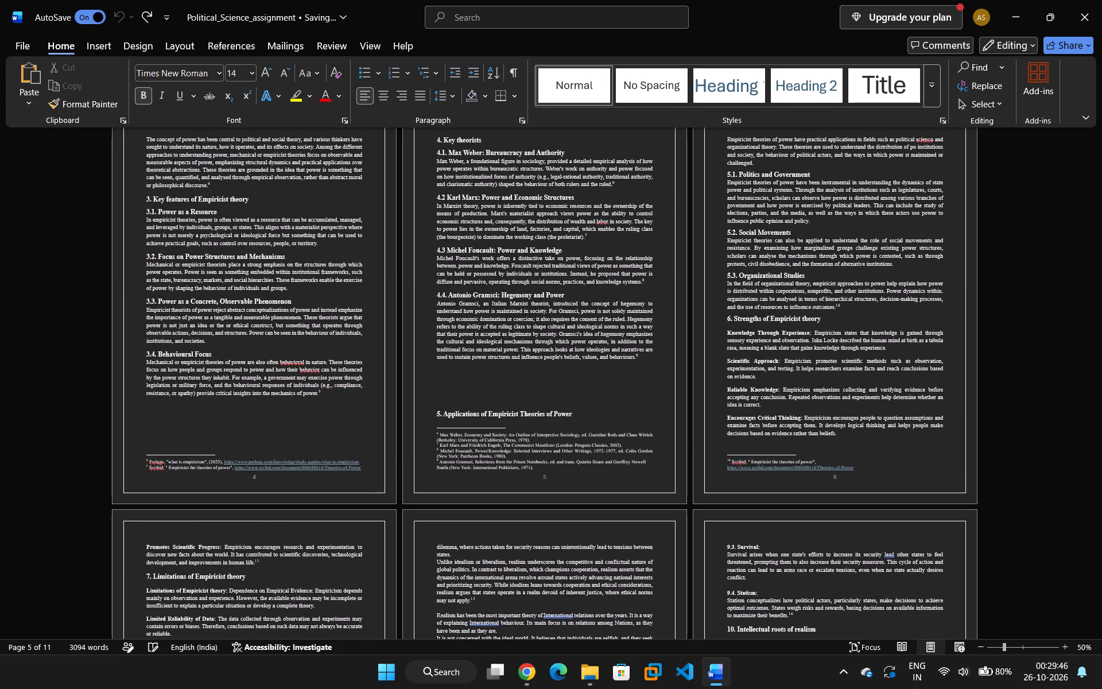
{"action": "key", "text": "ctrl+y"}
{"action": "key", "text": "ctrl+y"}
{"action": "key", "text": "ctrl+y"}
{"action": "key", "text": "ctrl+y"}
{"action": "key", "text": "ctrl+y"}
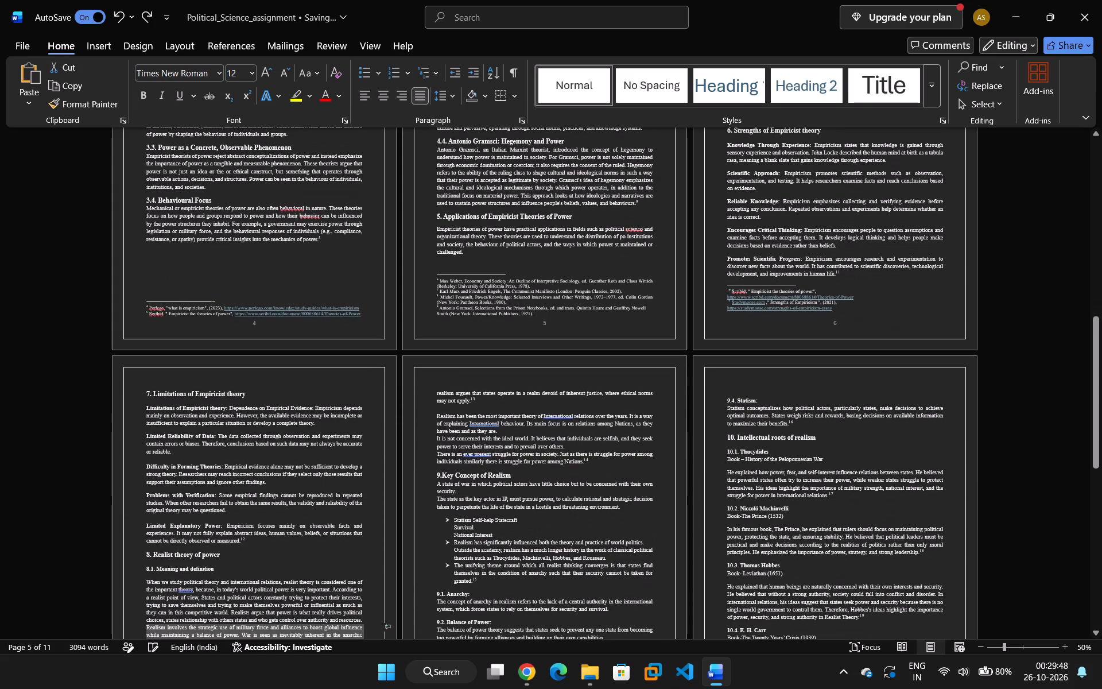
{"action": "key", "text": "ctrl+y"}
{"action": "key", "text": "ctrl+y"}
{"action": "key", "text": "ctrl+y"}
{"action": "key", "text": "ctrl+y"}
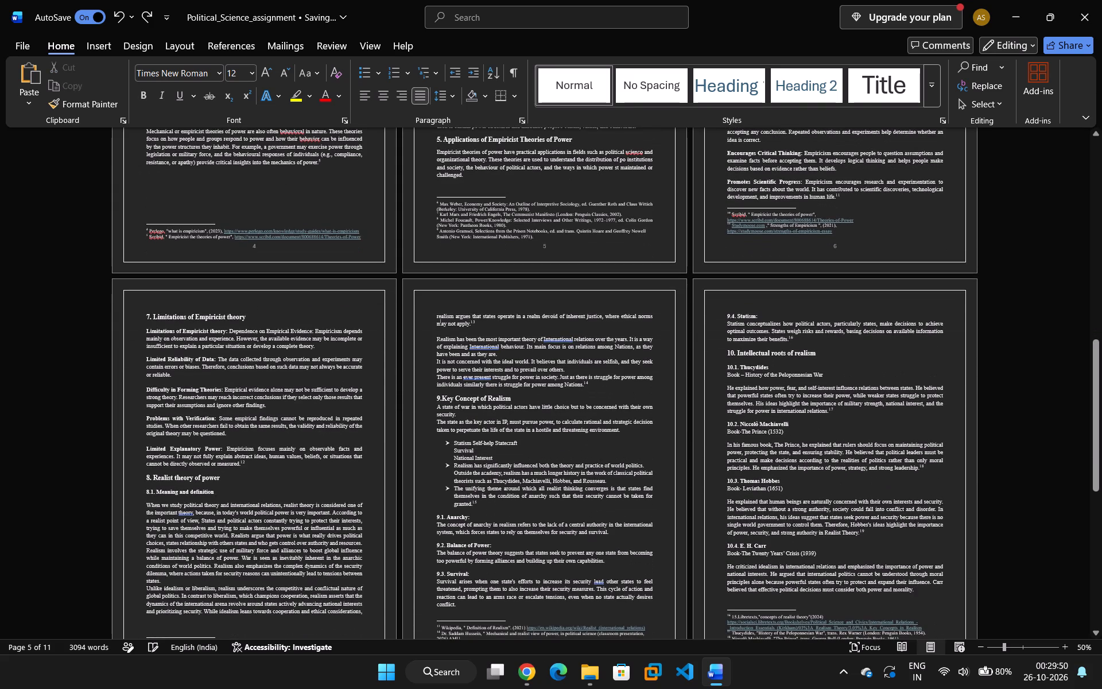
{"action": "key", "text": "ctrl+y"}
{"action": "key", "text": "ctrl+y"}
{"action": "key", "text": "ctrl+y"}
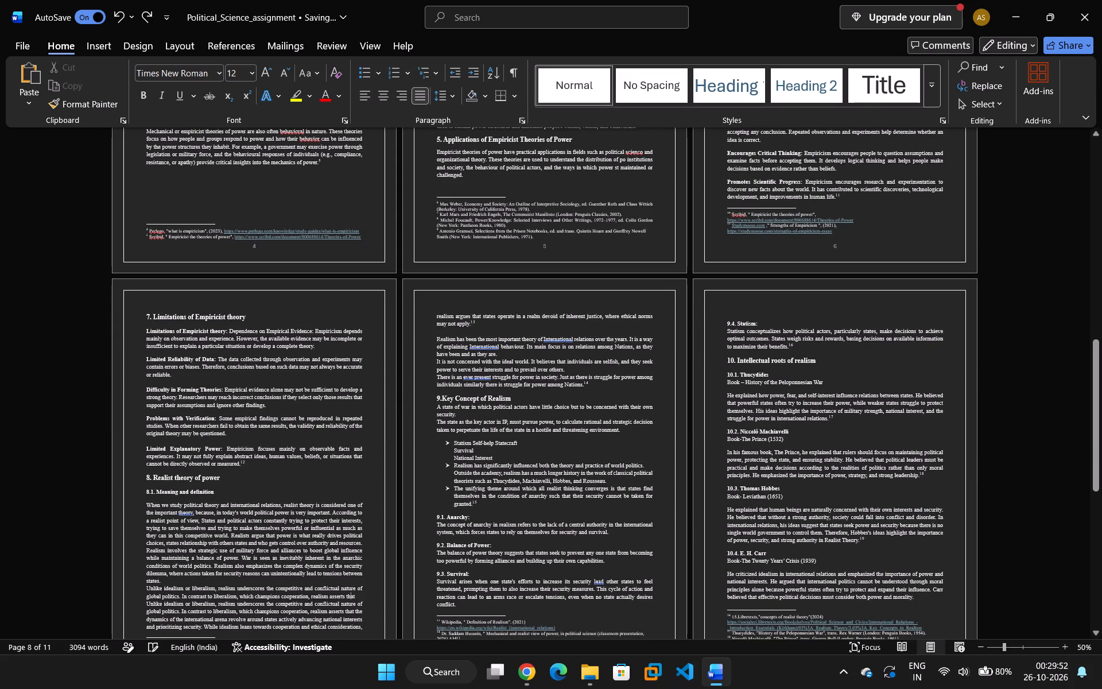
{"action": "key", "text": "ctrl+y"}
{"action": "key", "text": "ctrl+y"}
{"action": "key", "text": "ctrl+y"}
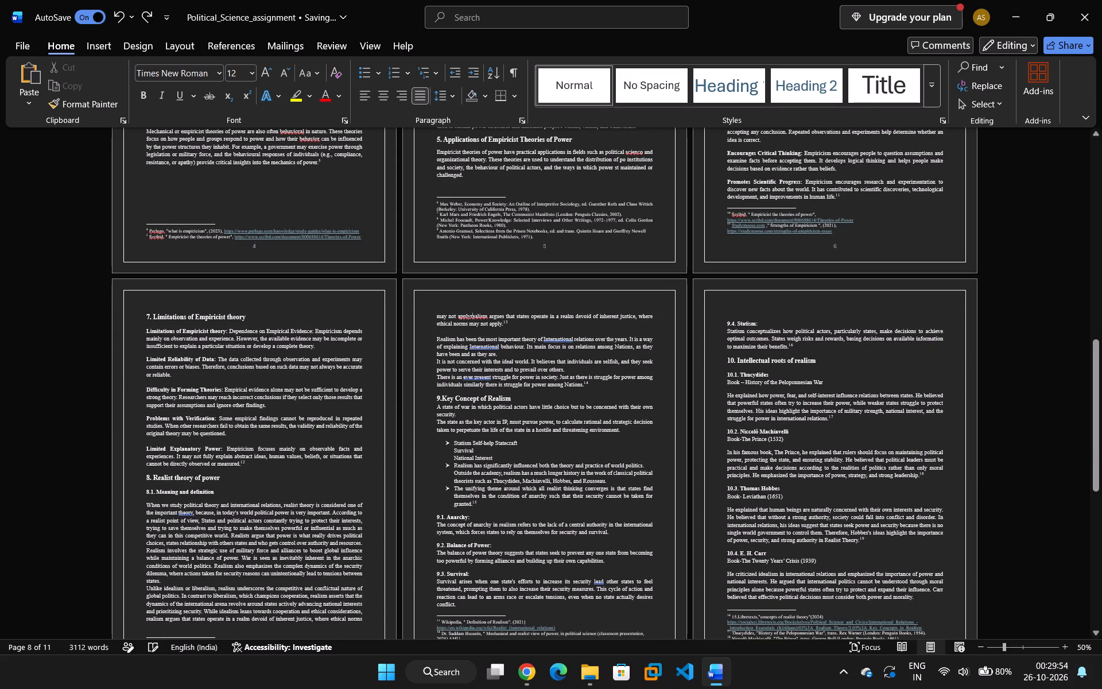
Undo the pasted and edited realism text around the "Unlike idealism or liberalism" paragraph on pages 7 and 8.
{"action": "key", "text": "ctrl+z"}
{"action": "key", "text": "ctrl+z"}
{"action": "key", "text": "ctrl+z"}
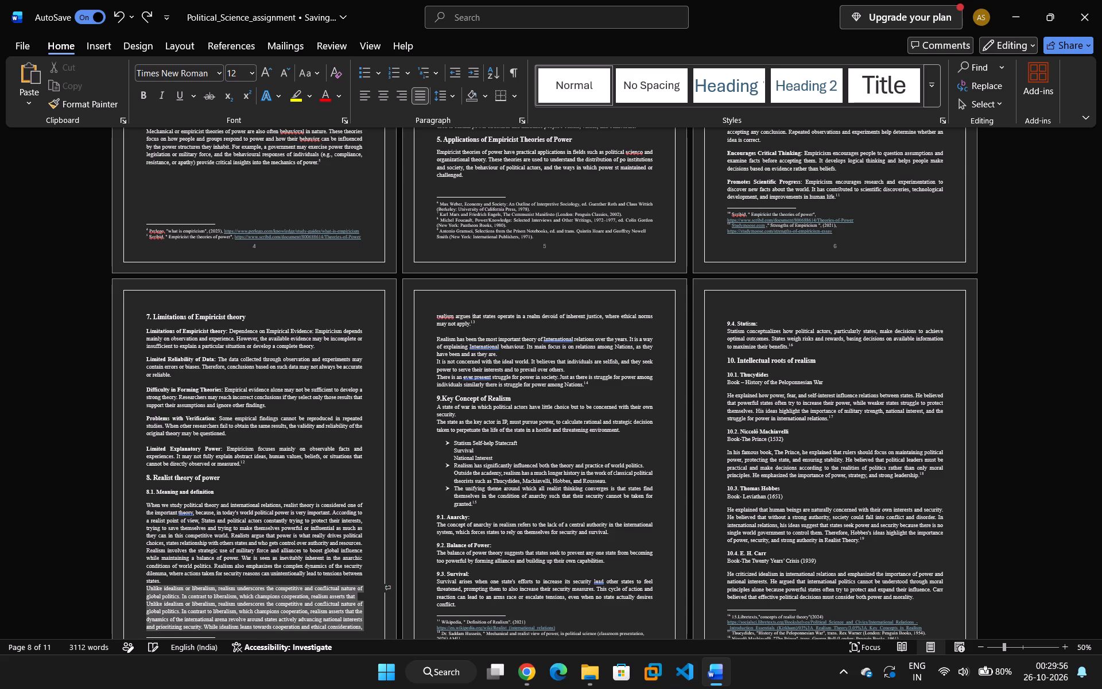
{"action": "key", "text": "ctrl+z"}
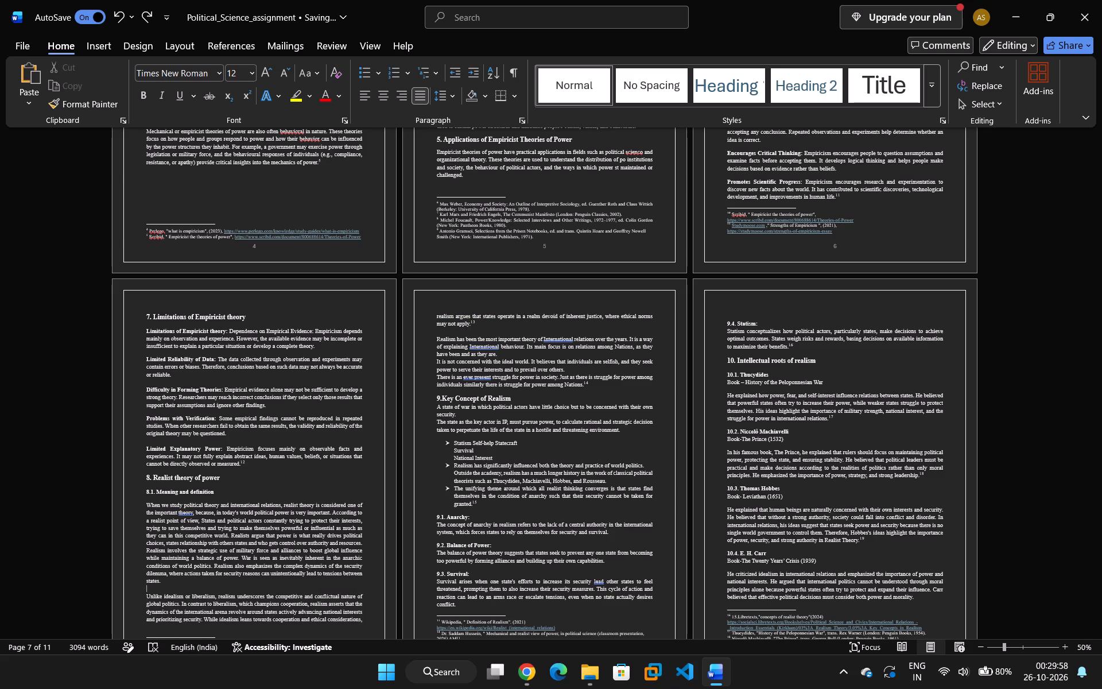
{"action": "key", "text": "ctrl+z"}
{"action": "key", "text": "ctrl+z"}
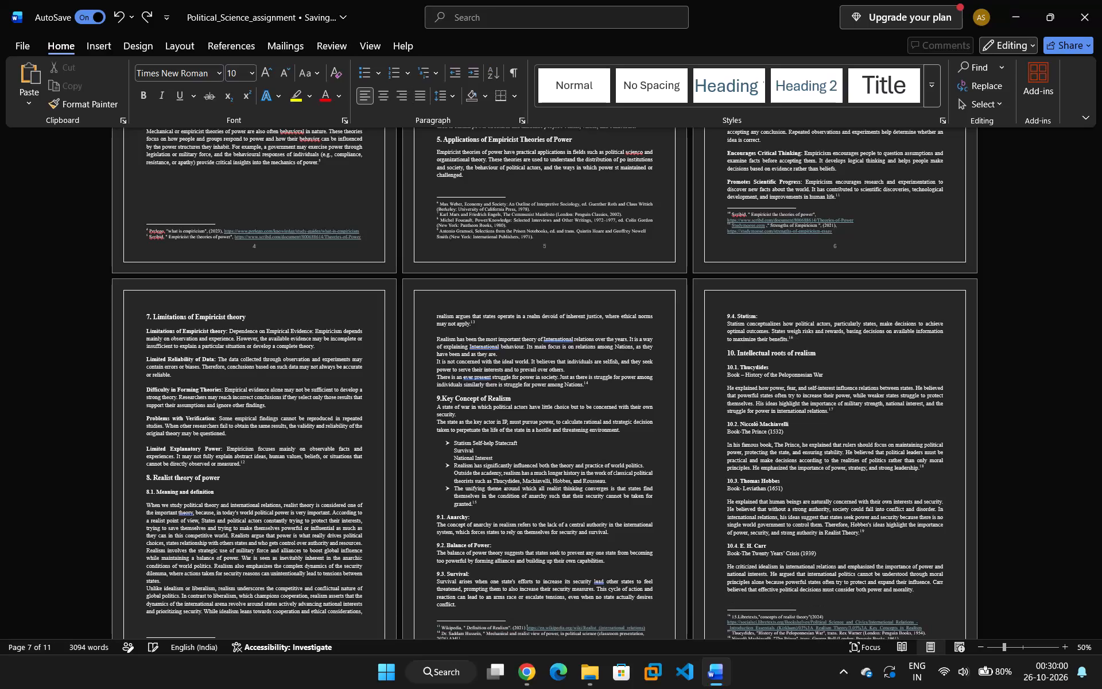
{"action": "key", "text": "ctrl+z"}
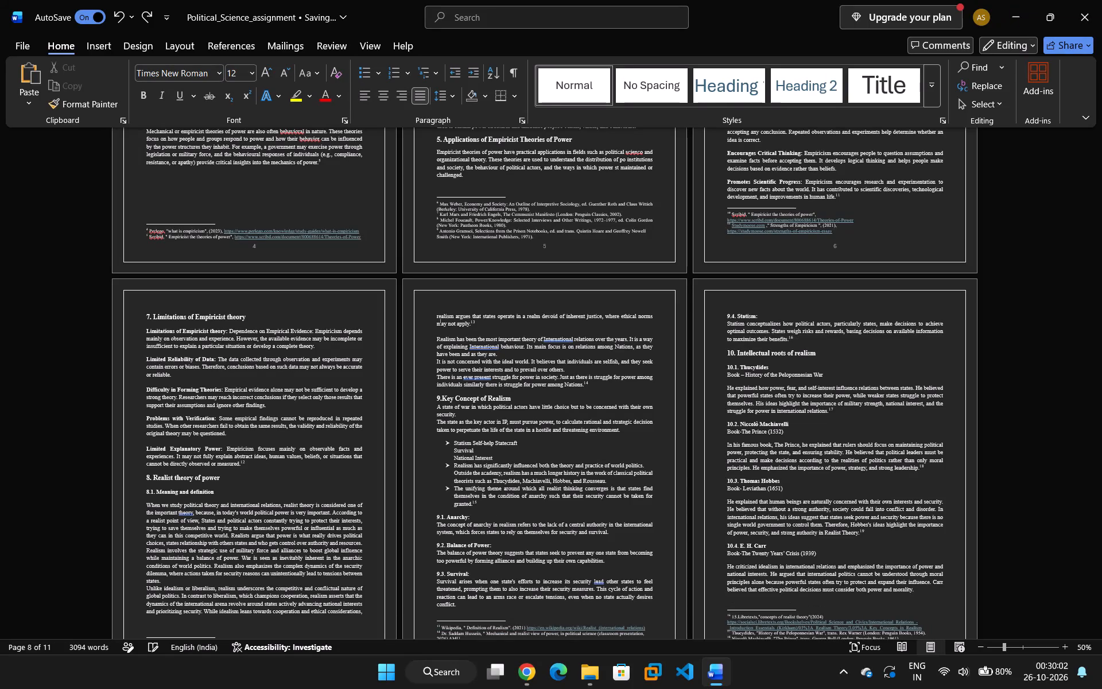
Redo the realism text edits so that page 8 begins with "may not apply realism argues that states operate".
{"action": "key", "text": "ctrl+y"}
{"action": "key", "text": "ctrl+y"}
{"action": "key", "text": "ctrl+y"}
{"action": "key", "text": "ctrl+y"}
{"action": "key", "text": "ctrl+y"}
{"action": "key", "text": "ctrl+y"}
{"action": "key", "text": "ctrl+y"}
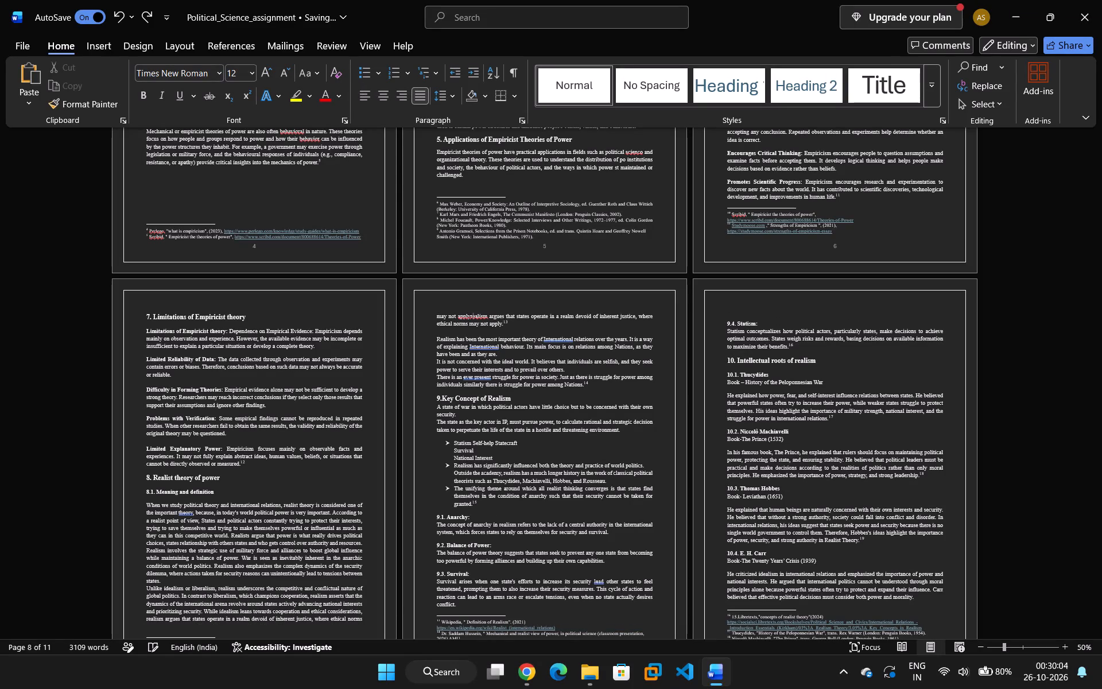
{"action": "key", "text": "ctrl+y"}
{"action": "key", "text": "ctrl+y"}
{"action": "key", "text": "ctrl+y"}
{"action": "key", "text": "ctrl+y"}
{"action": "key", "text": "ctrl+y"}
{"action": "key", "text": "ctrl+y"}
{"action": "key", "text": "ctrl+y"}
{"action": "key", "text": "ctrl+y"}
{"action": "key", "text": "ctrl+y"}
{"action": "key", "text": "ctrl+z"}
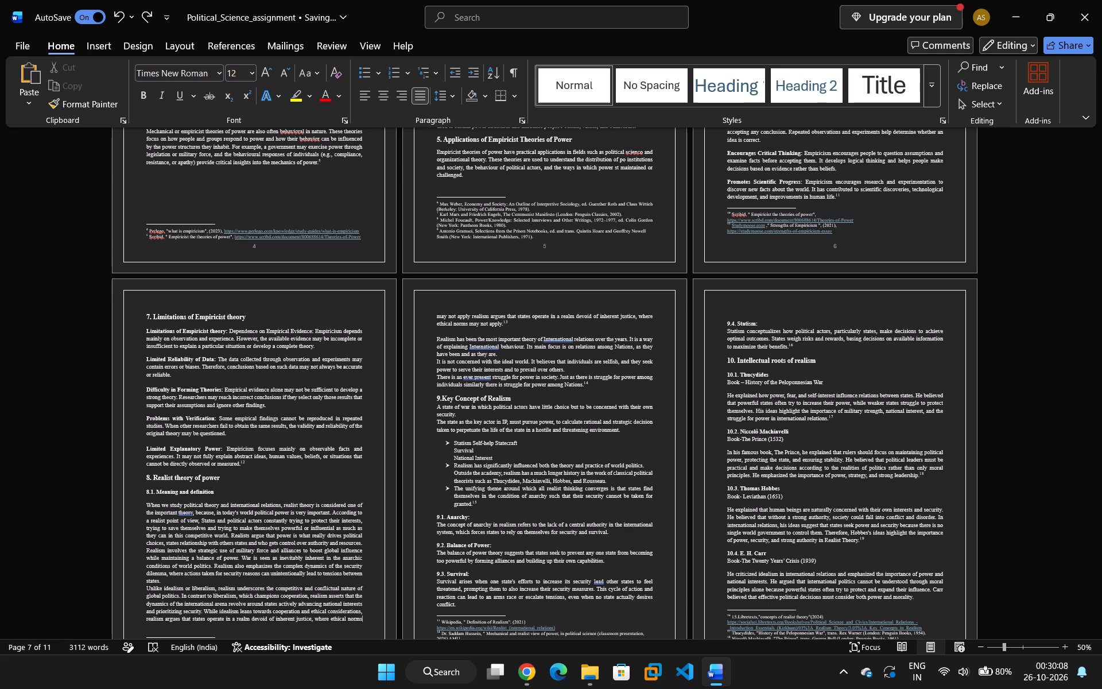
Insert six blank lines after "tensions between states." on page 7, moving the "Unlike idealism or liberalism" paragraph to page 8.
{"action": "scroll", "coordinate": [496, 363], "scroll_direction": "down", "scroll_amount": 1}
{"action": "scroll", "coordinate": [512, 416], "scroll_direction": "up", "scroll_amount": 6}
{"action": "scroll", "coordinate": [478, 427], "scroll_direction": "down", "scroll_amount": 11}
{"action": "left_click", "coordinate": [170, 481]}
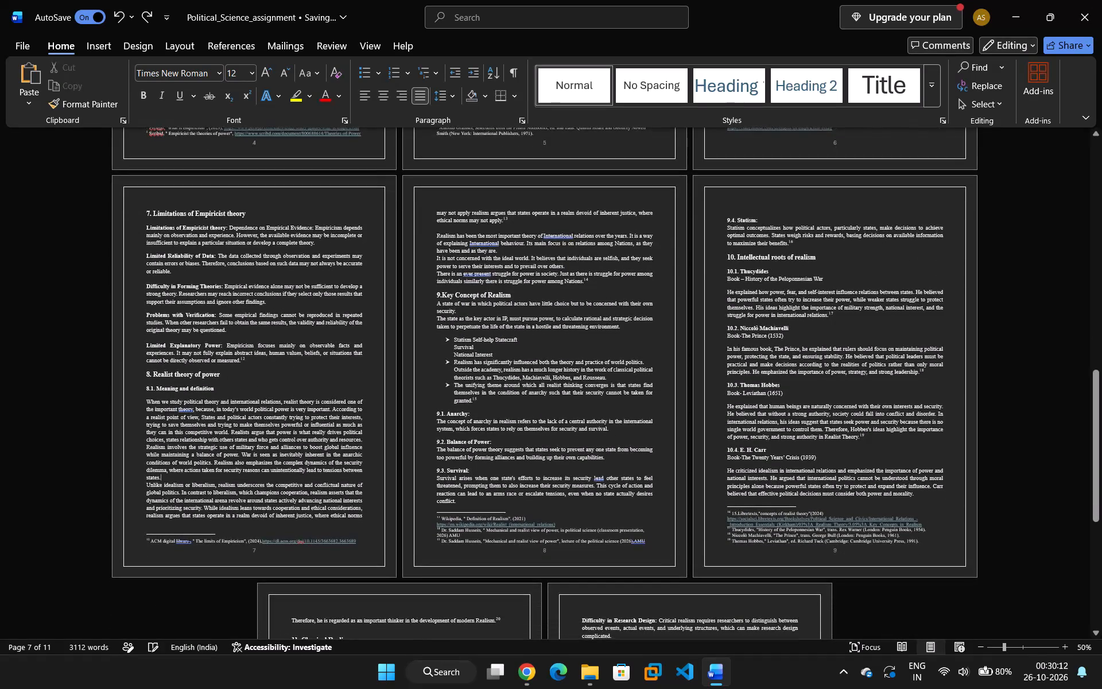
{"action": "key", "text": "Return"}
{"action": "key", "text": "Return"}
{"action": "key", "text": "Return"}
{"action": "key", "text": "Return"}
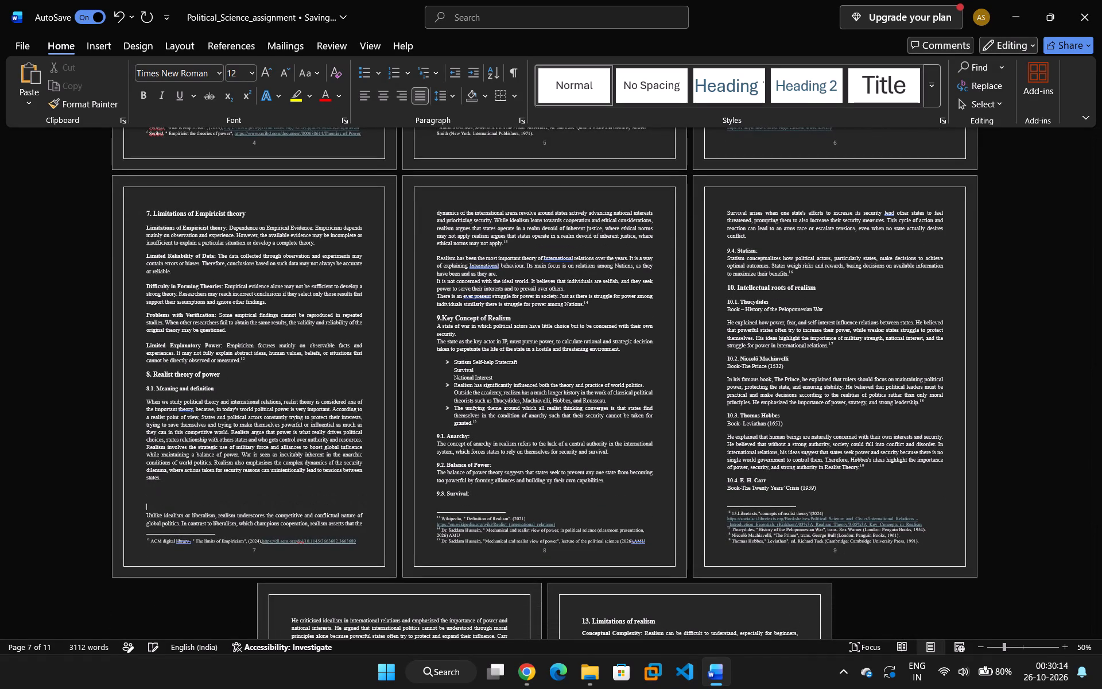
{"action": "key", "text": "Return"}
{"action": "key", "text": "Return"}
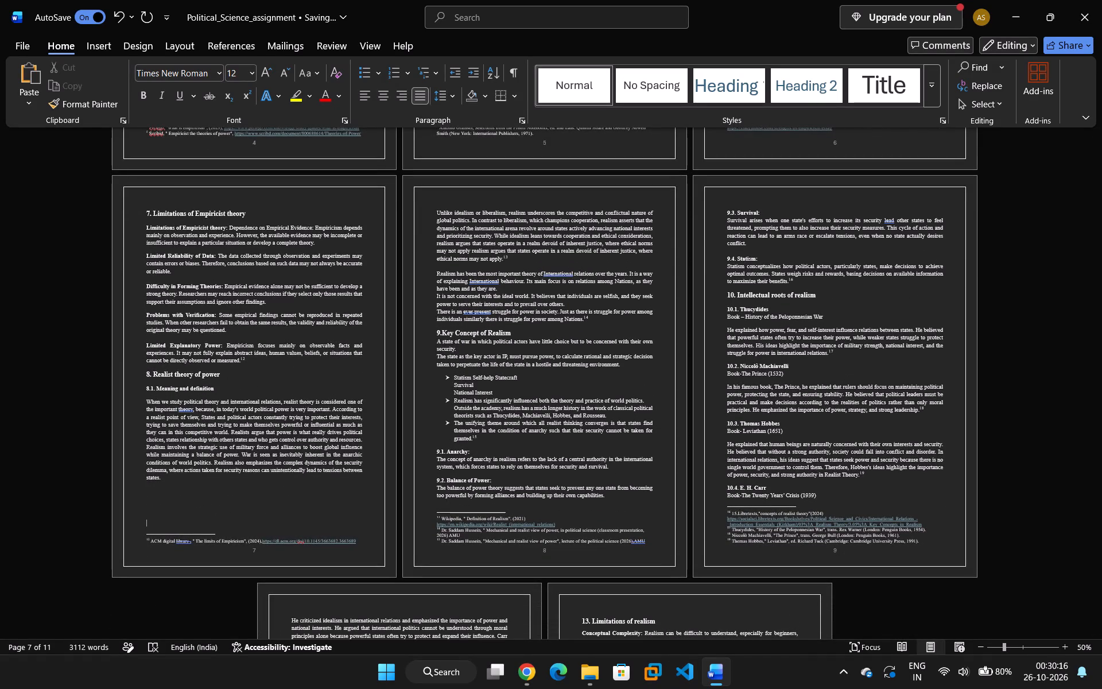
Examine the text and footnote layout of pages 7 to 9, then view section 8.1 on page 7 at 100%.
{"action": "scroll", "coordinate": [409, 494], "scroll_direction": "down", "scroll_amount": 1}
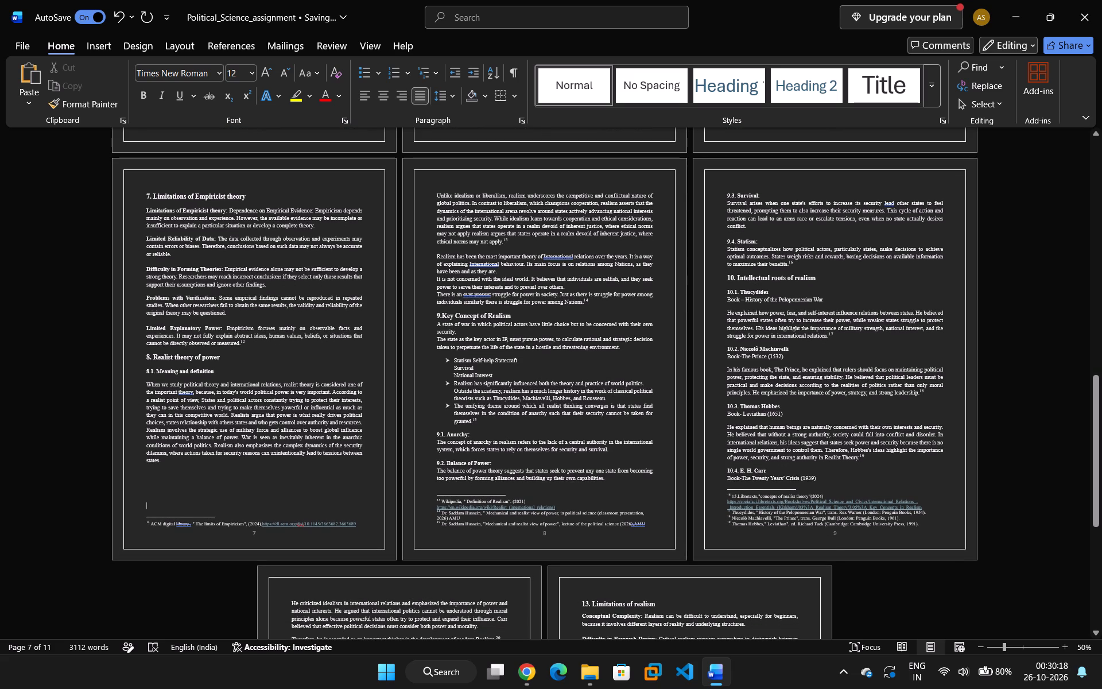
{"action": "scroll", "coordinate": [414, 493], "scroll_direction": "down", "scroll_amount": 1}
{"action": "scroll", "coordinate": [816, 220], "scroll_direction": "down", "scroll_amount": 1}
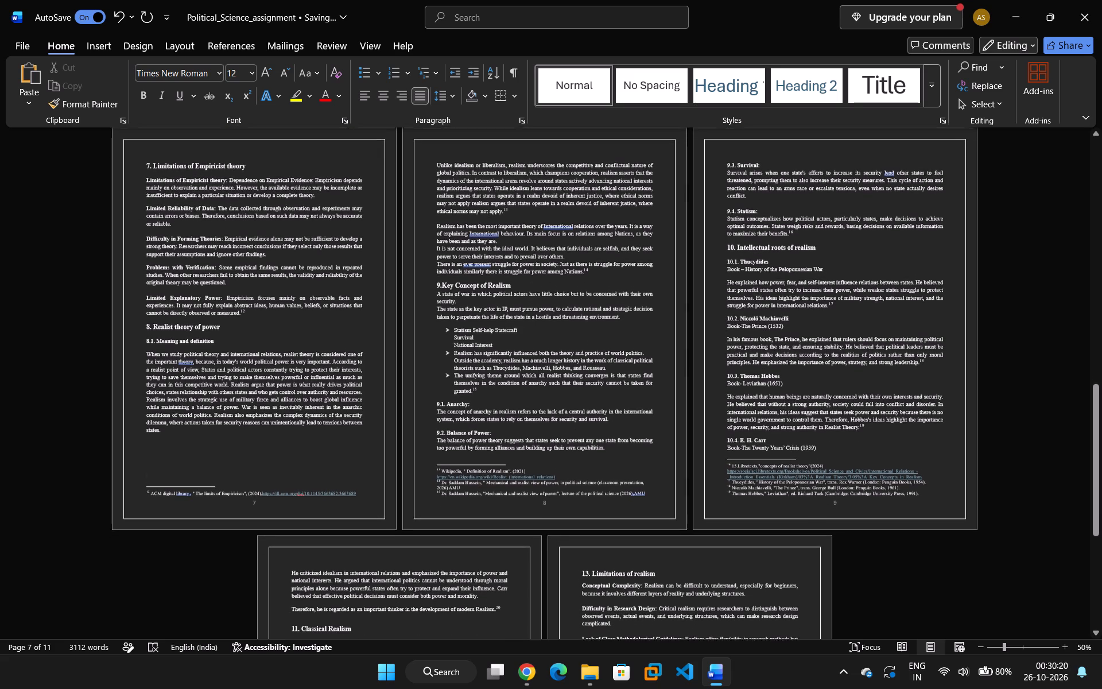
{"action": "scroll", "coordinate": [509, 340], "scroll_direction": "up", "scroll_amount": 1}
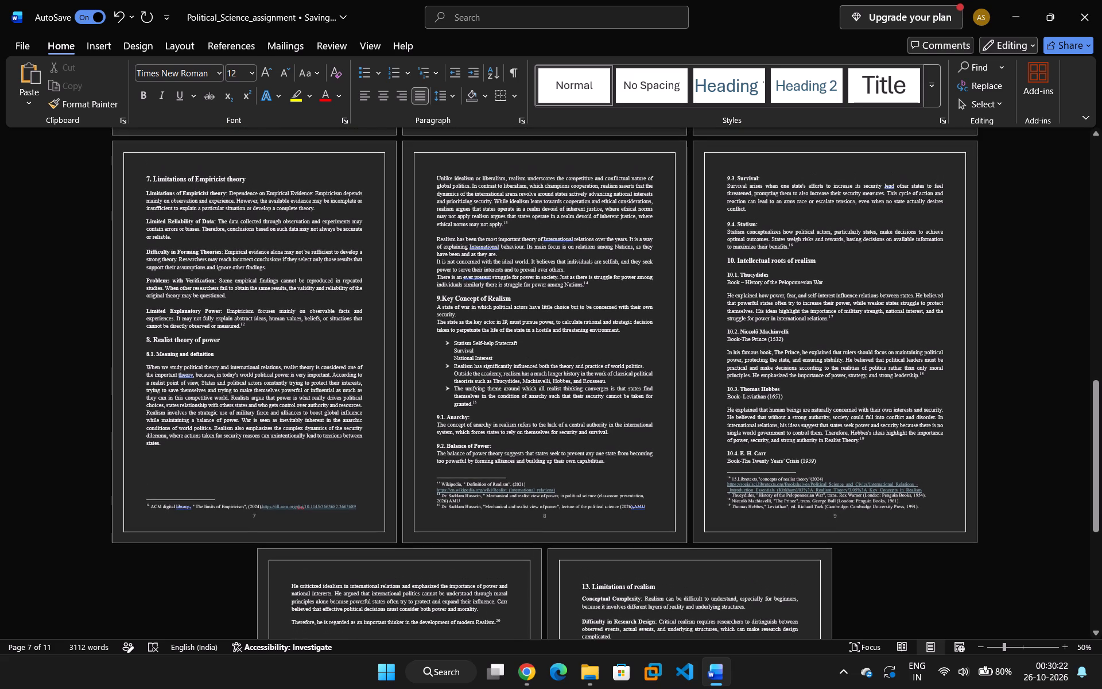
{"action": "scroll", "coordinate": [498, 340], "scroll_direction": "down", "scroll_amount": 1}
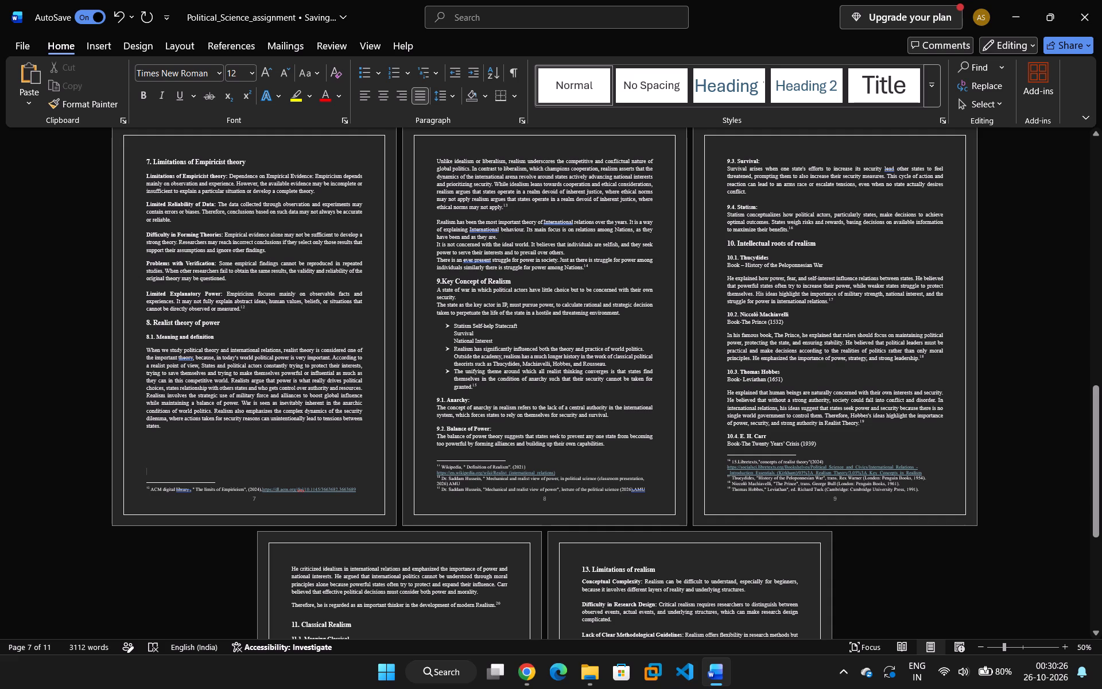
{"action": "scroll", "coordinate": [183, 424], "scroll_direction": "up", "scroll_amount": 4, "text": "ctrl"}
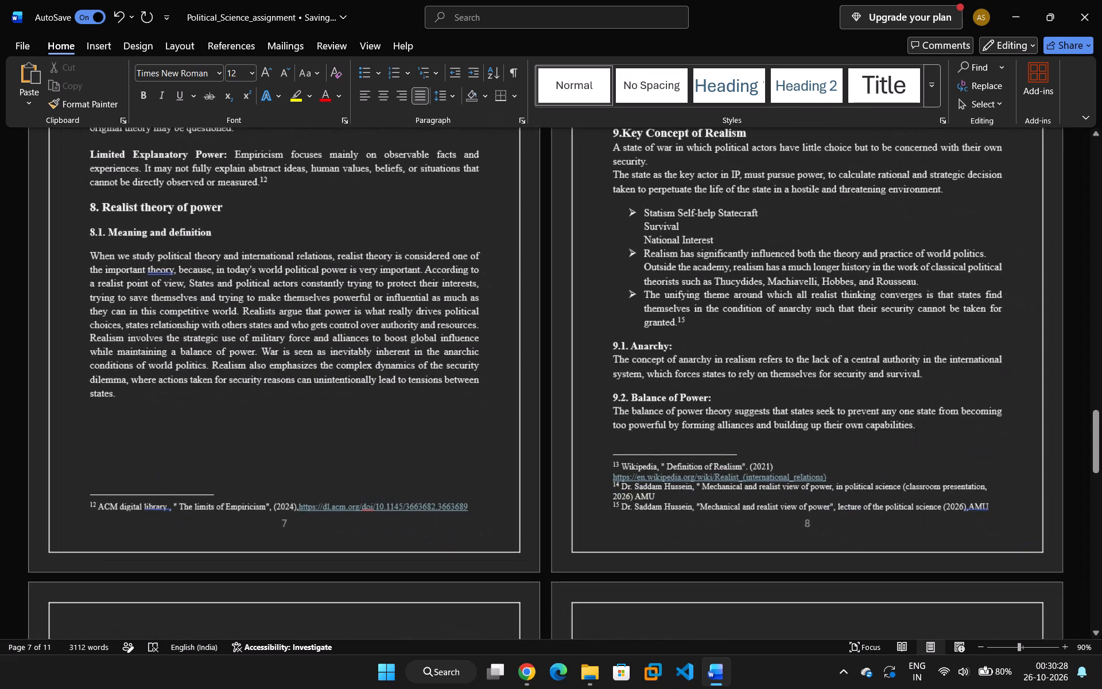
{"action": "scroll", "coordinate": [185, 420], "scroll_direction": "up", "scroll_amount": 1, "text": "ctrl"}
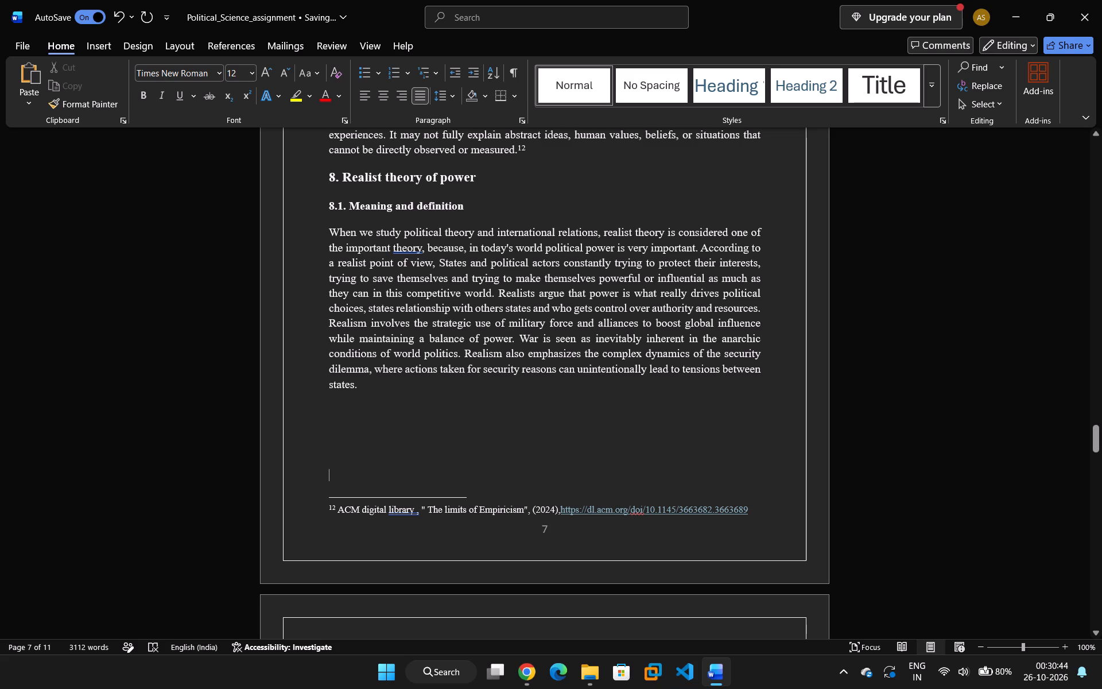
Delete the sentence "Realists argue that power is what really drives... authority and resources." in section 8.1 and join "Realism involves" to the preceding text.
{"action": "left_click_drag", "start_coordinate": [496, 292], "coordinate": [742, 305]}
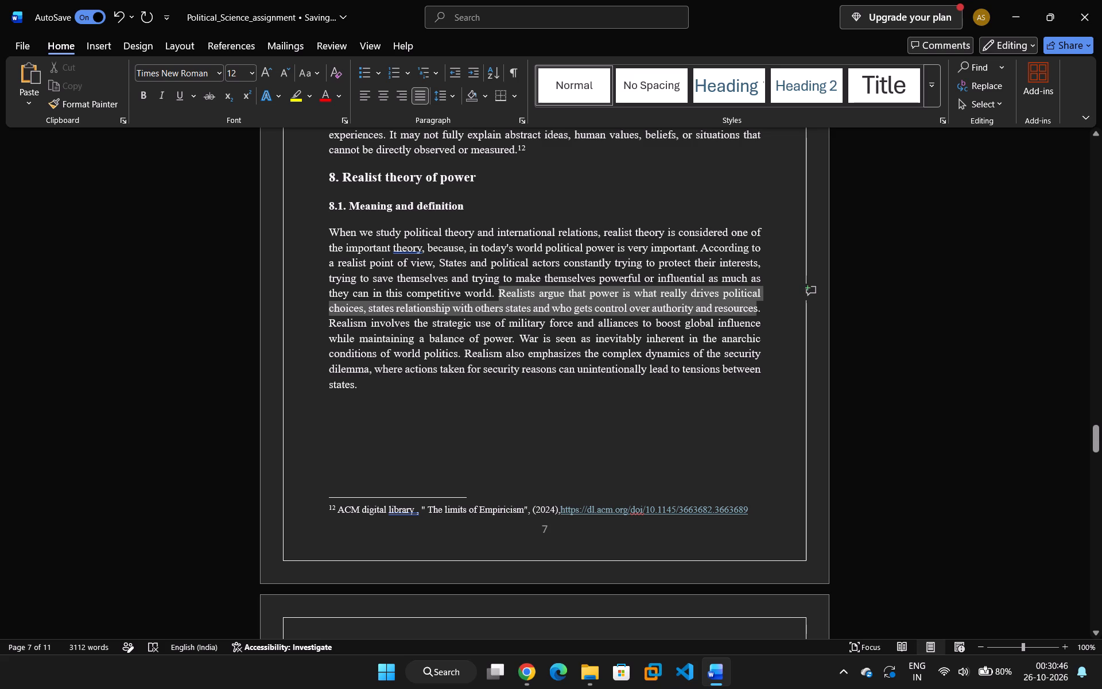
{"action": "left_click_drag", "start_coordinate": [742, 305], "coordinate": [762, 309]}
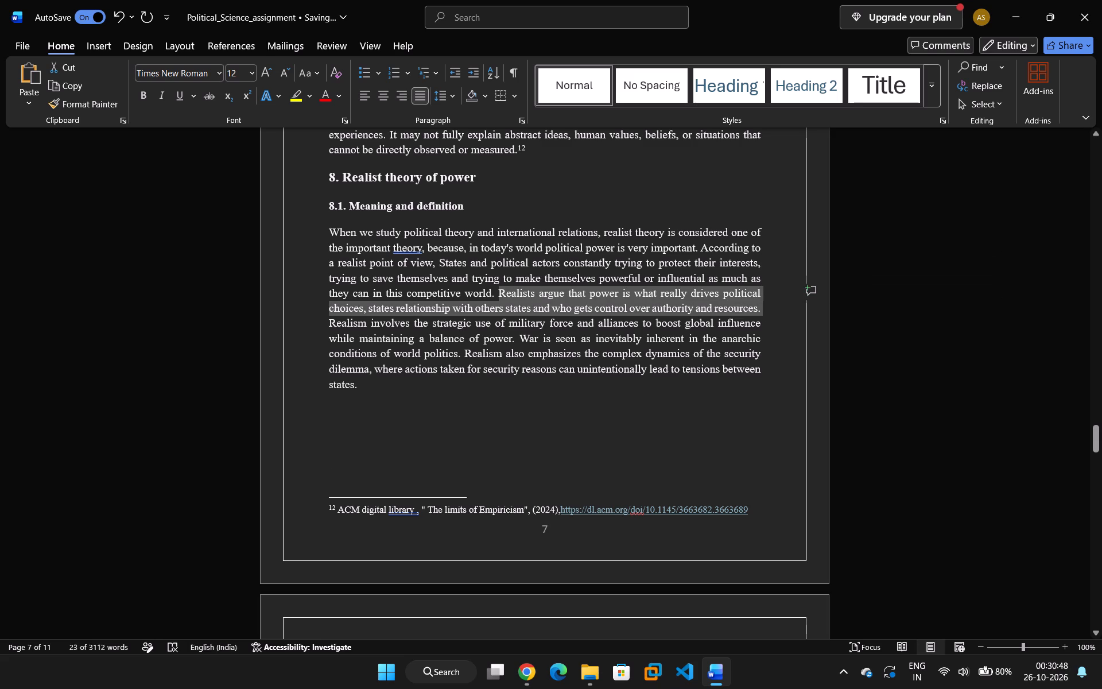
{"action": "key", "text": "BackSpace"}
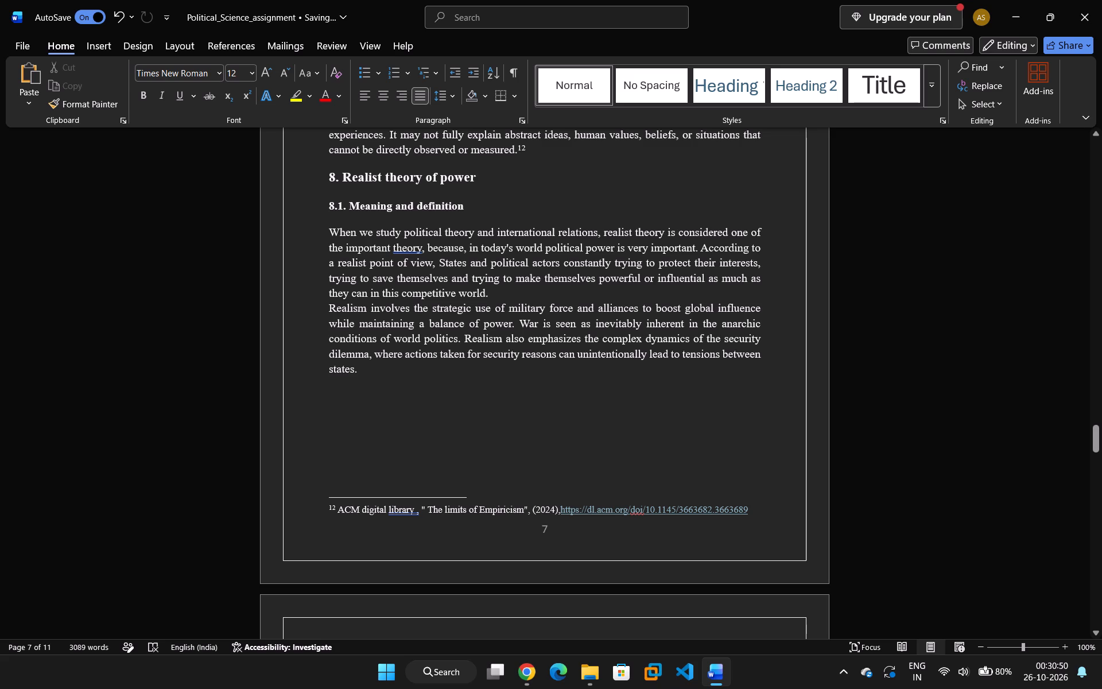
{"action": "left_click", "coordinate": [325, 311]}
{"action": "key", "text": "BackSpace"}
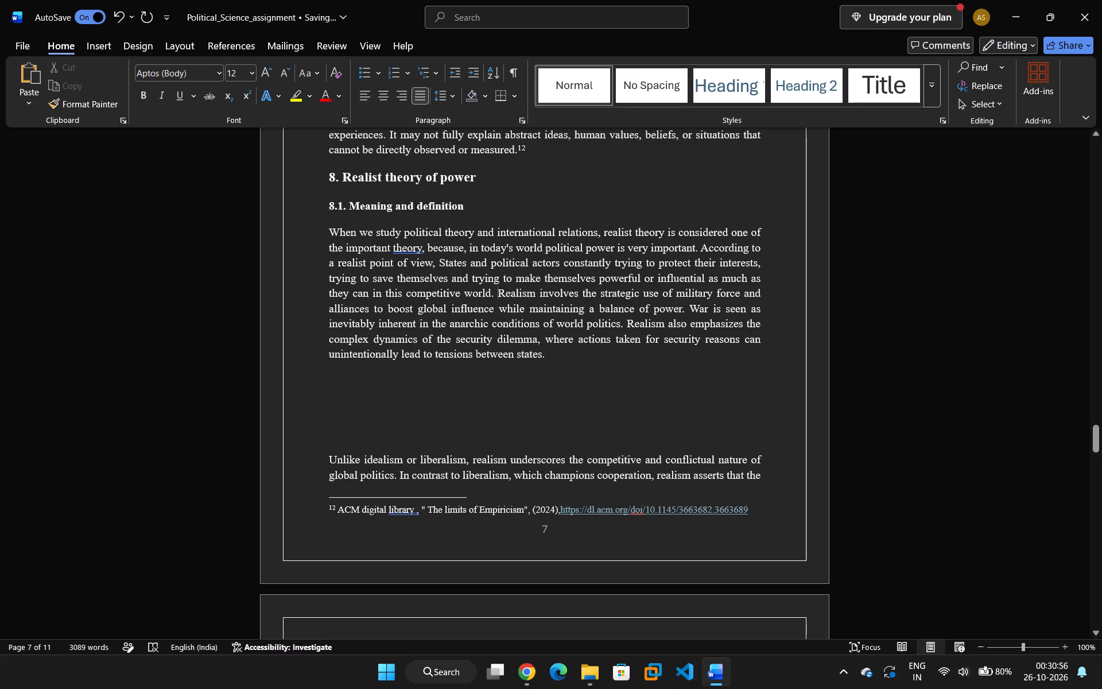
Remove all the blank lines before the "Unlike idealism or liberalism" paragraph on page 7.
{"action": "left_click", "coordinate": [328, 457]}
{"action": "key", "text": "BackSpace"}
{"action": "key", "text": "BackSpace"}
{"action": "key", "text": "BackSpace"}
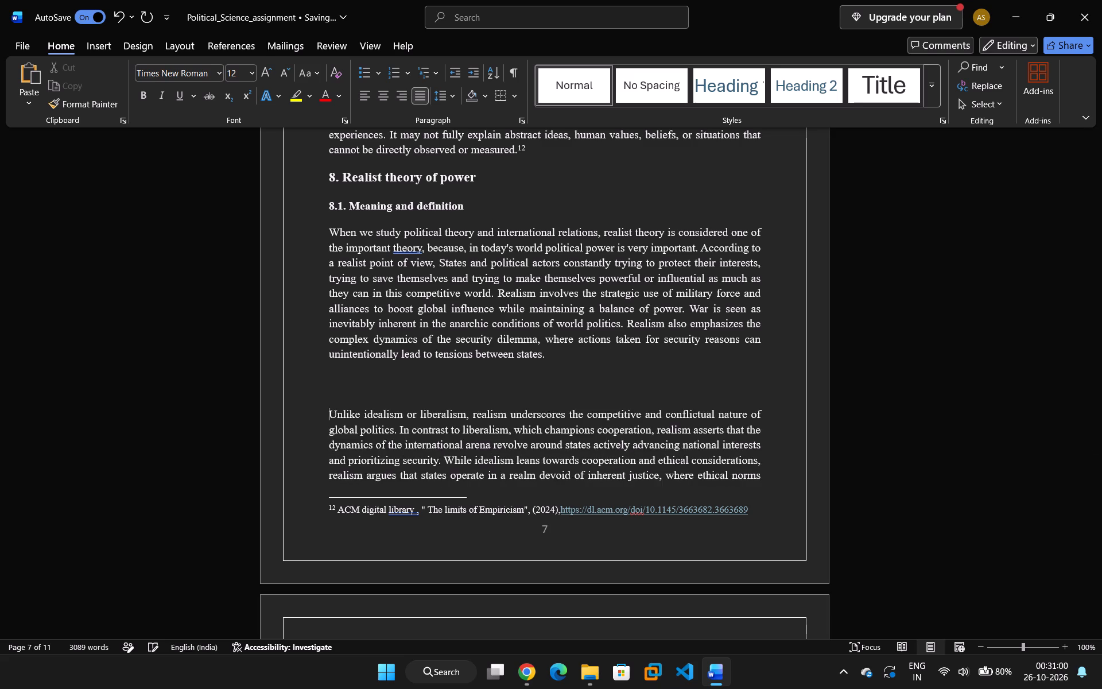
{"action": "key", "text": "BackSpace"}
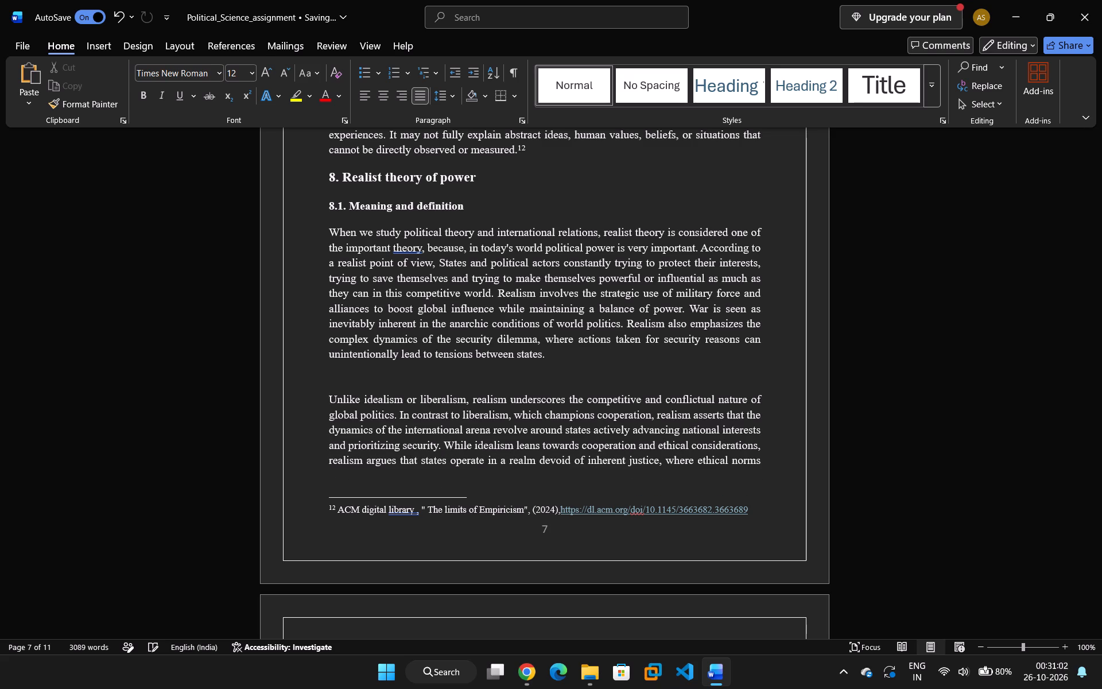
{"action": "scroll", "coordinate": [386, 502], "scroll_direction": "down", "scroll_amount": 3}
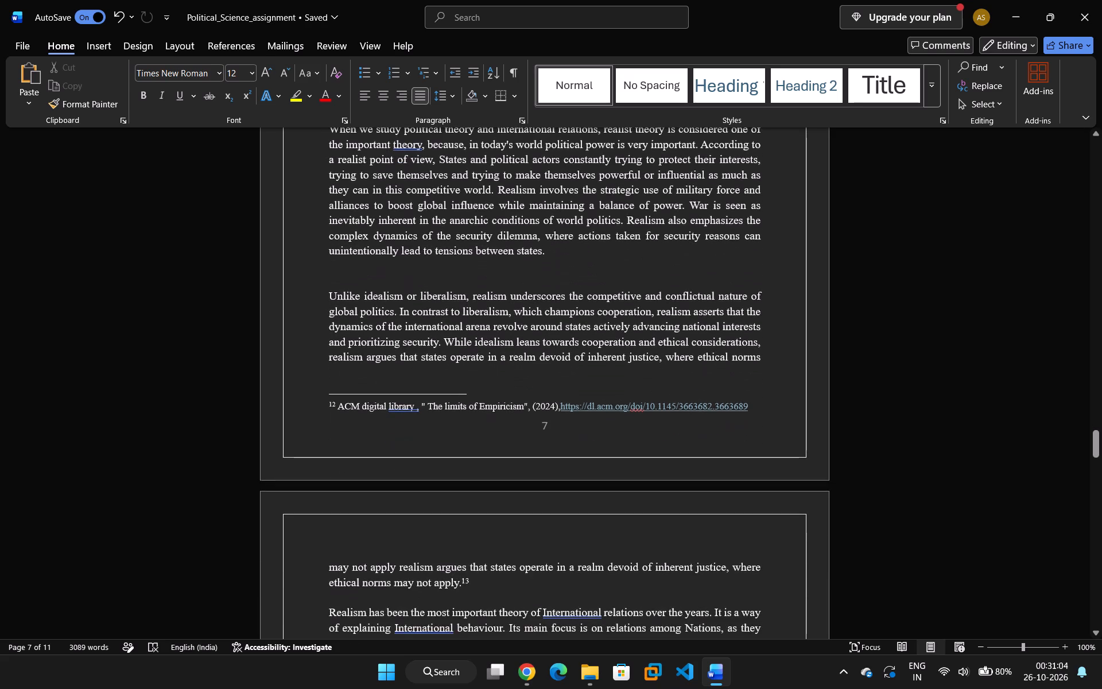
{"action": "scroll", "coordinate": [386, 502], "scroll_direction": "down", "scroll_amount": 1}
{"action": "key", "text": "BackSpace"}
{"action": "key", "text": "BackSpace"}
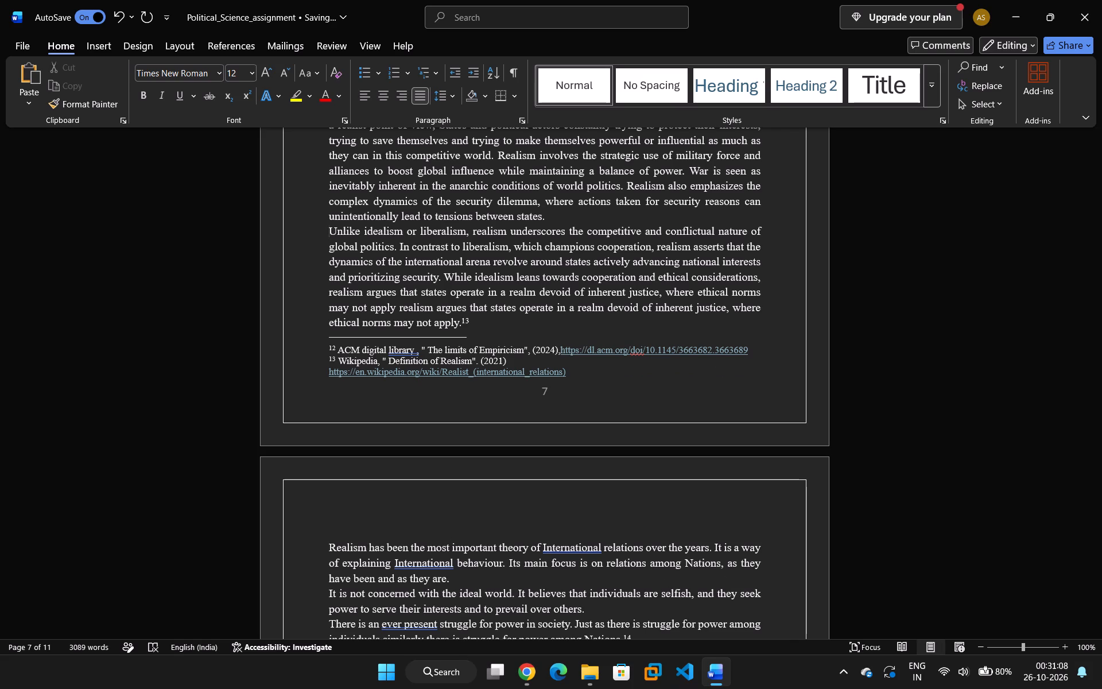
Close the gap before "Realism has been the most important theory" on page 8, joining it to the paragraph ending with footnote 13.
{"action": "scroll", "coordinate": [387, 406], "scroll_direction": "down", "scroll_amount": 4}
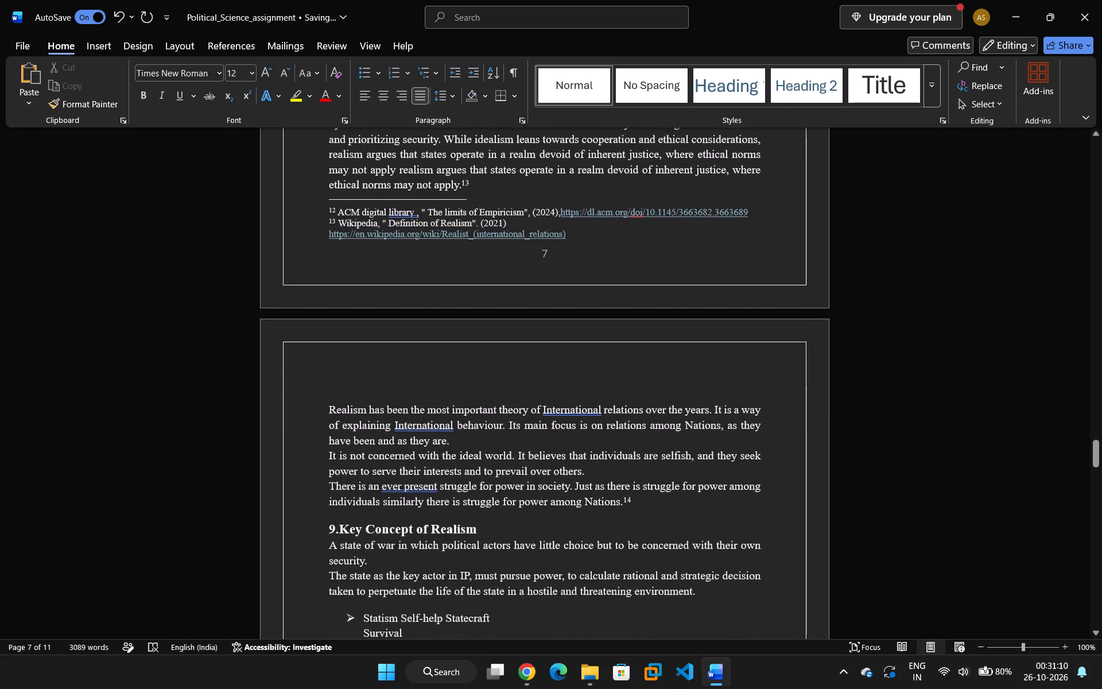
{"action": "scroll", "coordinate": [386, 407], "scroll_direction": "down", "scroll_amount": 5}
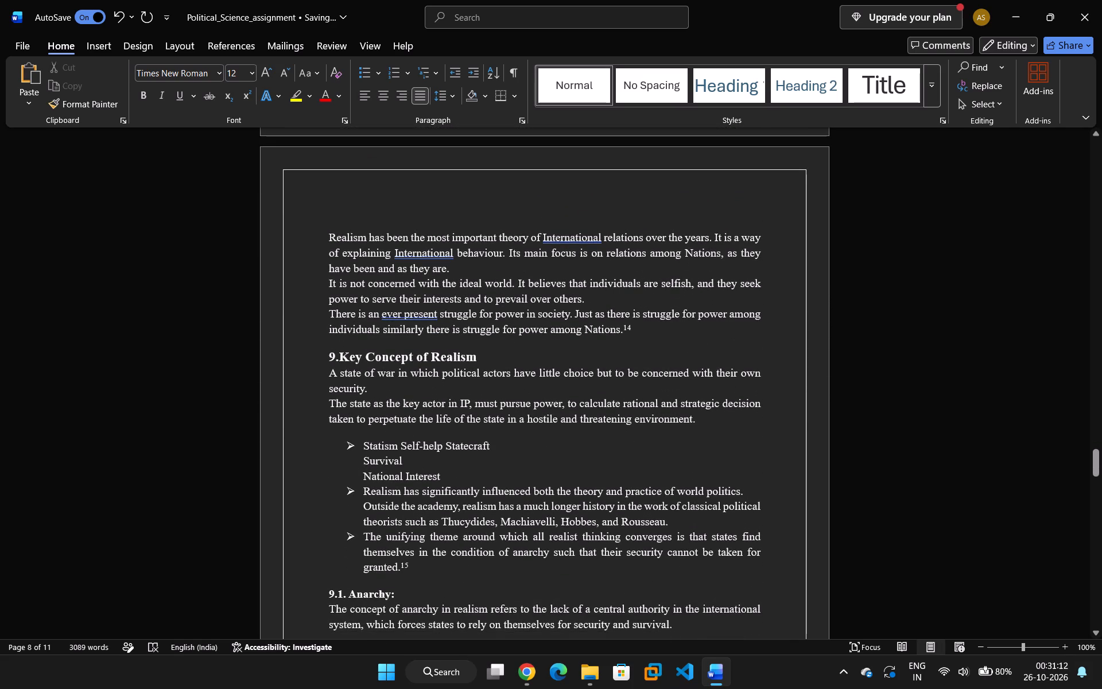
{"action": "left_click", "coordinate": [329, 234]}
{"action": "key", "text": "BackSpace"}
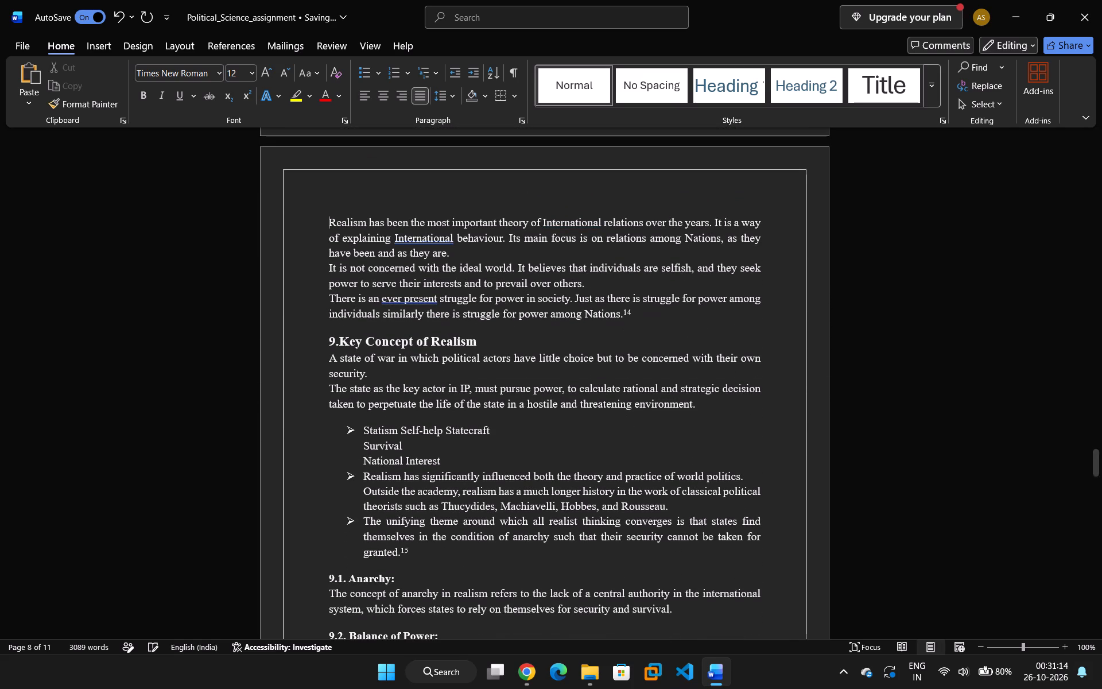
{"action": "key", "text": "BackSpace"}
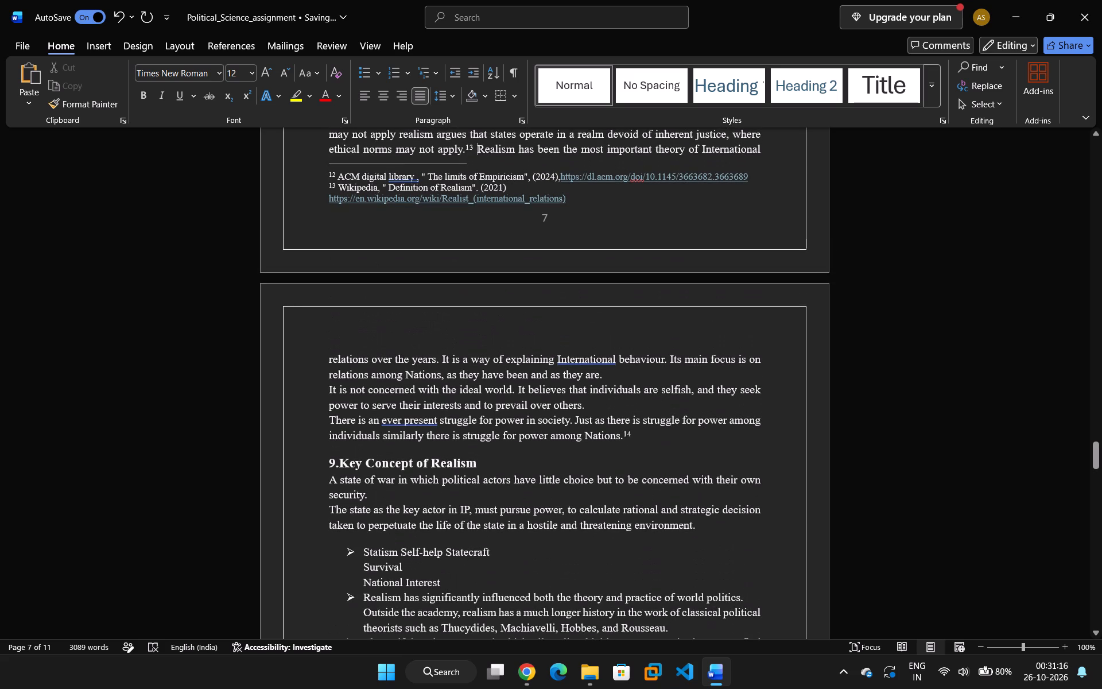
Start "Realism has been the most important theory" as a new paragraph after the text ending with footnote 13.
{"action": "key", "text": "Return"}
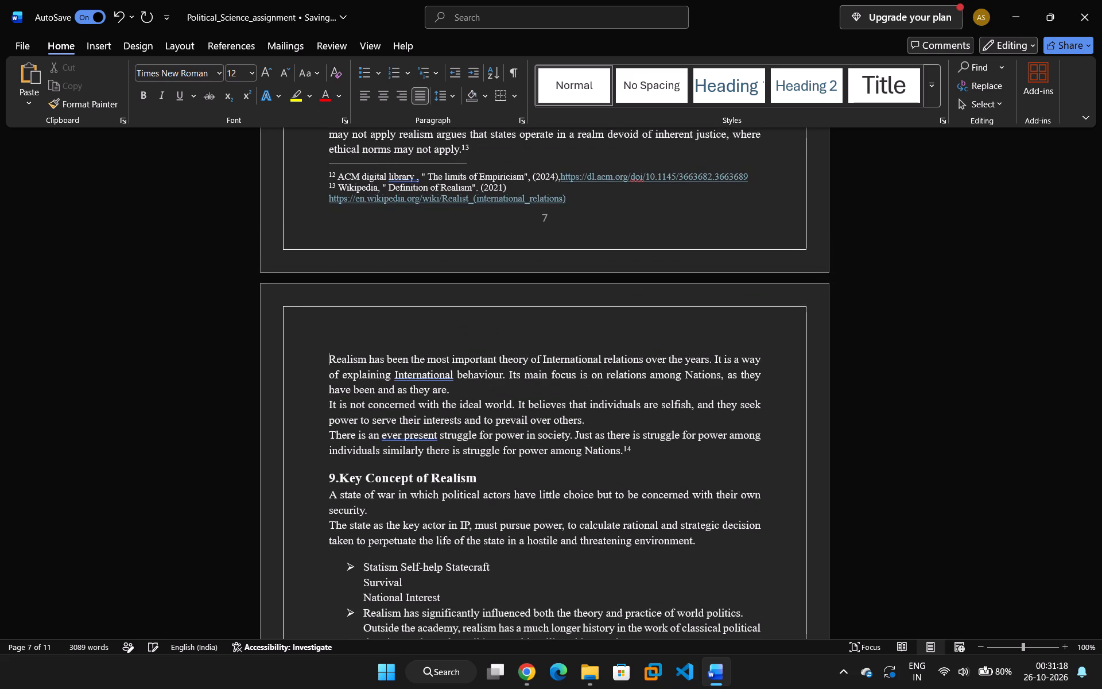
Examine the text and footnote layout from section 8.1 on page 7 to the start of page 9.
{"action": "scroll", "coordinate": [357, 362], "scroll_direction": "down", "scroll_amount": 4}
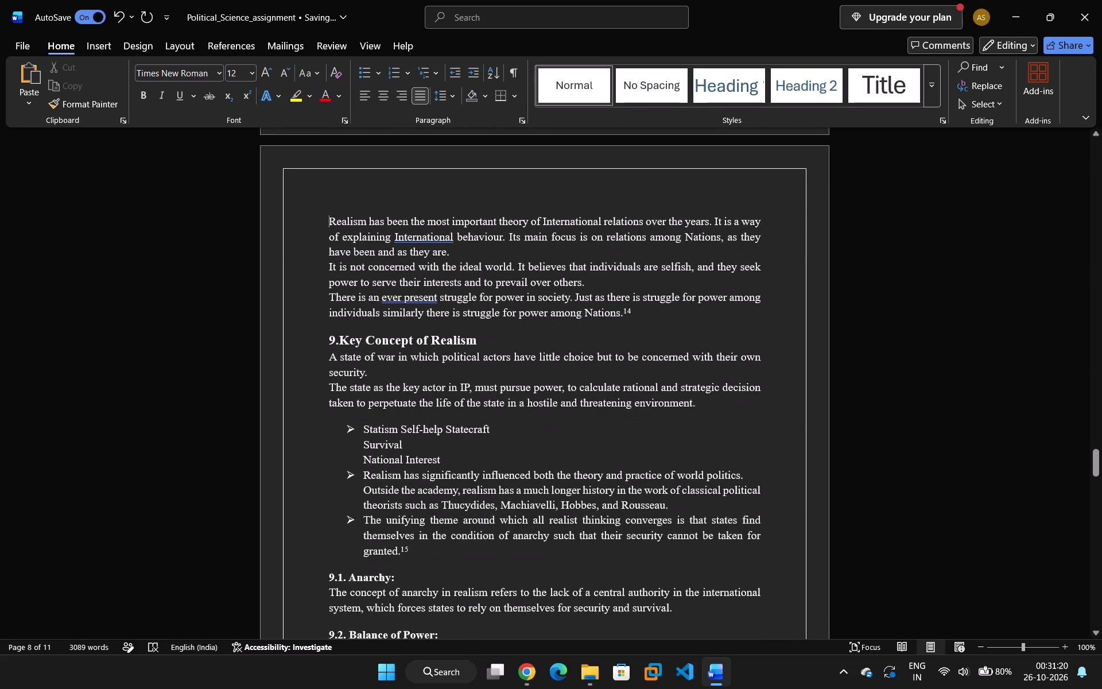
{"action": "scroll", "coordinate": [357, 363], "scroll_direction": "down", "scroll_amount": 2}
{"action": "scroll", "coordinate": [360, 377], "scroll_direction": "up", "scroll_amount": 4}
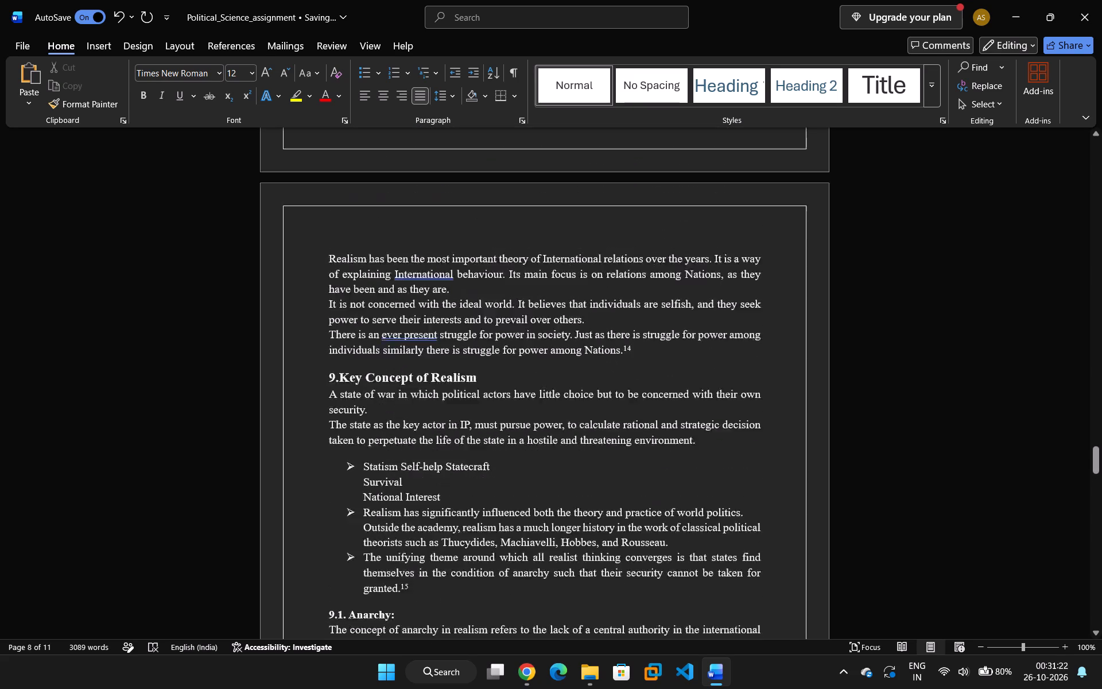
{"action": "scroll", "coordinate": [360, 378], "scroll_direction": "up", "scroll_amount": 11}
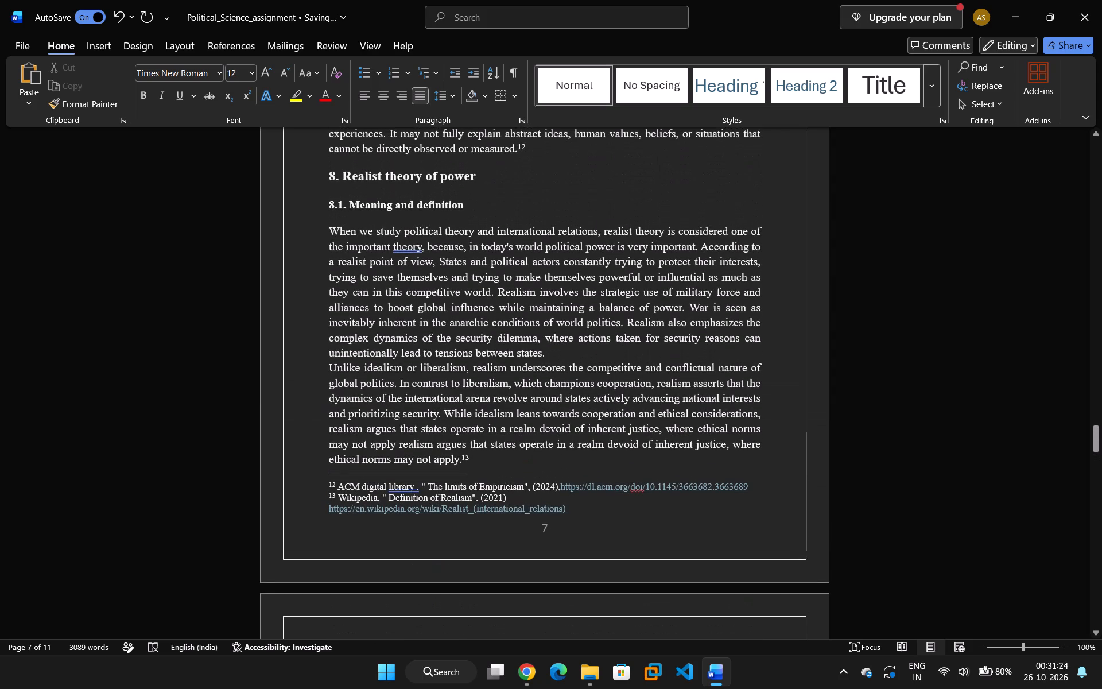
{"action": "scroll", "coordinate": [360, 378], "scroll_direction": "down", "scroll_amount": 6}
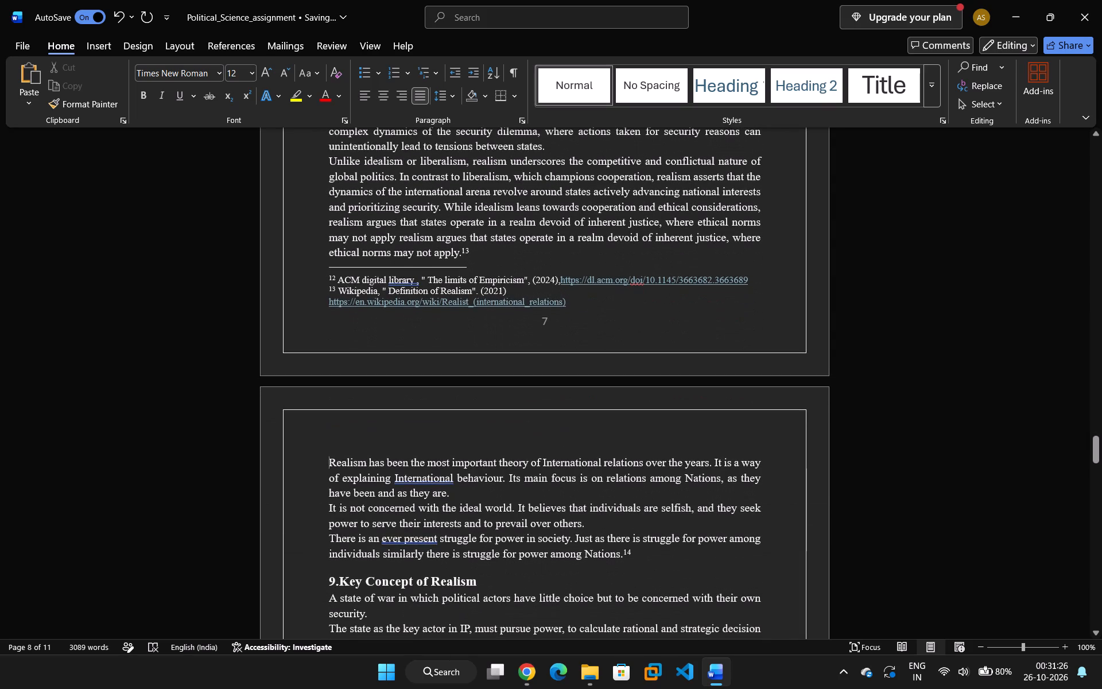
{"action": "scroll", "coordinate": [360, 378], "scroll_direction": "down", "scroll_amount": 2}
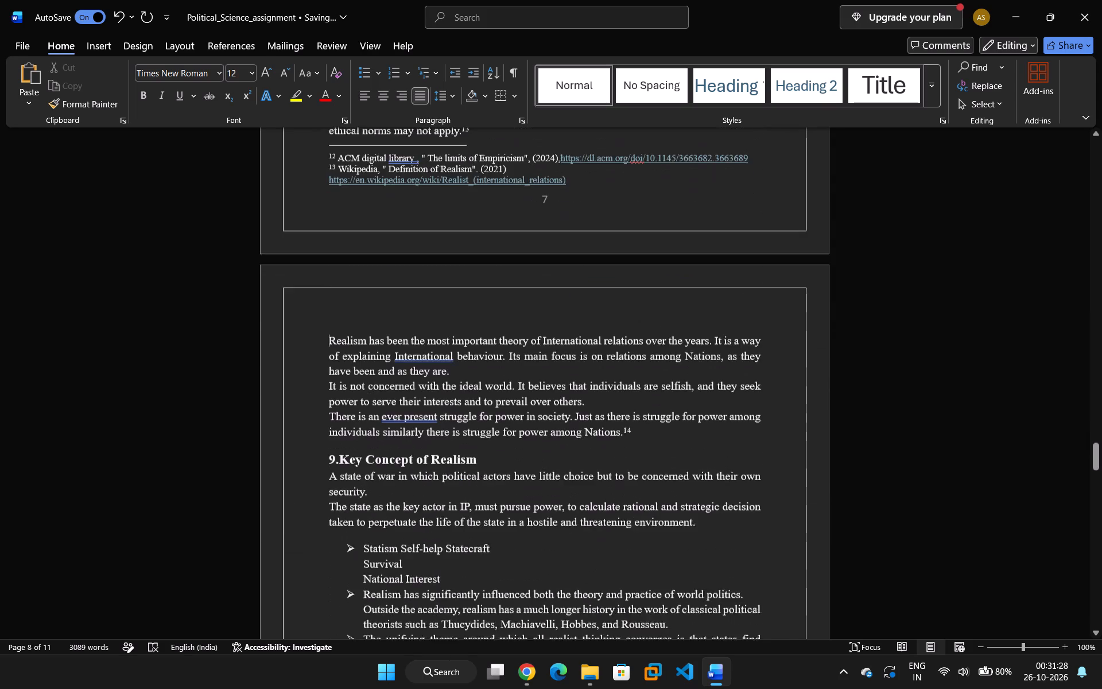
{"action": "scroll", "coordinate": [360, 378], "scroll_direction": "down", "scroll_amount": 8}
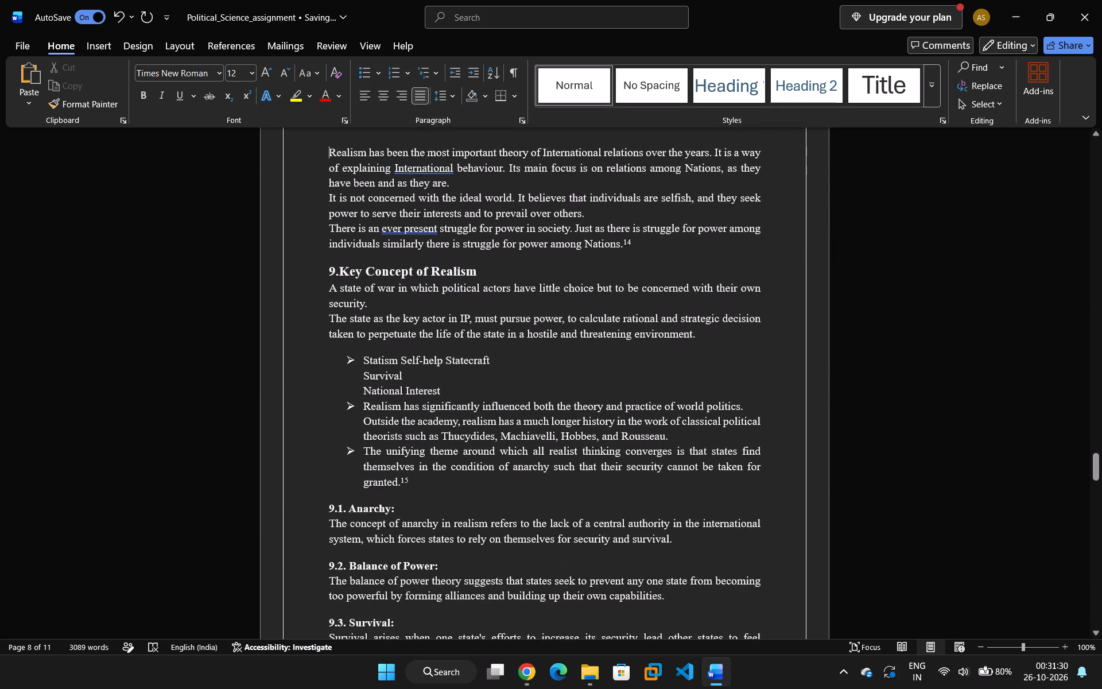
{"action": "scroll", "coordinate": [360, 378], "scroll_direction": "down", "scroll_amount": 3}
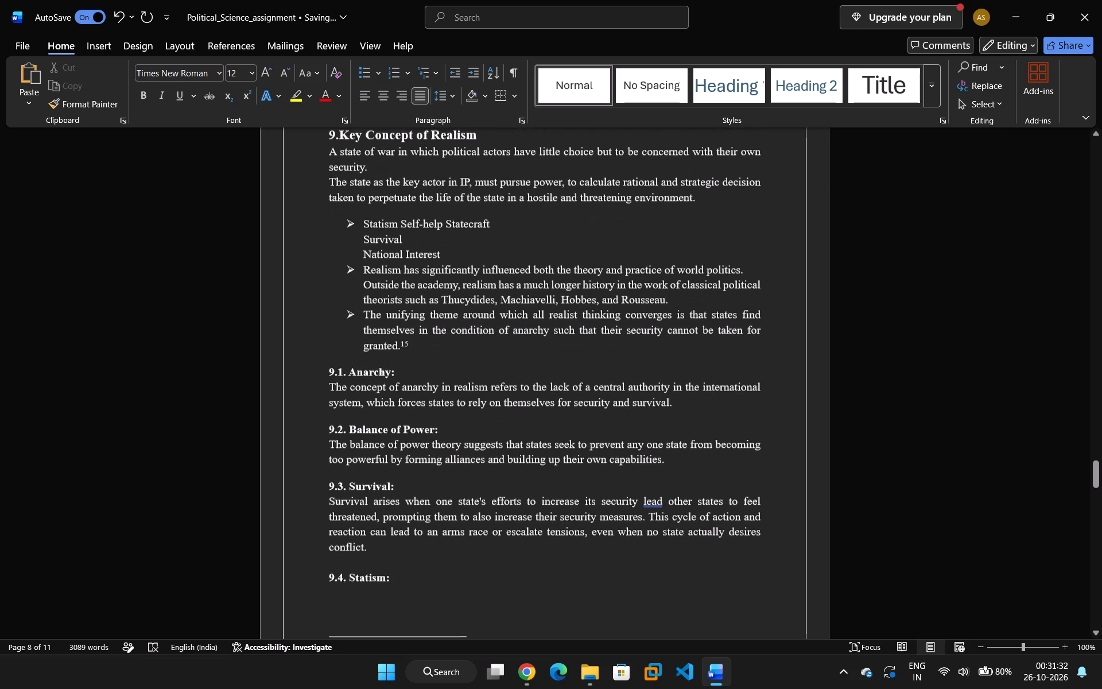
{"action": "scroll", "coordinate": [360, 378], "scroll_direction": "down", "scroll_amount": 4}
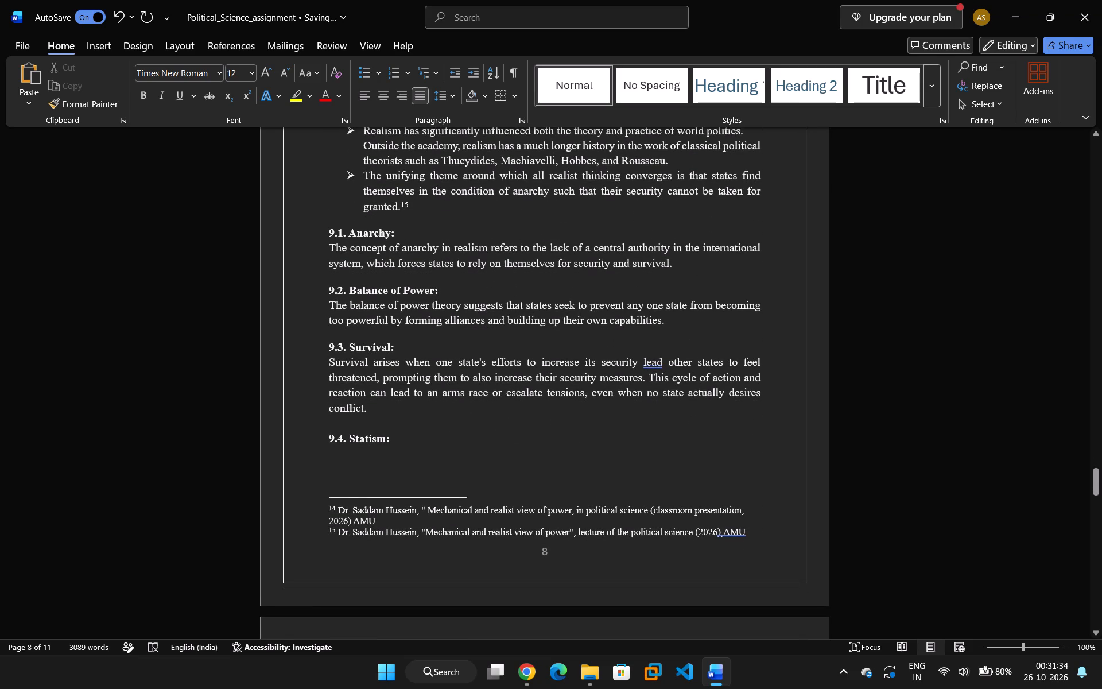
{"action": "scroll", "coordinate": [360, 383], "scroll_direction": "up", "scroll_amount": 10}
{"action": "scroll", "coordinate": [360, 383], "scroll_direction": "down", "scroll_amount": 5}
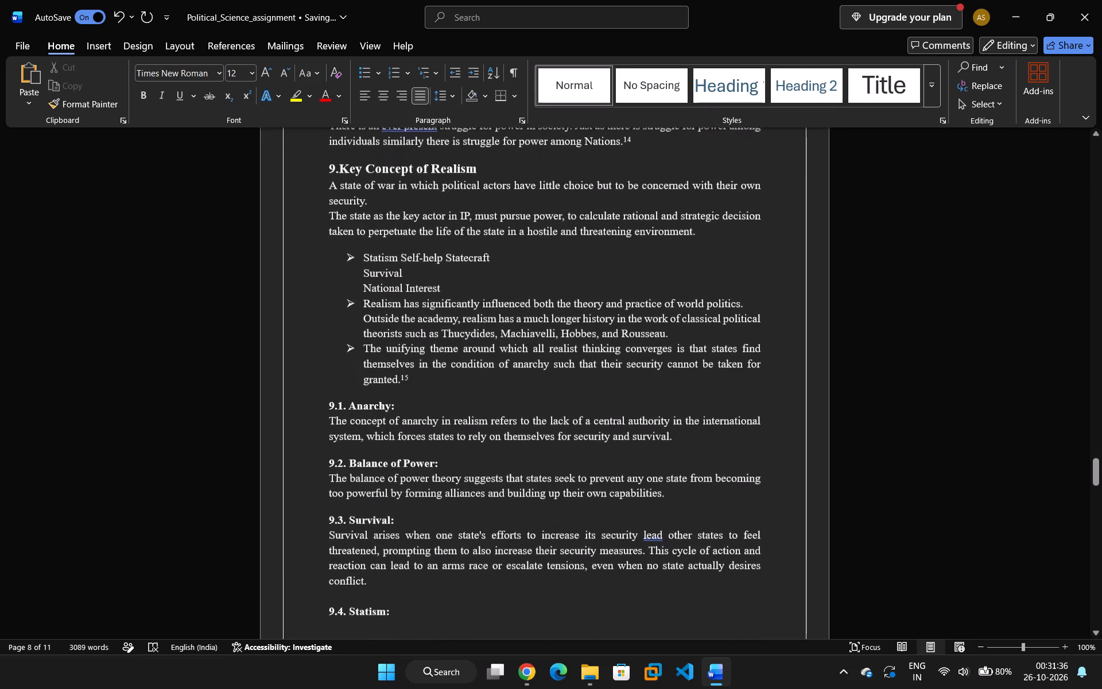
{"action": "scroll", "coordinate": [360, 383], "scroll_direction": "down", "scroll_amount": 3}
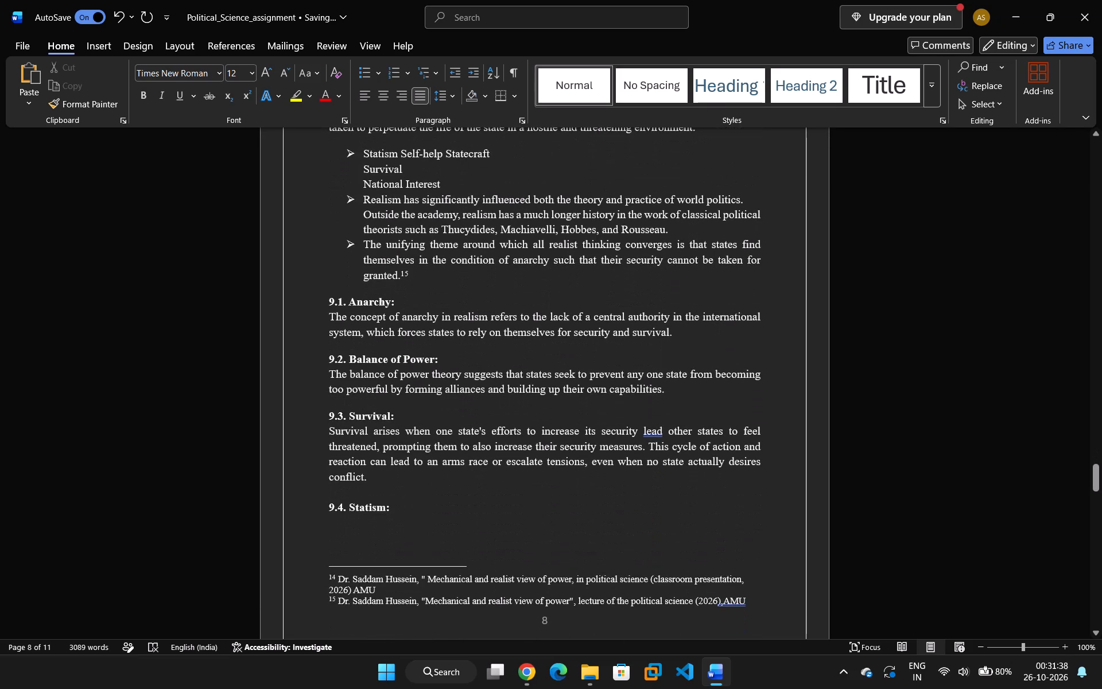
{"action": "scroll", "coordinate": [360, 383], "scroll_direction": "down", "scroll_amount": 9}
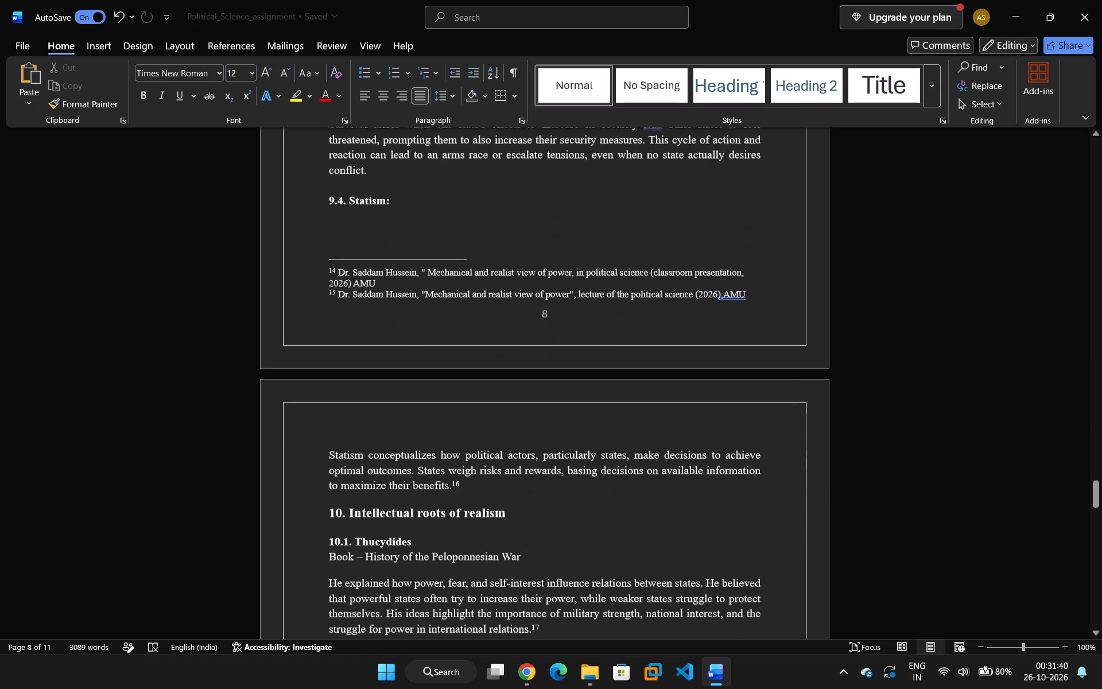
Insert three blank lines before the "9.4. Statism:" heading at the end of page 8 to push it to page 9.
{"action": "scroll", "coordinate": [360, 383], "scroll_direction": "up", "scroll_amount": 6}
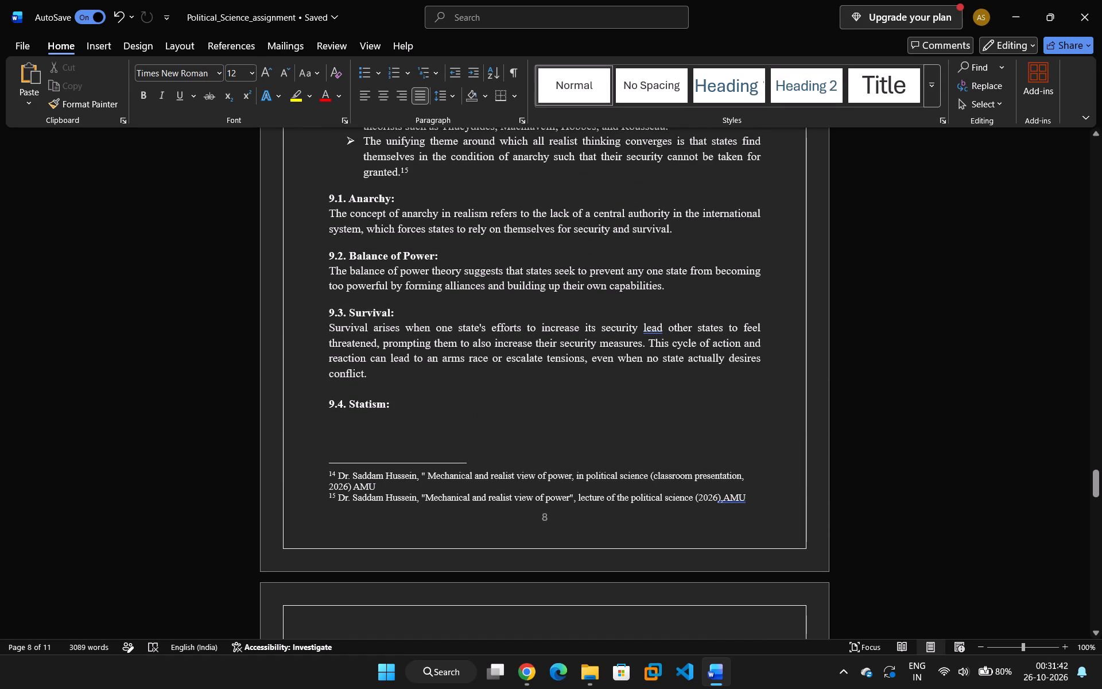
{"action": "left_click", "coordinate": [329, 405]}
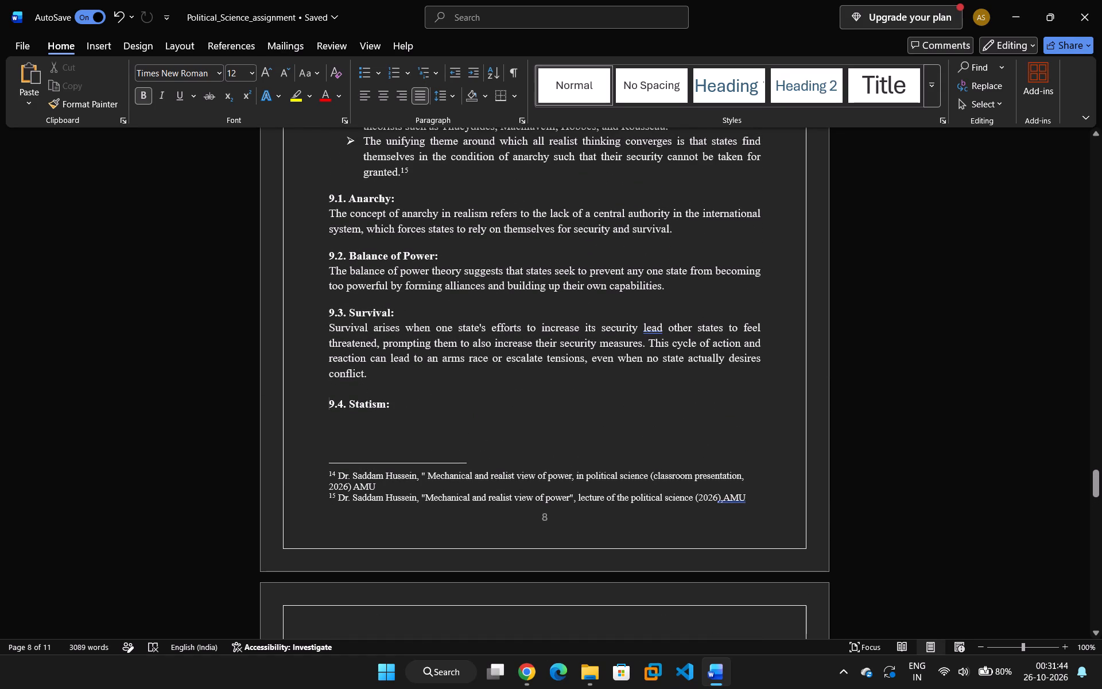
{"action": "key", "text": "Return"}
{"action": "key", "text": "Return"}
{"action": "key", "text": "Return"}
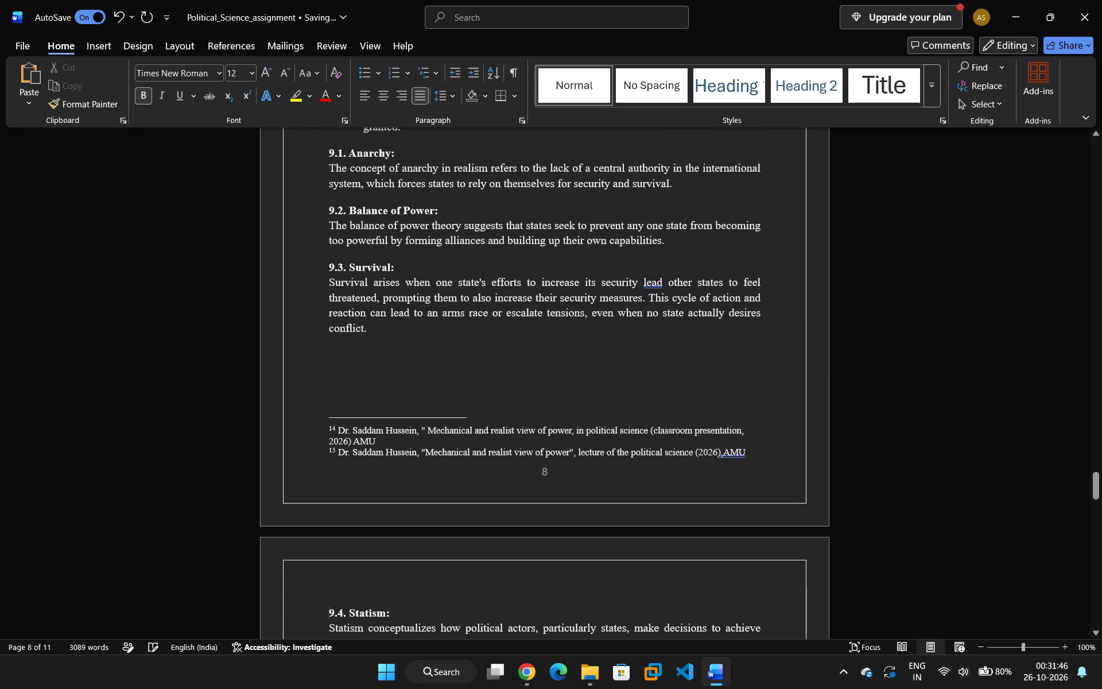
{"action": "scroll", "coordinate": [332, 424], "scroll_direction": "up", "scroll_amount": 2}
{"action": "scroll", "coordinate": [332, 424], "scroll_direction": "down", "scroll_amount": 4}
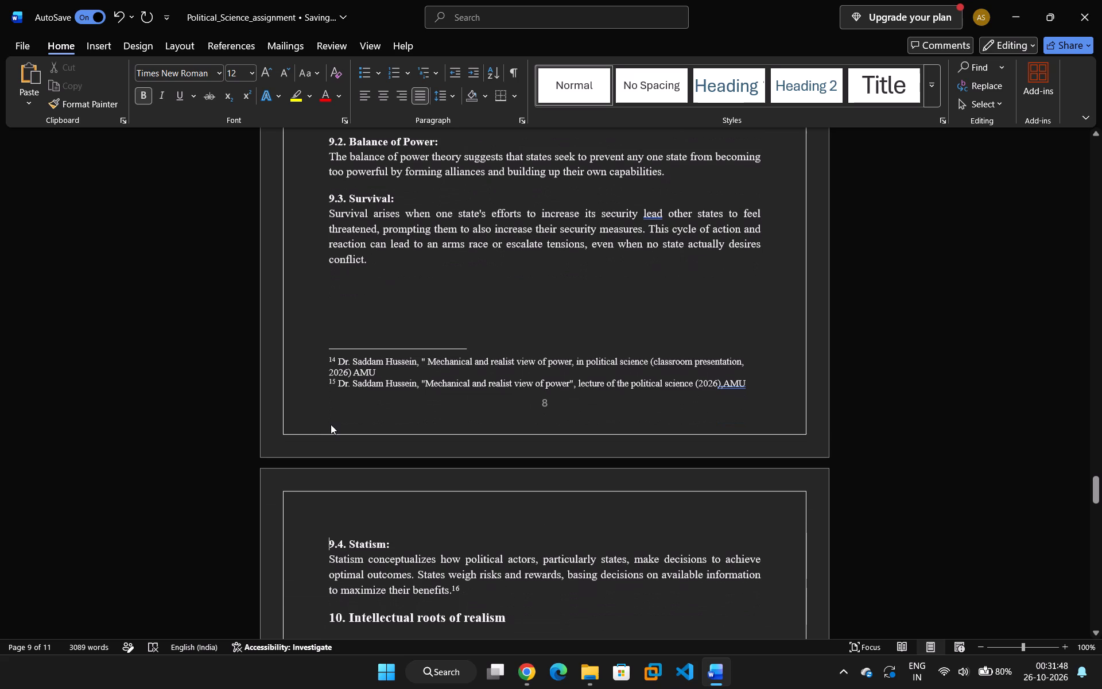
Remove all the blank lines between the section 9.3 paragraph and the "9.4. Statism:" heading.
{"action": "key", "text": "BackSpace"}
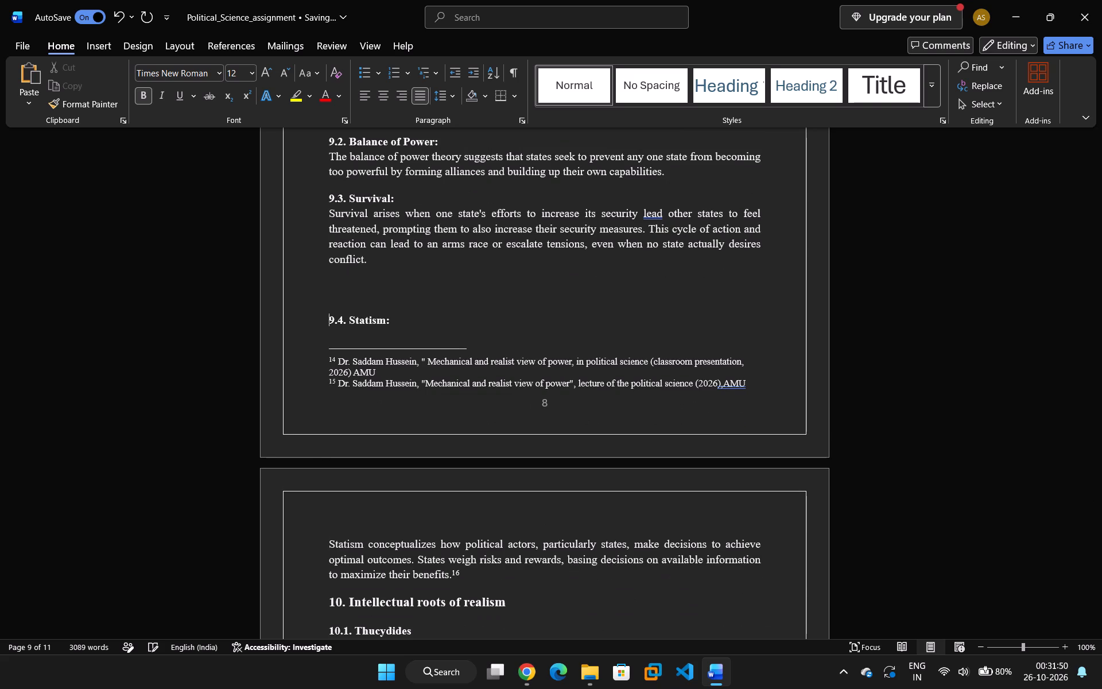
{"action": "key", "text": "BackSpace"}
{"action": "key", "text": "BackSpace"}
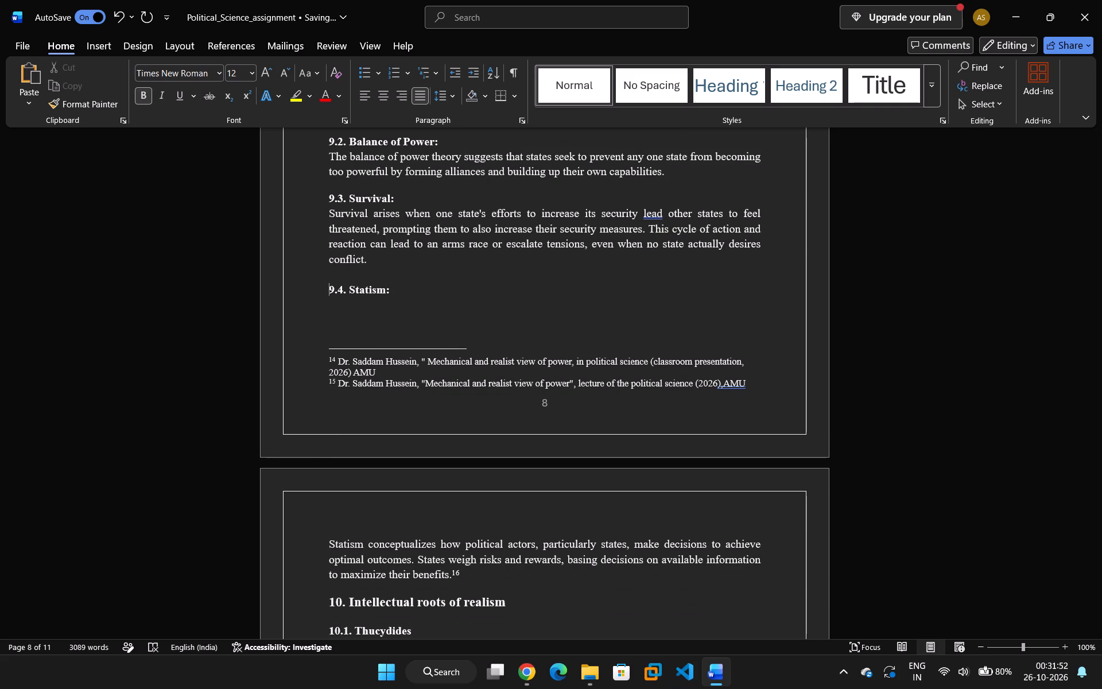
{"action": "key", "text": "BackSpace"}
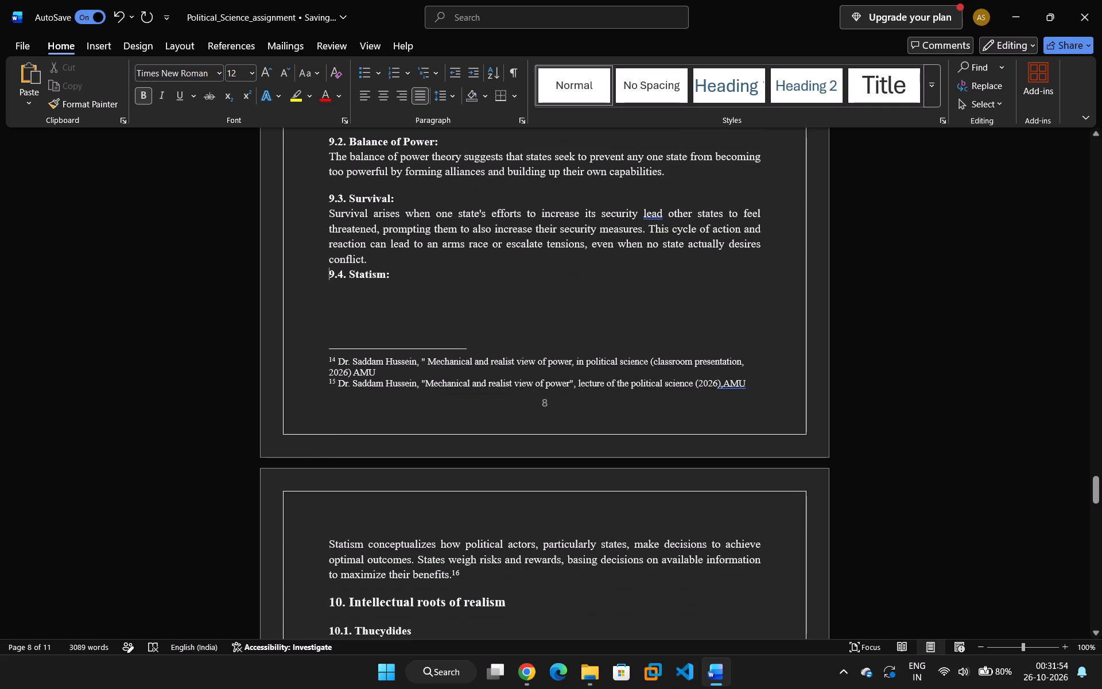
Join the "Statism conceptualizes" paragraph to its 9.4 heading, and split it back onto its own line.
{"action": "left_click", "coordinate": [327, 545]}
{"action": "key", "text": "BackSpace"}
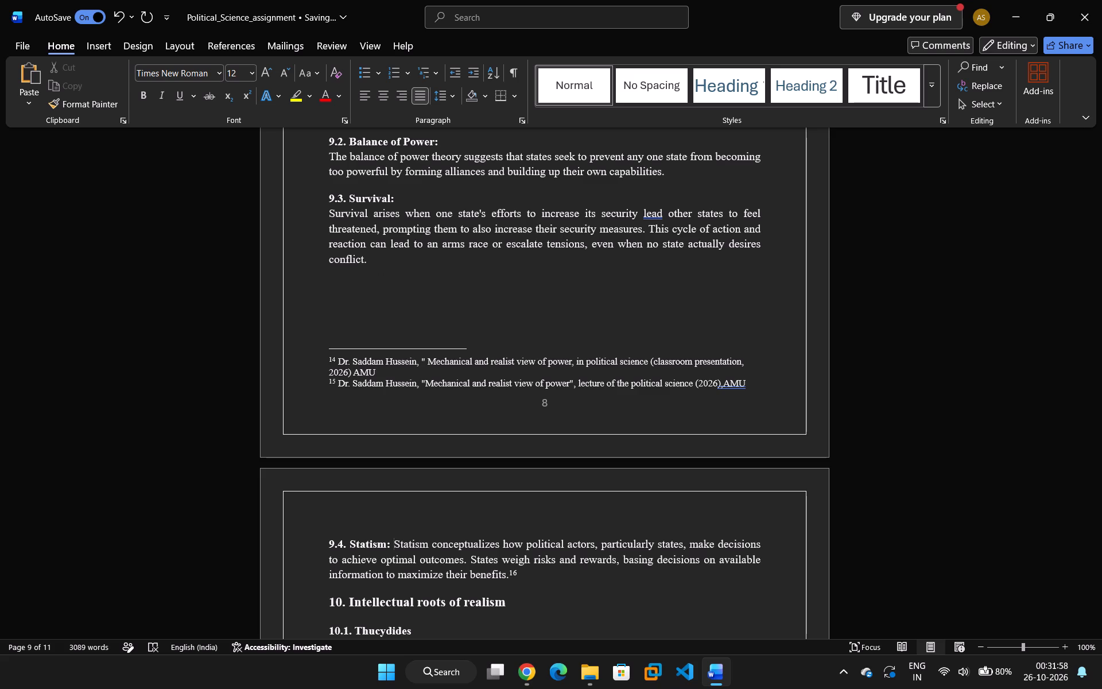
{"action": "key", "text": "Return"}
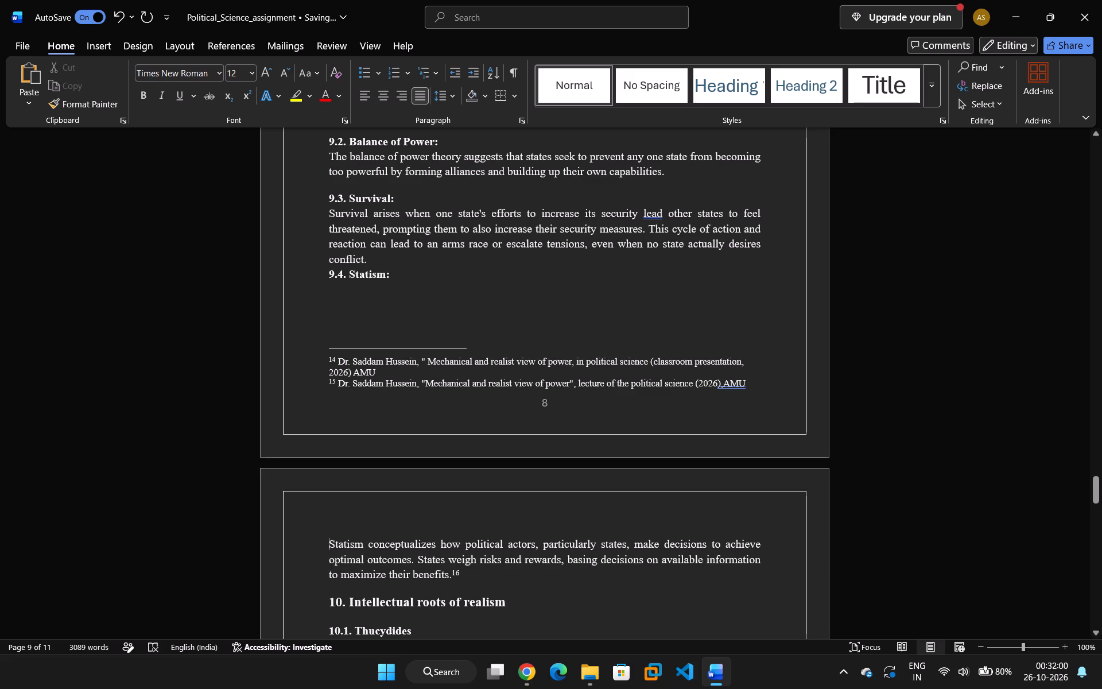
Insert four blank lines before the "9.4. Statism:" heading so it starts page 9 with its paragraph.
{"action": "left_click", "coordinate": [328, 279]}
{"action": "key", "text": "Return"}
{"action": "key", "text": "Return"}
{"action": "key", "text": "Return"}
{"action": "key", "text": "Return"}
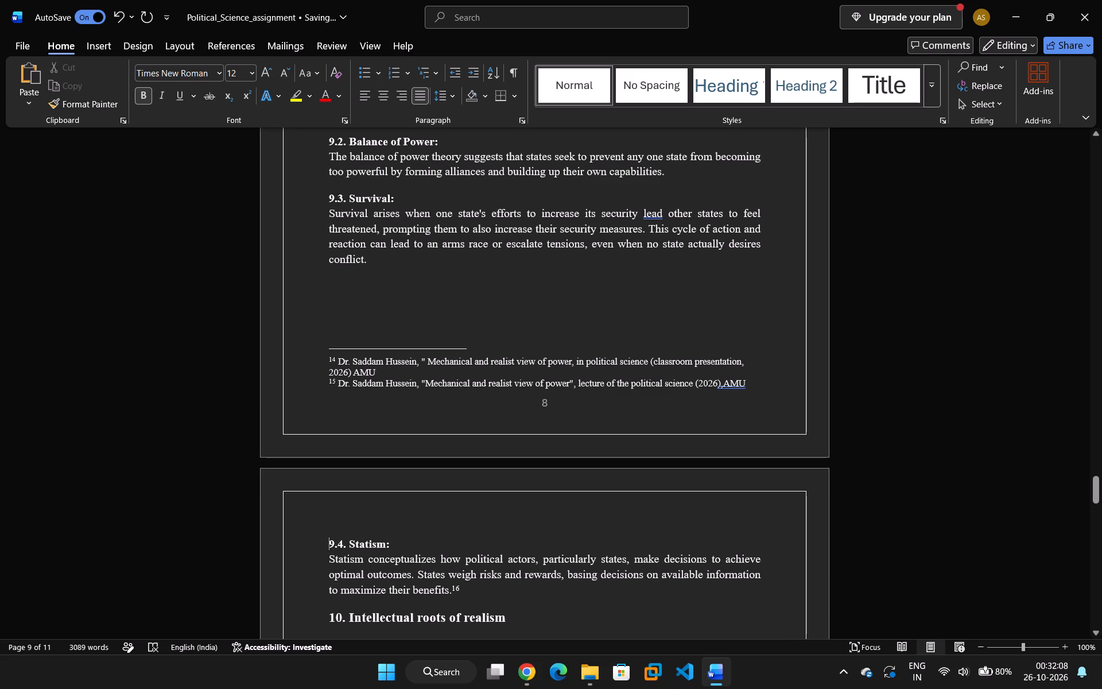
Examine the layout of page 8 and the break between sections 9.3 and 9.4.
{"action": "scroll", "coordinate": [385, 512], "scroll_direction": "up", "scroll_amount": 8}
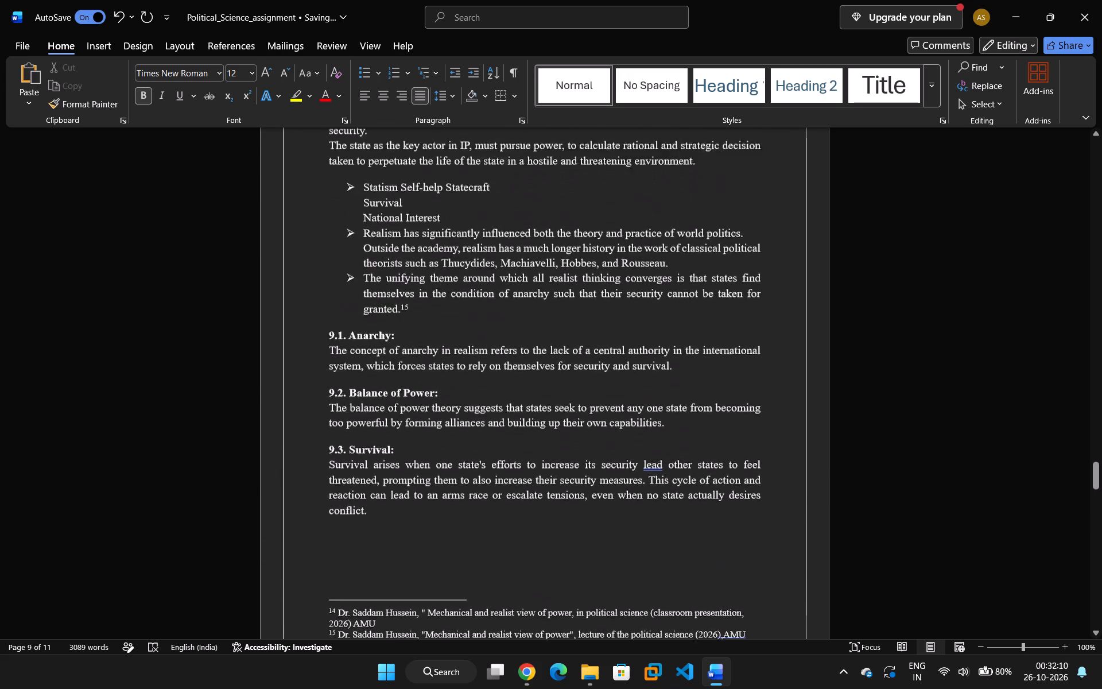
{"action": "scroll", "coordinate": [386, 494], "scroll_direction": "up", "scroll_amount": 8}
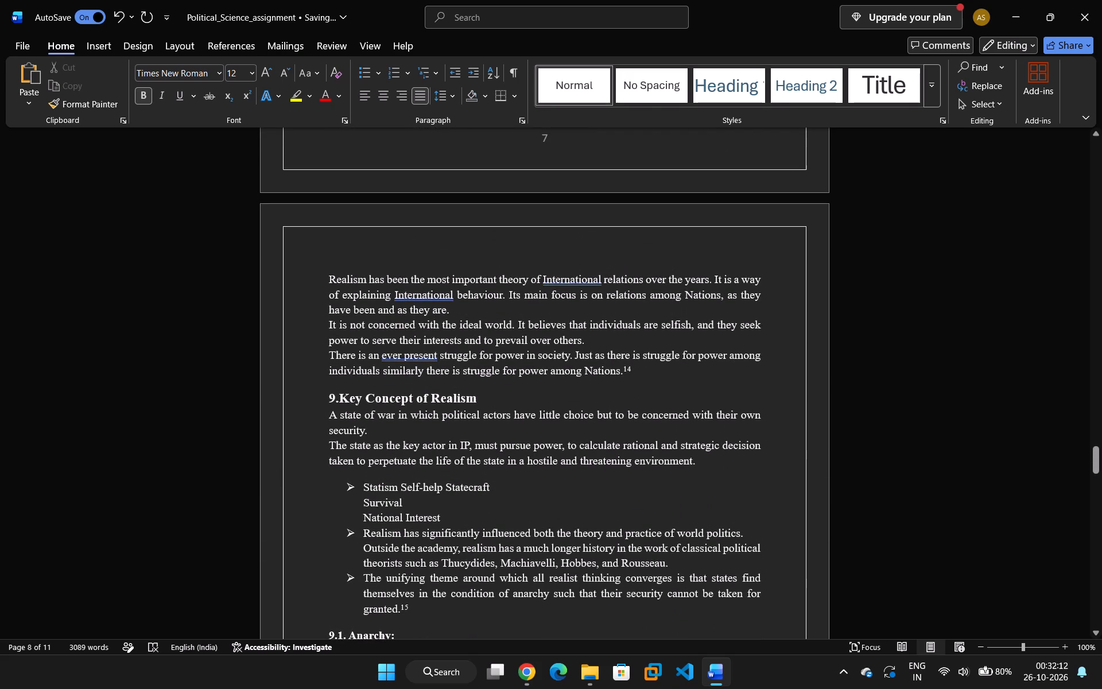
{"action": "scroll", "coordinate": [363, 480], "scroll_direction": "down", "scroll_amount": 6}
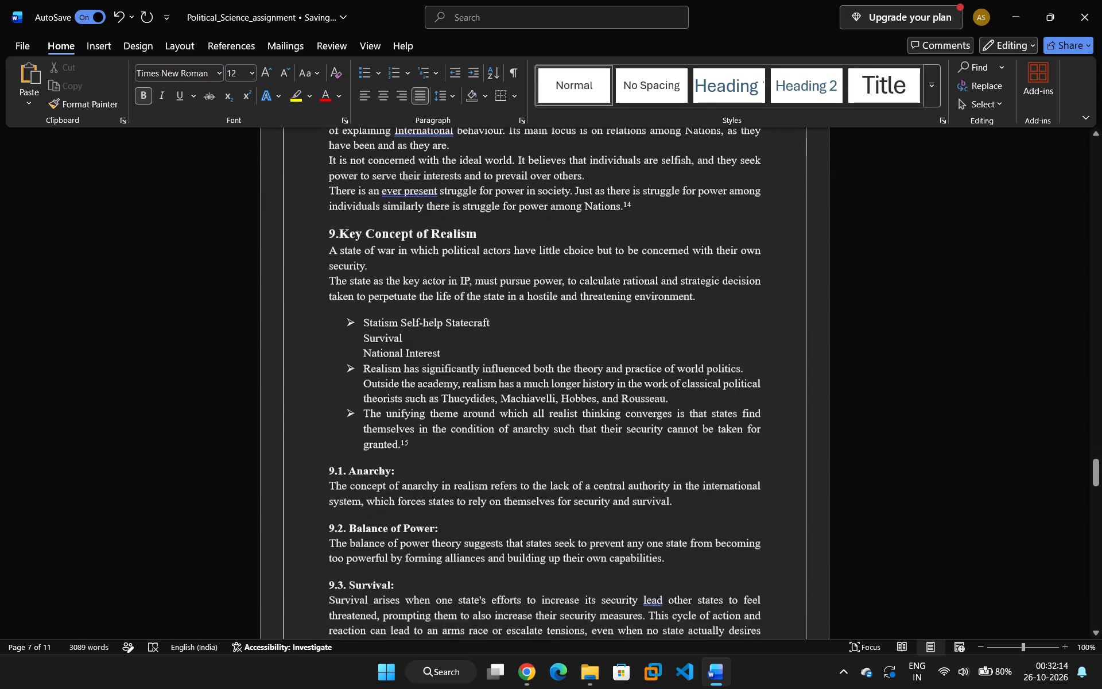
{"action": "scroll", "coordinate": [363, 480], "scroll_direction": "down", "scroll_amount": 17}
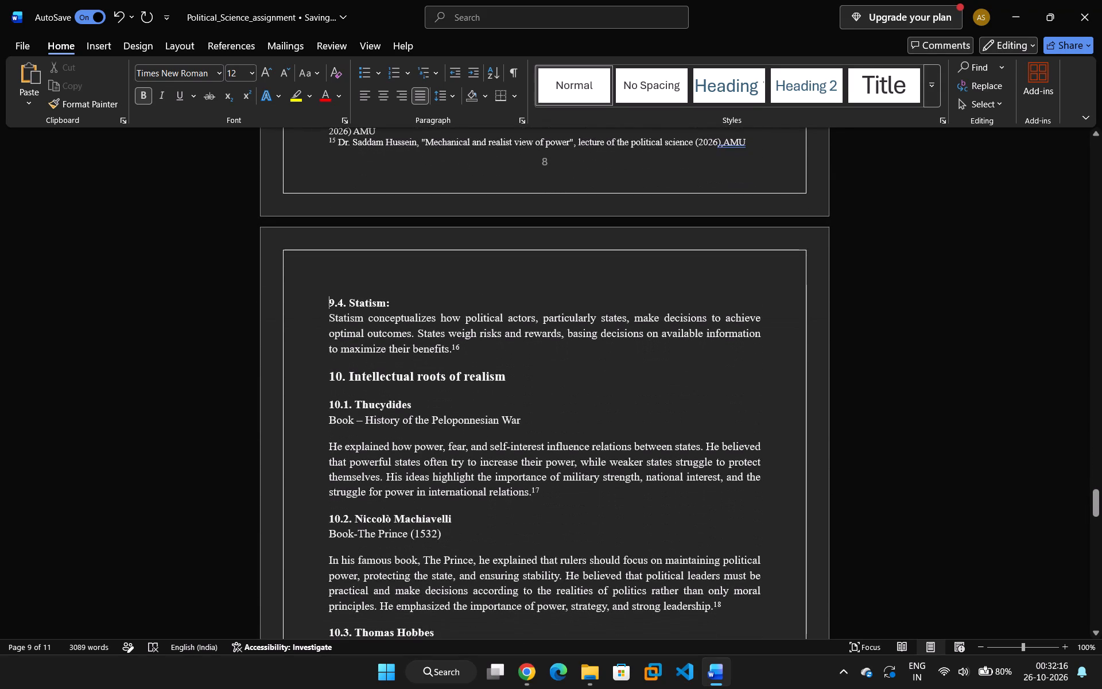
Examine the text and footnote layout of pages 9 and 10, especially the section 10.4 E. H. Carr paragraph across the page break.
{"action": "scroll", "coordinate": [354, 491], "scroll_direction": "down", "scroll_amount": 3}
{"action": "scroll", "coordinate": [354, 491], "scroll_direction": "up", "scroll_amount": 4}
{"action": "scroll", "coordinate": [354, 491], "scroll_direction": "down", "scroll_amount": 5}
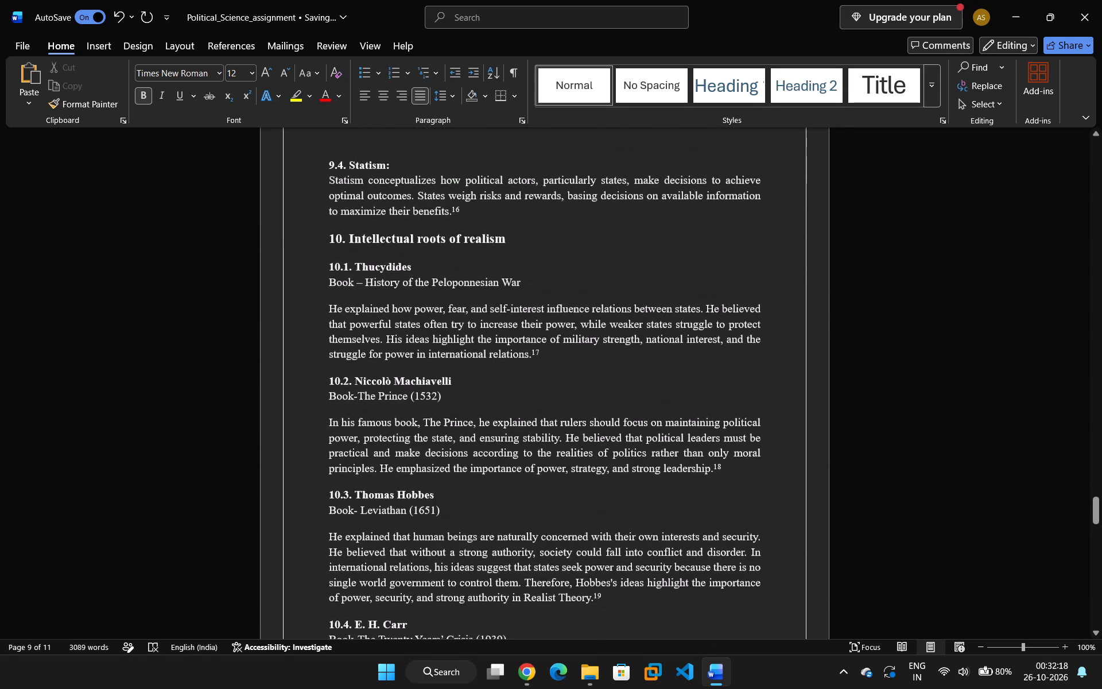
{"action": "scroll", "coordinate": [353, 496], "scroll_direction": "down", "scroll_amount": 1}
{"action": "scroll", "coordinate": [353, 496], "scroll_direction": "up", "scroll_amount": 1}
{"action": "scroll", "coordinate": [353, 496], "scroll_direction": "down", "scroll_amount": 9}
{"action": "scroll", "coordinate": [353, 496], "scroll_direction": "up", "scroll_amount": 2}
{"action": "scroll", "coordinate": [353, 496], "scroll_direction": "down", "scroll_amount": 5}
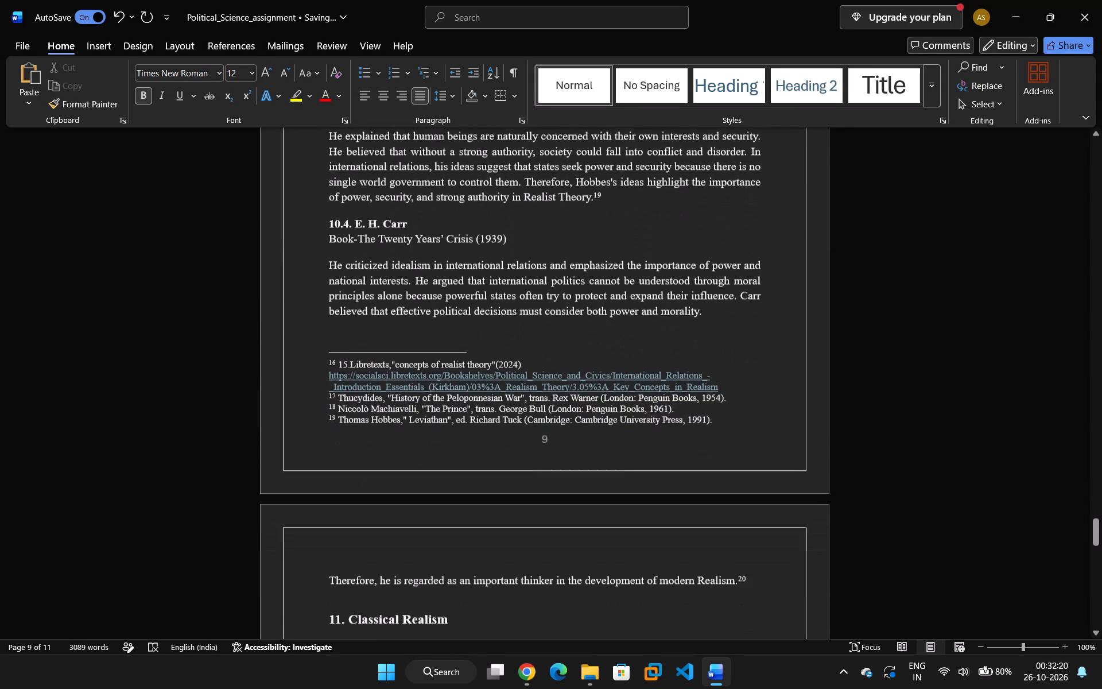
{"action": "scroll", "coordinate": [355, 501], "scroll_direction": "down", "scroll_amount": 10}
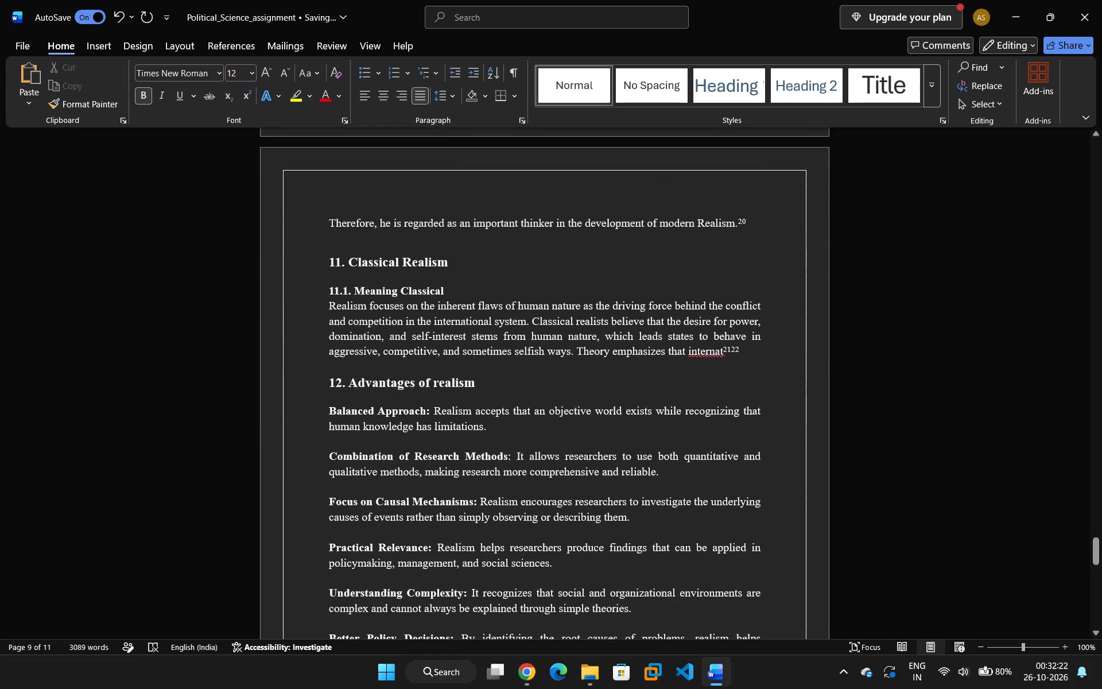
{"action": "scroll", "coordinate": [356, 502], "scroll_direction": "down", "scroll_amount": 1}
{"action": "scroll", "coordinate": [356, 502], "scroll_direction": "up", "scroll_amount": 4}
{"action": "scroll", "coordinate": [356, 502], "scroll_direction": "down", "scroll_amount": 5}
{"action": "scroll", "coordinate": [356, 502], "scroll_direction": "up", "scroll_amount": 10}
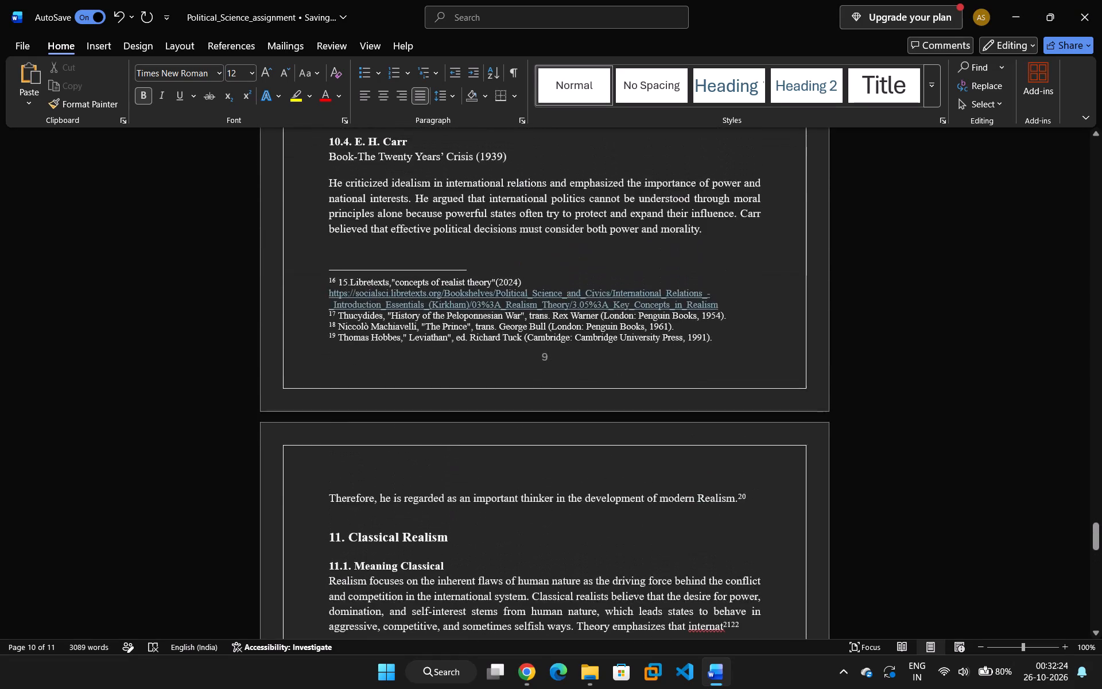
{"action": "scroll", "coordinate": [356, 502], "scroll_direction": "up", "scroll_amount": 8}
{"action": "scroll", "coordinate": [356, 502], "scroll_direction": "down", "scroll_amount": 1}
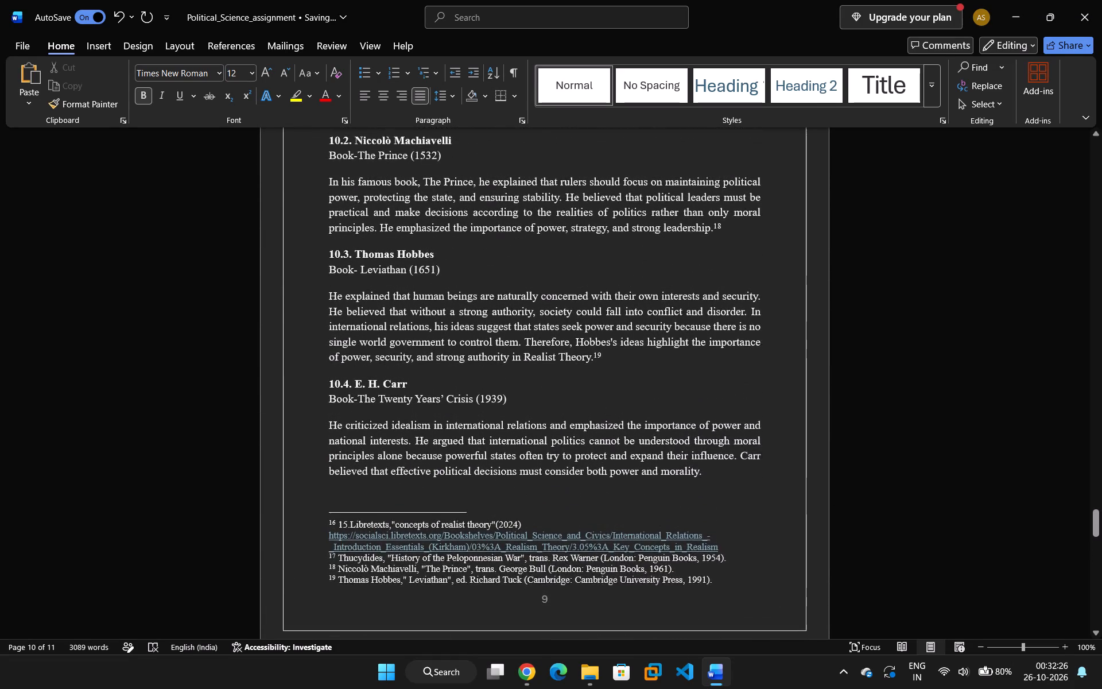
{"action": "scroll", "coordinate": [356, 502], "scroll_direction": "down", "scroll_amount": 4}
{"action": "scroll", "coordinate": [357, 504], "scroll_direction": "up", "scroll_amount": 1}
{"action": "scroll", "coordinate": [357, 504], "scroll_direction": "down", "scroll_amount": 7}
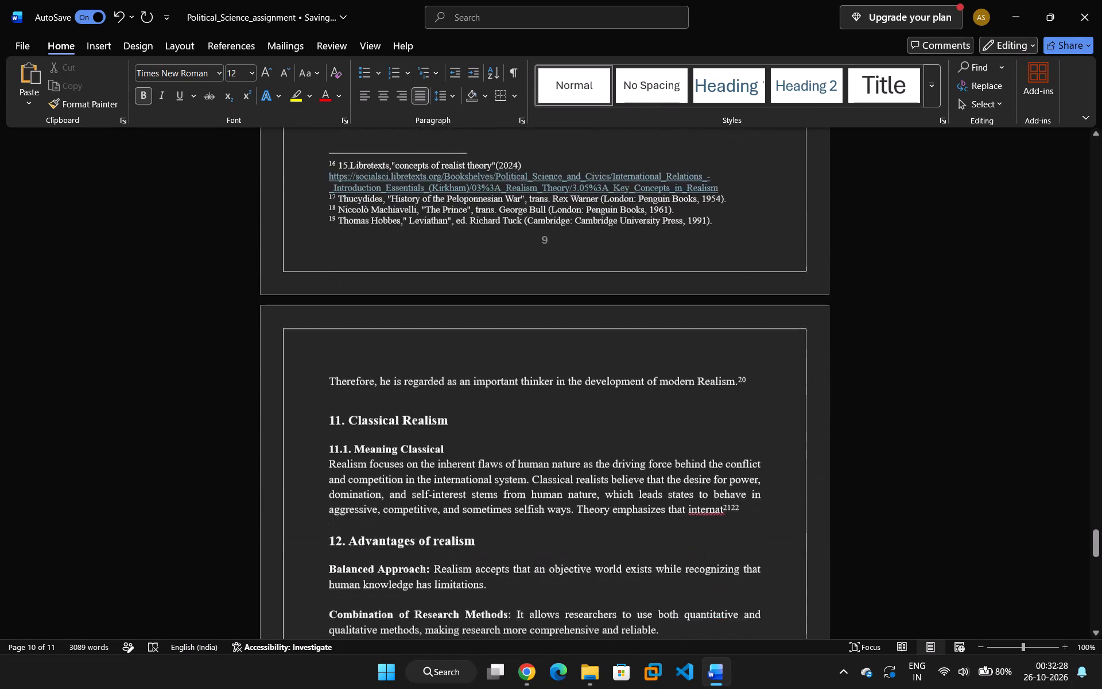
{"action": "scroll", "coordinate": [357, 504], "scroll_direction": "down", "scroll_amount": 3}
{"action": "scroll", "coordinate": [357, 504], "scroll_direction": "up", "scroll_amount": 11}
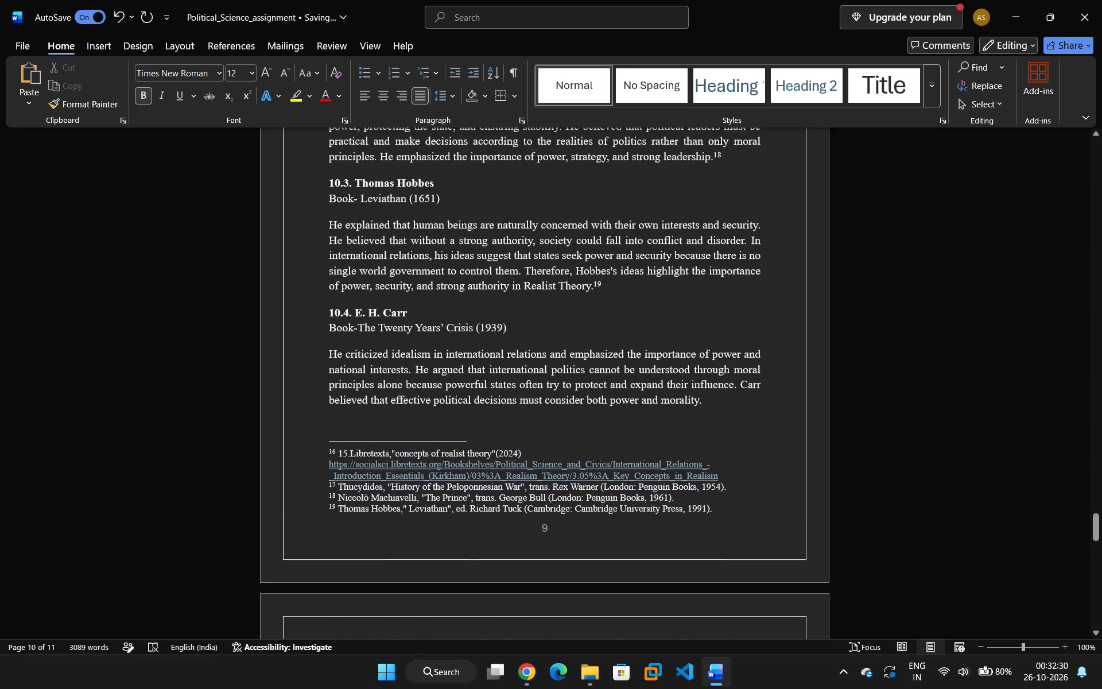
{"action": "scroll", "coordinate": [357, 504], "scroll_direction": "up", "scroll_amount": 1}
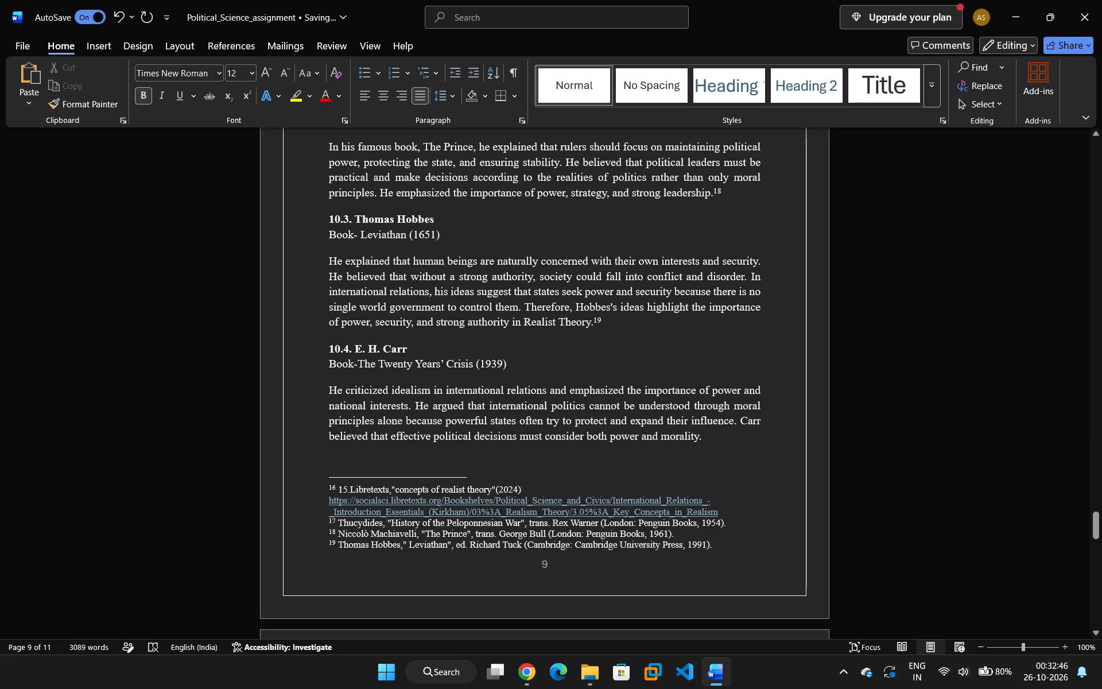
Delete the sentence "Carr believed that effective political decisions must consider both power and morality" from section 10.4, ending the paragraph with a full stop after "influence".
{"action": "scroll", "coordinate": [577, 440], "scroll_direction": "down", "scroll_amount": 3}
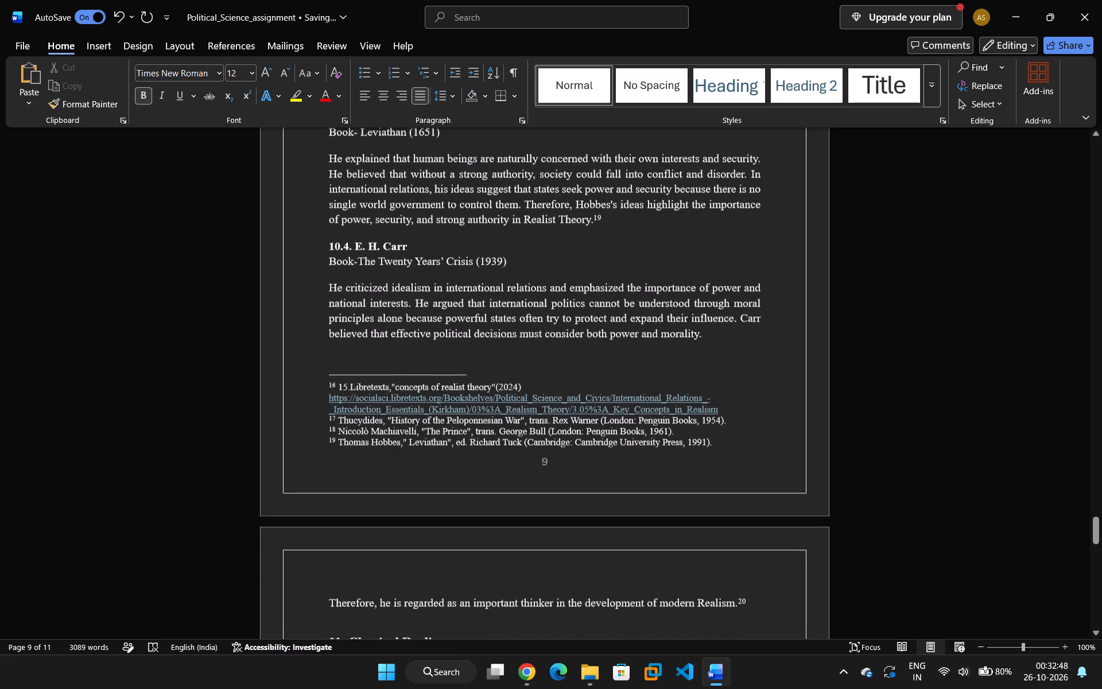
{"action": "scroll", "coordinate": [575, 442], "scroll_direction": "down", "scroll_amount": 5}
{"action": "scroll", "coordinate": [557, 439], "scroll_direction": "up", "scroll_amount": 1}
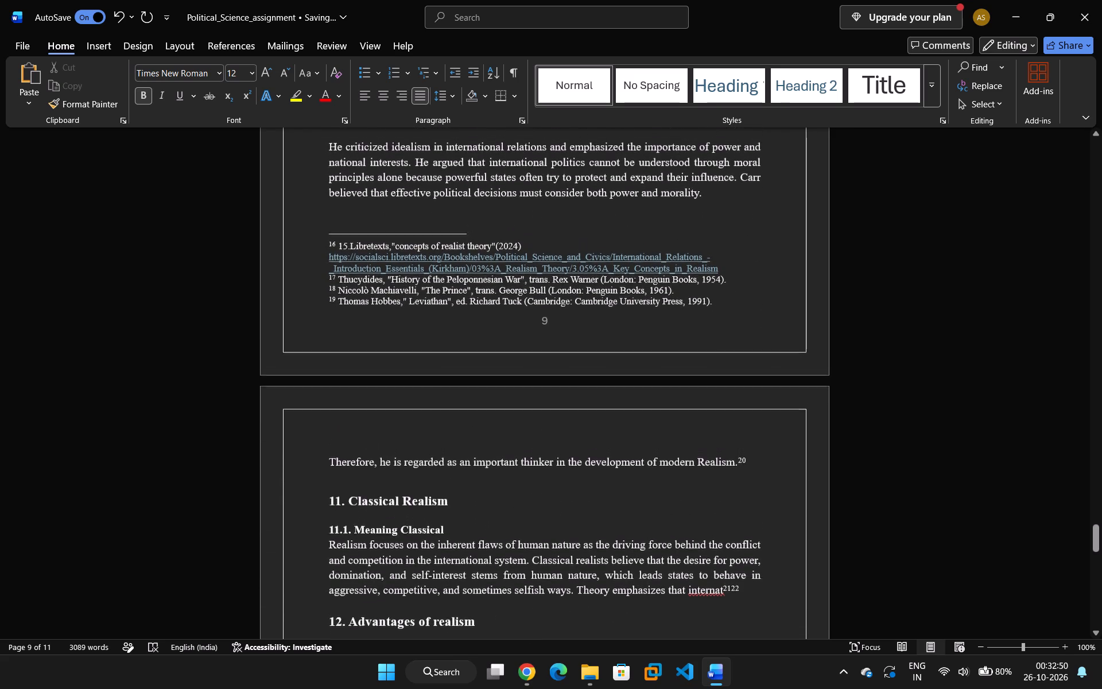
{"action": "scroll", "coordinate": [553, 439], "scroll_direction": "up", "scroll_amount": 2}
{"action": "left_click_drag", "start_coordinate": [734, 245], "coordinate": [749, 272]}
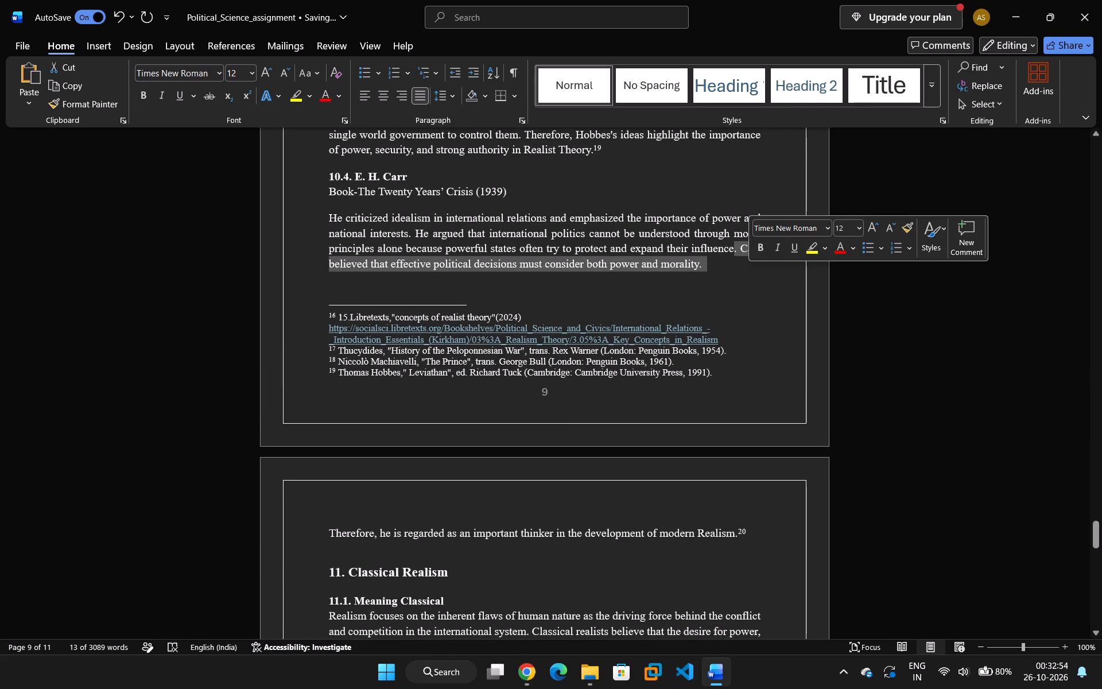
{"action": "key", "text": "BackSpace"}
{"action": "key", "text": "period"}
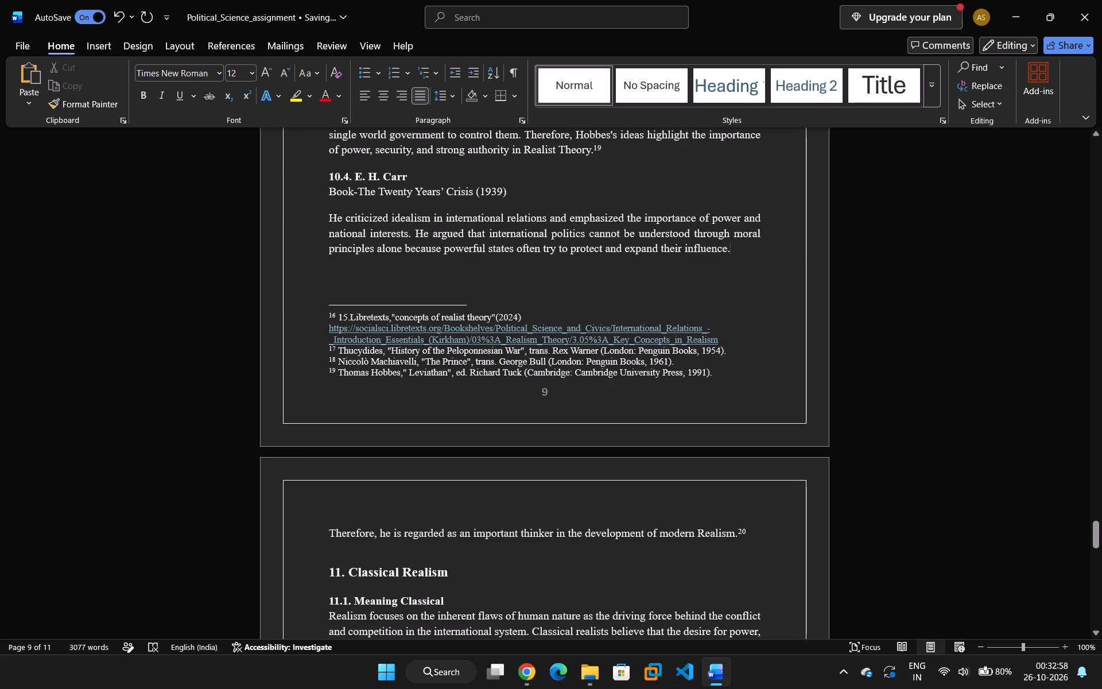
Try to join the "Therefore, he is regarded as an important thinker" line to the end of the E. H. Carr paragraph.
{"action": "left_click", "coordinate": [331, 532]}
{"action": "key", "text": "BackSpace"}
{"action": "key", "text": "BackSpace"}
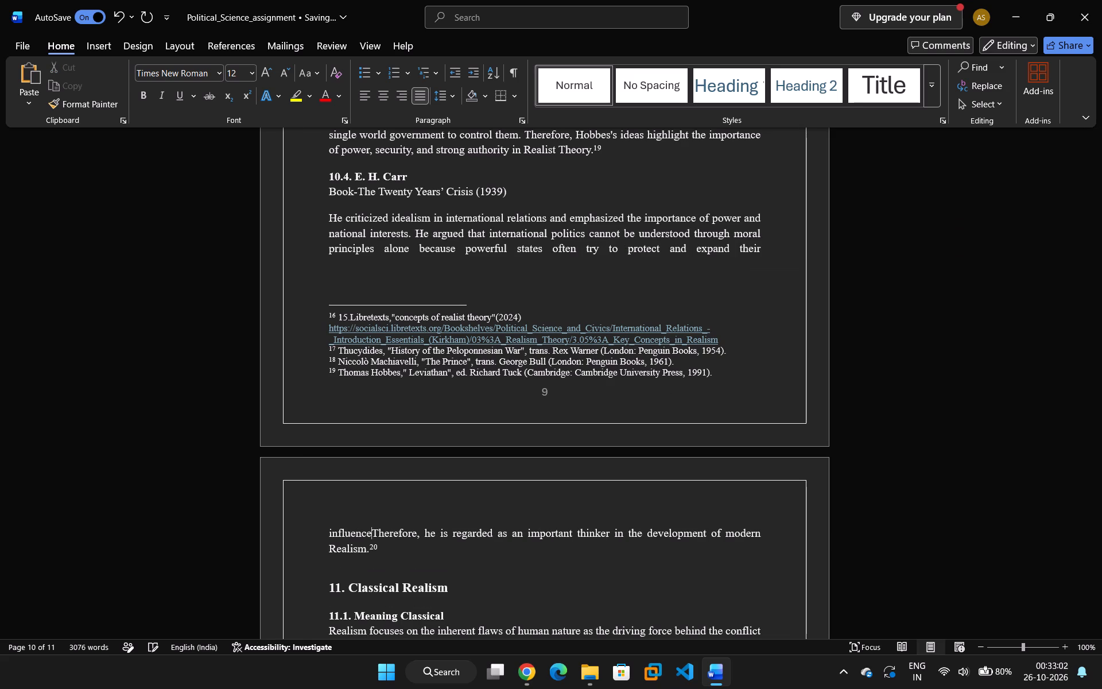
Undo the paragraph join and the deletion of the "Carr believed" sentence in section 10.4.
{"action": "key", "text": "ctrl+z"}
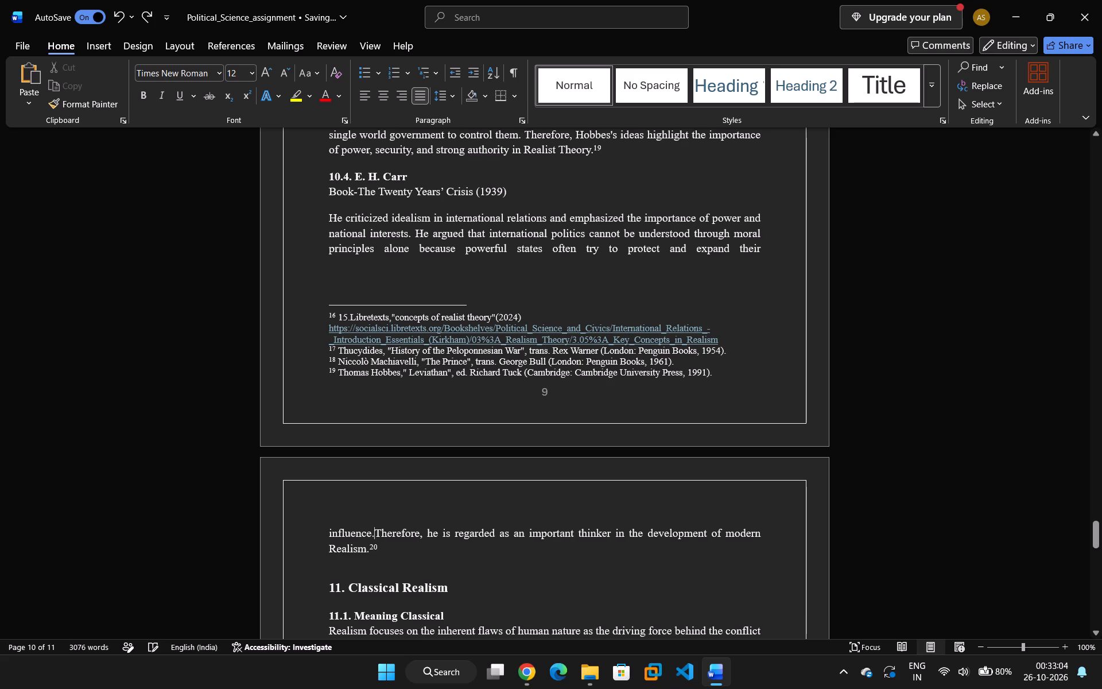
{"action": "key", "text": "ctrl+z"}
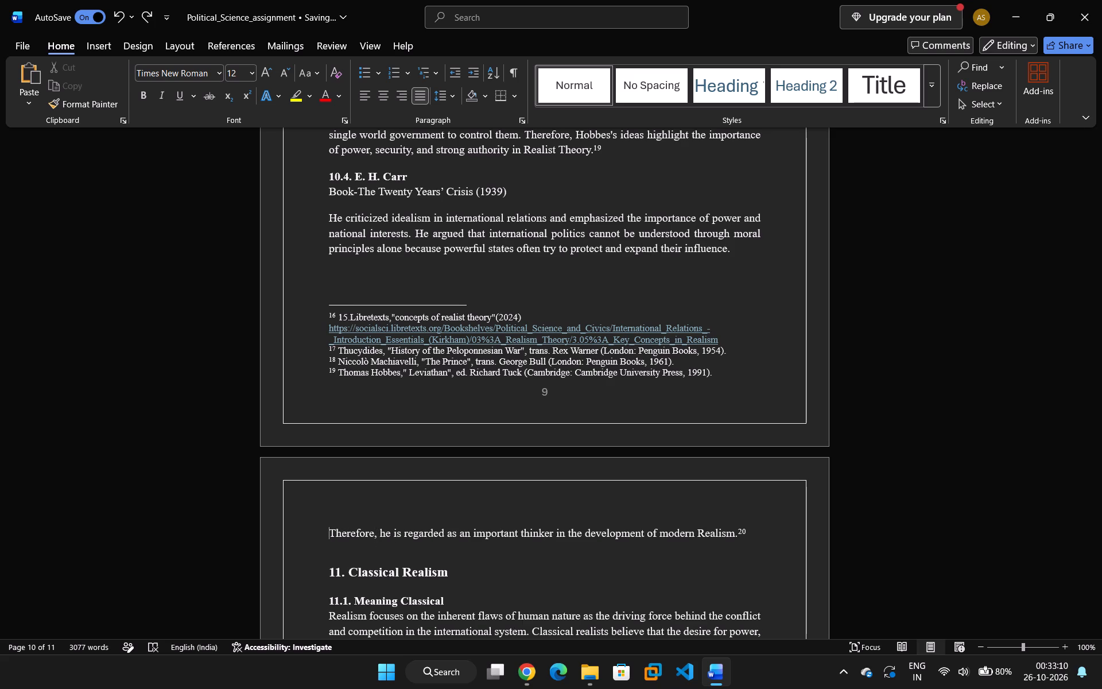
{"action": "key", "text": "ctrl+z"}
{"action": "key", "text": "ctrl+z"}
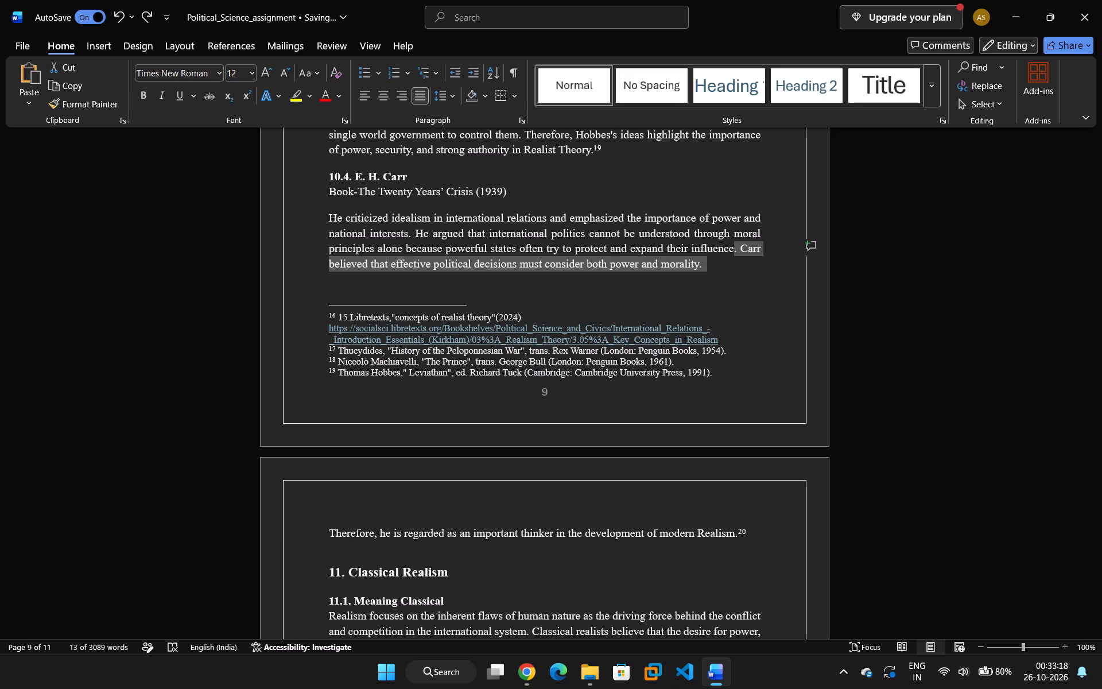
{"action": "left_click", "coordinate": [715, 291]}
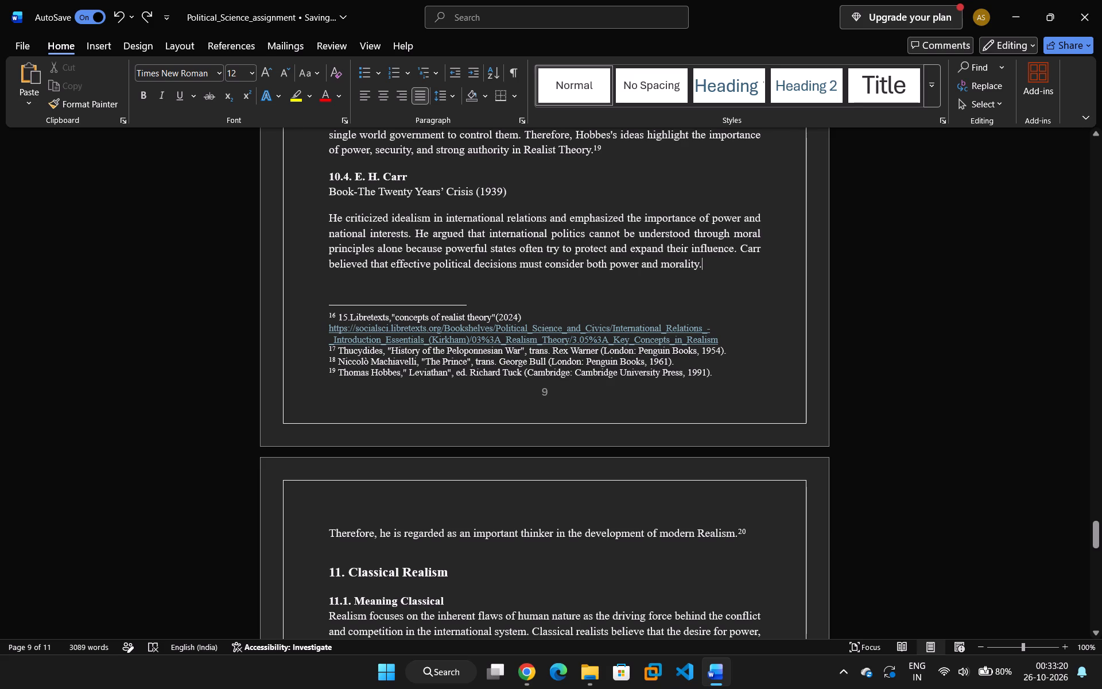
Insert five blank lines before the "10.4. E. H. Carr" heading so the section starts on page 10.
{"action": "left_click", "coordinate": [325, 184]}
{"action": "key", "text": "Return"}
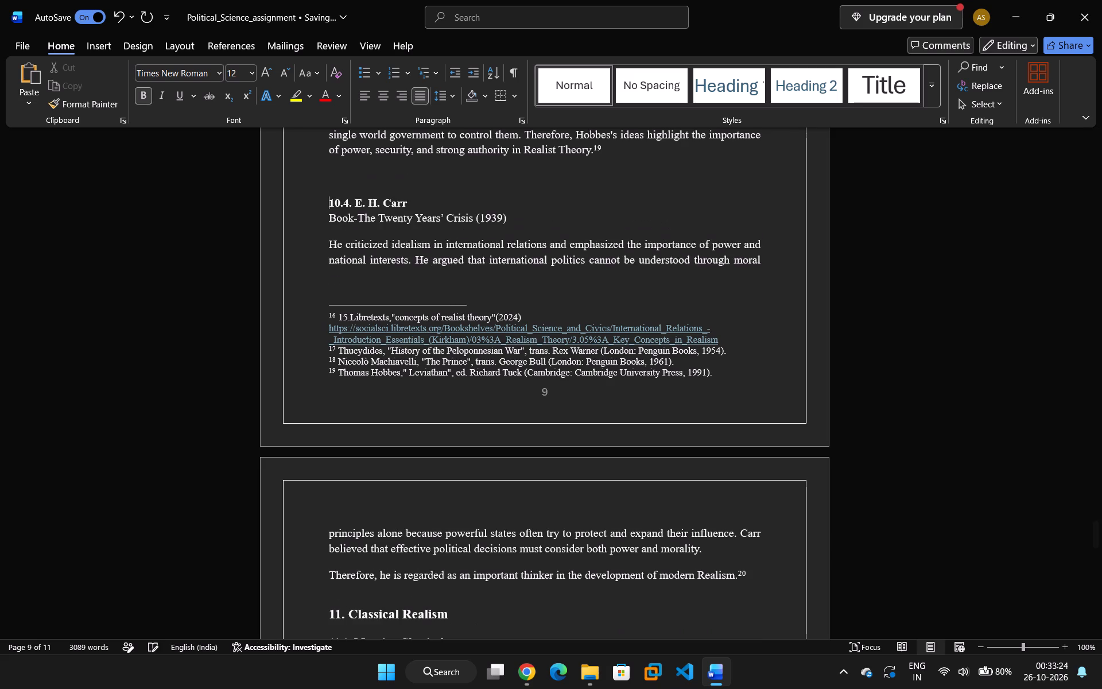
{"action": "key", "text": "Return"}
{"action": "key", "text": "Return"}
{"action": "key", "text": "Return"}
{"action": "key", "text": "Return"}
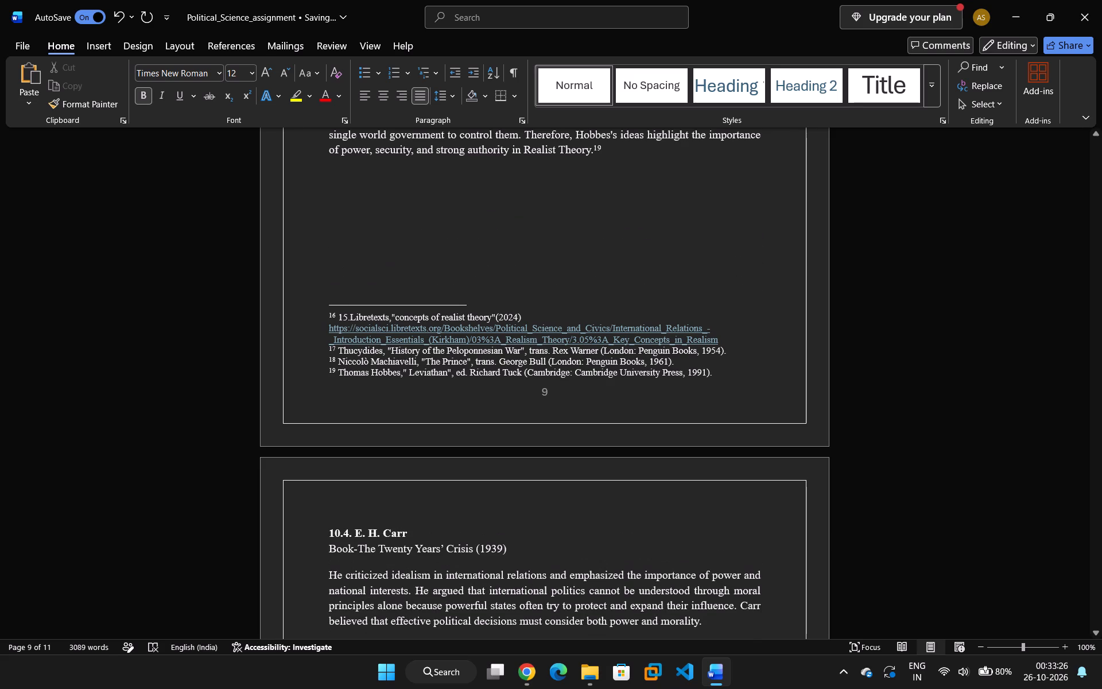
Examine the layout of pages 8 and 9, including the page break before section 9.4 and the space after section 10.3.
{"action": "scroll", "coordinate": [354, 263], "scroll_direction": "up", "scroll_amount": 13}
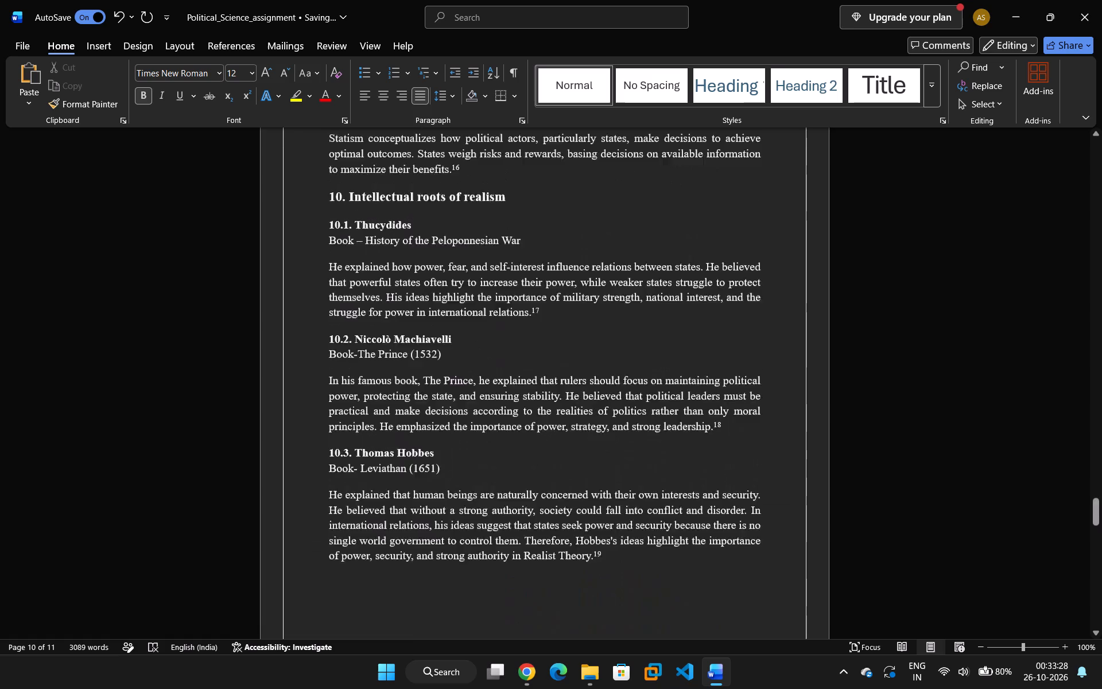
{"action": "scroll", "coordinate": [354, 263], "scroll_direction": "up", "scroll_amount": 3}
{"action": "scroll", "coordinate": [354, 263], "scroll_direction": "down", "scroll_amount": 3}
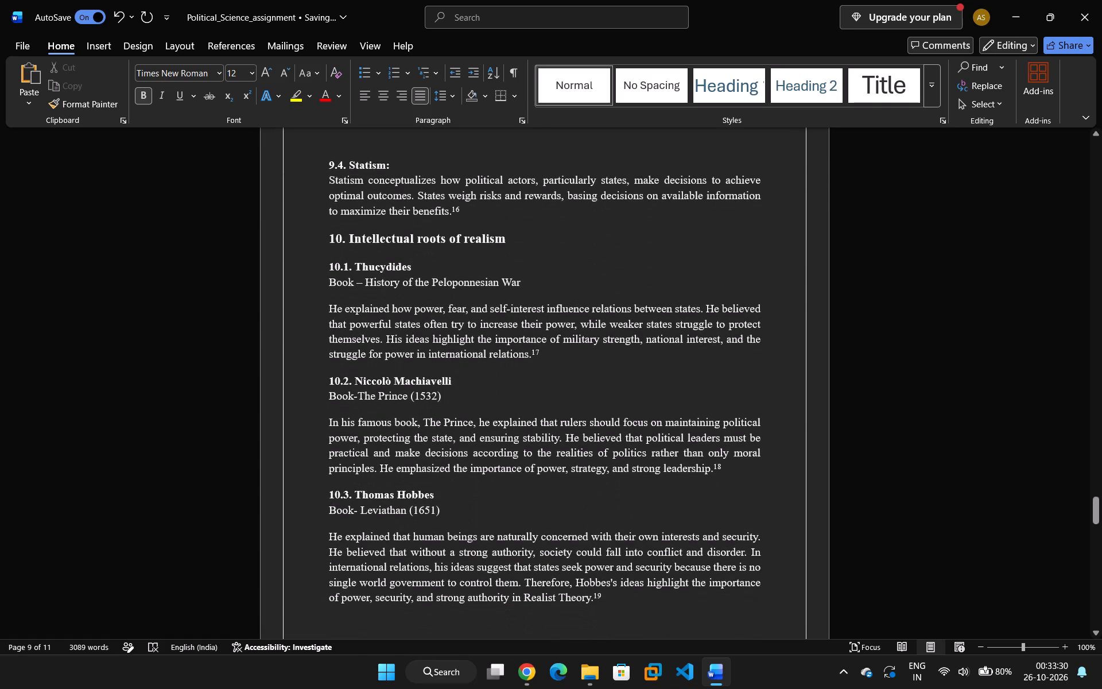
{"action": "scroll", "coordinate": [354, 263], "scroll_direction": "down", "scroll_amount": 1}
{"action": "scroll", "coordinate": [354, 264], "scroll_direction": "up", "scroll_amount": 12}
{"action": "scroll", "coordinate": [354, 264], "scroll_direction": "down", "scroll_amount": 5}
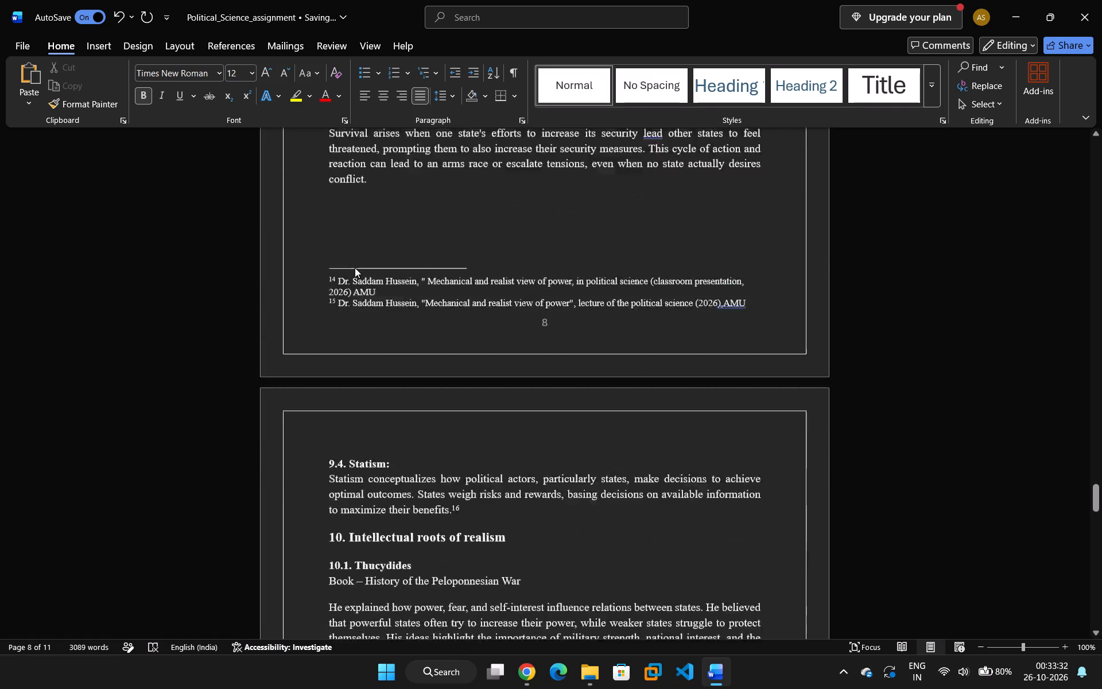
{"action": "scroll", "coordinate": [355, 269], "scroll_direction": "down", "scroll_amount": 8}
{"action": "scroll", "coordinate": [355, 269], "scroll_direction": "up", "scroll_amount": 13}
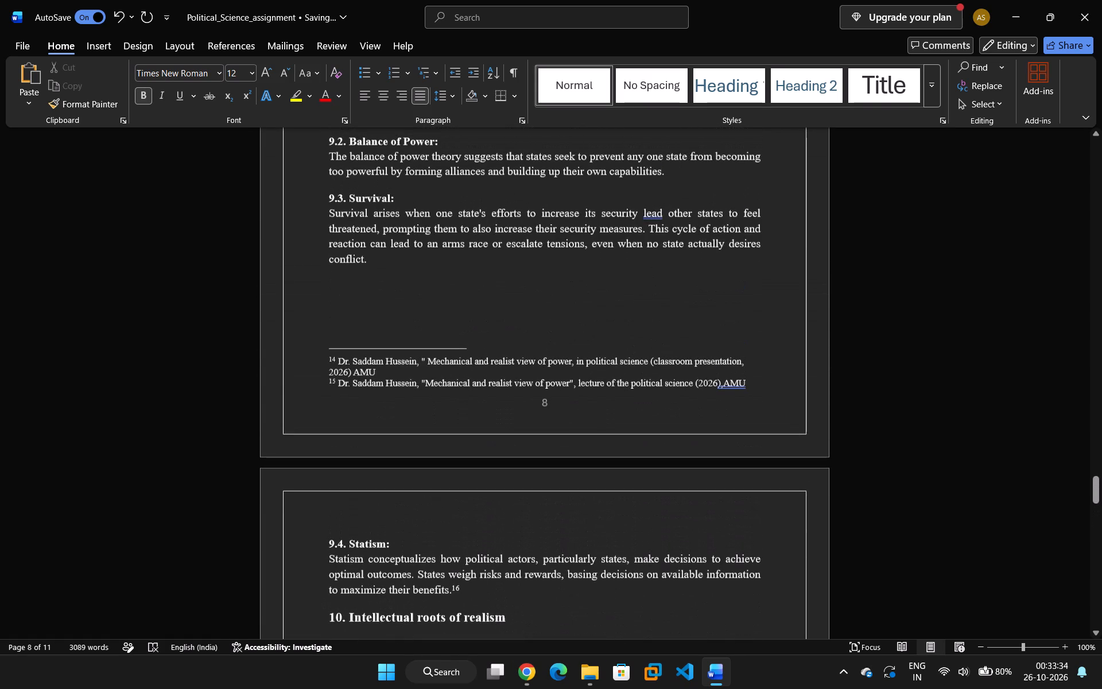
{"action": "scroll", "coordinate": [355, 269], "scroll_direction": "down", "scroll_amount": 10}
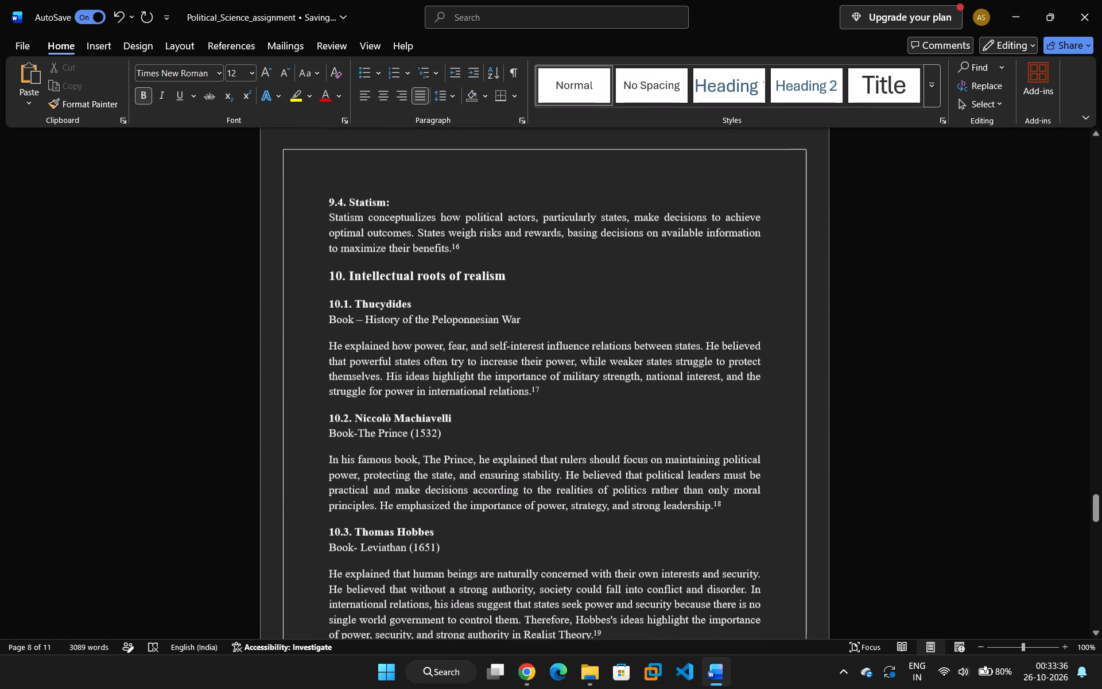
{"action": "scroll", "coordinate": [355, 269], "scroll_direction": "down", "scroll_amount": 2}
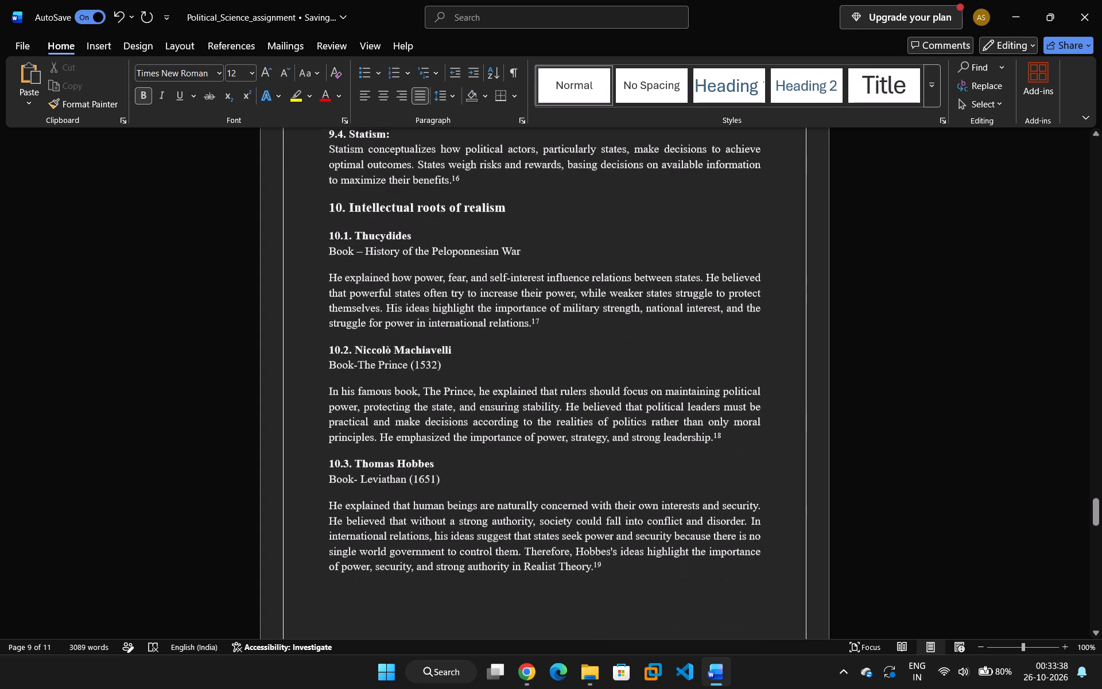
{"action": "scroll", "coordinate": [355, 269], "scroll_direction": "down", "scroll_amount": 1}
{"action": "scroll", "coordinate": [355, 269], "scroll_direction": "up", "scroll_amount": 12}
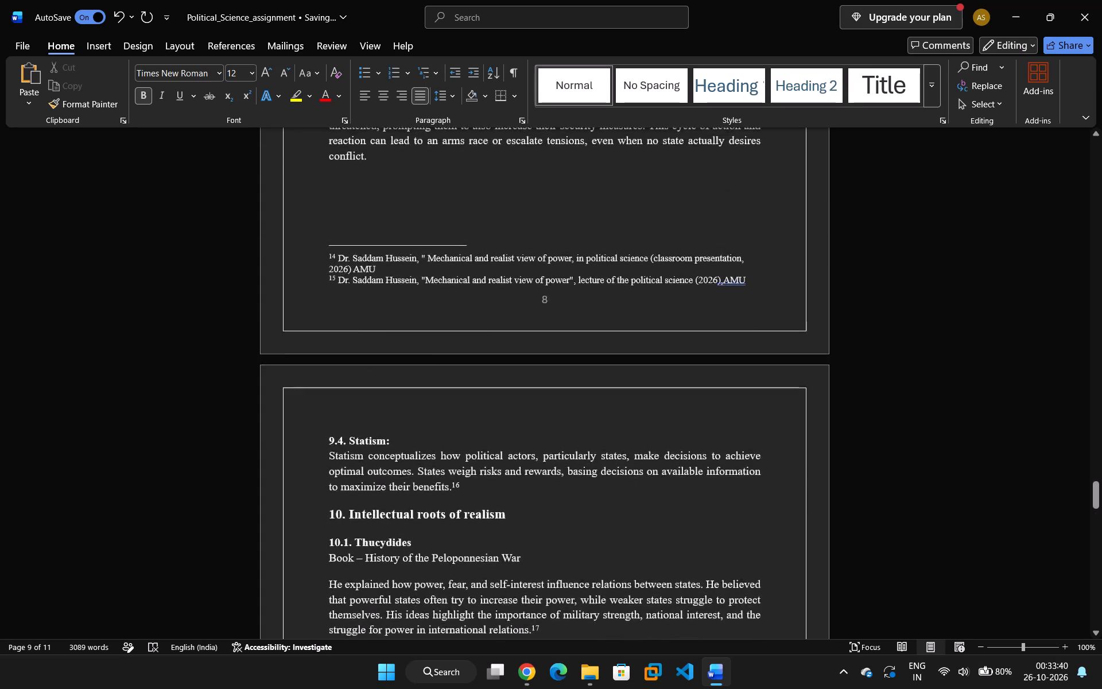
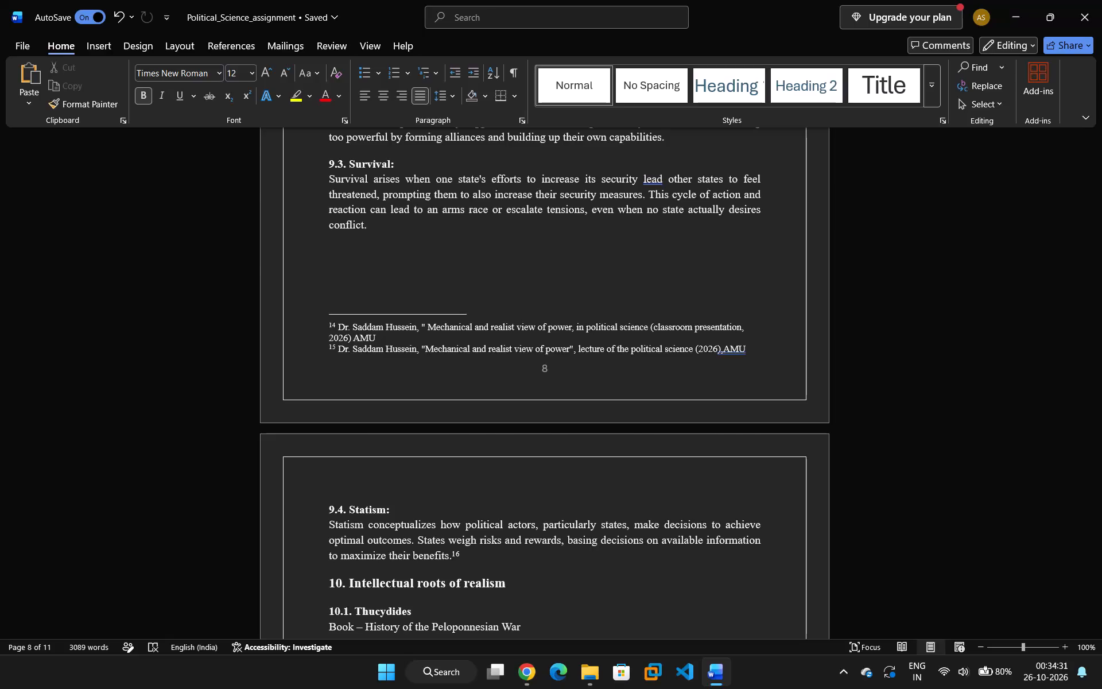
Undo the blank lines before the "10.4. E. H. Carr" heading and the recent line changes around the "9.4. Statism:" heading.
{"action": "key", "text": "ctrl+z"}
{"action": "key", "text": "ctrl+z"}
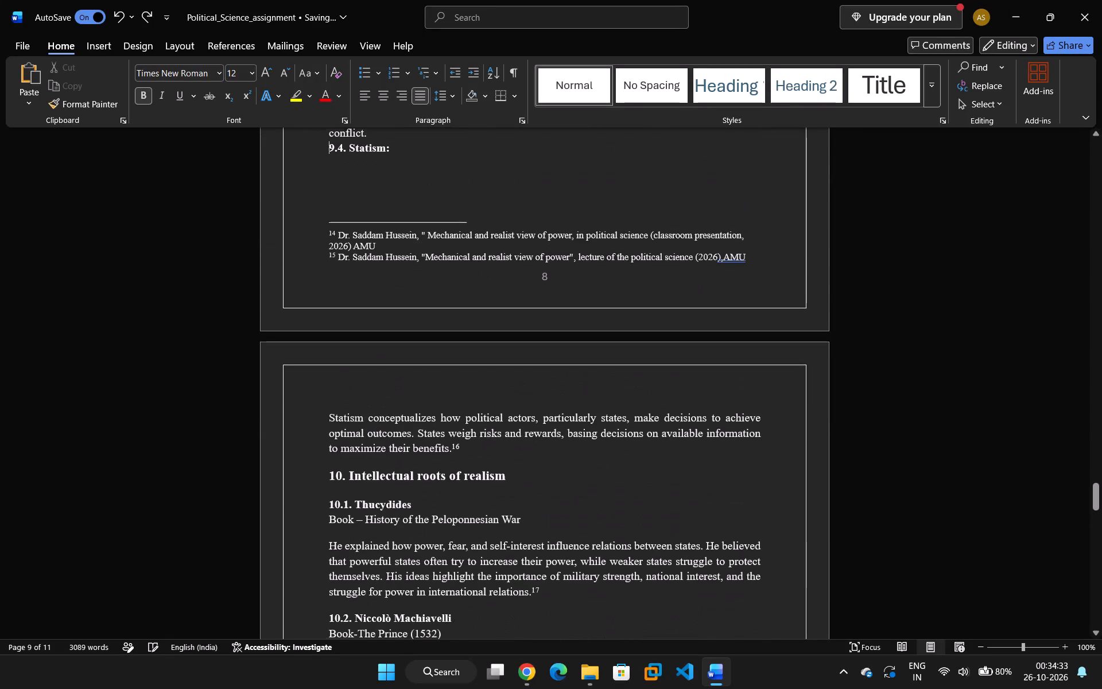
{"action": "key", "text": "ctrl+z"}
{"action": "key", "text": "ctrl+z"}
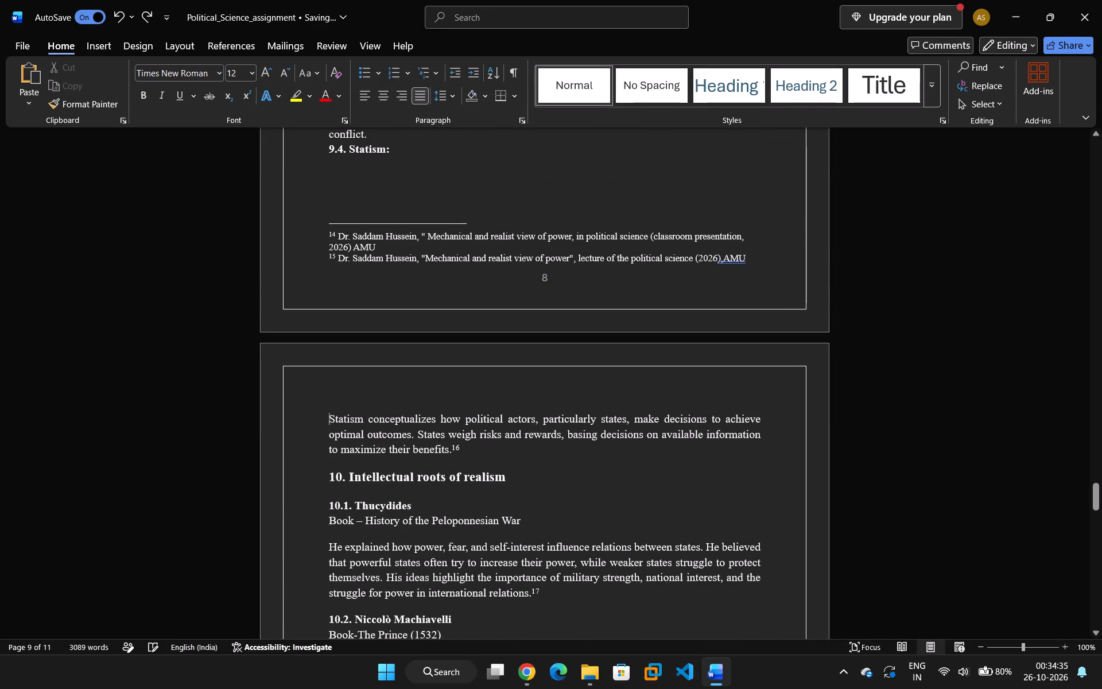
{"action": "key", "text": "ctrl+z"}
{"action": "key", "text": "ctrl+z"}
{"action": "key", "text": "ctrl+z"}
{"action": "key", "text": "ctrl+z"}
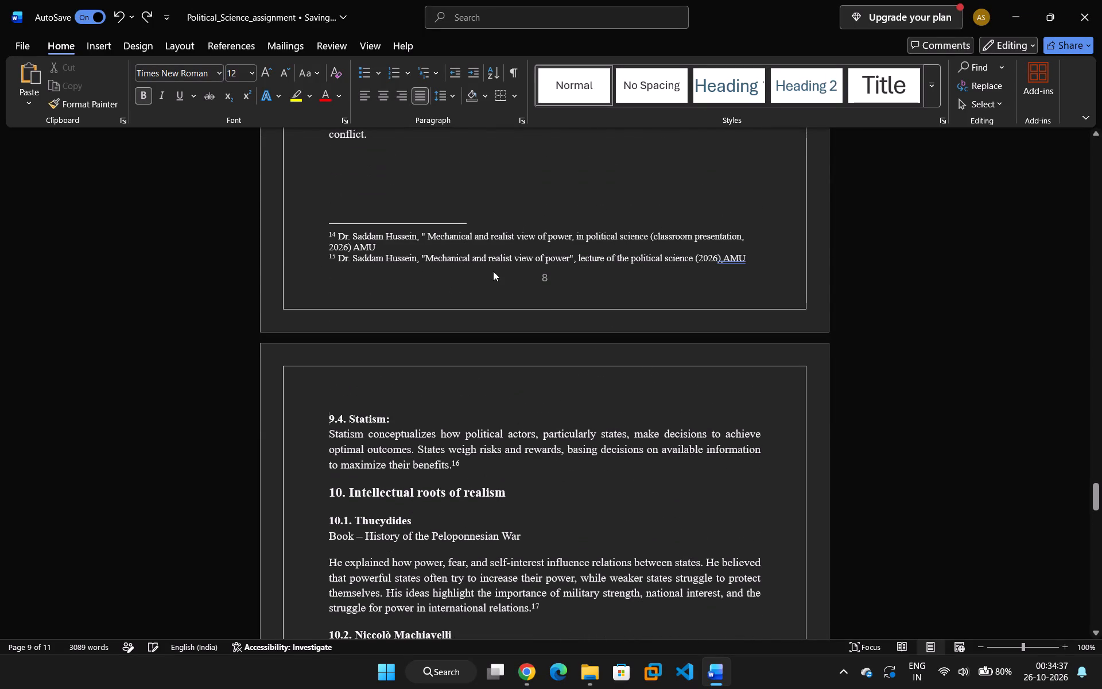
Examine the layout of pages 10 and 11, from the Classical Realism section through the limitations of realism to the bibliography.
{"action": "scroll", "coordinate": [487, 271], "scroll_direction": "down", "scroll_amount": 4}
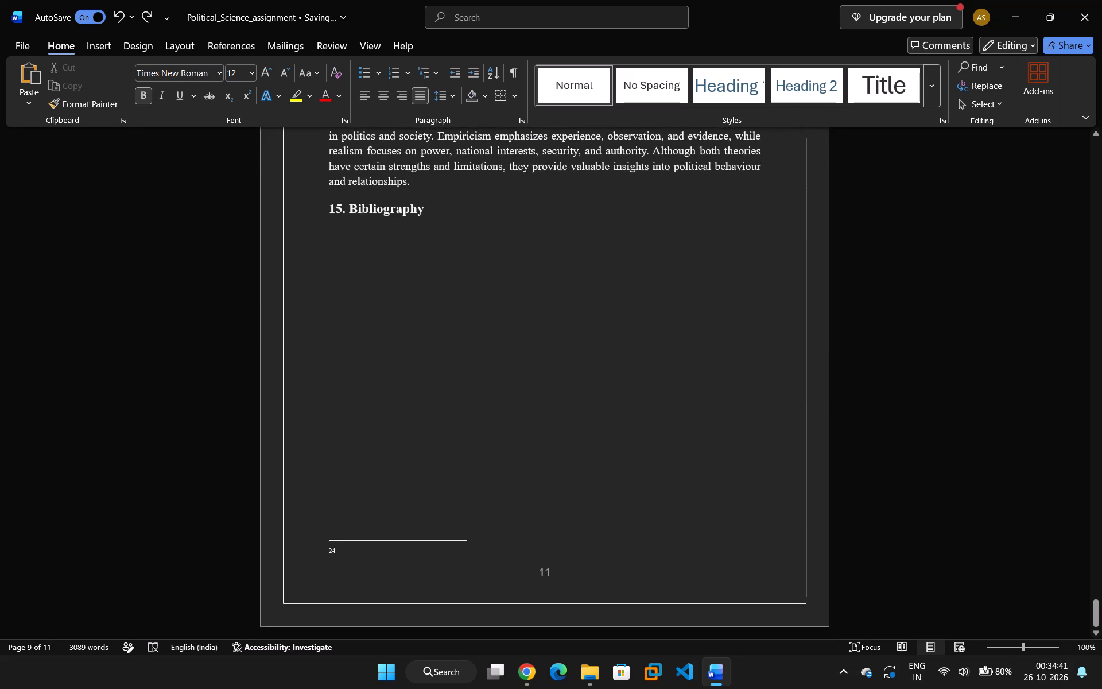
{"action": "scroll", "coordinate": [487, 271], "scroll_direction": "up", "scroll_amount": 19}
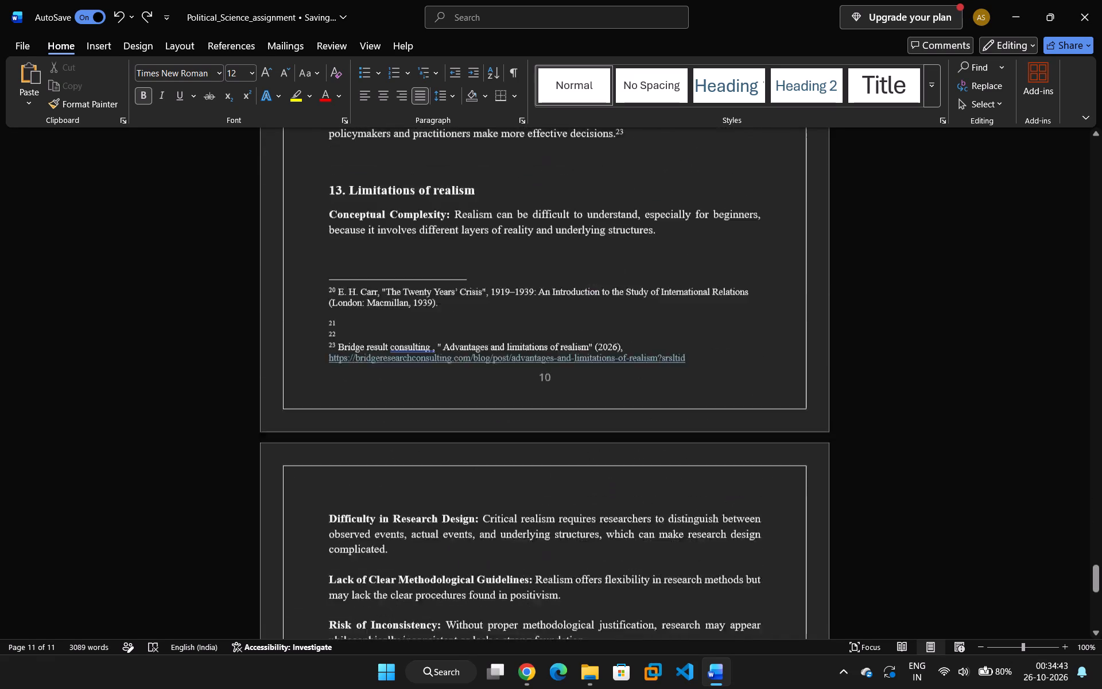
{"action": "scroll", "coordinate": [487, 271], "scroll_direction": "up", "scroll_amount": 10}
{"action": "scroll", "coordinate": [487, 271], "scroll_direction": "down", "scroll_amount": 7}
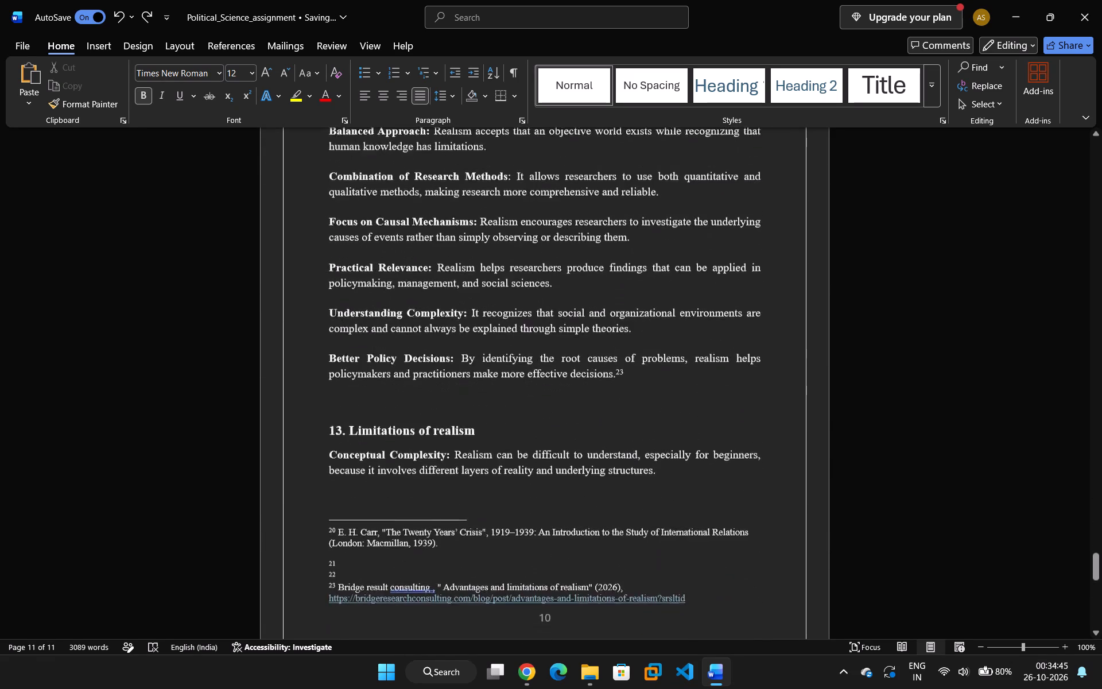
{"action": "scroll", "coordinate": [487, 271], "scroll_direction": "down", "scroll_amount": 11}
{"action": "scroll", "coordinate": [487, 271], "scroll_direction": "up", "scroll_amount": 5}
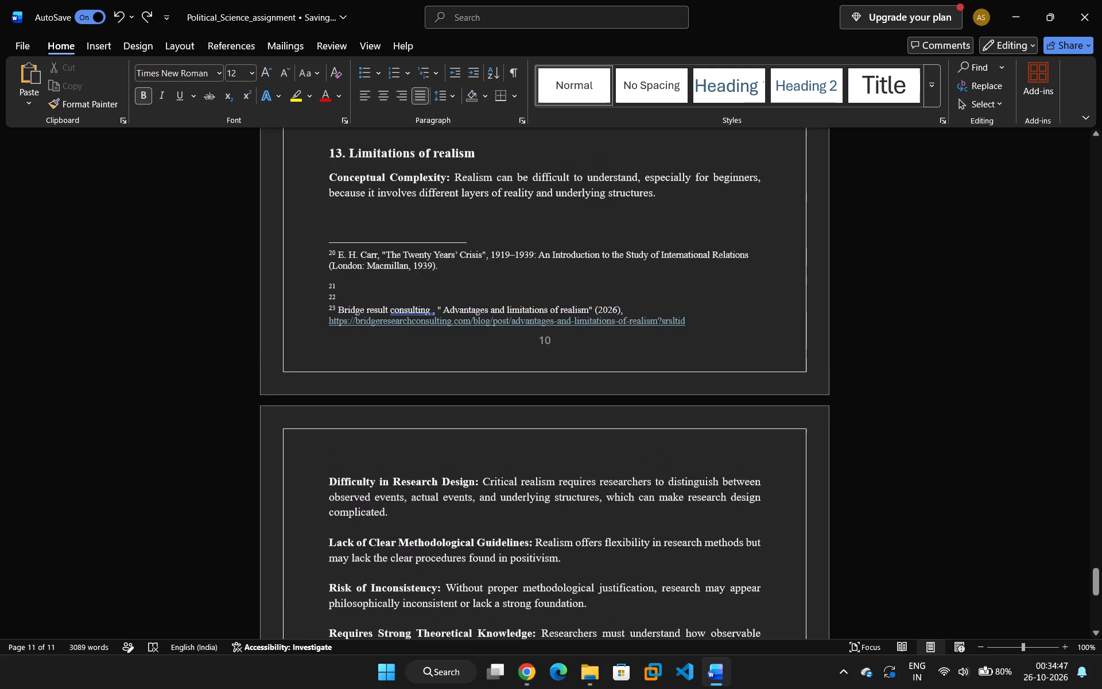
{"action": "scroll", "coordinate": [487, 271], "scroll_direction": "up", "scroll_amount": 4}
{"action": "scroll", "coordinate": [487, 271], "scroll_direction": "down", "scroll_amount": 4}
{"action": "scroll", "coordinate": [487, 271], "scroll_direction": "up", "scroll_amount": 4}
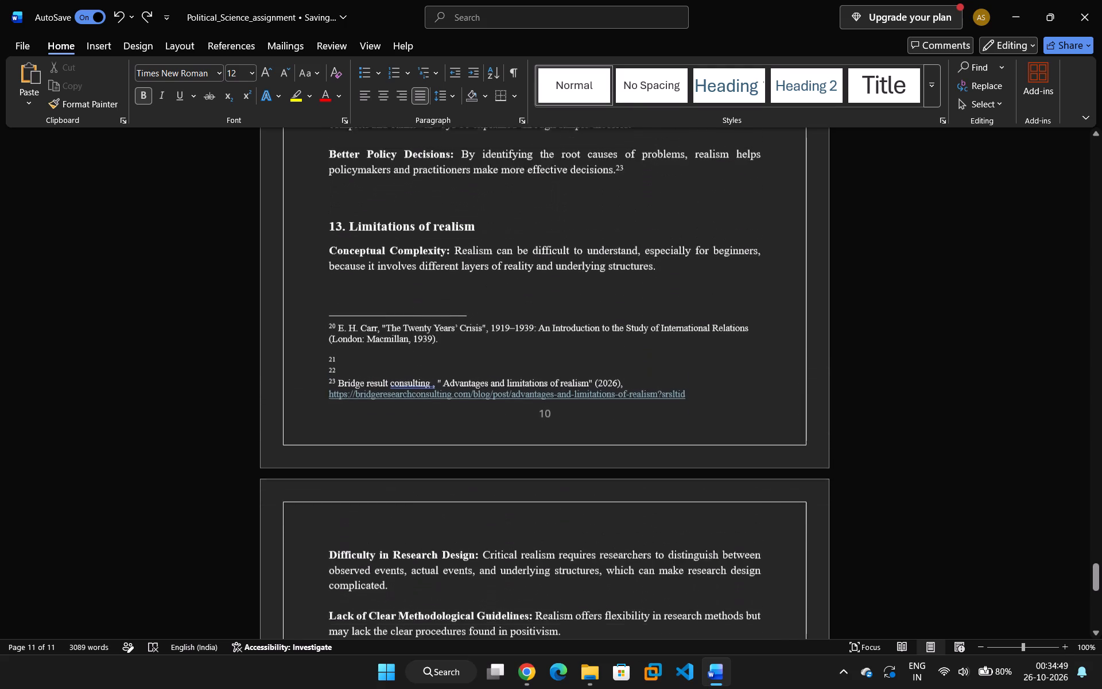
{"action": "scroll", "coordinate": [487, 271], "scroll_direction": "up", "scroll_amount": 14}
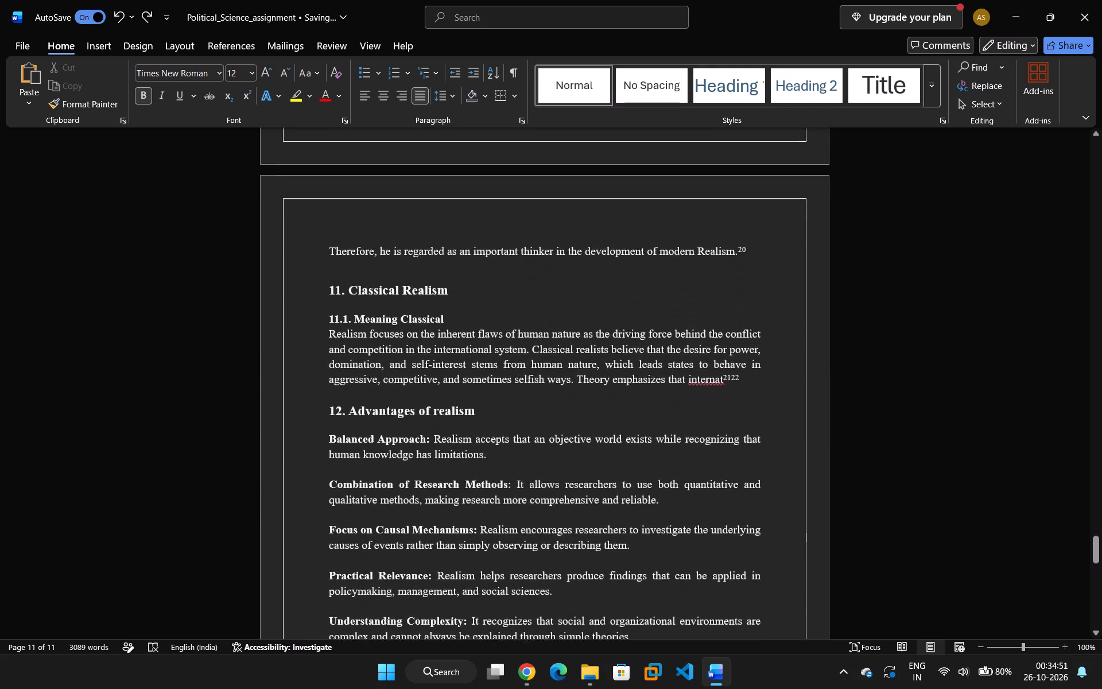
{"action": "scroll", "coordinate": [483, 279], "scroll_direction": "down", "scroll_amount": 11}
{"action": "scroll", "coordinate": [478, 293], "scroll_direction": "up", "scroll_amount": 1}
{"action": "scroll", "coordinate": [478, 293], "scroll_direction": "down", "scroll_amount": 2}
{"action": "scroll", "coordinate": [354, 330], "scroll_direction": "down", "scroll_amount": 4}
{"action": "scroll", "coordinate": [344, 311], "scroll_direction": "up", "scroll_amount": 8}
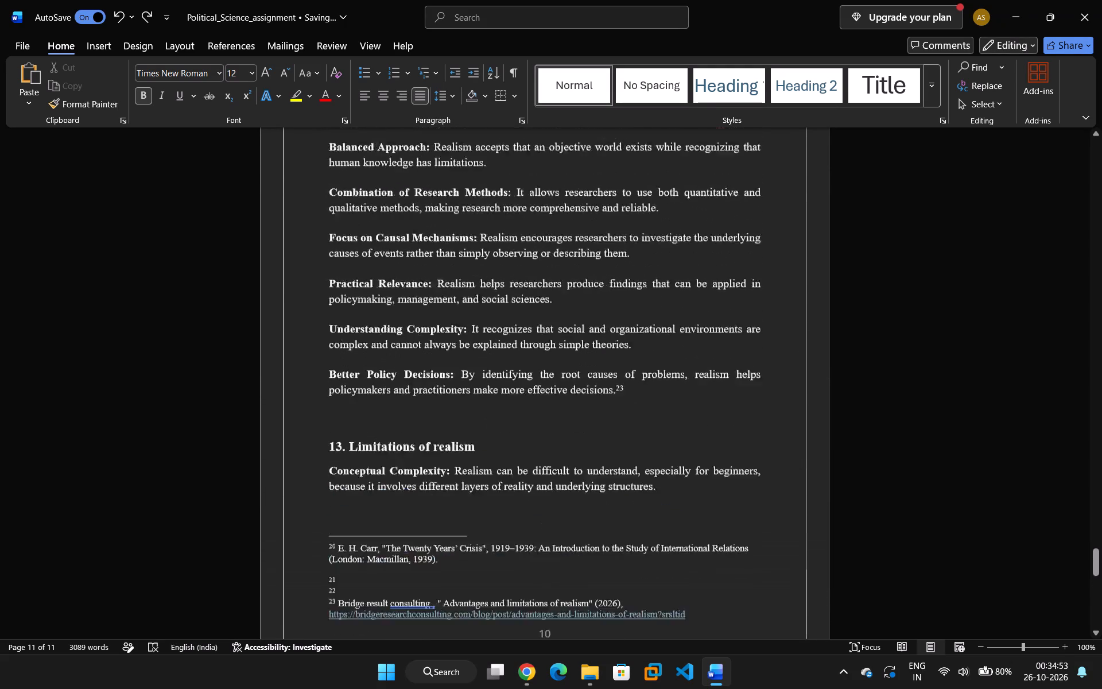
{"action": "scroll", "coordinate": [346, 308], "scroll_direction": "up", "scroll_amount": 12}
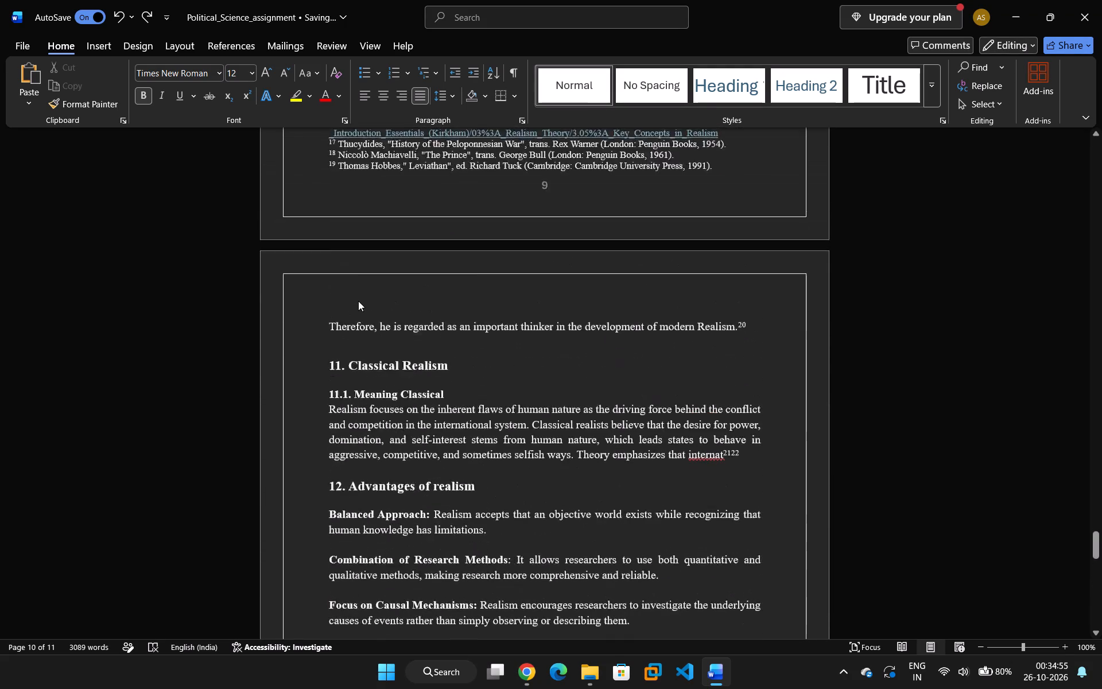
Examine the layout of pages 8 and 9, including the E. H. Carr section and the page break between sections 9.3 and 9.4.
{"action": "scroll", "coordinate": [358, 301], "scroll_direction": "up", "scroll_amount": 9}
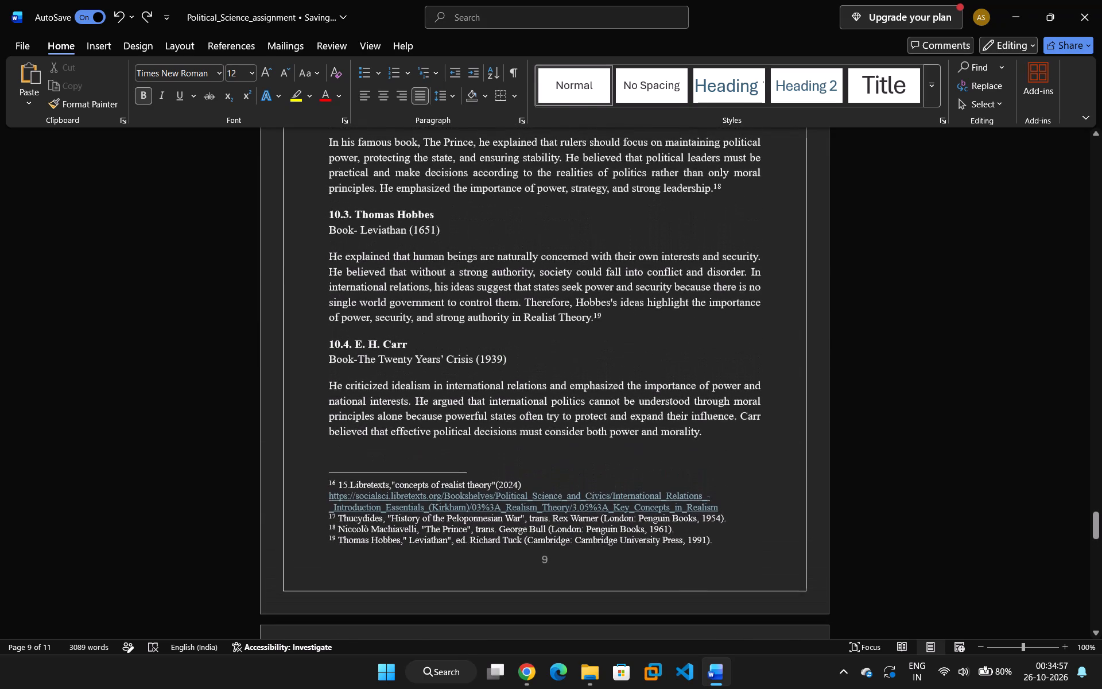
{"action": "scroll", "coordinate": [358, 301], "scroll_direction": "up", "scroll_amount": 16}
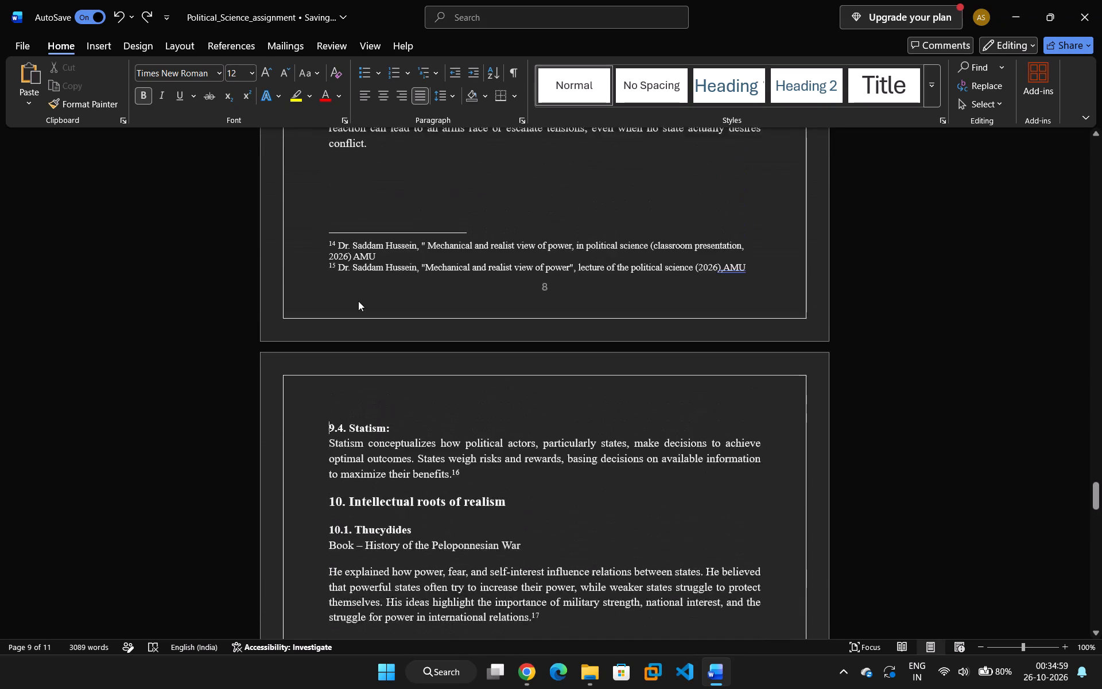
{"action": "scroll", "coordinate": [358, 301], "scroll_direction": "up", "scroll_amount": 17}
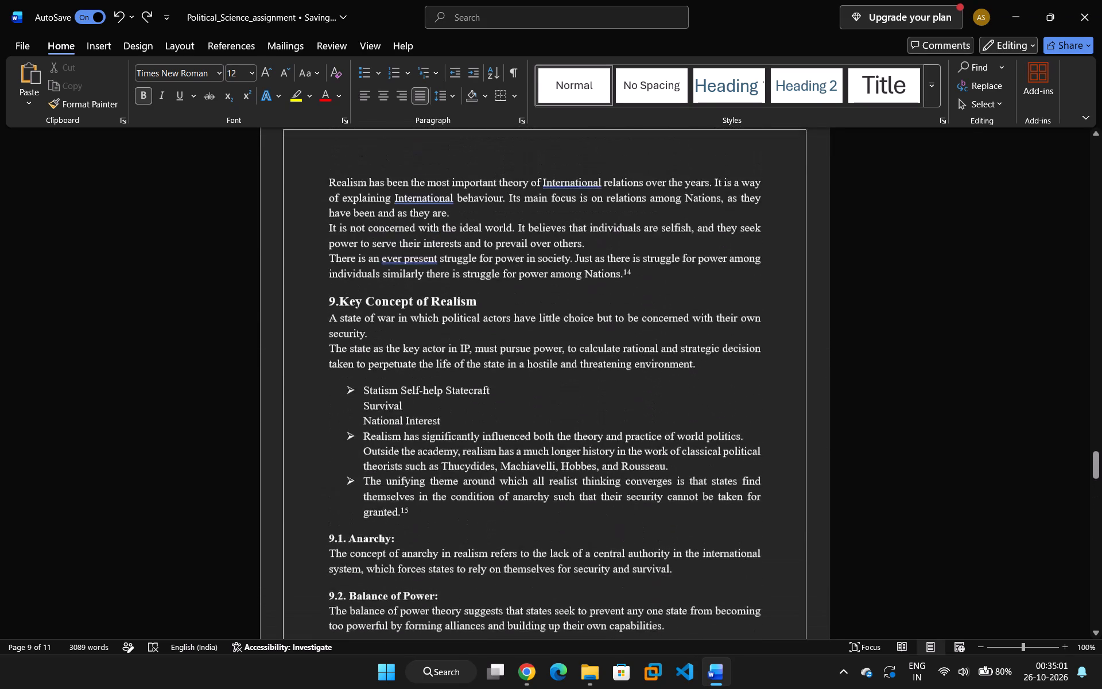
{"action": "scroll", "coordinate": [358, 301], "scroll_direction": "up", "scroll_amount": 3}
{"action": "scroll", "coordinate": [358, 301], "scroll_direction": "down", "scroll_amount": 14}
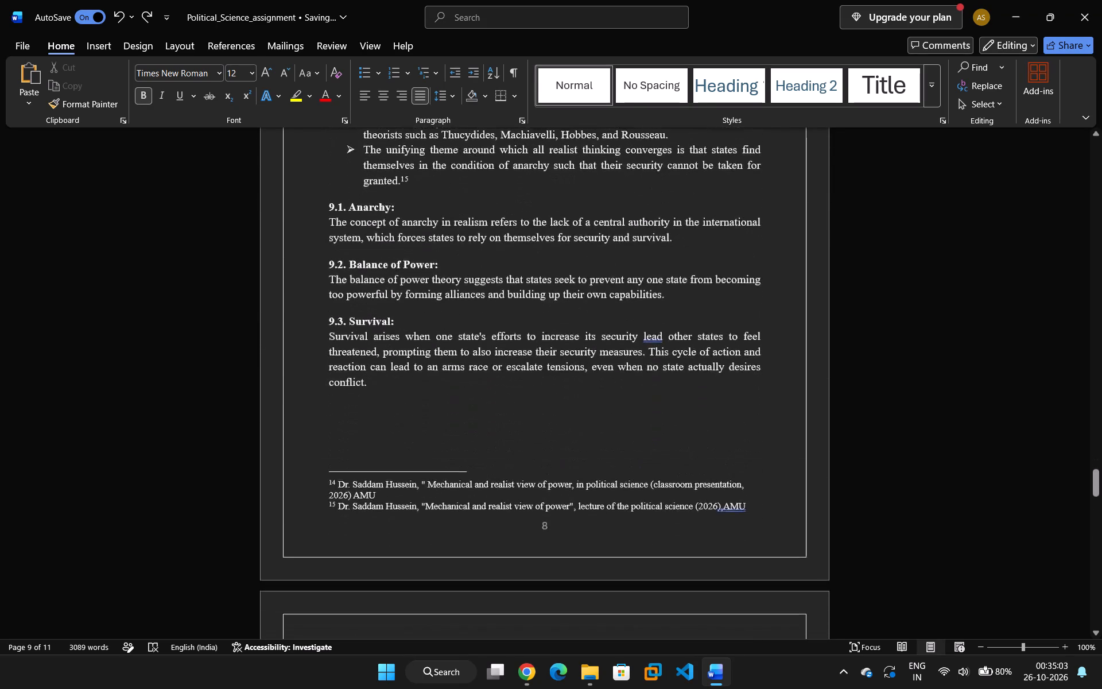
{"action": "scroll", "coordinate": [358, 301], "scroll_direction": "down", "scroll_amount": 6}
{"action": "scroll", "coordinate": [358, 301], "scroll_direction": "up", "scroll_amount": 3}
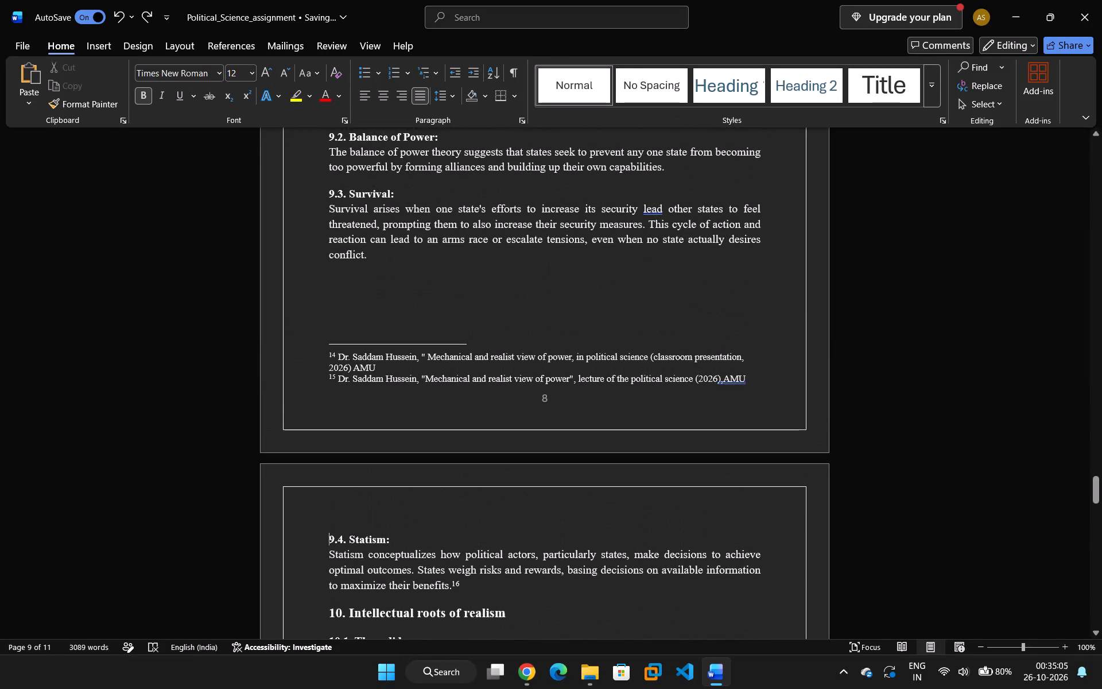
{"action": "scroll", "coordinate": [356, 299], "scroll_direction": "up", "scroll_amount": 2}
{"action": "scroll", "coordinate": [356, 299], "scroll_direction": "down", "scroll_amount": 5}
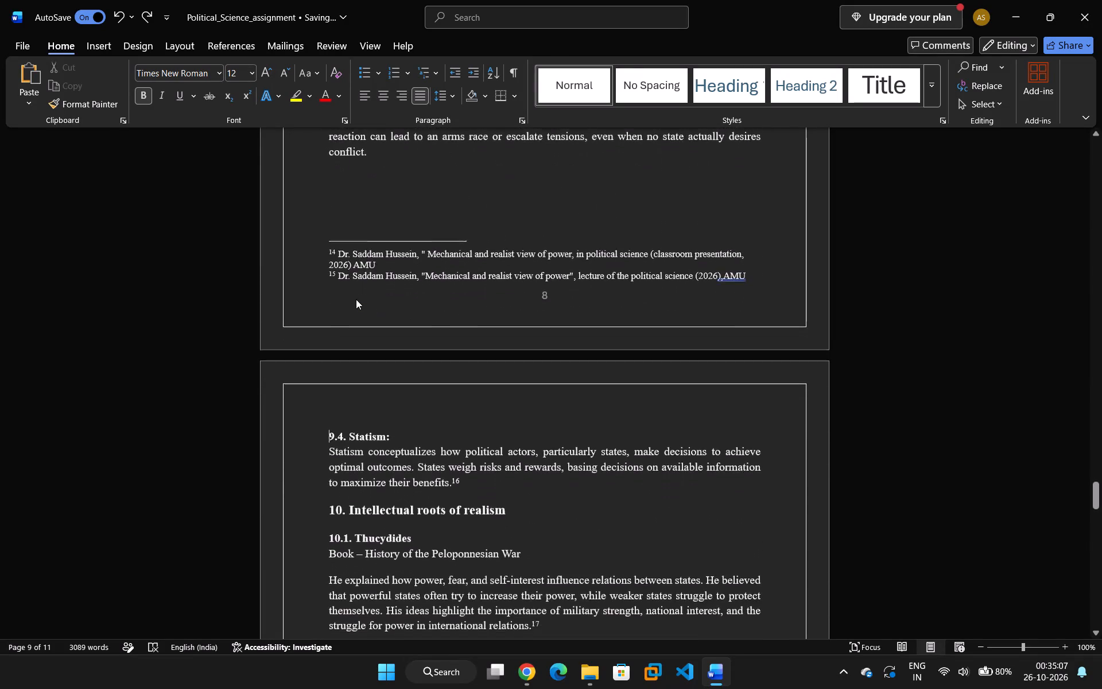
{"action": "scroll", "coordinate": [356, 299], "scroll_direction": "up", "scroll_amount": 3}
{"action": "scroll", "coordinate": [356, 299], "scroll_direction": "down", "scroll_amount": 7}
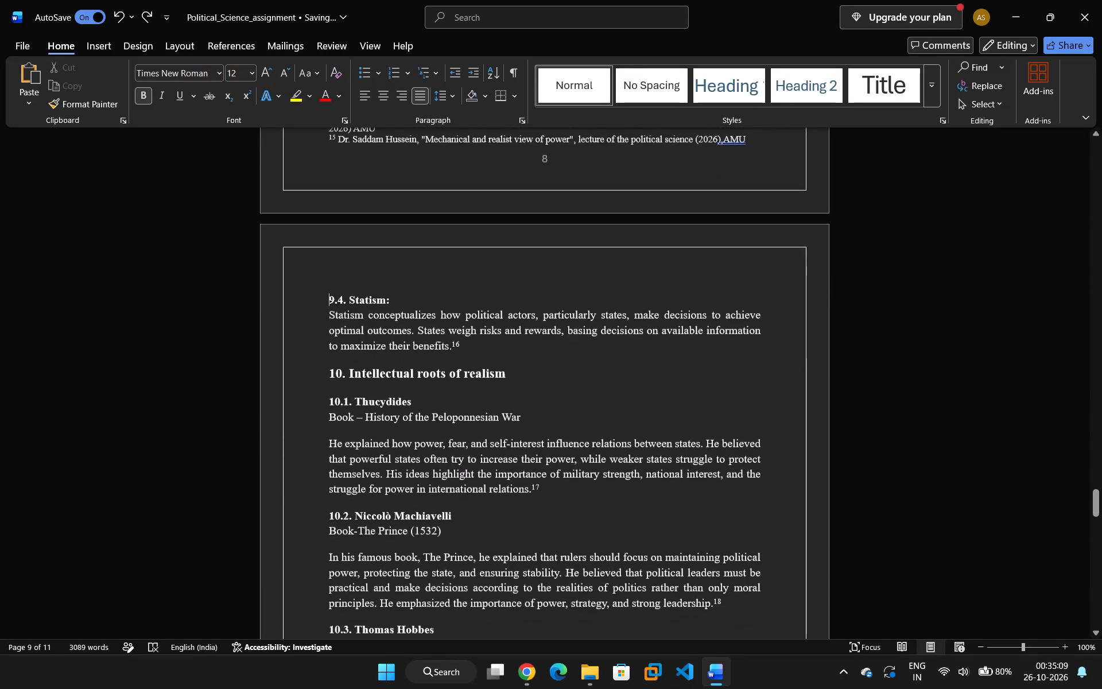
{"action": "scroll", "coordinate": [356, 299], "scroll_direction": "down", "scroll_amount": 2}
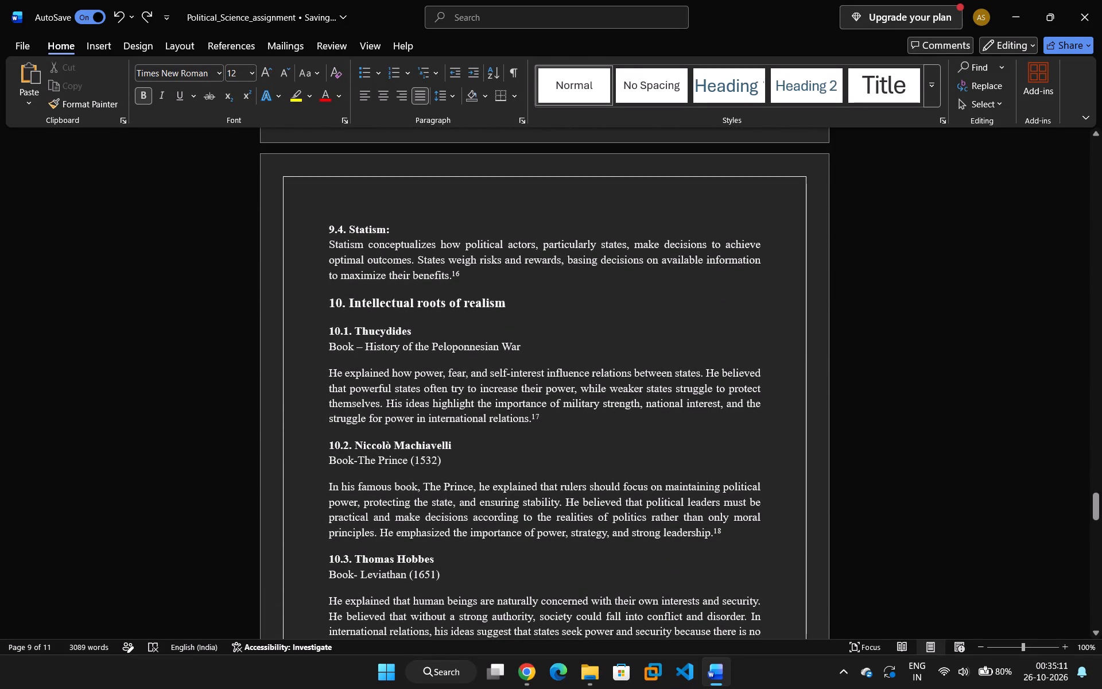
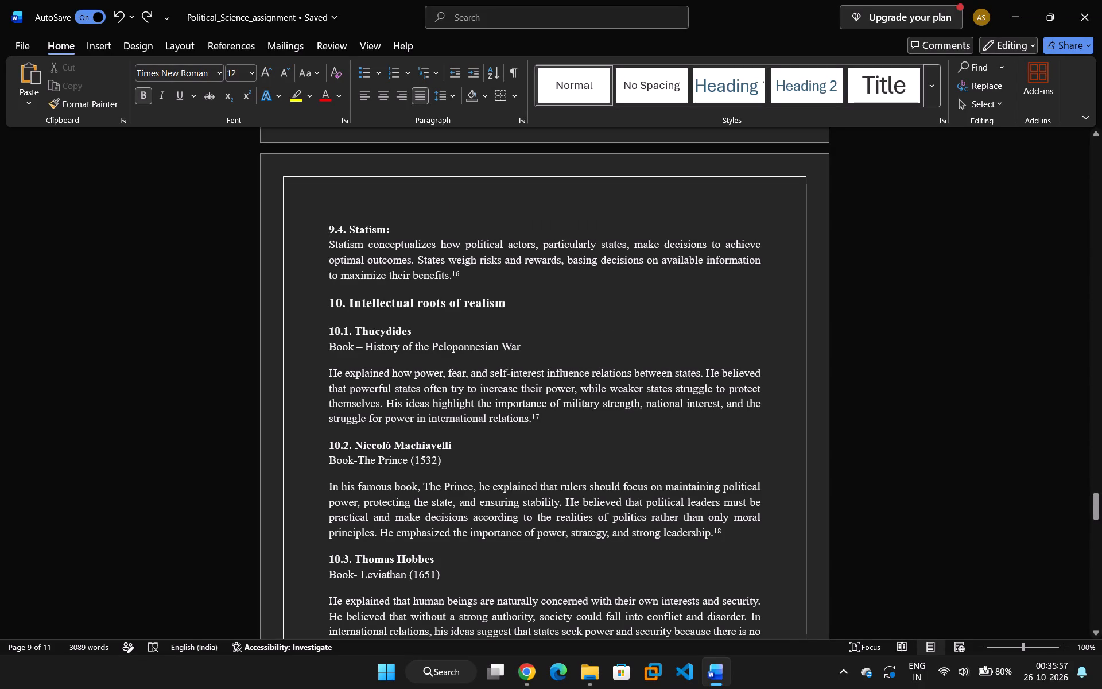
Examine the page break between section 9.3 Survival and section 9.4 Statism, including the space above the page 8 footnotes.
{"action": "scroll", "coordinate": [357, 281], "scroll_direction": "down", "scroll_amount": 1}
{"action": "scroll", "coordinate": [357, 281], "scroll_direction": "up", "scroll_amount": 8}
{"action": "scroll", "coordinate": [391, 328], "scroll_direction": "up", "scroll_amount": 4}
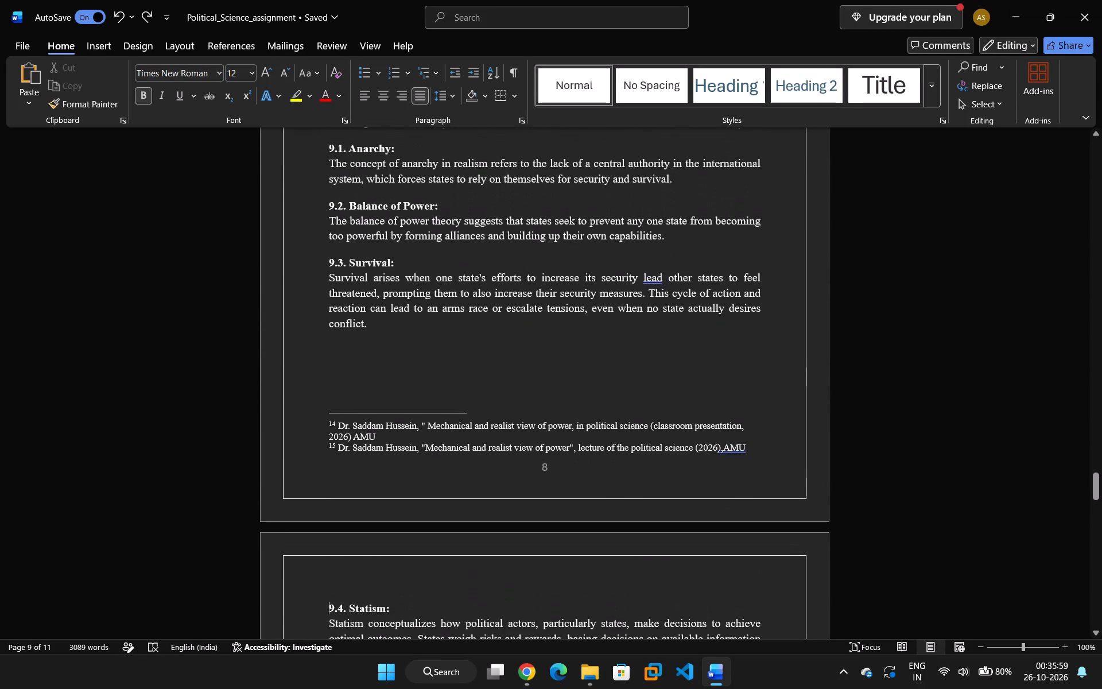
{"action": "scroll", "coordinate": [189, 331], "scroll_direction": "down", "scroll_amount": 3}
{"action": "scroll", "coordinate": [191, 332], "scroll_direction": "up", "scroll_amount": 5}
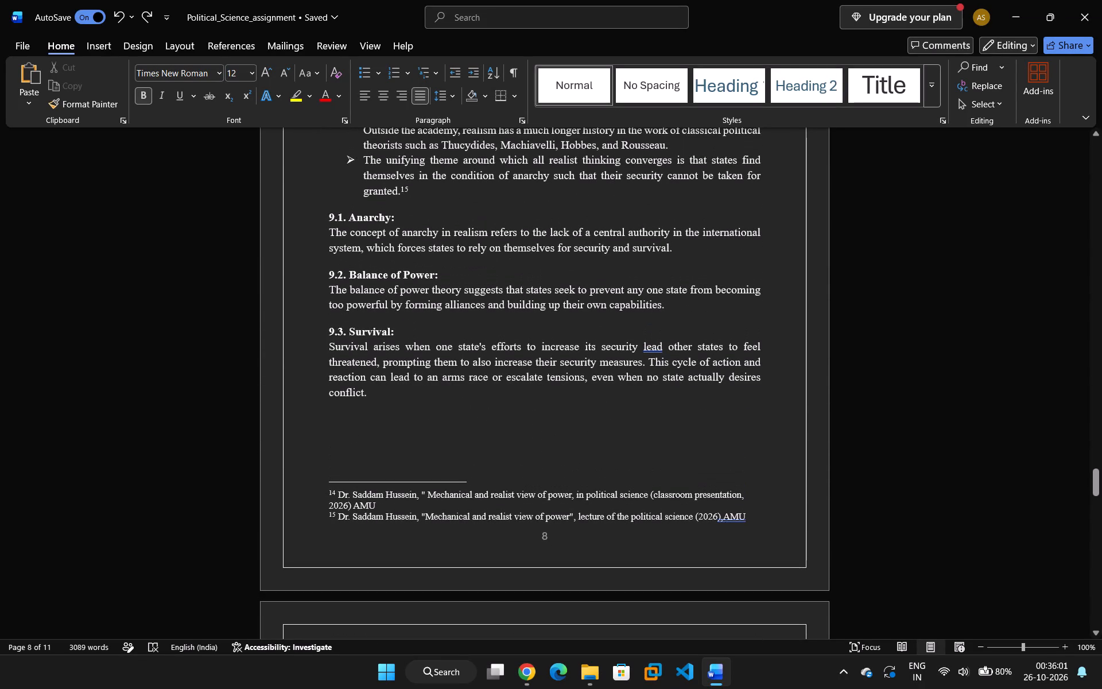
{"action": "scroll", "coordinate": [367, 392], "scroll_direction": "down", "scroll_amount": 2}
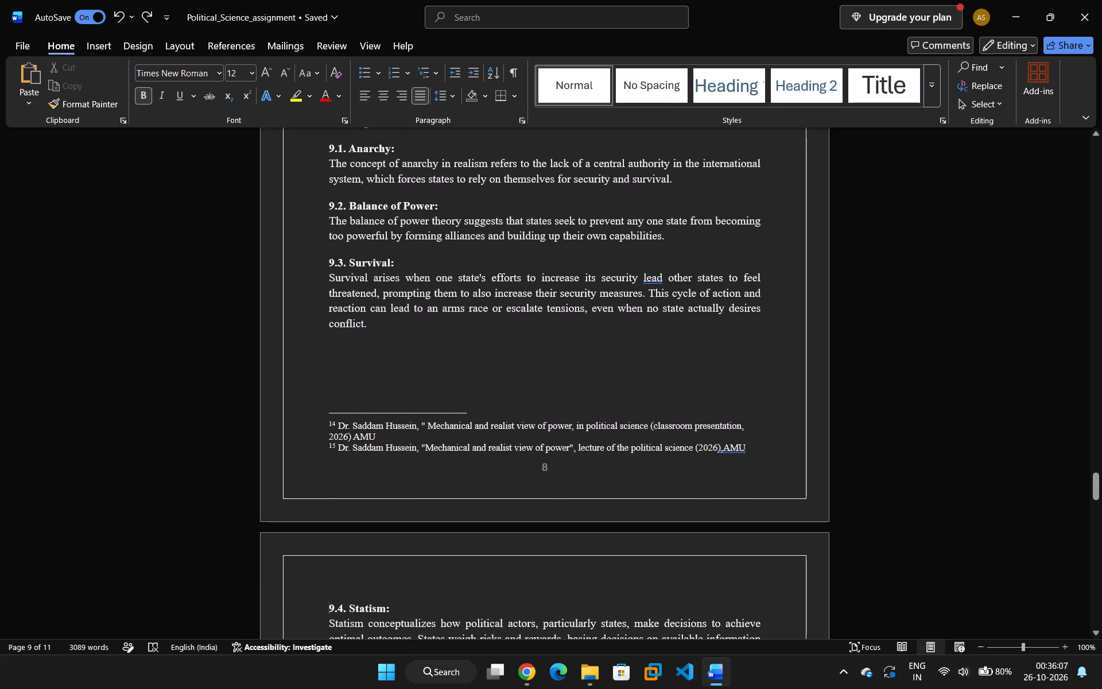
{"action": "scroll", "coordinate": [591, 339], "scroll_direction": "up", "scroll_amount": 1}
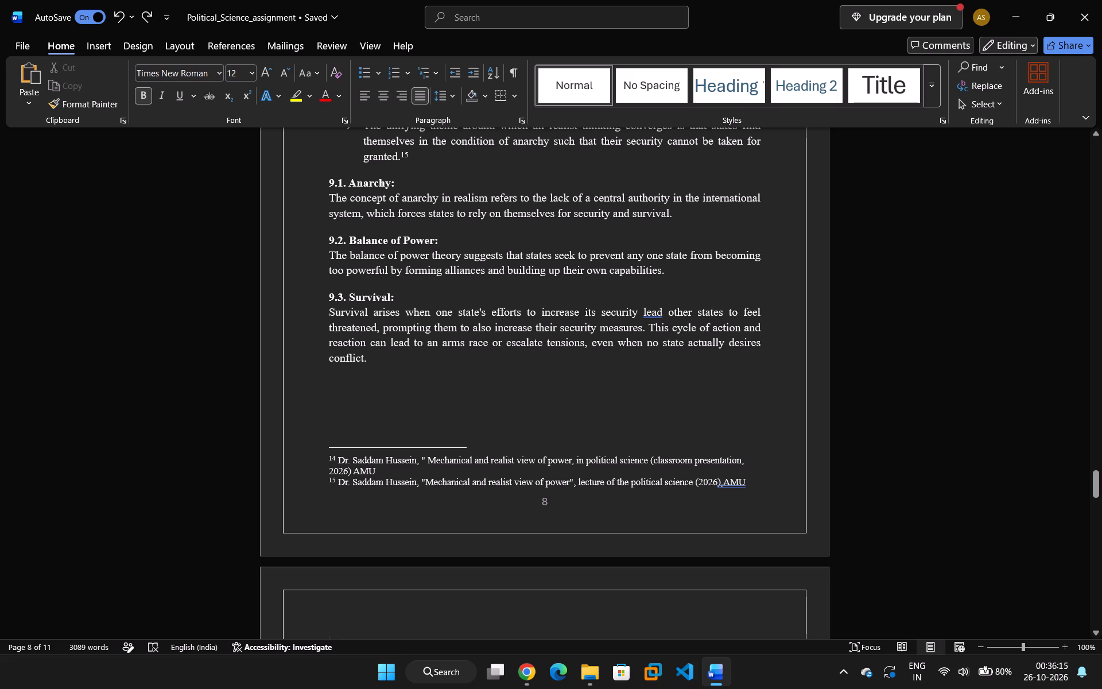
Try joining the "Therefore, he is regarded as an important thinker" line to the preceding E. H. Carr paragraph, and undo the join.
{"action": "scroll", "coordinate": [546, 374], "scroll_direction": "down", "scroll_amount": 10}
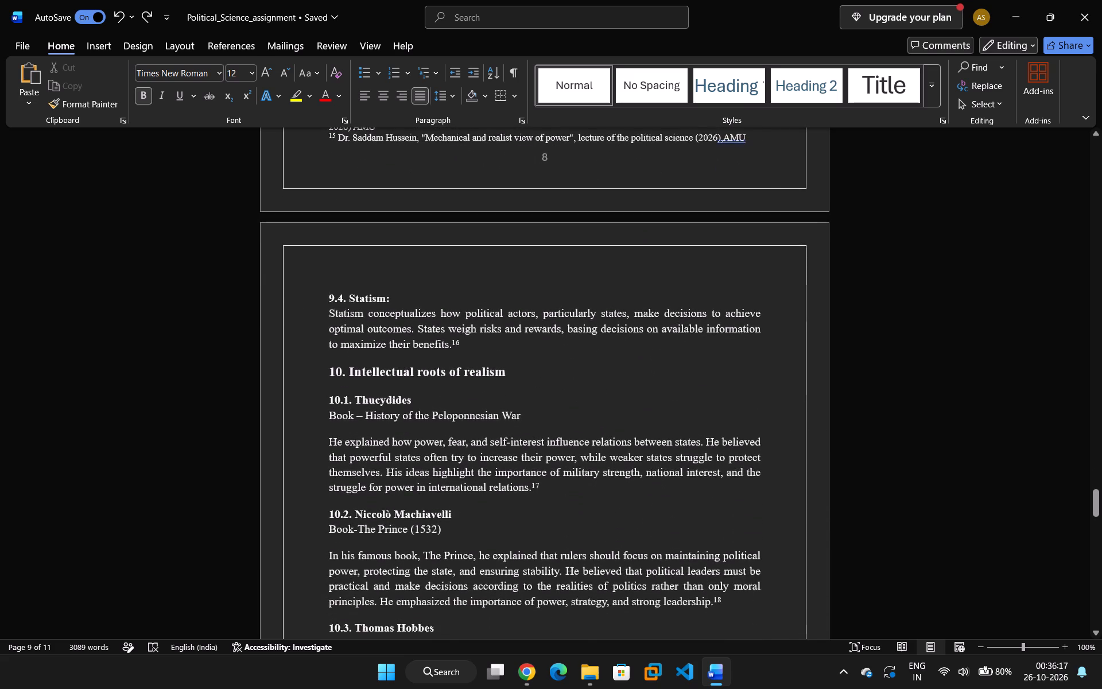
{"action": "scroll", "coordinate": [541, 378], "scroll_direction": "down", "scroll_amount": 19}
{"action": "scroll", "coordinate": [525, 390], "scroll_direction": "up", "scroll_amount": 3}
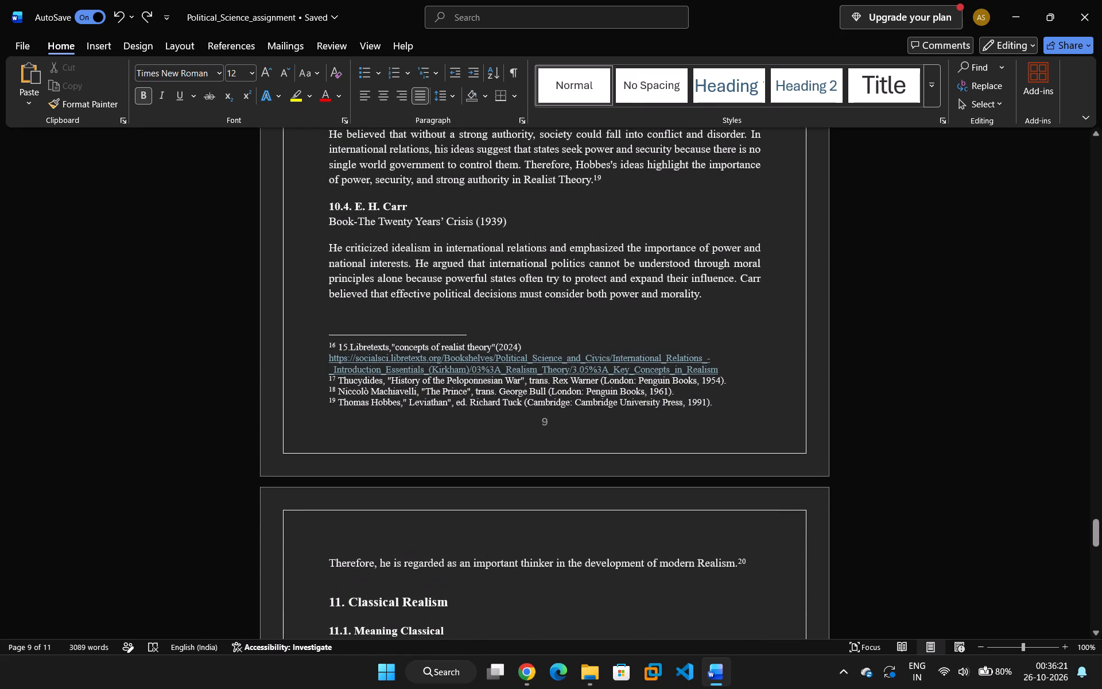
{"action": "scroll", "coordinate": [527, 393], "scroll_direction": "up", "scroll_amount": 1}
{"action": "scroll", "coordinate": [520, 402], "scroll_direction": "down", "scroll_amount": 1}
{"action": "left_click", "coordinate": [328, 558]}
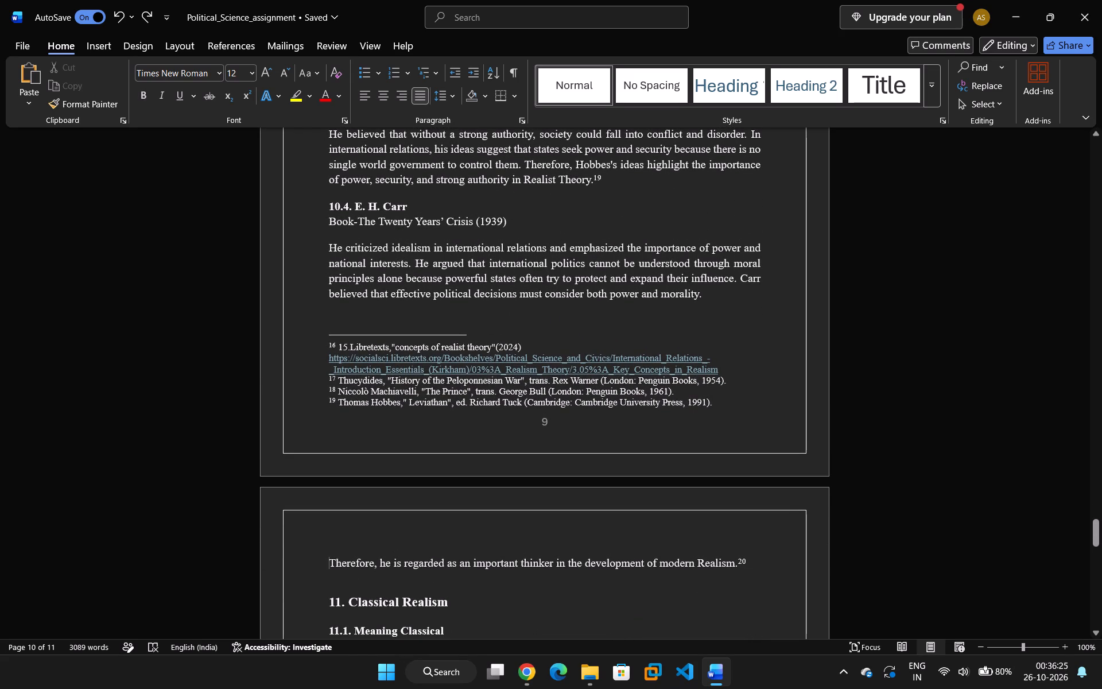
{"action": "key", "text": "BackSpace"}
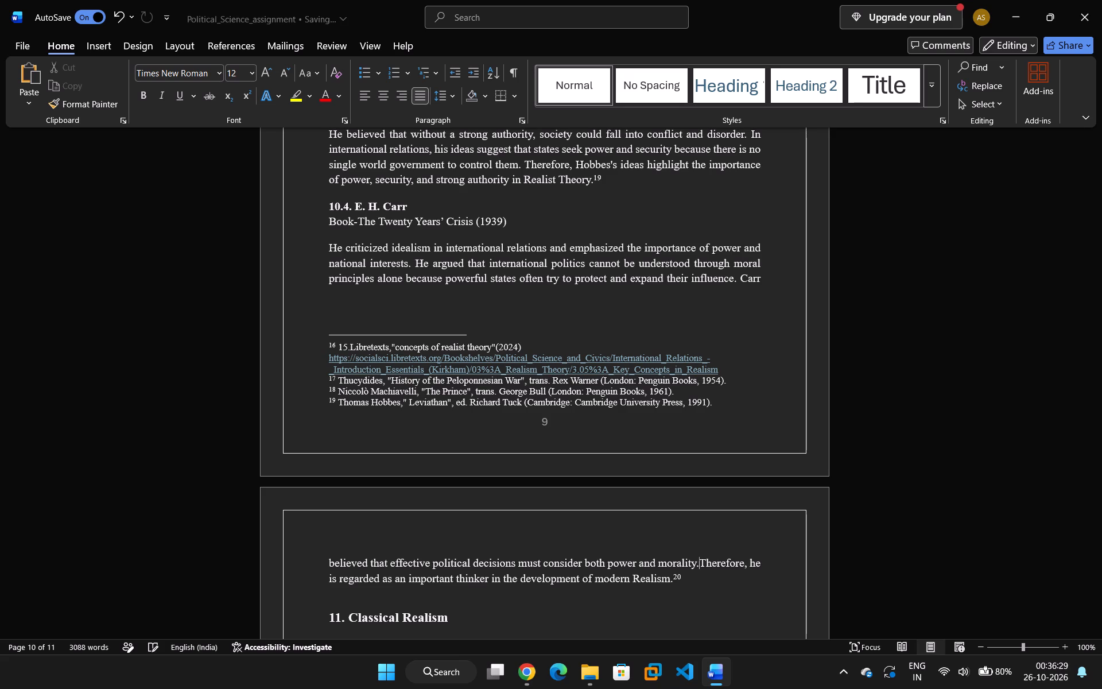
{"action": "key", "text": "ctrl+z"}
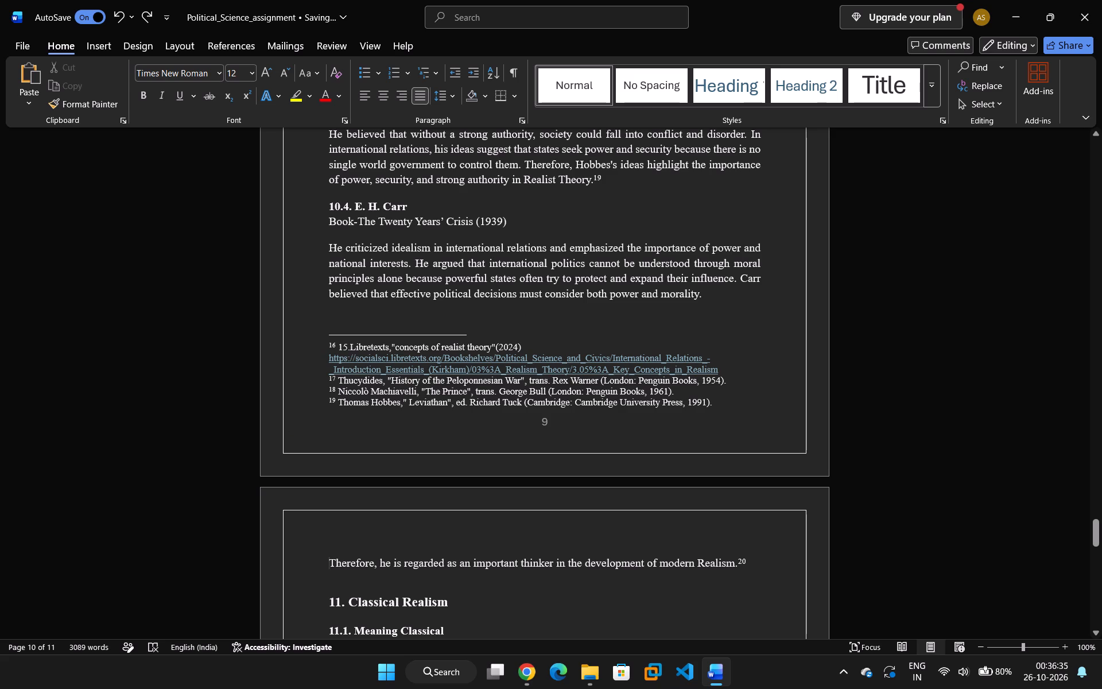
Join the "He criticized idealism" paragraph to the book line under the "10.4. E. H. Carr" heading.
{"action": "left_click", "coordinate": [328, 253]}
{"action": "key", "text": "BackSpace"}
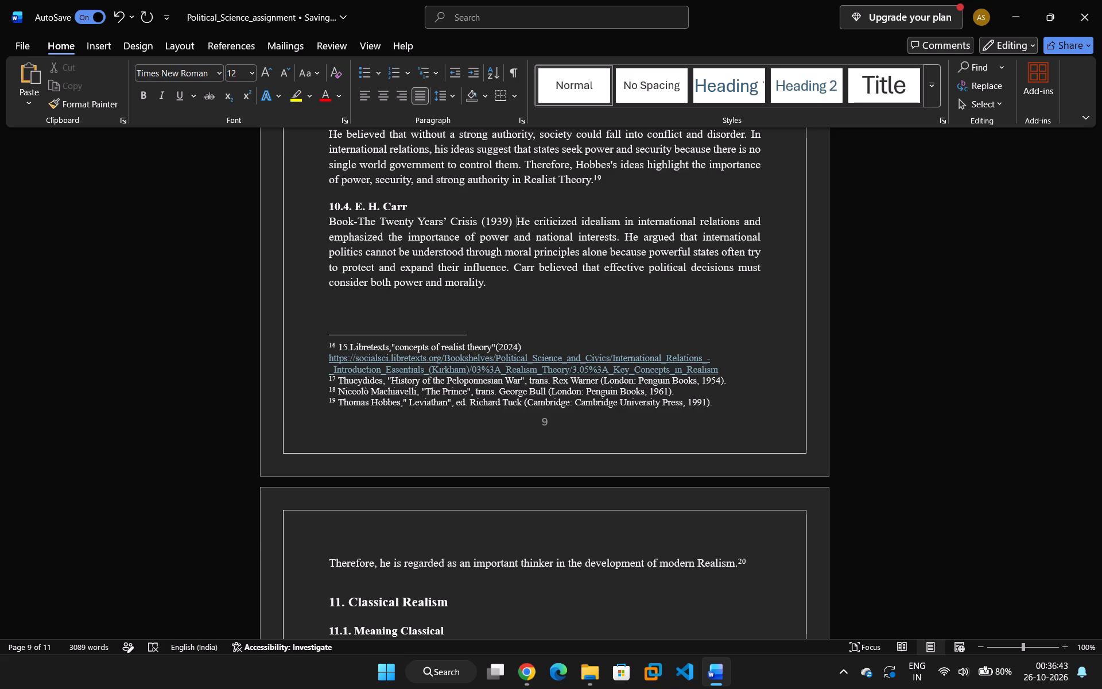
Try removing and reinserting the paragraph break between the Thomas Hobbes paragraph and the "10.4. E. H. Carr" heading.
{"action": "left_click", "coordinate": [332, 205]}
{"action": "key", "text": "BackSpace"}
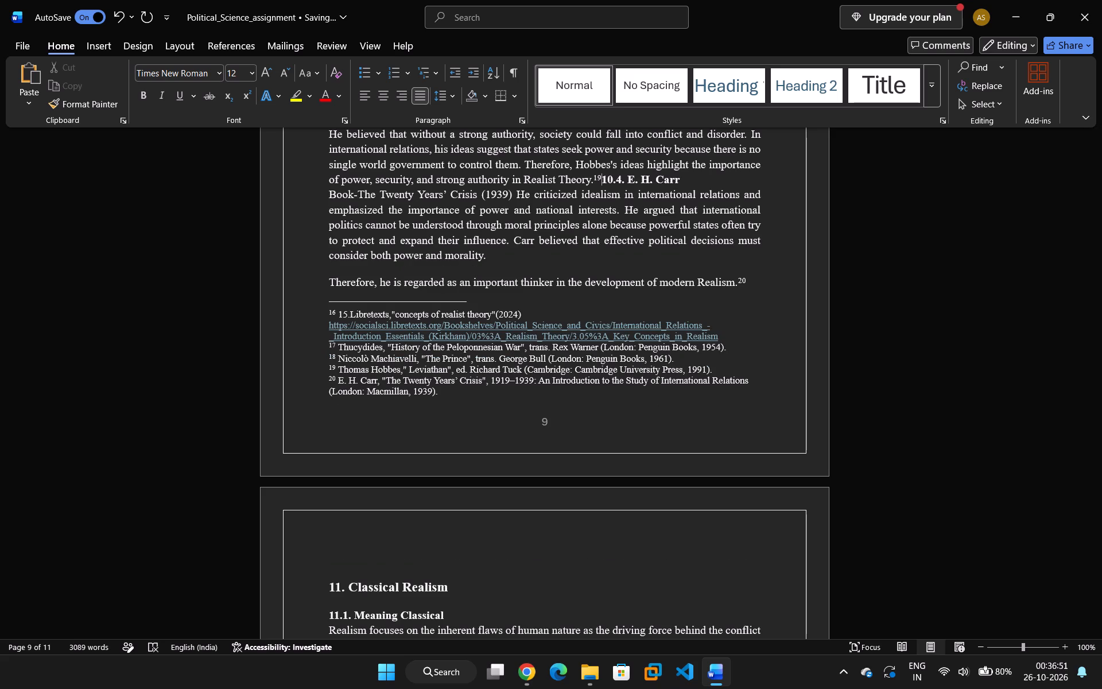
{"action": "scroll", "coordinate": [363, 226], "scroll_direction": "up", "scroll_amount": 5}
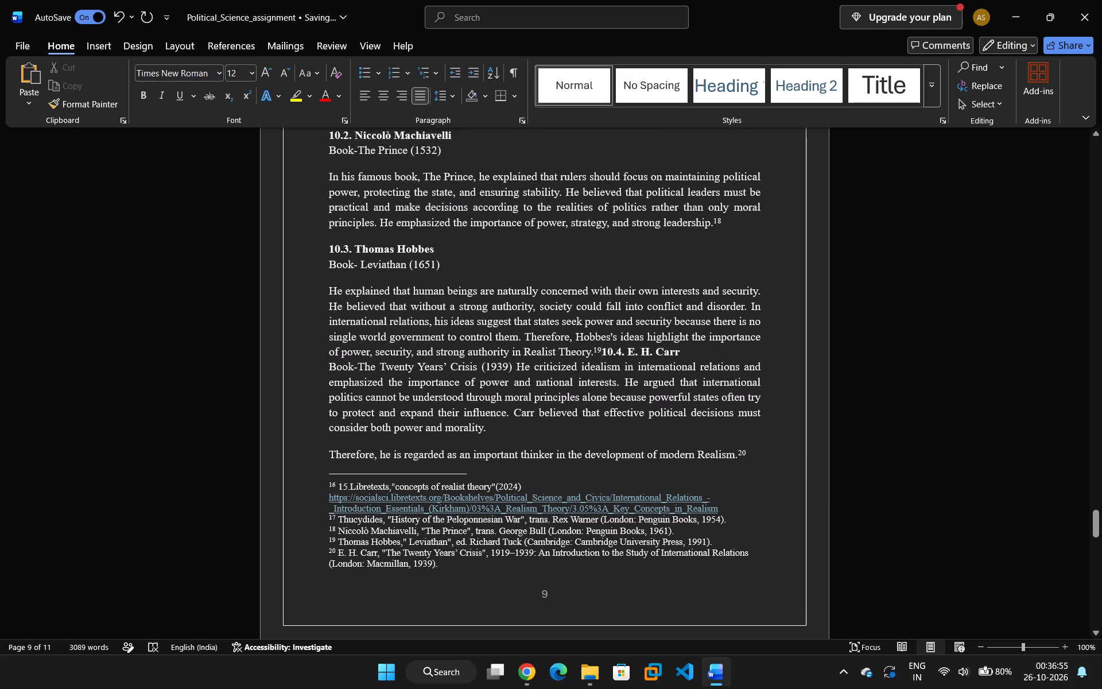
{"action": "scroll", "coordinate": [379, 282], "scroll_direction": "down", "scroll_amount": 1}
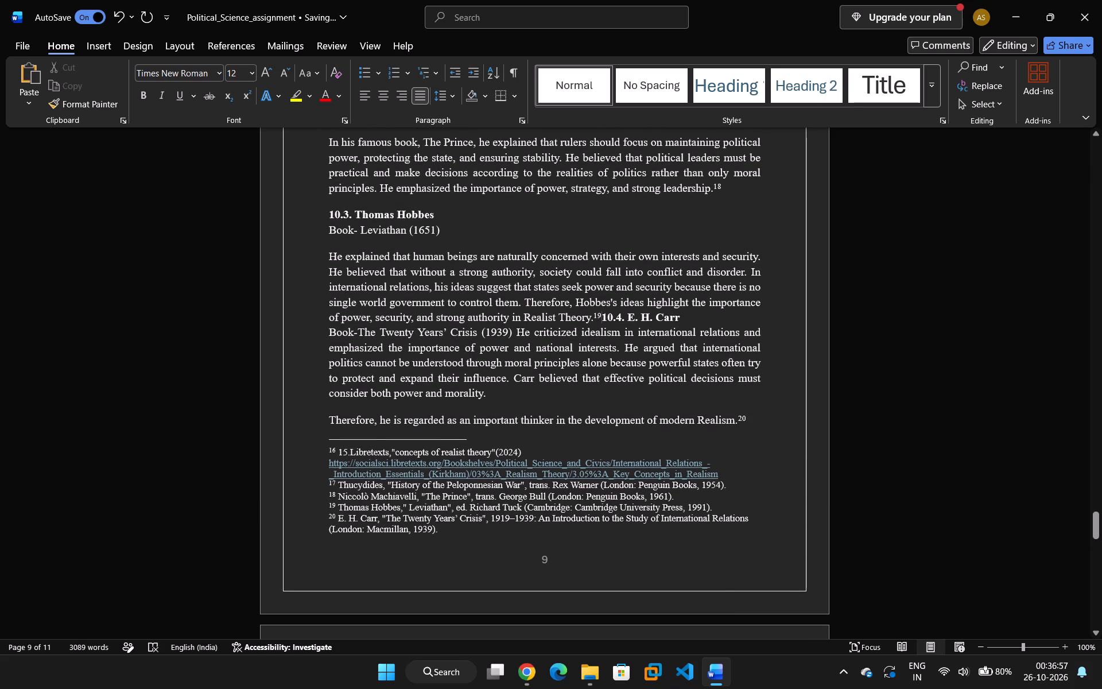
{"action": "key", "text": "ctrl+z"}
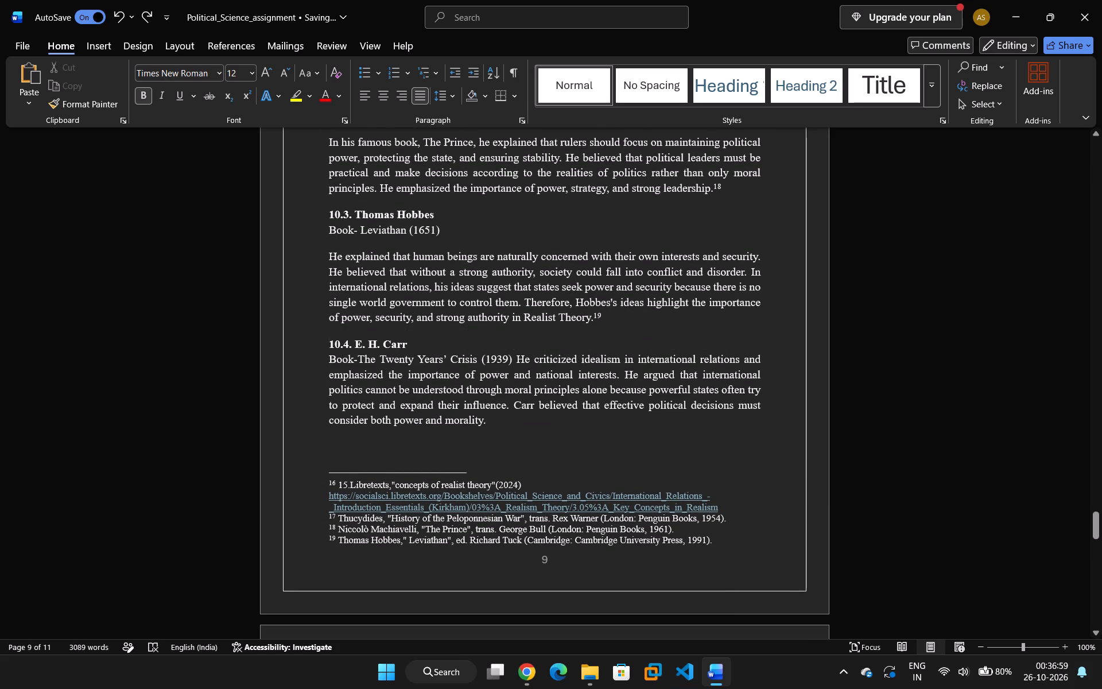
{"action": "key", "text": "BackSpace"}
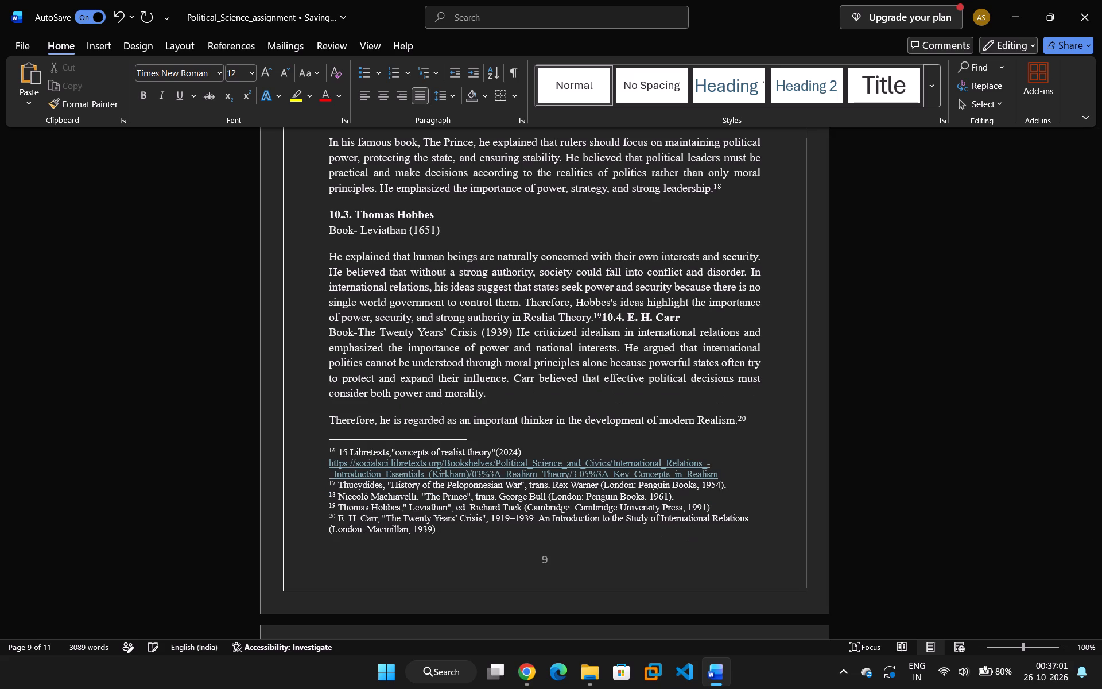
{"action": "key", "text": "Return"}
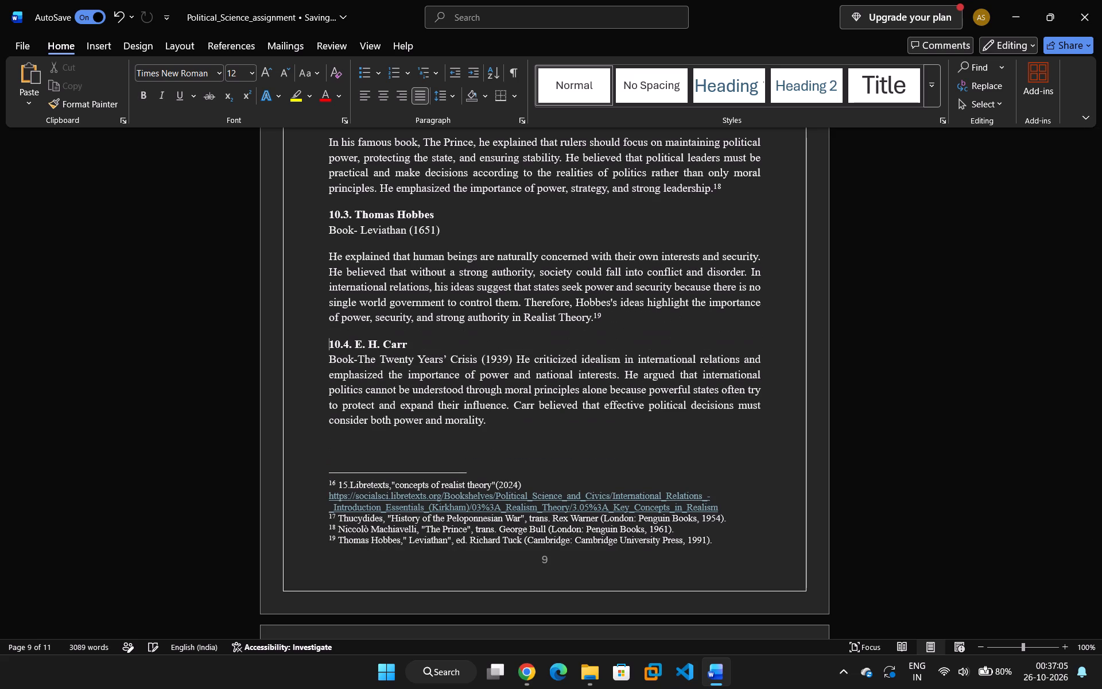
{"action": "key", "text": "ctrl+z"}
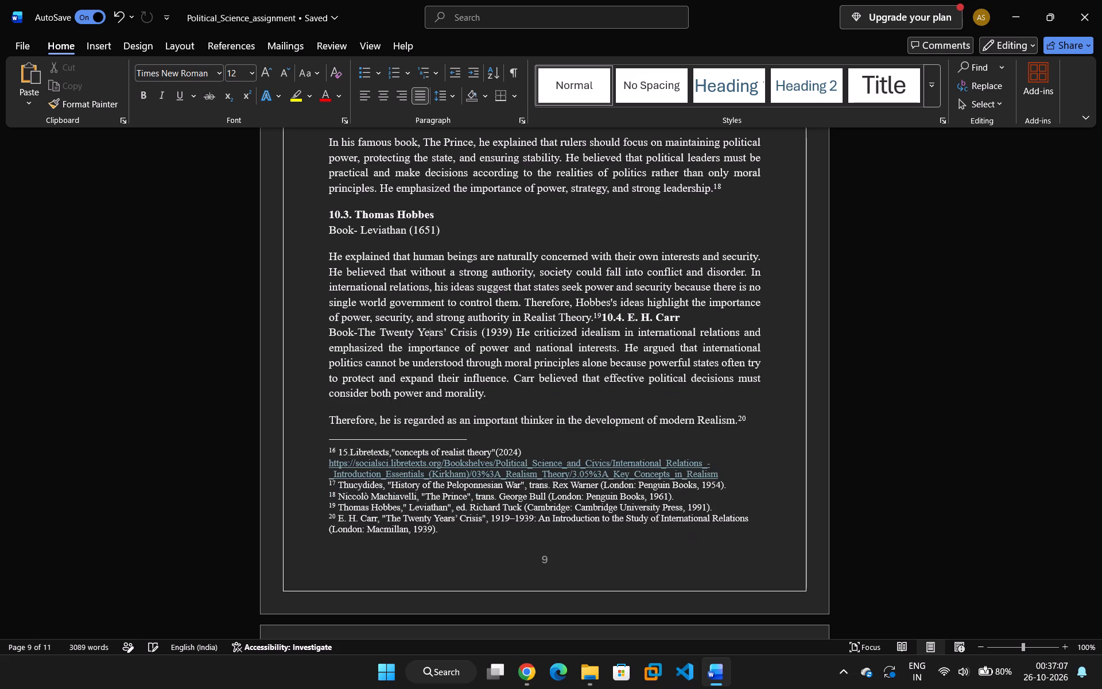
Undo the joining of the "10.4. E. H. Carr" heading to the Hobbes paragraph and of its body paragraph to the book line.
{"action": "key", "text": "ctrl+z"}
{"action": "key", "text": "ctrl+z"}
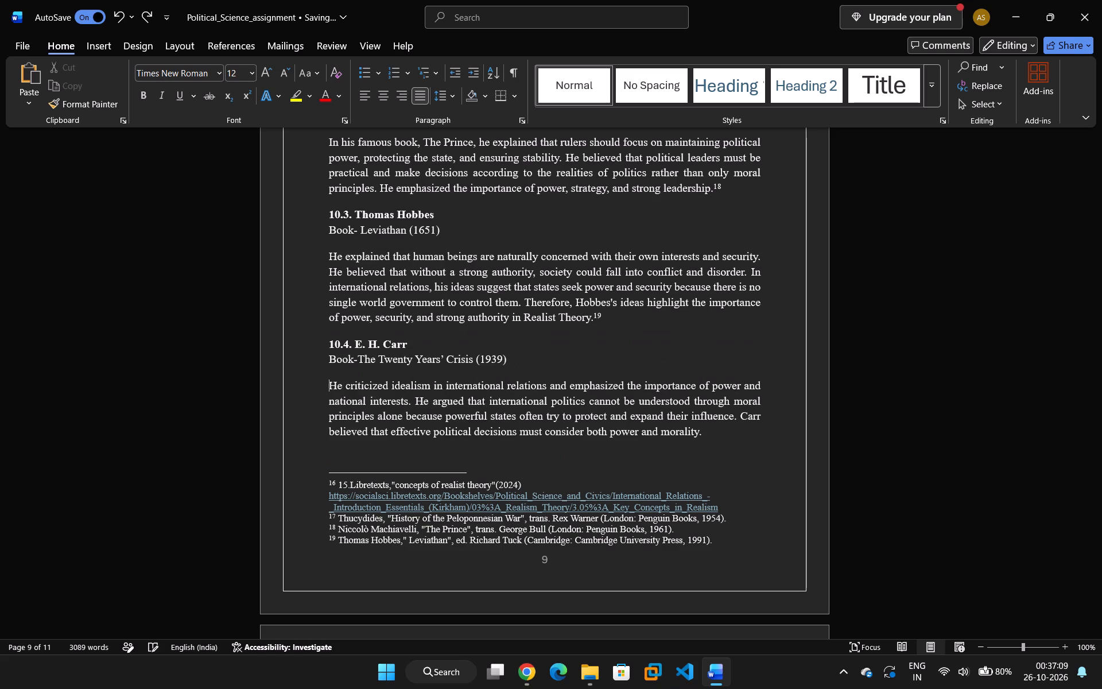
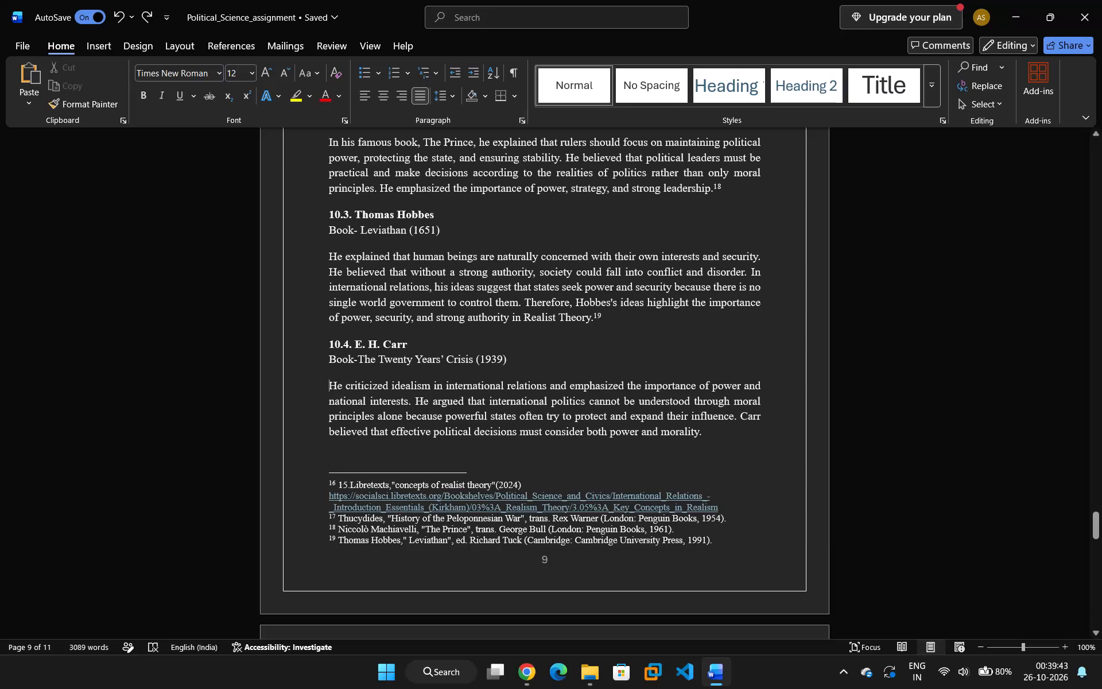
Remove the gap between the "Book- Leviathan (1651)" line and the "He explained that human beings" paragraph, keeping the paragraph on its own line.
{"action": "left_click", "coordinate": [328, 259]}
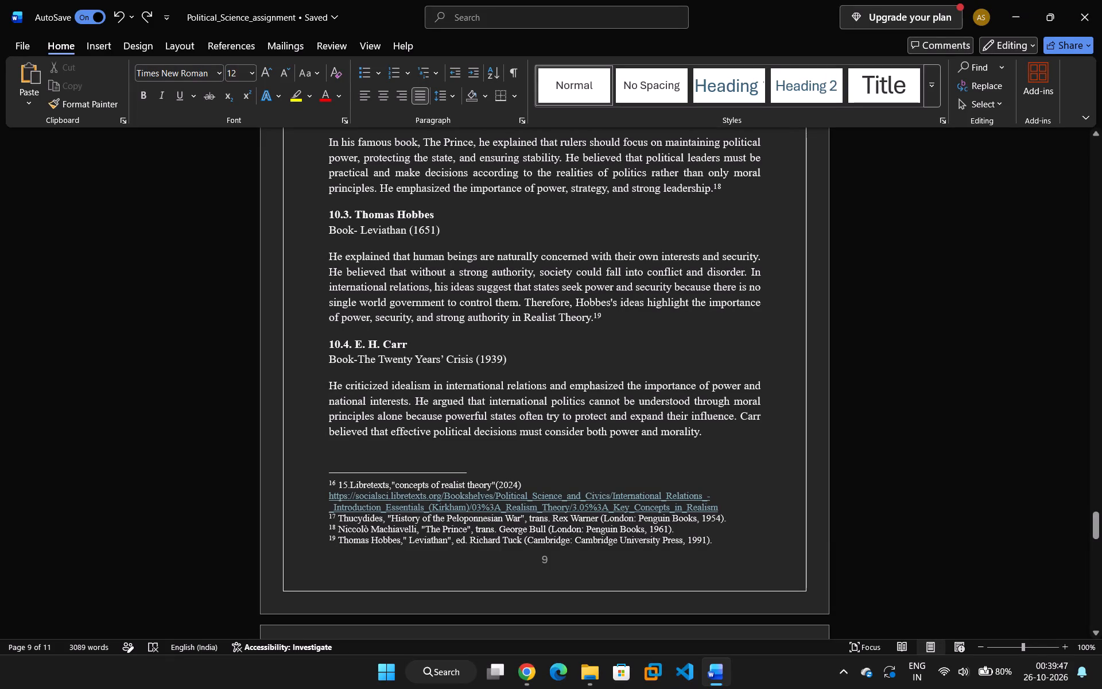
{"action": "key", "text": "BackSpace"}
{"action": "scroll", "coordinate": [370, 322], "scroll_direction": "down", "scroll_amount": 3}
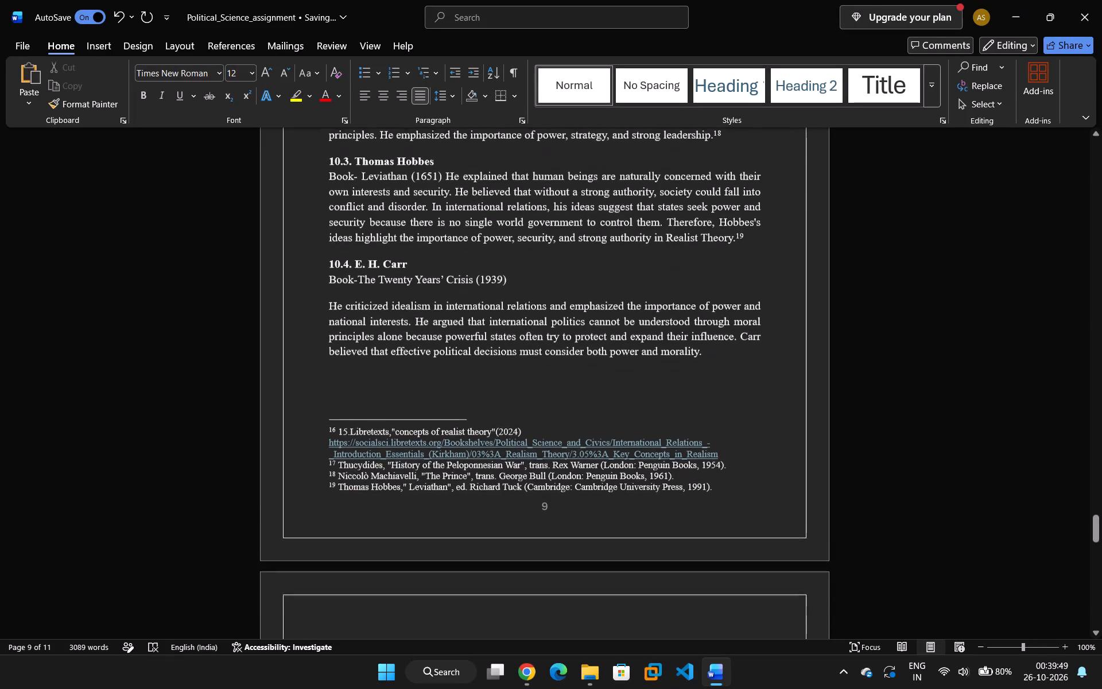
{"action": "scroll", "coordinate": [370, 322], "scroll_direction": "down", "scroll_amount": 1}
{"action": "scroll", "coordinate": [370, 322], "scroll_direction": "up", "scroll_amount": 3}
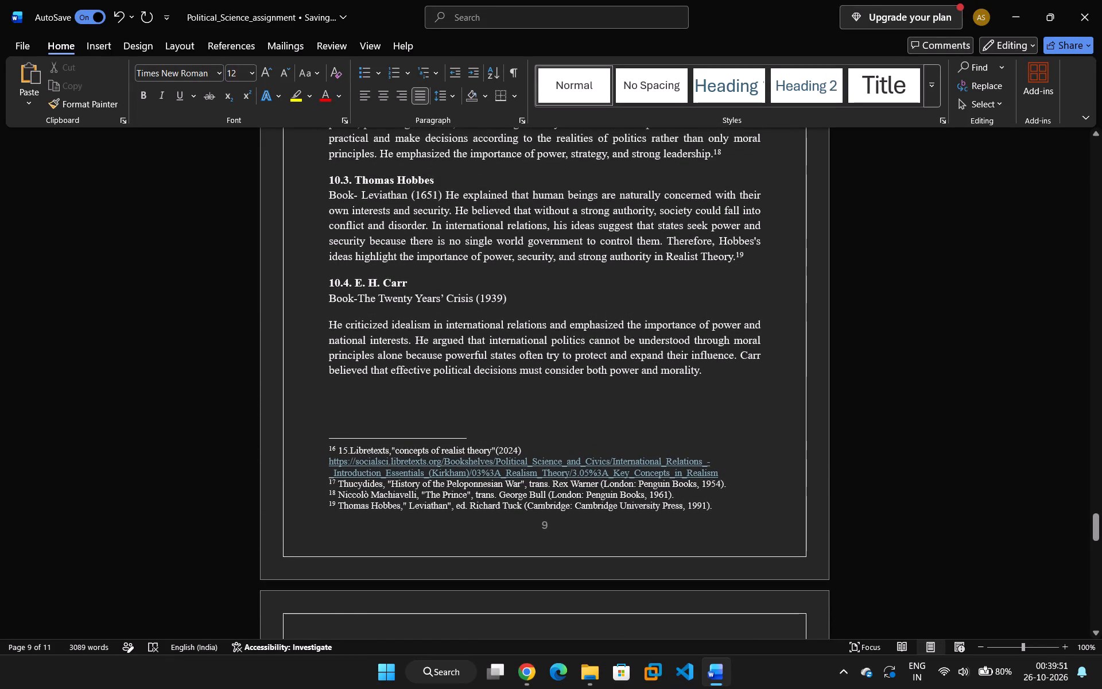
{"action": "key", "text": "Return"}
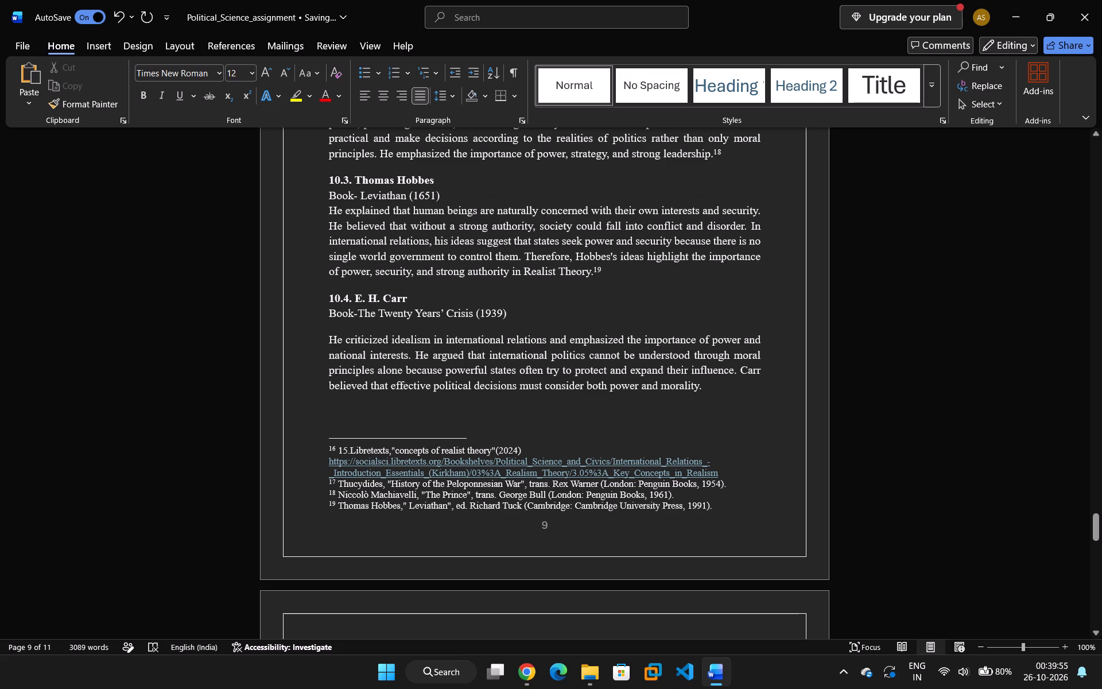
Close the gap between "Book-The Twenty Years' Crisis (1939)" and the "He criticized idealism" paragraph, keeping them on separate lines.
{"action": "left_click", "coordinate": [331, 341]}
{"action": "key", "text": "BackSpace"}
{"action": "key", "text": "Return"}
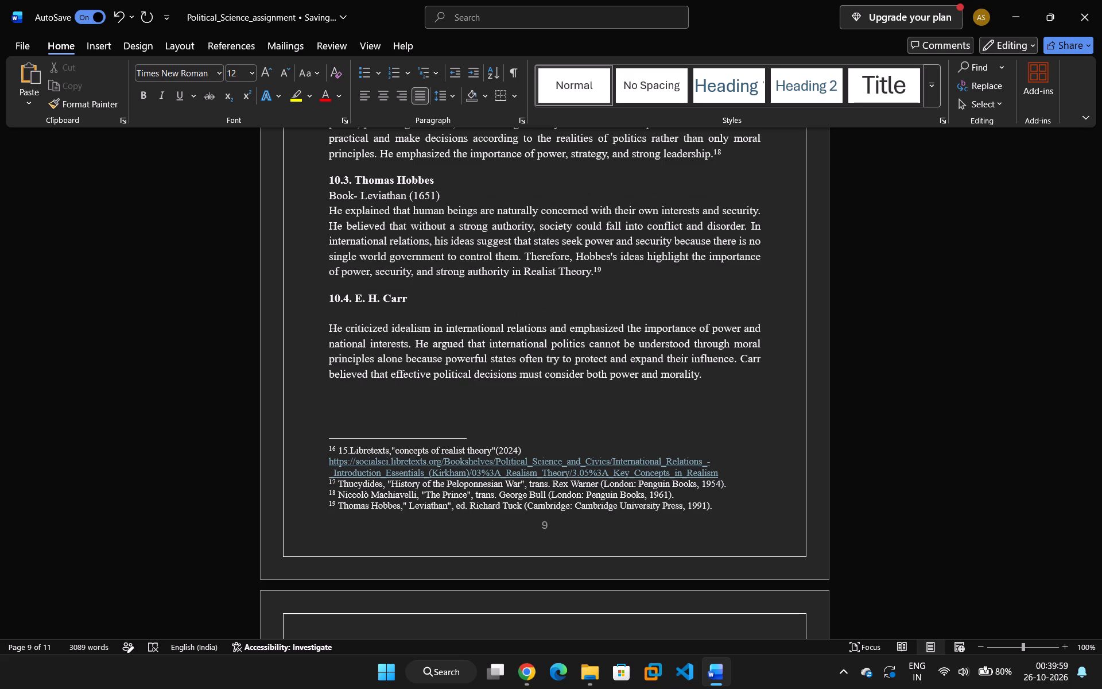
Close the gap between "Book-The Prince (1532)" and the "In his famous book" paragraph under "10.2. Niccolò Machiavelli", keeping them on separate lines.
{"action": "scroll", "coordinate": [348, 355], "scroll_direction": "up", "scroll_amount": 1}
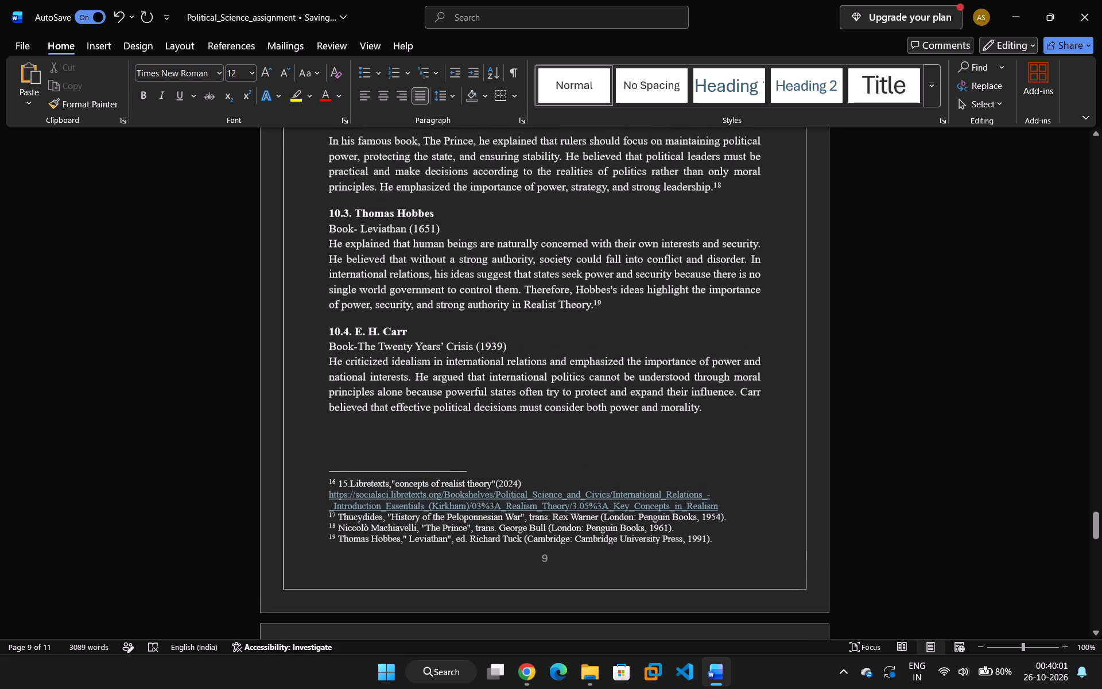
{"action": "scroll", "coordinate": [348, 355], "scroll_direction": "up", "scroll_amount": 3}
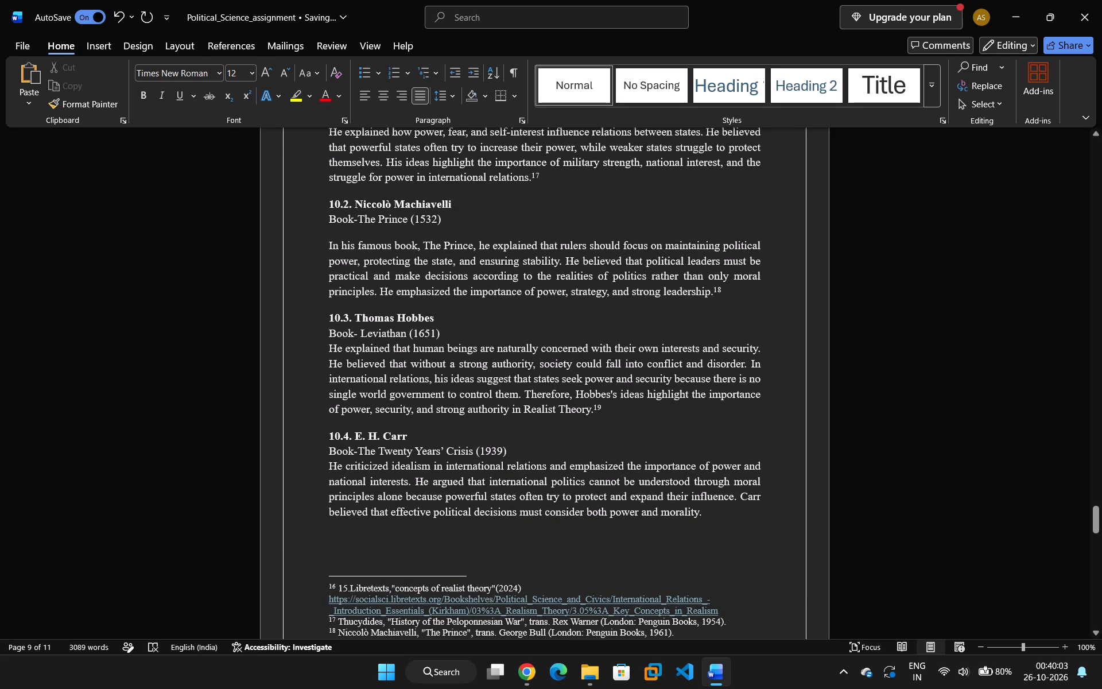
{"action": "left_click", "coordinate": [328, 245]}
{"action": "key", "text": "BackSpace"}
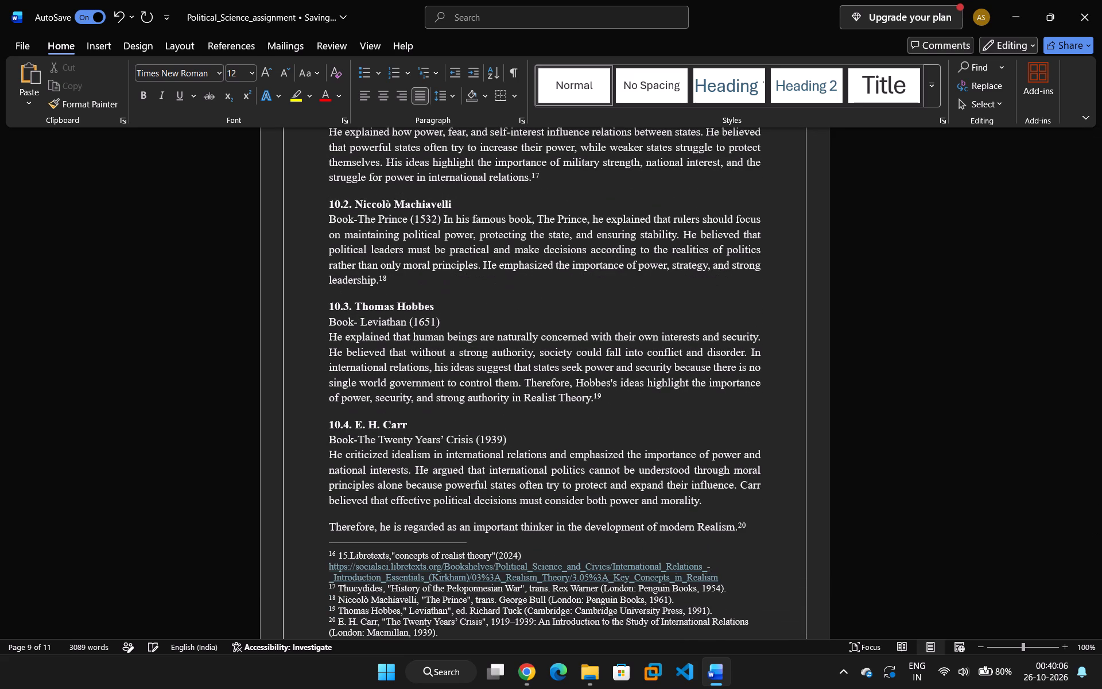
{"action": "key", "text": "Return"}
Close the gap between the "History of the Peloponnesian War" book line and its paragraph under "10.1. Thucydides", keeping them on separate lines.
{"action": "scroll", "coordinate": [349, 311], "scroll_direction": "up", "scroll_amount": 2}
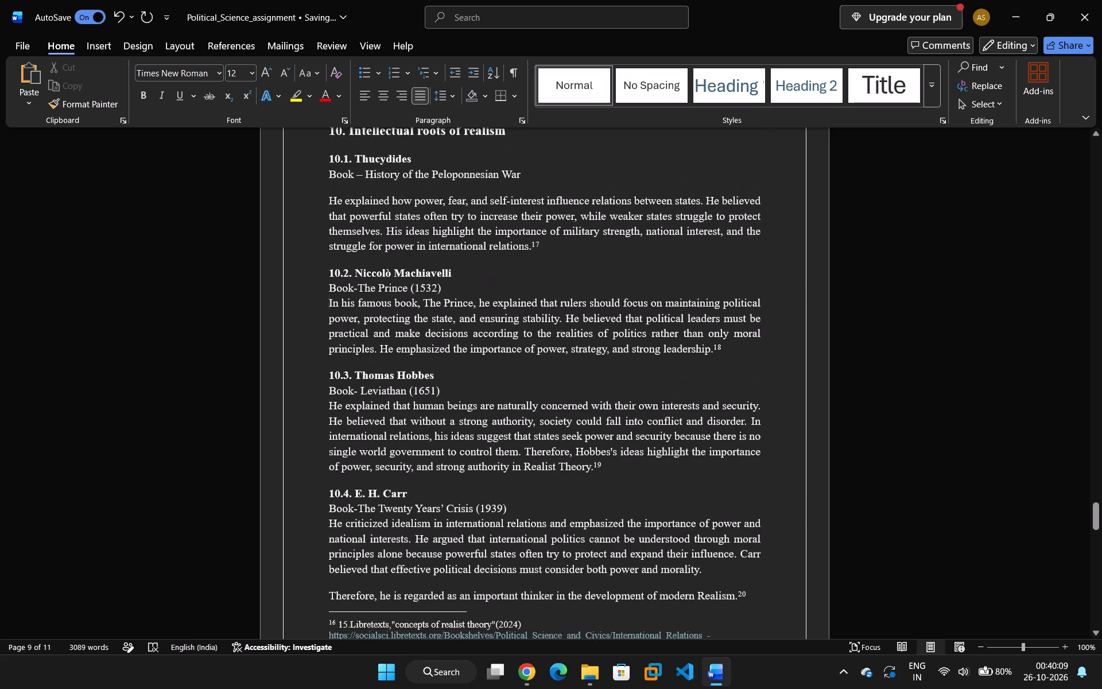
{"action": "scroll", "coordinate": [348, 311], "scroll_direction": "up", "scroll_amount": 2}
{"action": "left_click", "coordinate": [329, 272]}
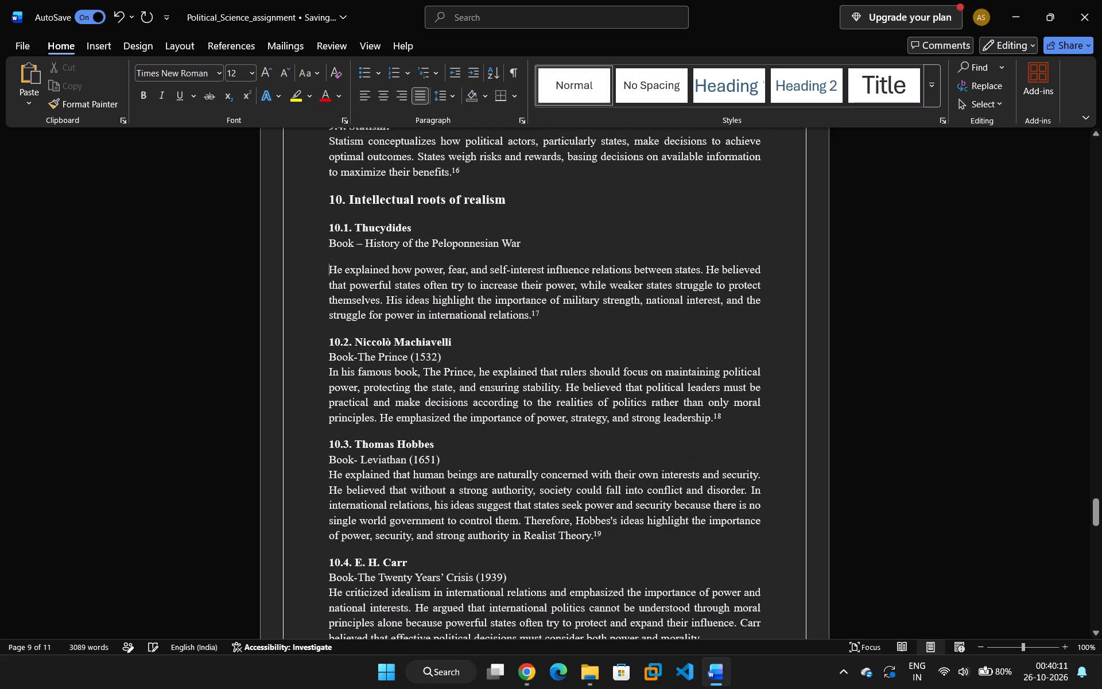
{"action": "key", "text": "BackSpace"}
{"action": "key", "text": "Return"}
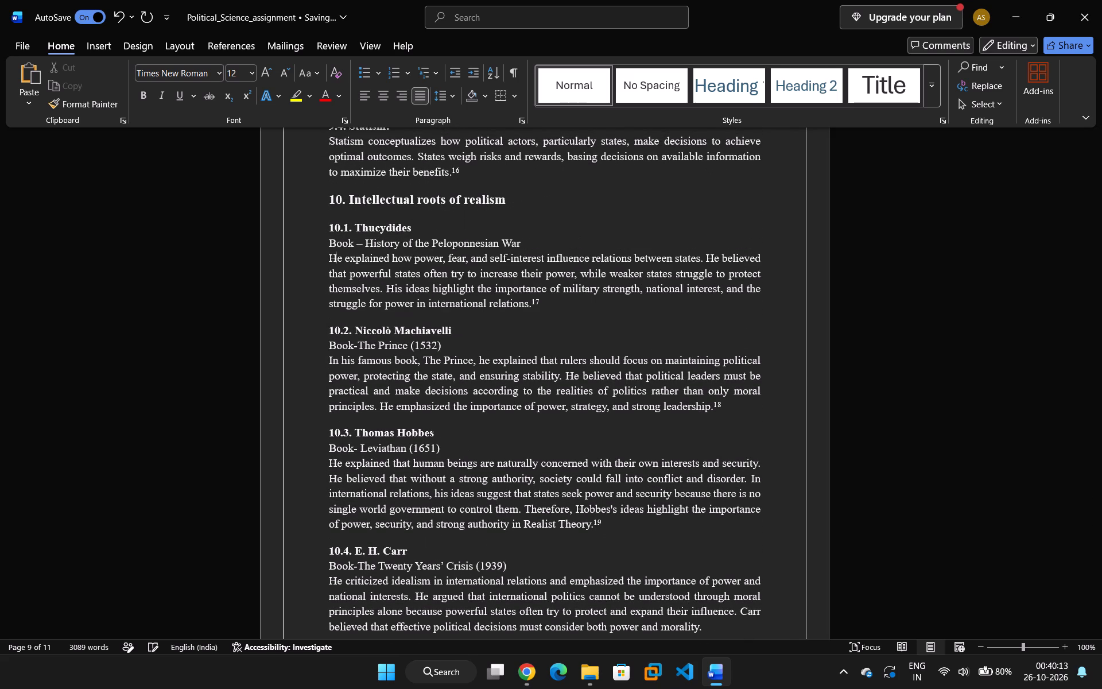
Review the text flow, footnotes and page breaks across pages 8 to 10, from the Key Concept of Realism section to Classical Realism.
{"action": "scroll", "coordinate": [348, 336], "scroll_direction": "down", "scroll_amount": 8}
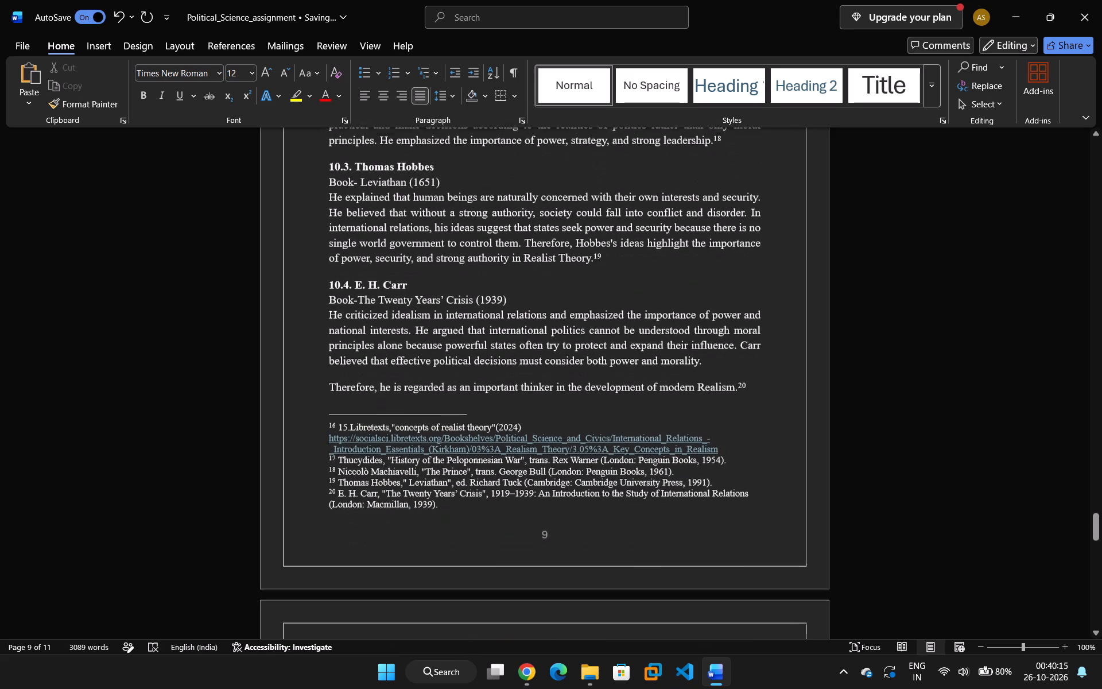
{"action": "scroll", "coordinate": [348, 336], "scroll_direction": "down", "scroll_amount": 8}
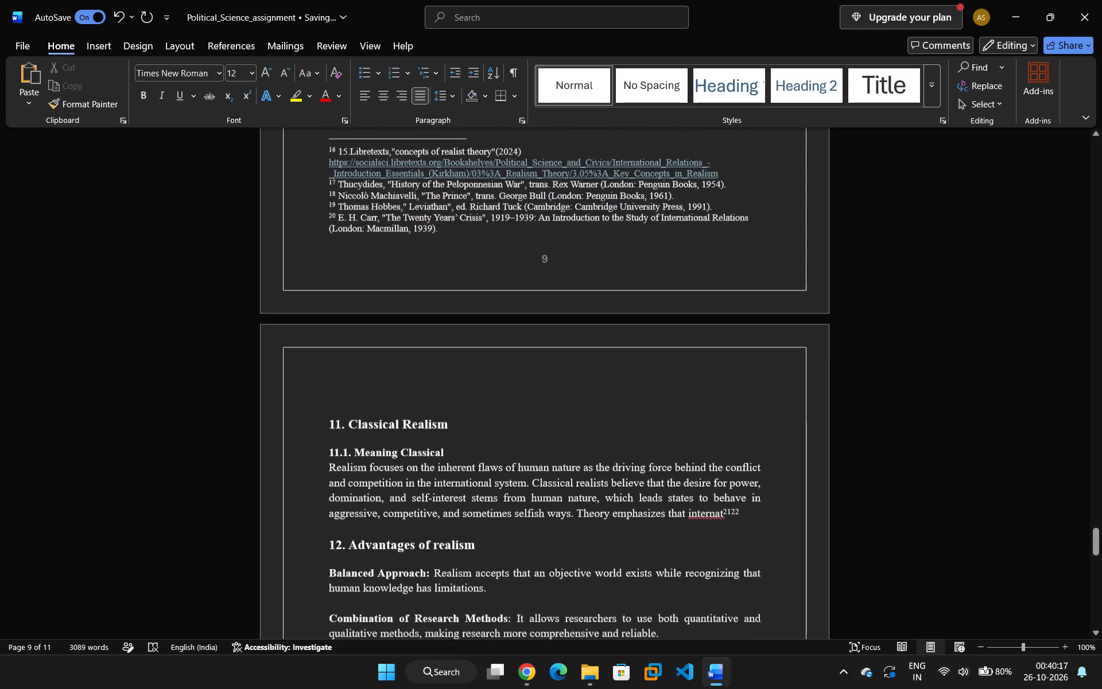
{"action": "scroll", "coordinate": [351, 353], "scroll_direction": "up", "scroll_amount": 16}
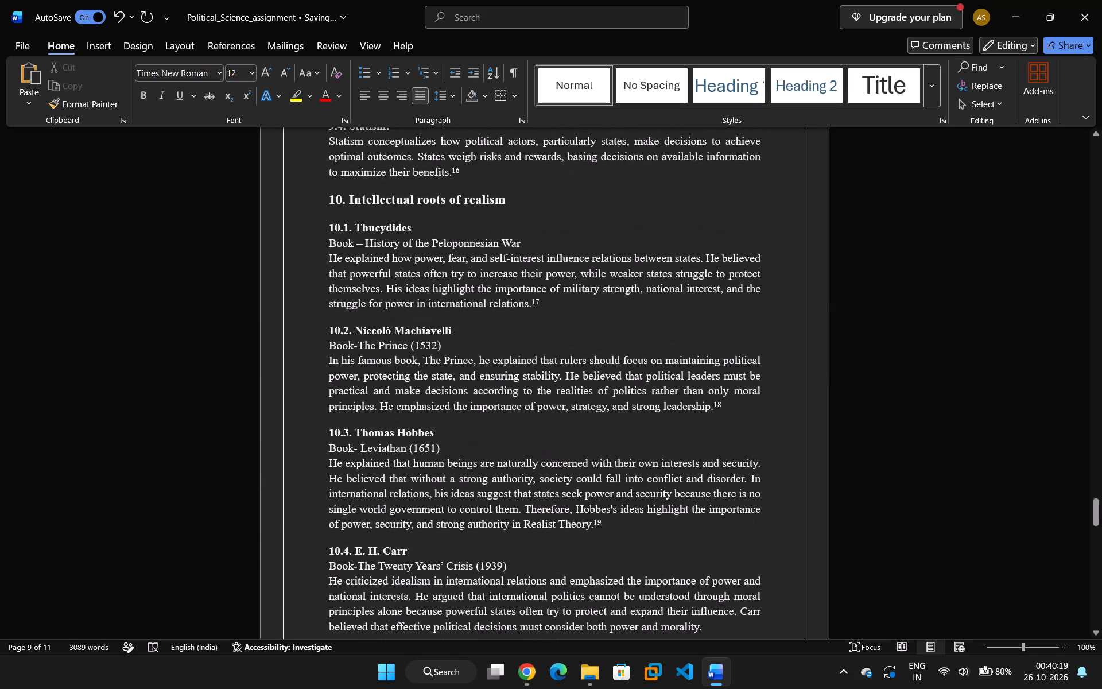
{"action": "scroll", "coordinate": [349, 351], "scroll_direction": "up", "scroll_amount": 8}
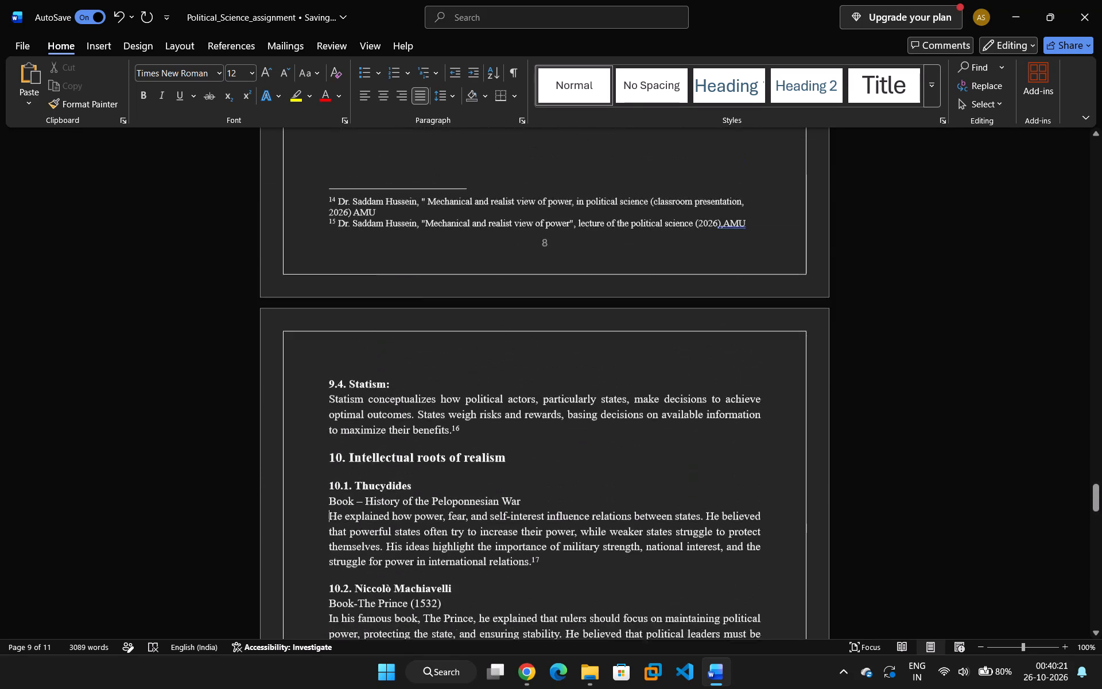
{"action": "scroll", "coordinate": [348, 351], "scroll_direction": "up", "scroll_amount": 14}
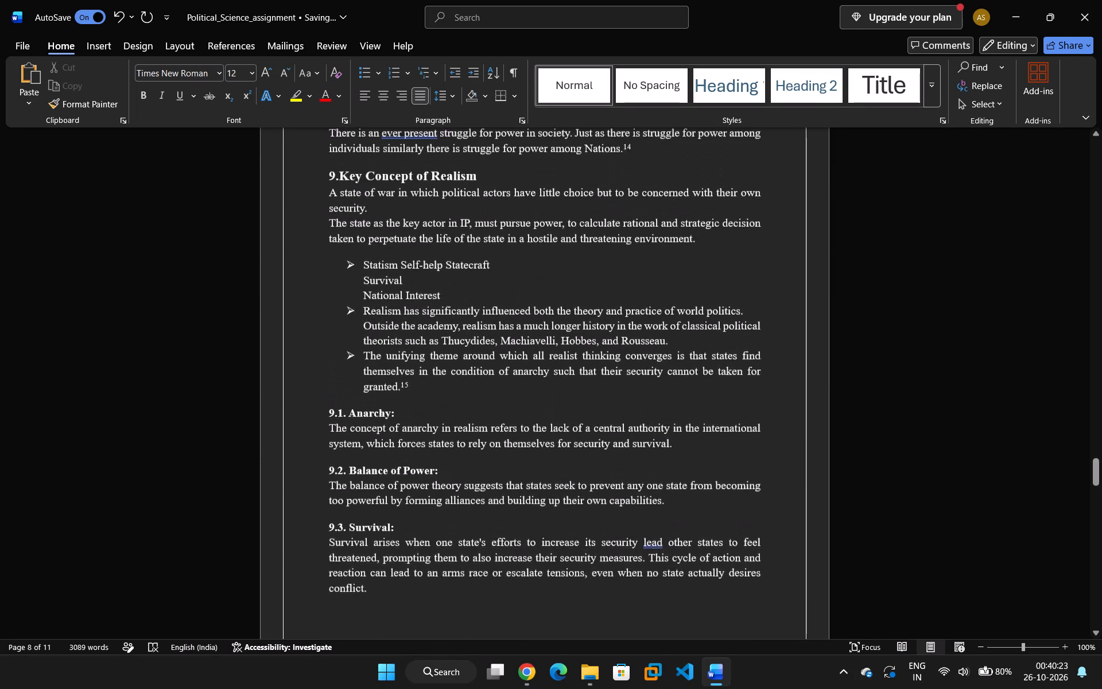
{"action": "scroll", "coordinate": [348, 351], "scroll_direction": "up", "scroll_amount": 2}
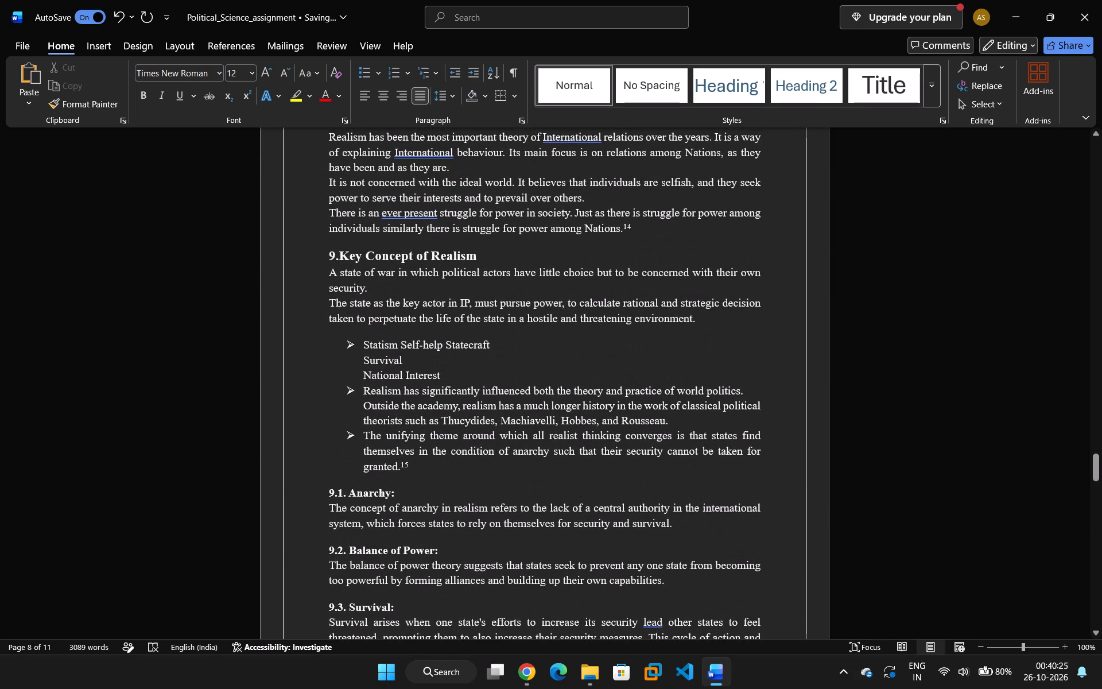
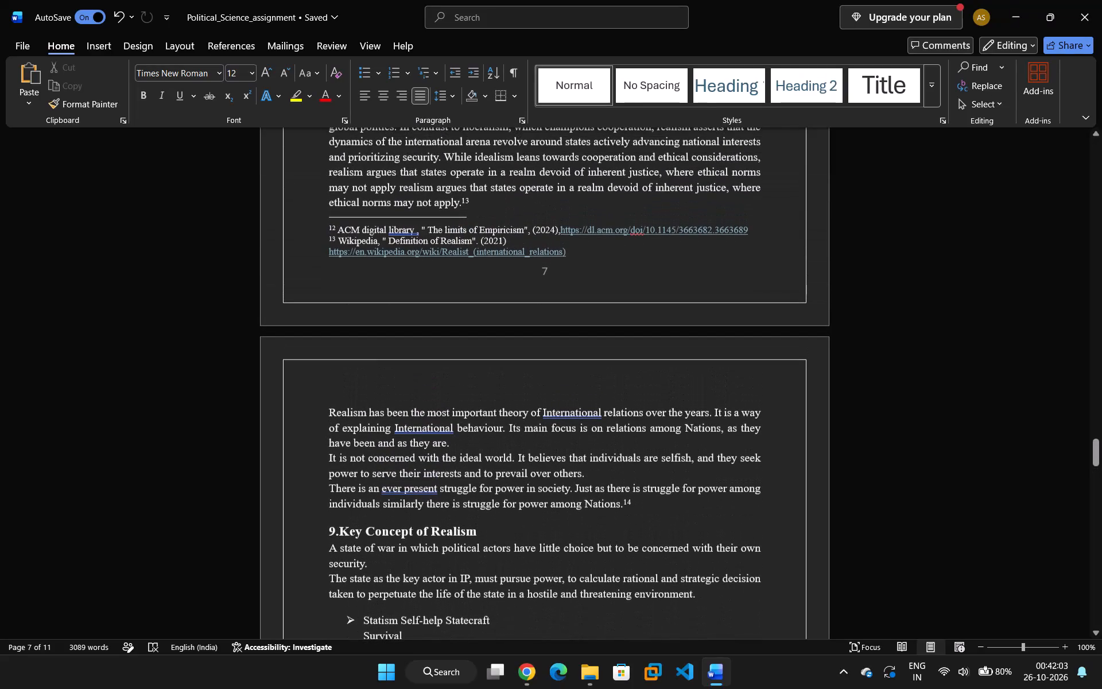
Review the text flow and page breaks from the end of page 7 through the "9.4. Statism:" heading on page 9.
{"action": "scroll", "coordinate": [344, 355], "scroll_direction": "up", "scroll_amount": 1}
{"action": "scroll", "coordinate": [344, 355], "scroll_direction": "down", "scroll_amount": 2}
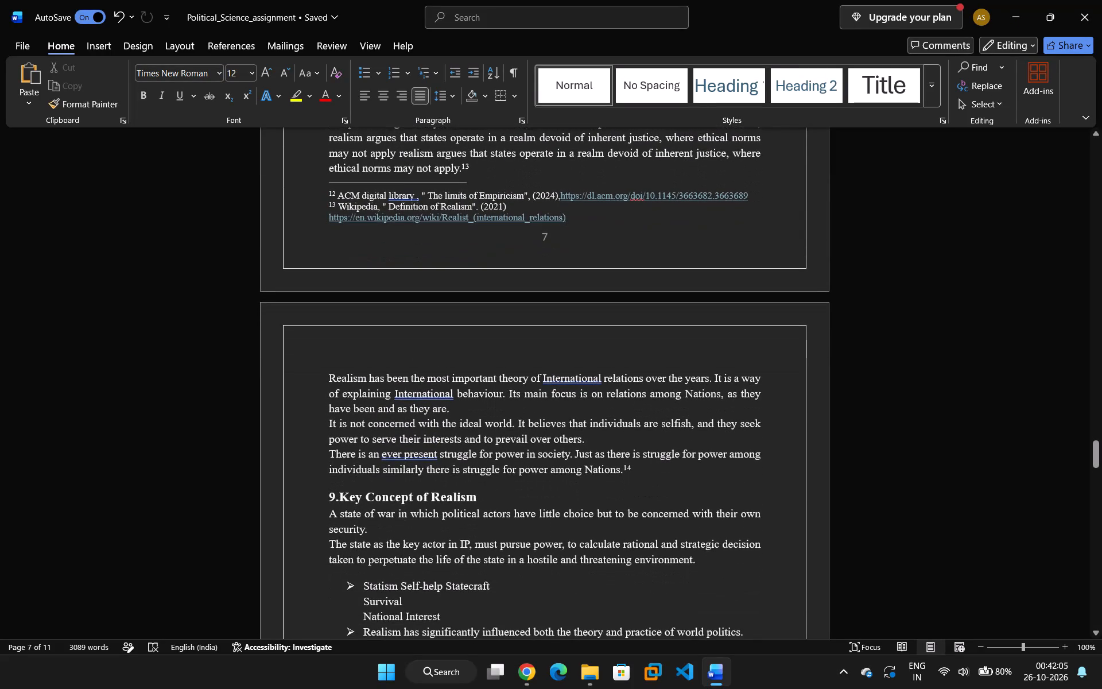
{"action": "scroll", "coordinate": [341, 431], "scroll_direction": "down", "scroll_amount": 5}
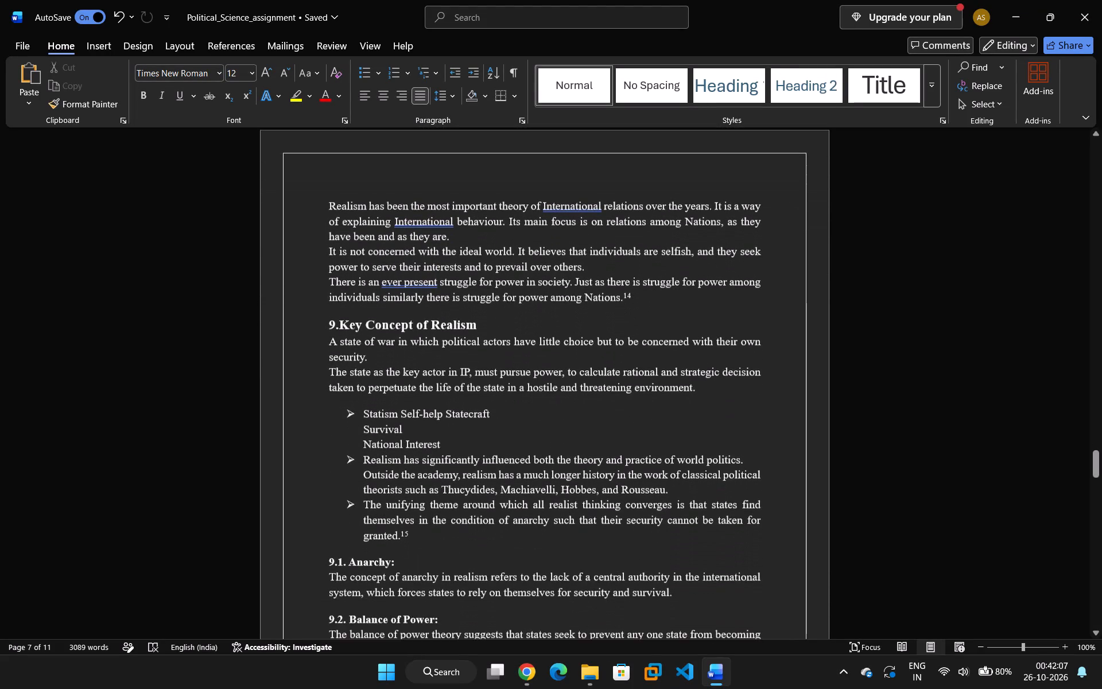
{"action": "scroll", "coordinate": [341, 431], "scroll_direction": "down", "scroll_amount": 3}
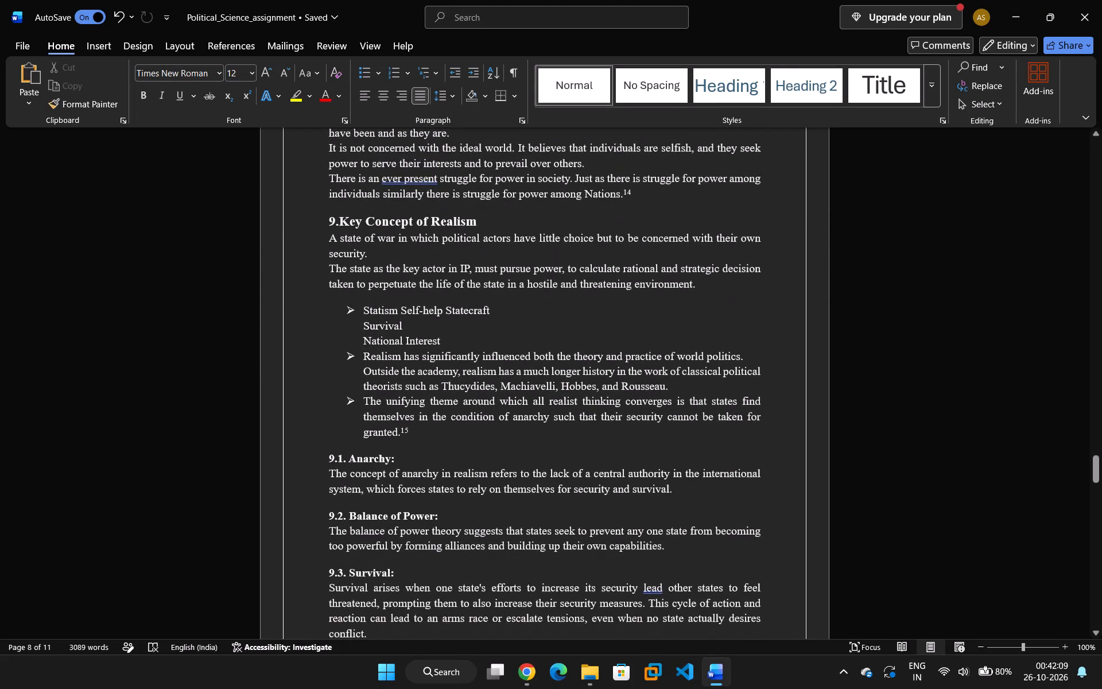
{"action": "scroll", "coordinate": [341, 431], "scroll_direction": "down", "scroll_amount": 8}
{"action": "scroll", "coordinate": [341, 431], "scroll_direction": "up", "scroll_amount": 4}
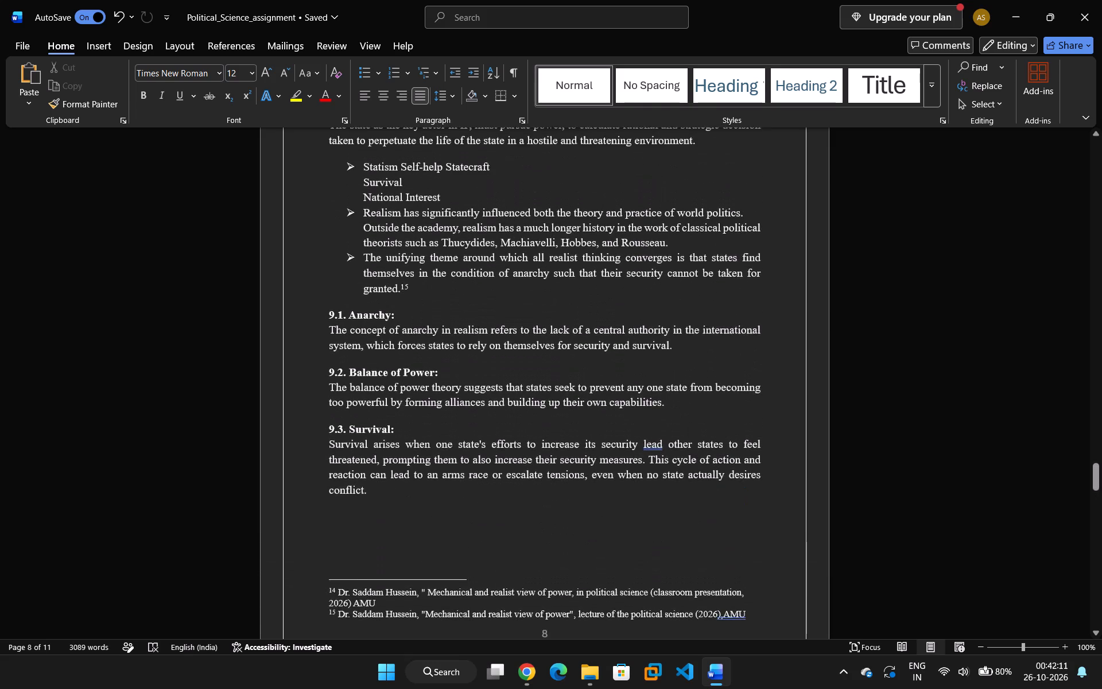
{"action": "scroll", "coordinate": [350, 432], "scroll_direction": "up", "scroll_amount": 2}
{"action": "scroll", "coordinate": [350, 432], "scroll_direction": "down", "scroll_amount": 12}
{"action": "scroll", "coordinate": [350, 433], "scroll_direction": "up", "scroll_amount": 2}
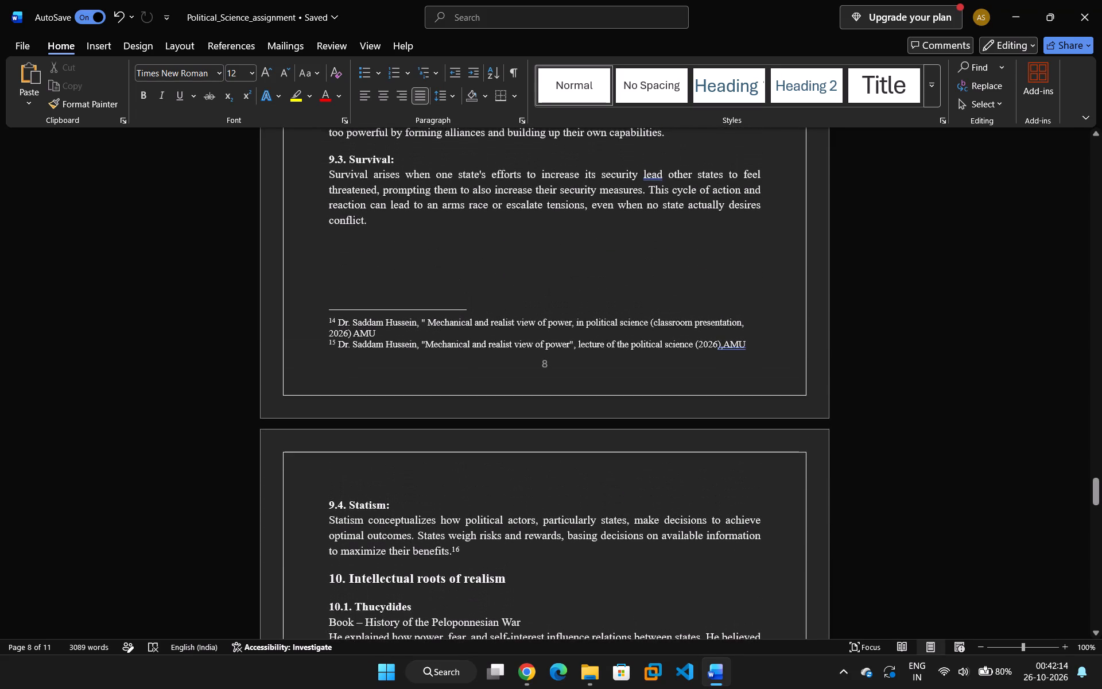
Remove the blank lines between the "9.3. Survival:" paragraph and the "9.4. Statism:" heading, keeping the heading on its own line.
{"action": "scroll", "coordinate": [348, 433], "scroll_direction": "up", "scroll_amount": 5}
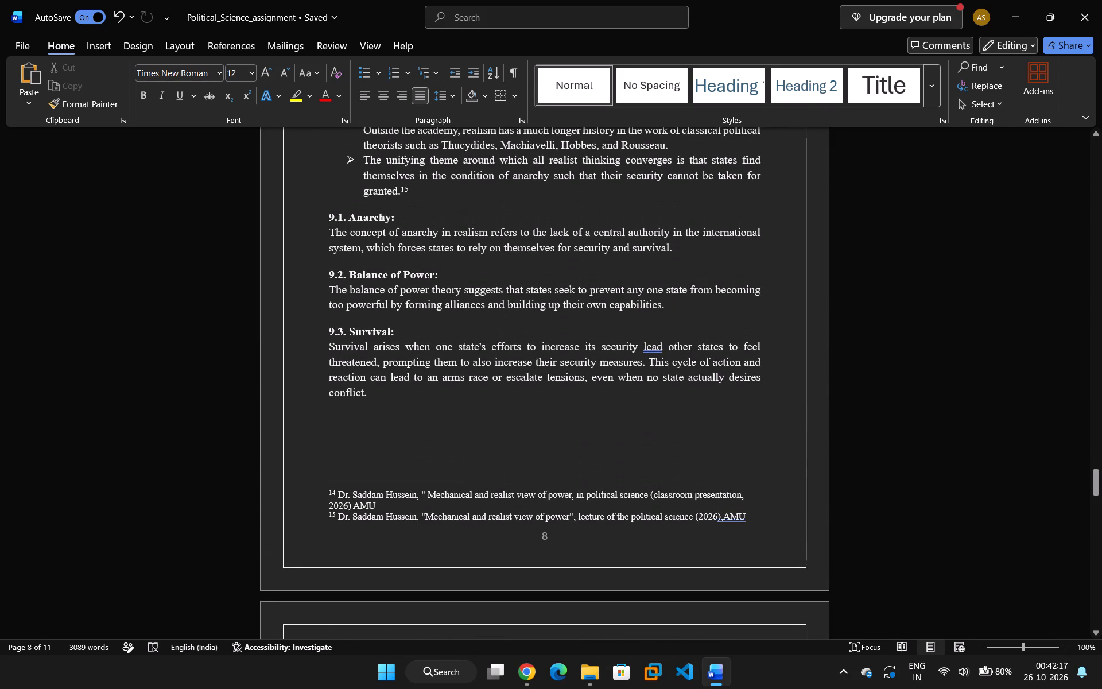
{"action": "left_click", "coordinate": [348, 433]}
{"action": "scroll", "coordinate": [351, 428], "scroll_direction": "down", "scroll_amount": 4}
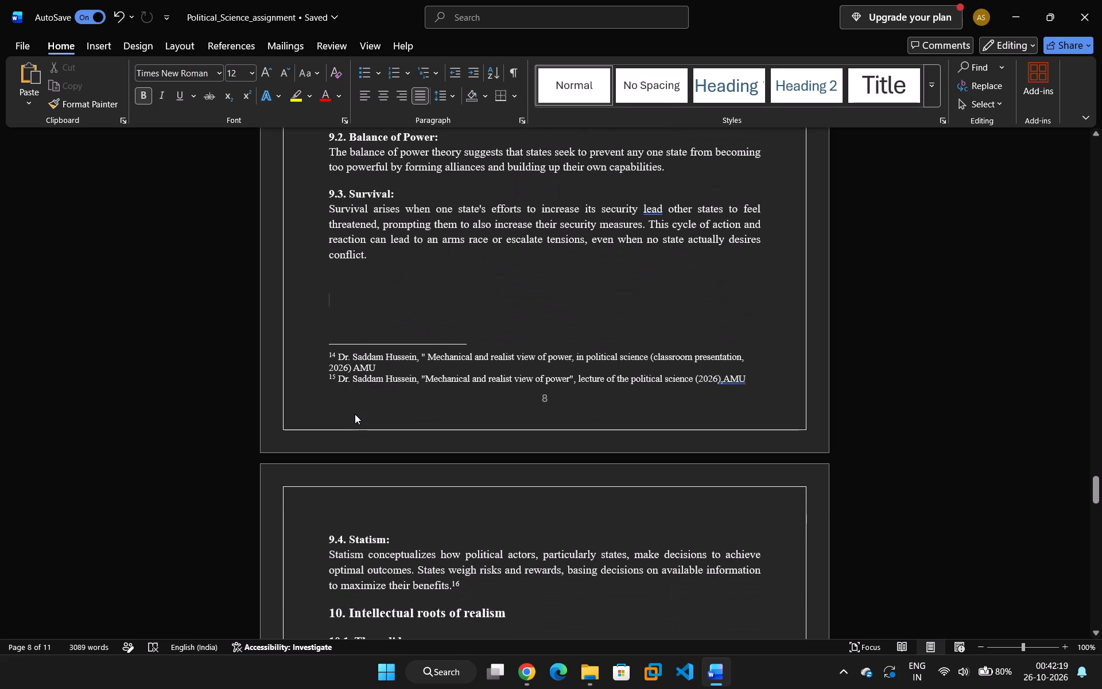
{"action": "key", "text": "Down"}
{"action": "key", "text": "Down"}
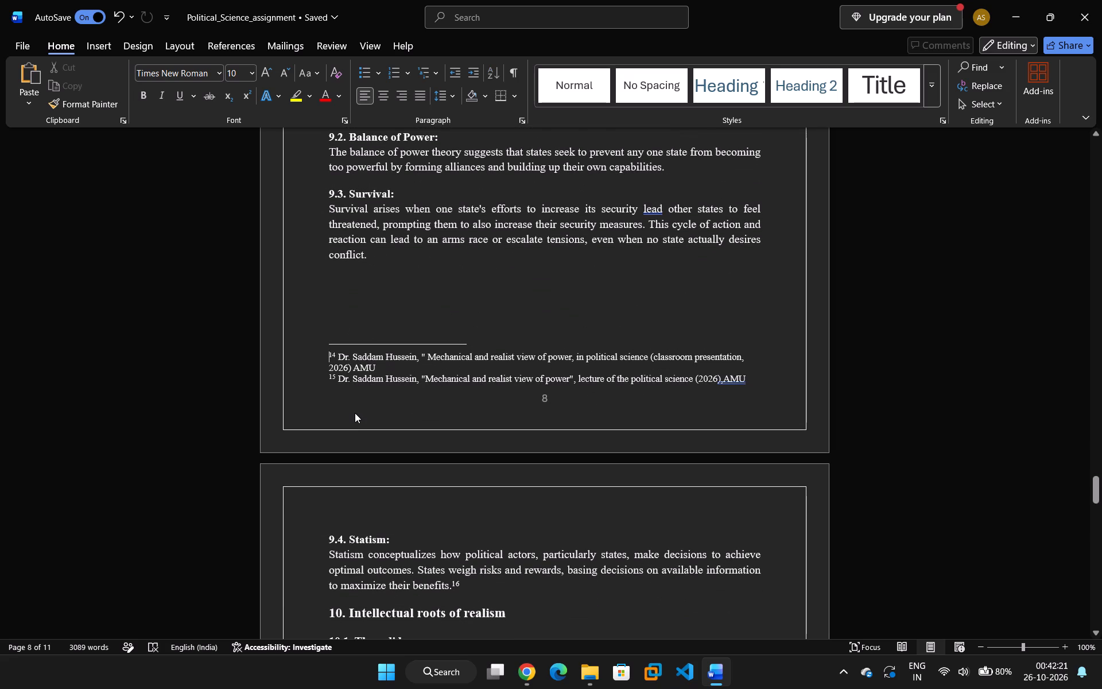
{"action": "key", "text": "Up"}
{"action": "key", "text": "BackSpace"}
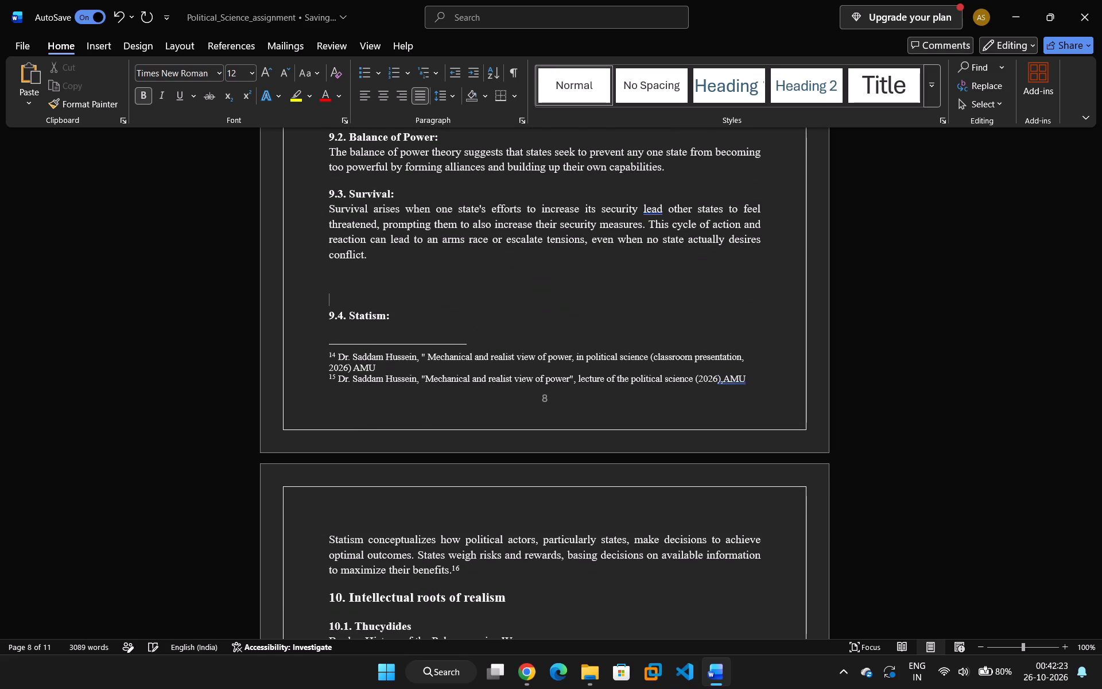
{"action": "key", "text": "BackSpace"}
{"action": "key", "text": "BackSpace"}
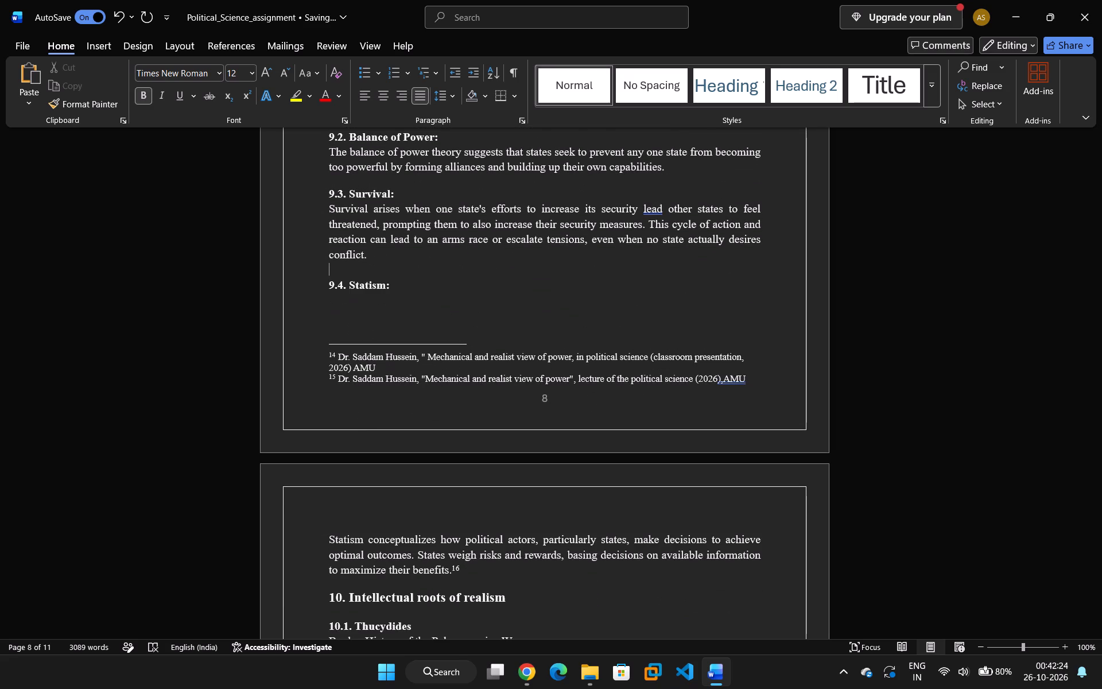
{"action": "key", "text": "BackSpace"}
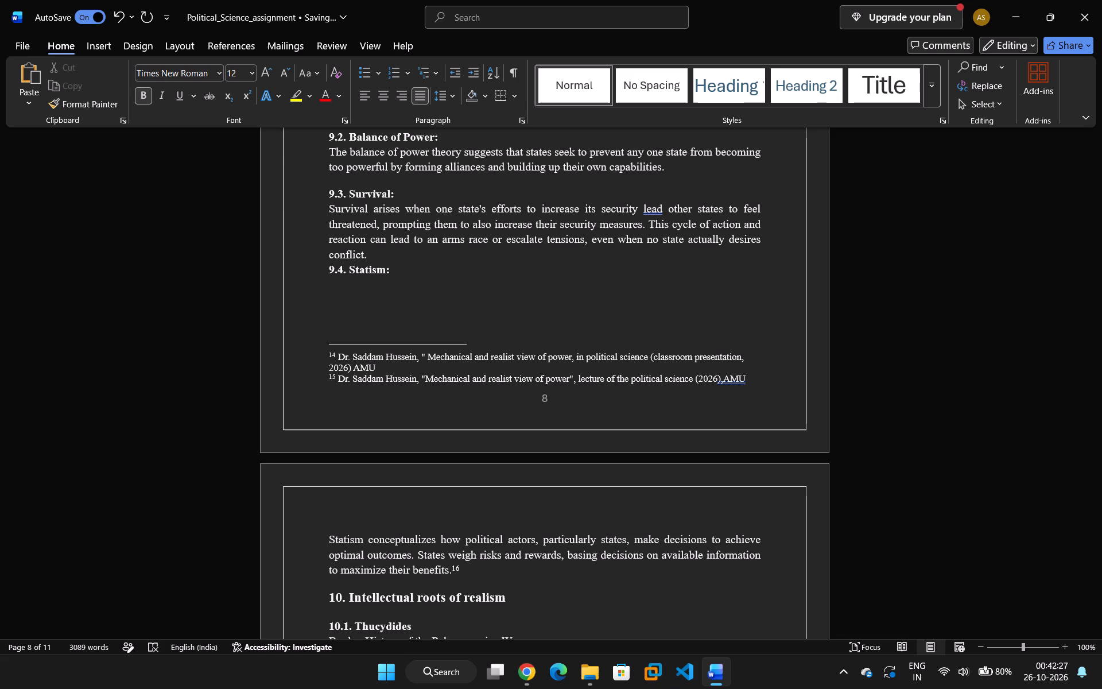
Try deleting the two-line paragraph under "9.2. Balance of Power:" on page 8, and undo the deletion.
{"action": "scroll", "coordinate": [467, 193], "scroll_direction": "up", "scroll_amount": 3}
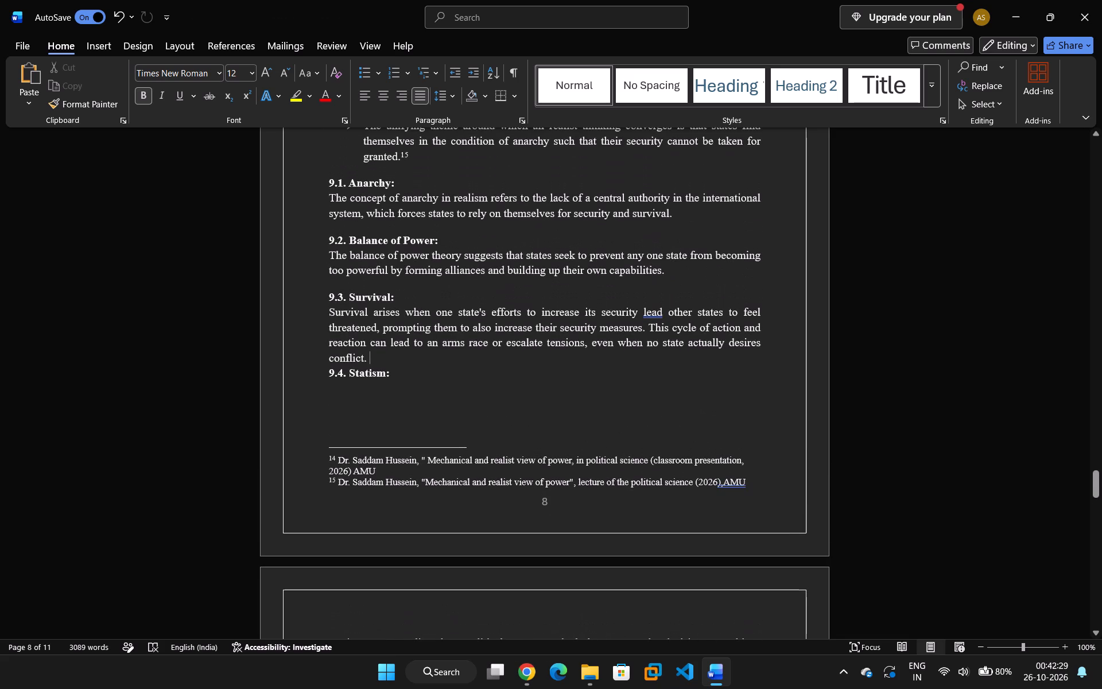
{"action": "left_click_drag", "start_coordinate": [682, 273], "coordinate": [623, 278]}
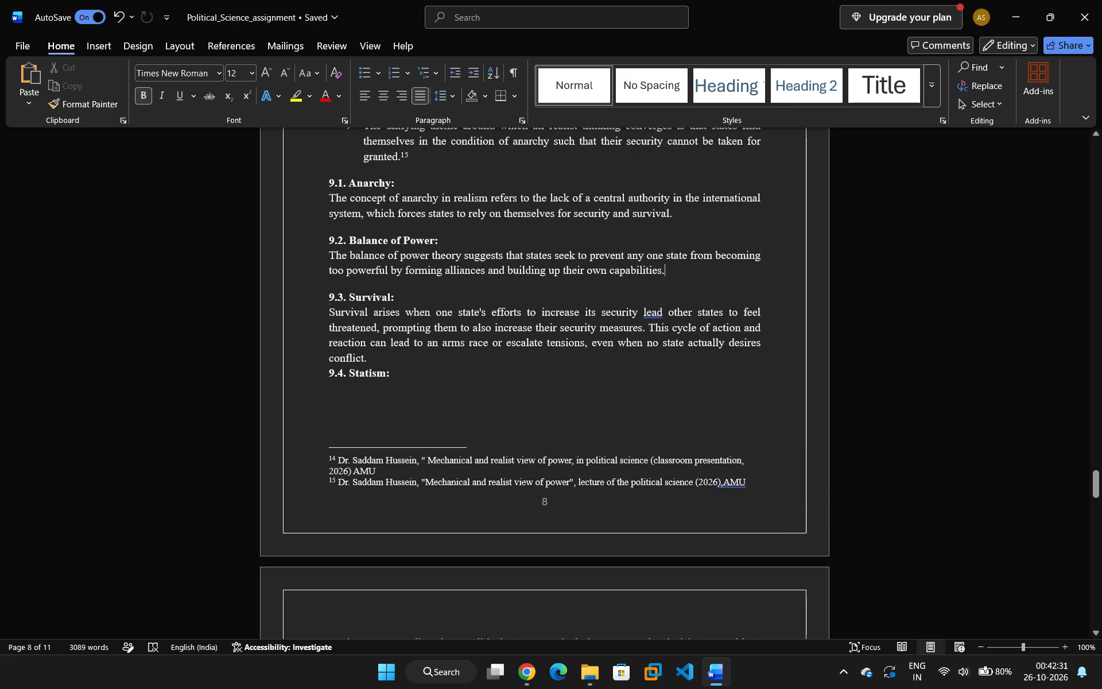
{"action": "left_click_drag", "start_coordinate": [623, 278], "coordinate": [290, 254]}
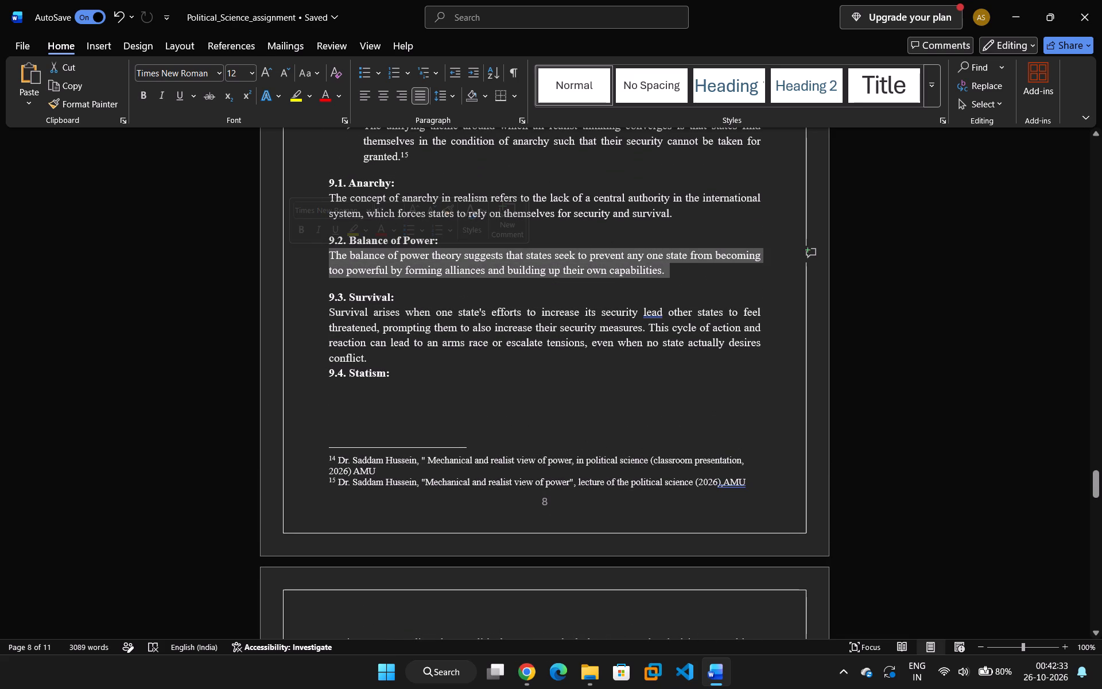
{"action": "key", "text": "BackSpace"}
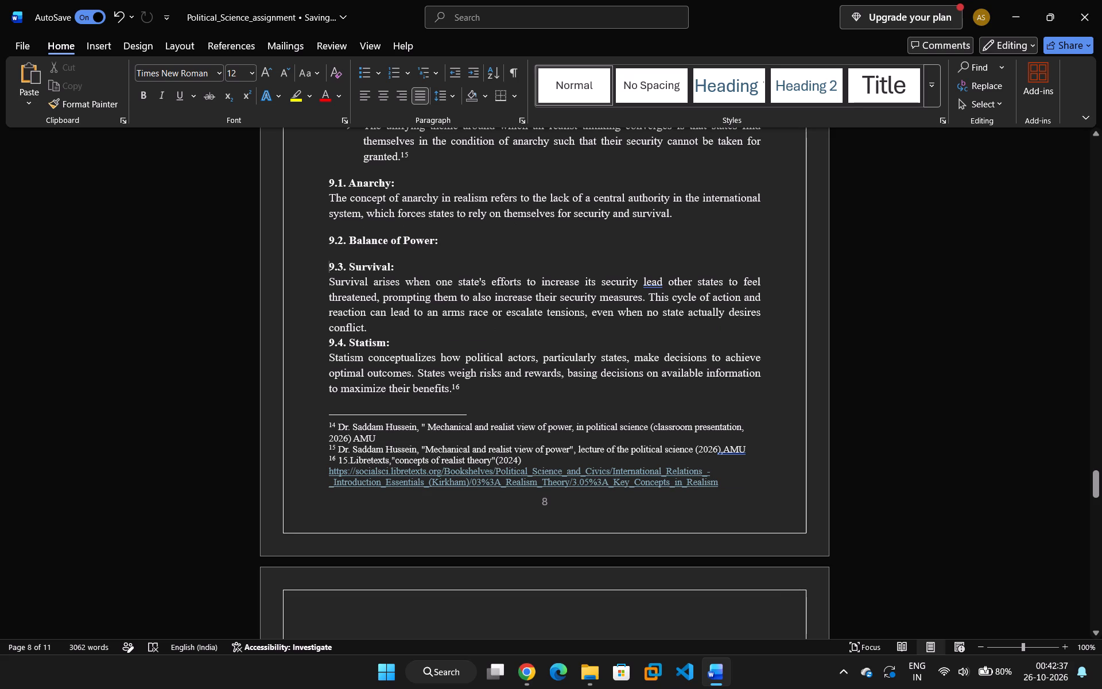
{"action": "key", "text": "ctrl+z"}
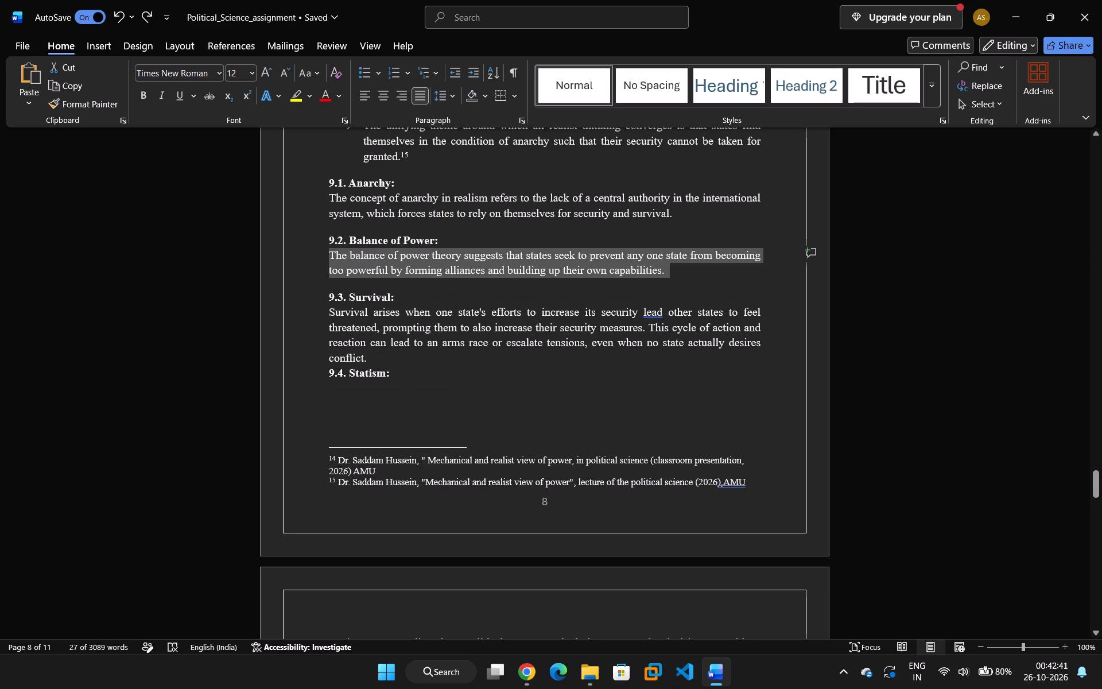
Check the text flow from section 9 back to the page break between pages 7 and 8.
{"action": "scroll", "coordinate": [382, 261], "scroll_direction": "up", "scroll_amount": 6}
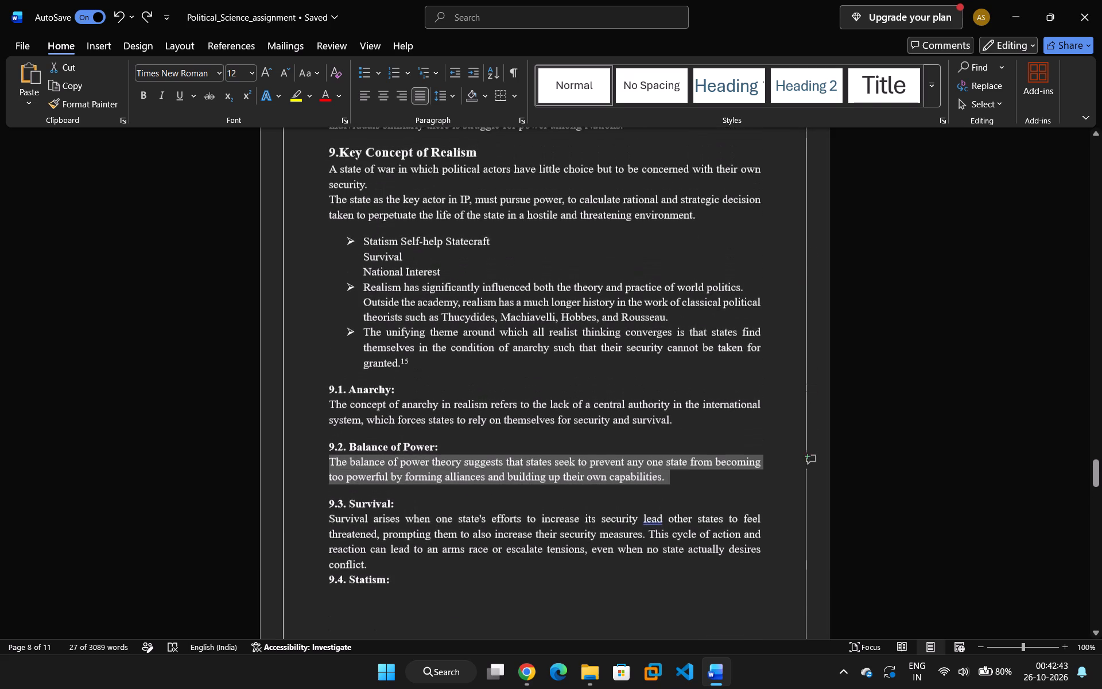
{"action": "scroll", "coordinate": [382, 261], "scroll_direction": "up", "scroll_amount": 5}
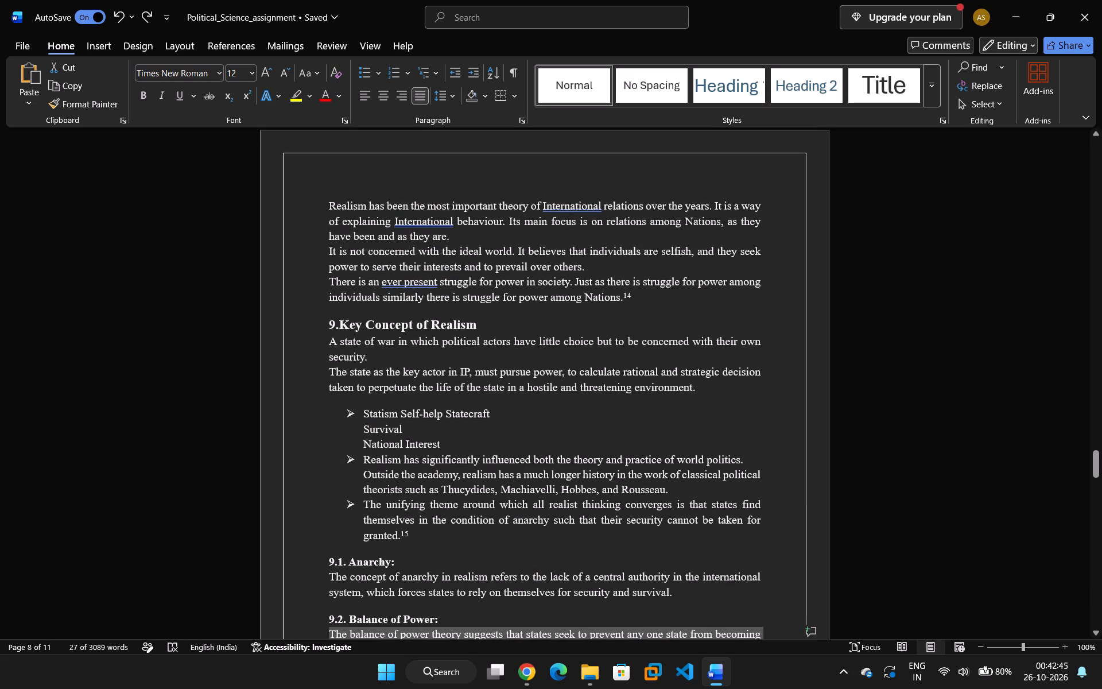
{"action": "scroll", "coordinate": [382, 261], "scroll_direction": "up", "scroll_amount": 6}
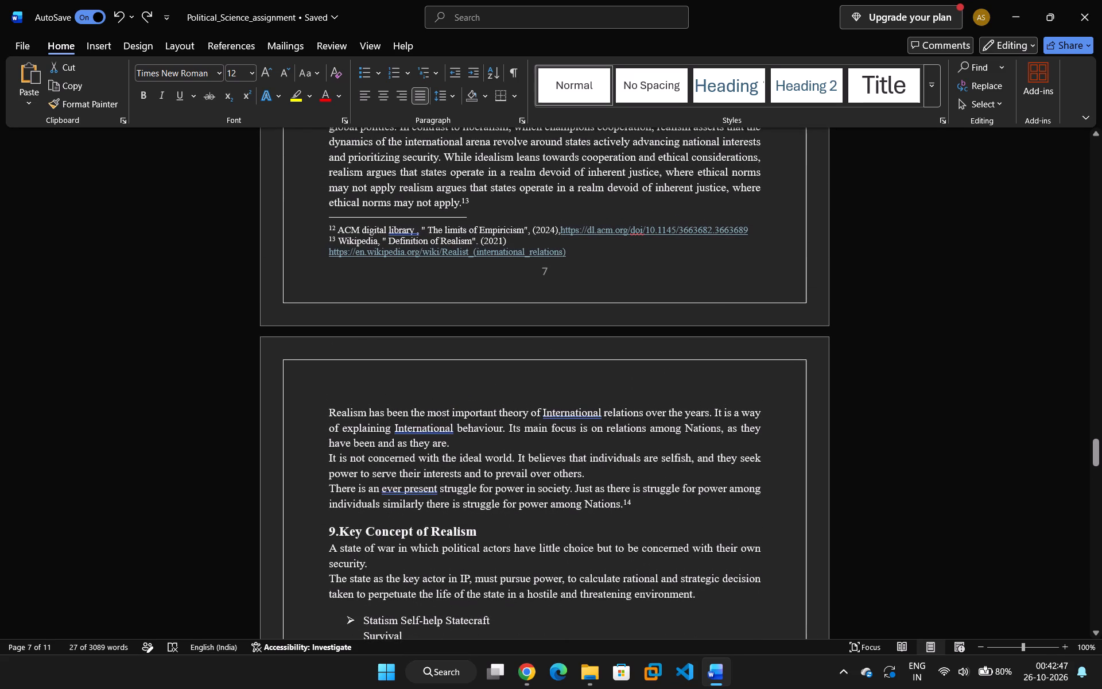
{"action": "scroll", "coordinate": [382, 261], "scroll_direction": "up", "scroll_amount": 1}
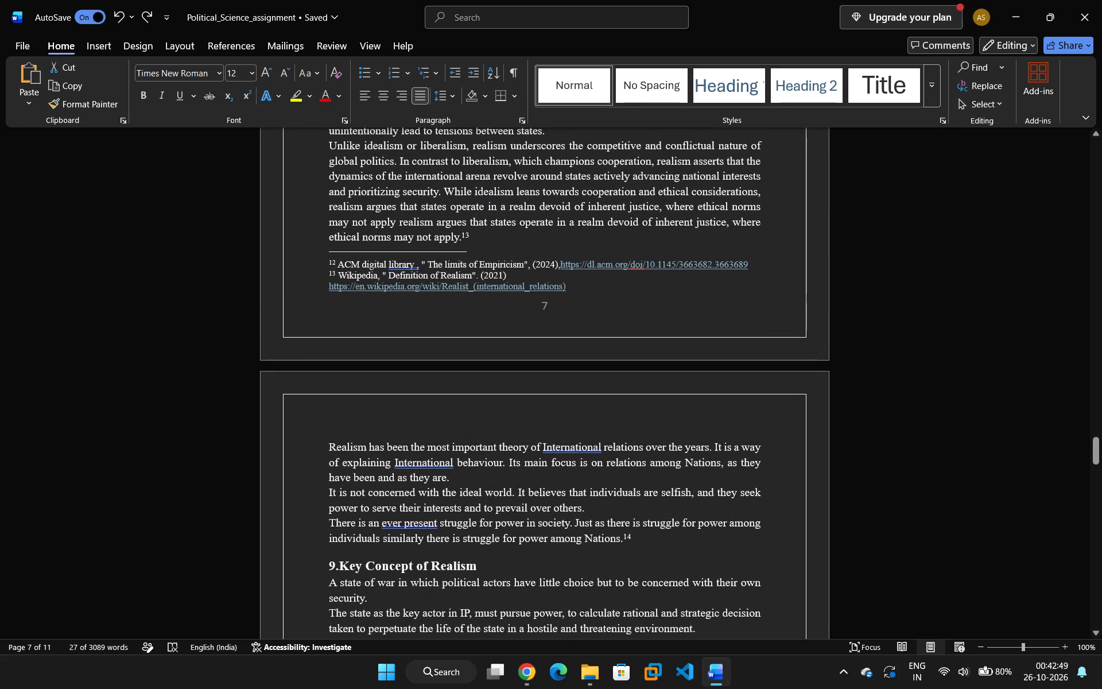
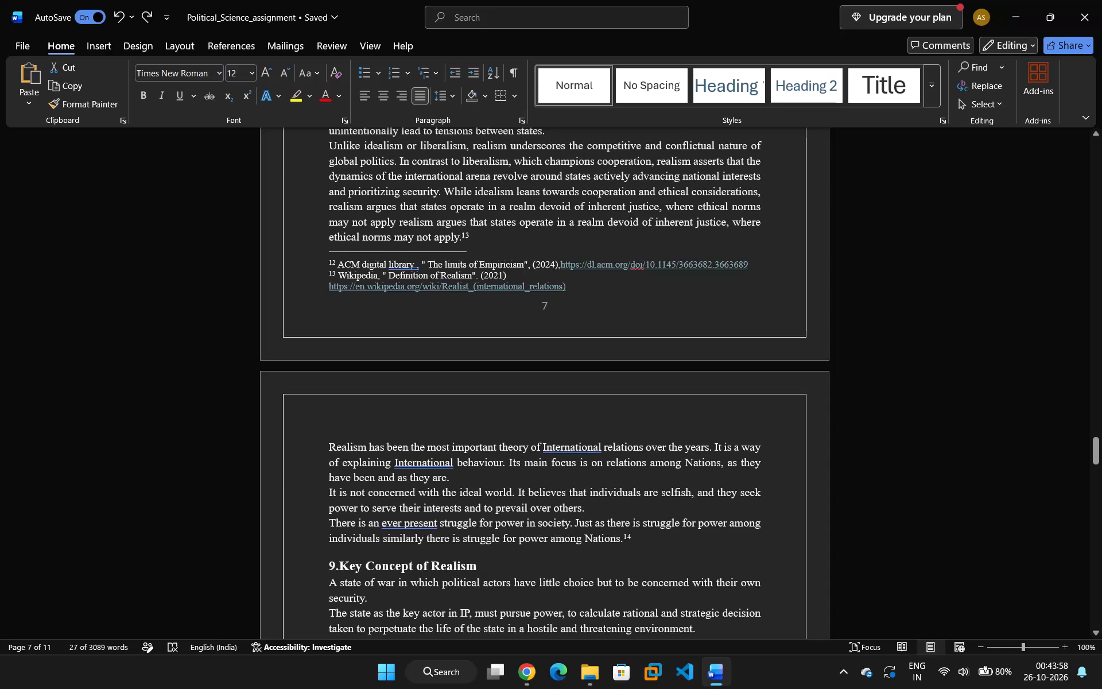
Delete the two-line paragraph starting "It is not concerned with the ideal world" near the top of page 8.
{"action": "scroll", "coordinate": [377, 269], "scroll_direction": "up", "scroll_amount": 2}
{"action": "scroll", "coordinate": [377, 269], "scroll_direction": "down", "scroll_amount": 7}
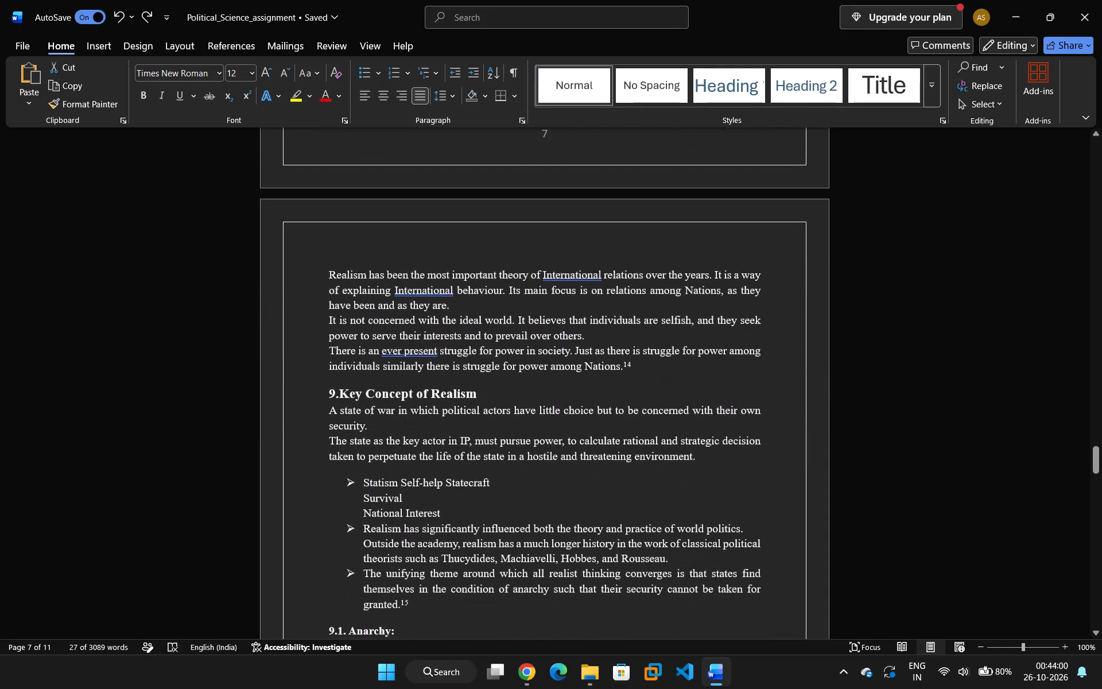
{"action": "scroll", "coordinate": [332, 381], "scroll_direction": "down", "scroll_amount": 2}
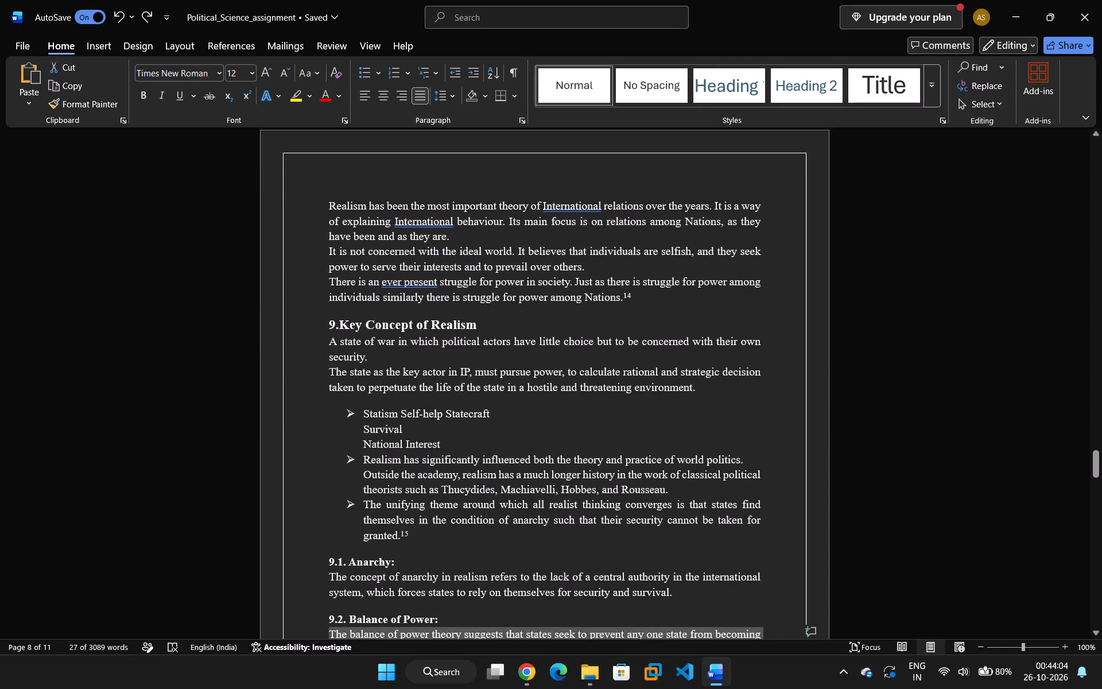
{"action": "left_click_drag", "start_coordinate": [588, 269], "coordinate": [328, 248]}
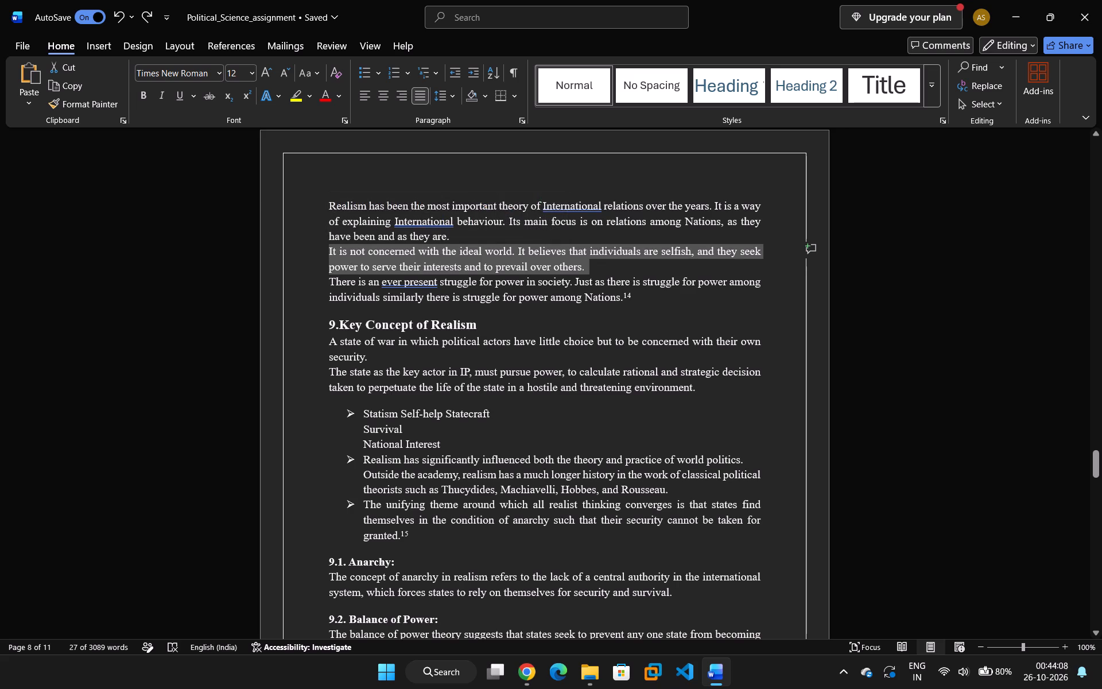
{"action": "key", "text": "BackSpace"}
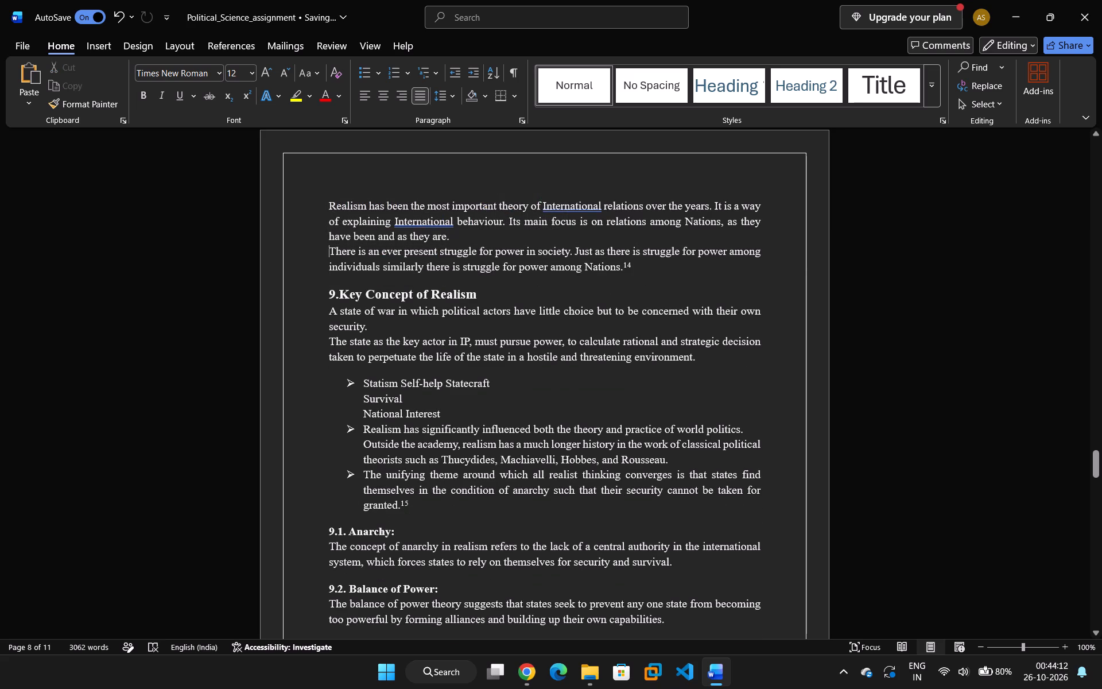
Review the text flow and page breaks from section 9 on page 8 through "12. Advantages of realism" on page 10.
{"action": "scroll", "coordinate": [515, 292], "scroll_direction": "down", "scroll_amount": 17}
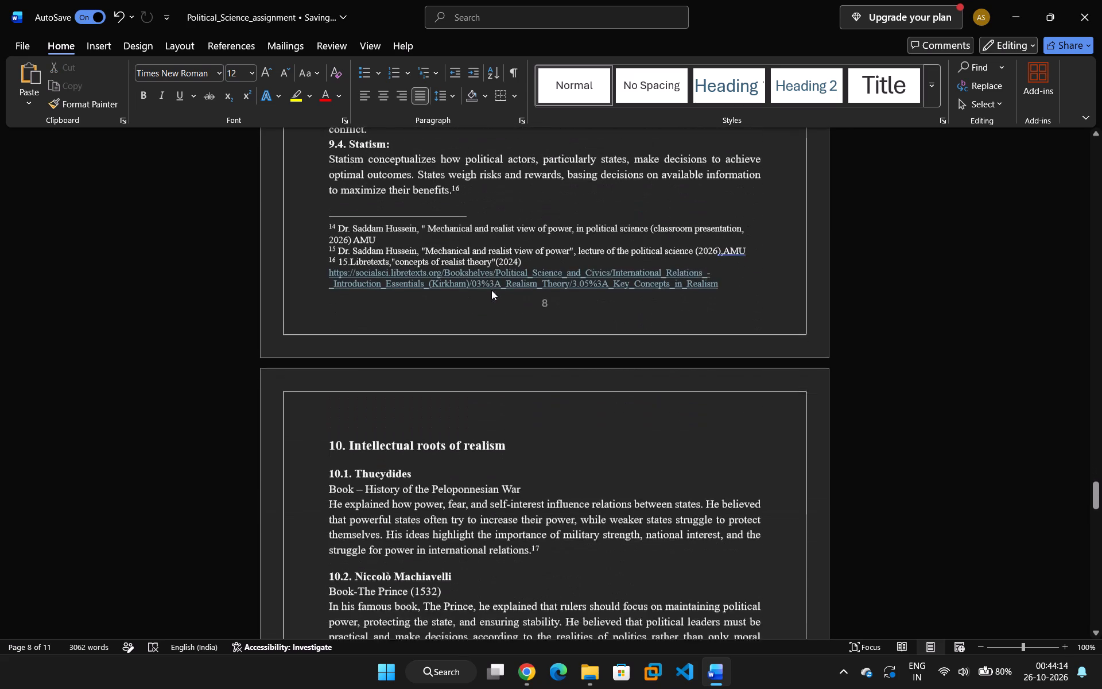
{"action": "scroll", "coordinate": [491, 290], "scroll_direction": "down", "scroll_amount": 9}
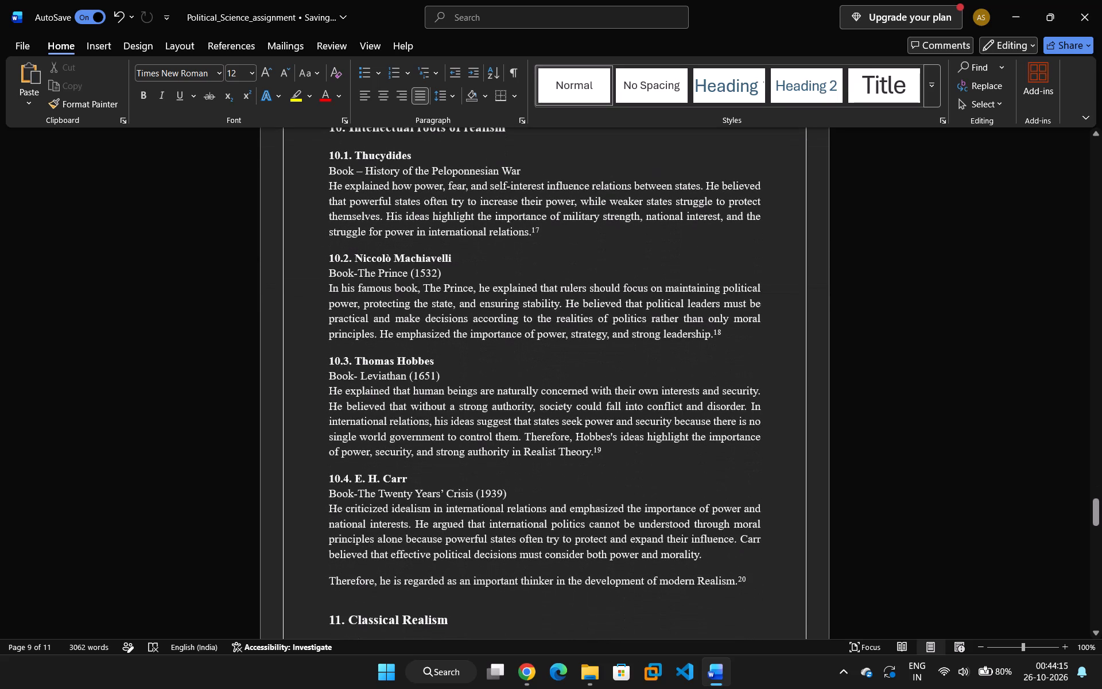
{"action": "scroll", "coordinate": [489, 289], "scroll_direction": "down", "scroll_amount": 13}
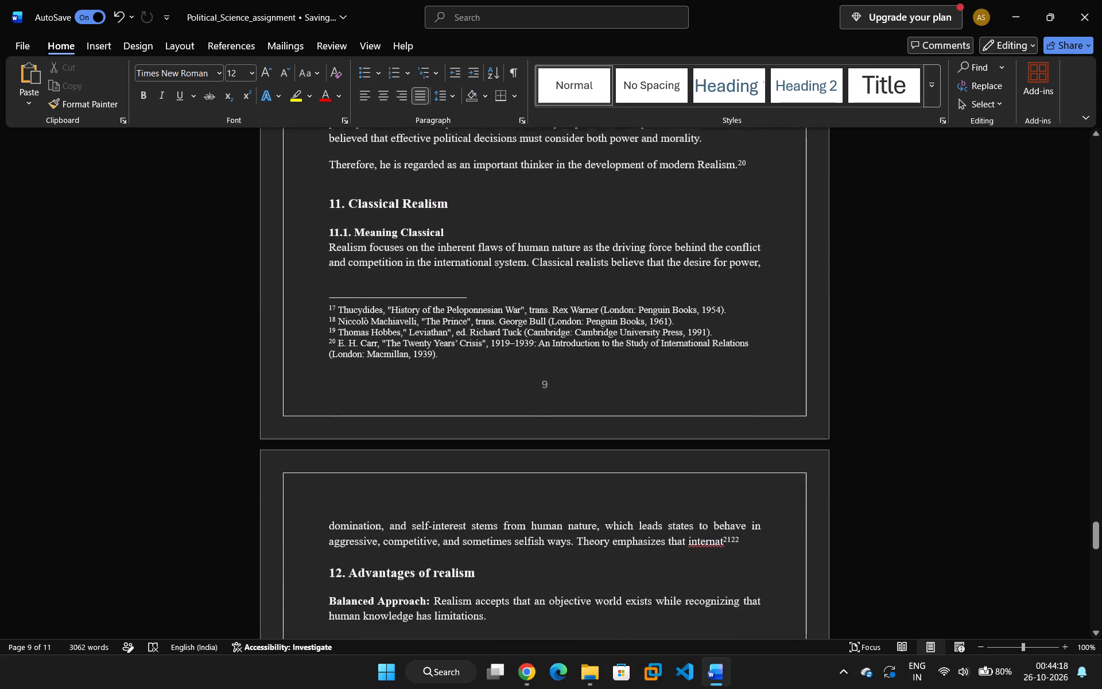
{"action": "scroll", "coordinate": [489, 289], "scroll_direction": "down", "scroll_amount": 4}
{"action": "scroll", "coordinate": [489, 289], "scroll_direction": "up", "scroll_amount": 9}
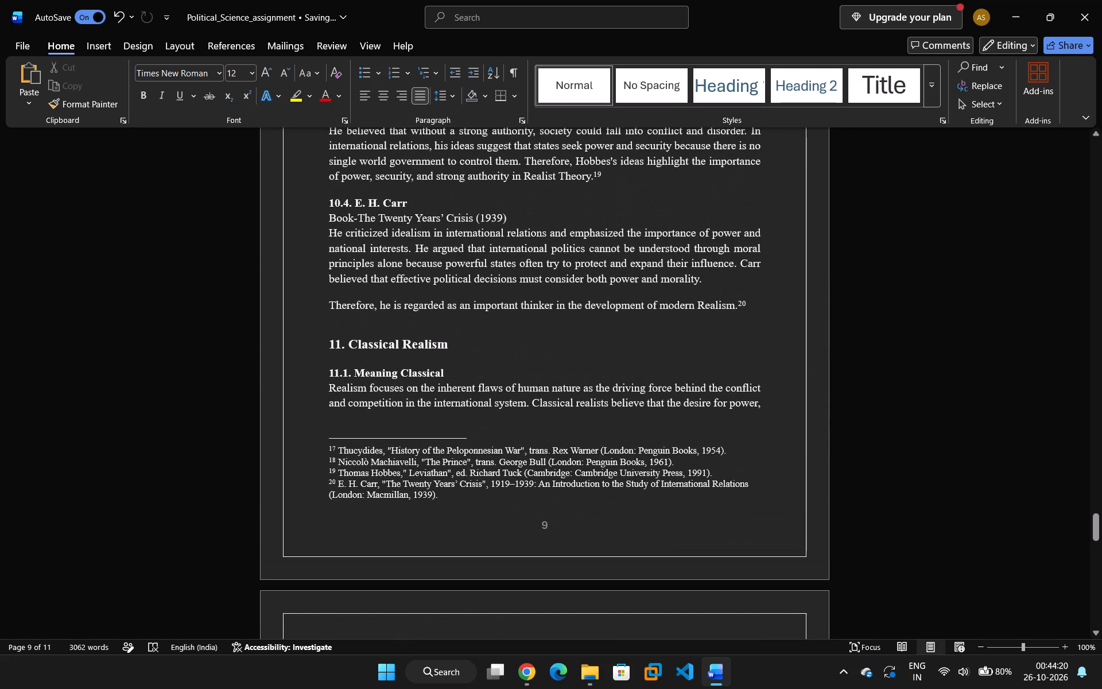
{"action": "scroll", "coordinate": [489, 289], "scroll_direction": "down", "scroll_amount": 10}
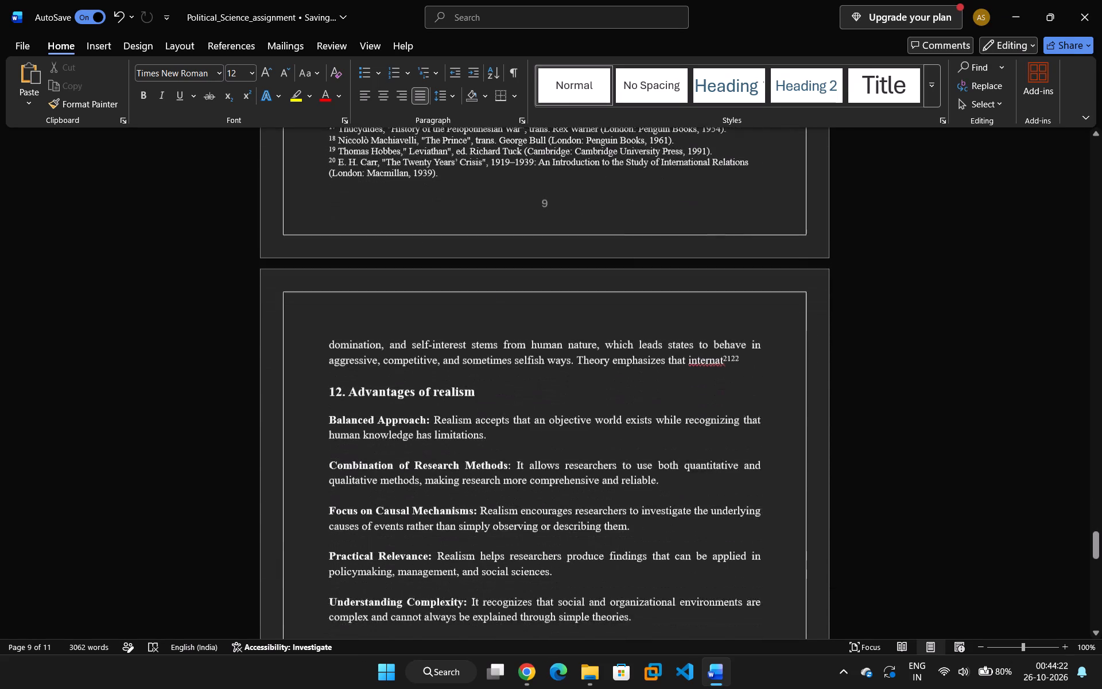
{"action": "scroll", "coordinate": [489, 289], "scroll_direction": "down", "scroll_amount": 3}
{"action": "scroll", "coordinate": [489, 289], "scroll_direction": "up", "scroll_amount": 9}
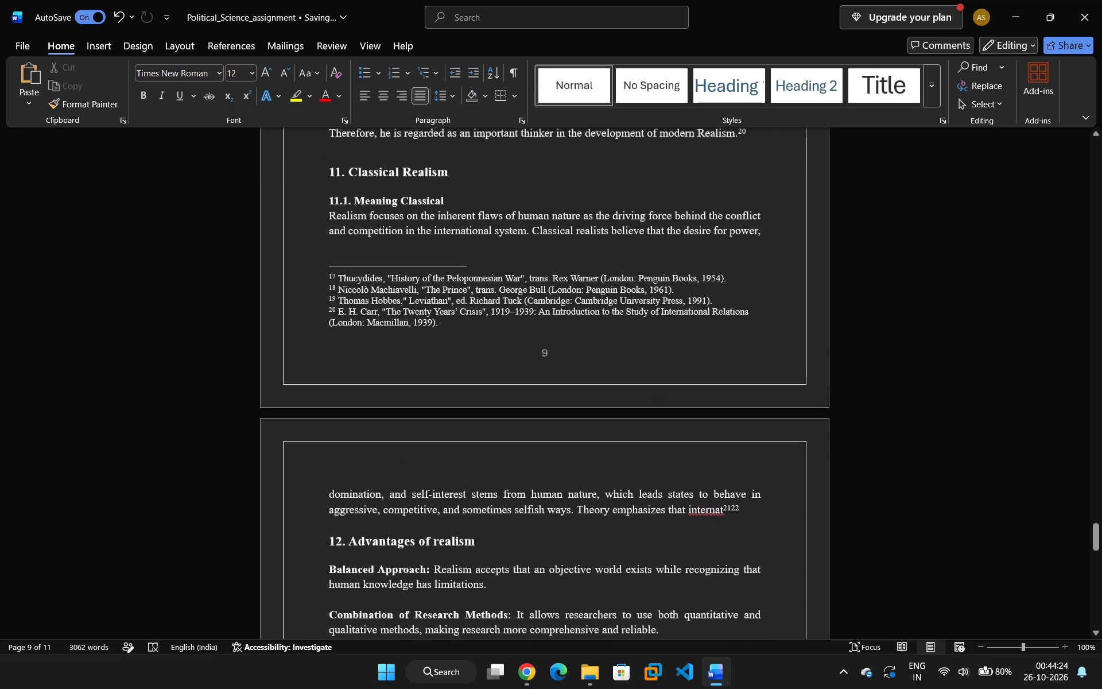
{"action": "scroll", "coordinate": [489, 289], "scroll_direction": "up", "scroll_amount": 5}
{"action": "scroll", "coordinate": [489, 289], "scroll_direction": "down", "scroll_amount": 4}
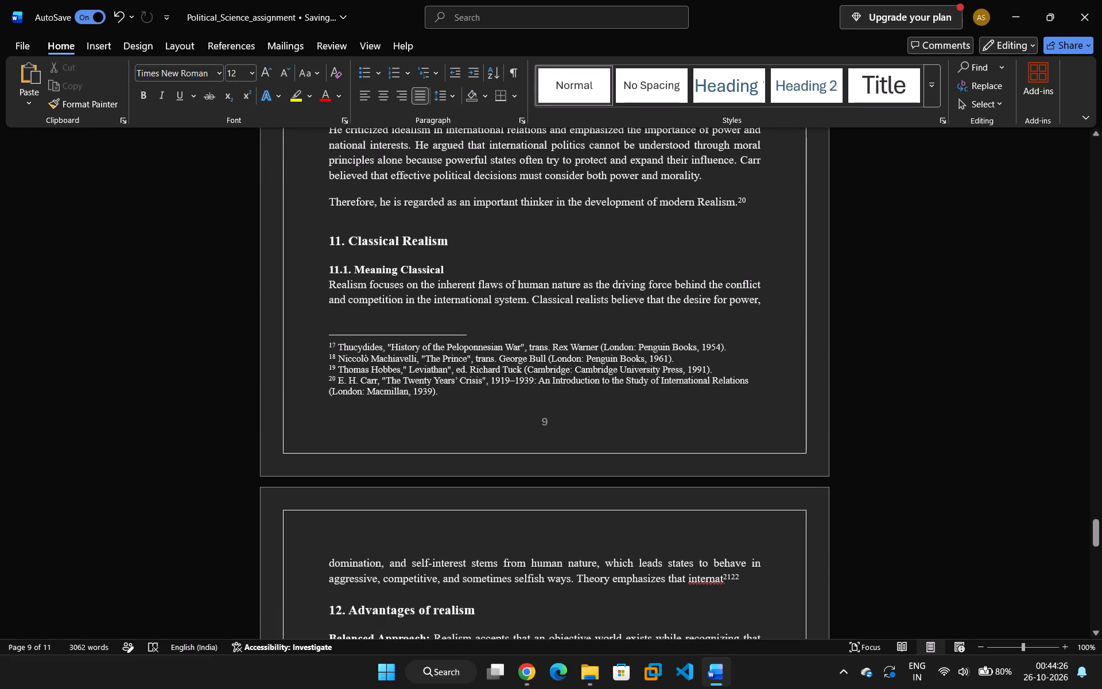
Insert three blank lines before the "11. Classical Realism" heading to push it from page 9 onto page 10.
{"action": "scroll", "coordinate": [489, 289], "scroll_direction": "up", "scroll_amount": 6}
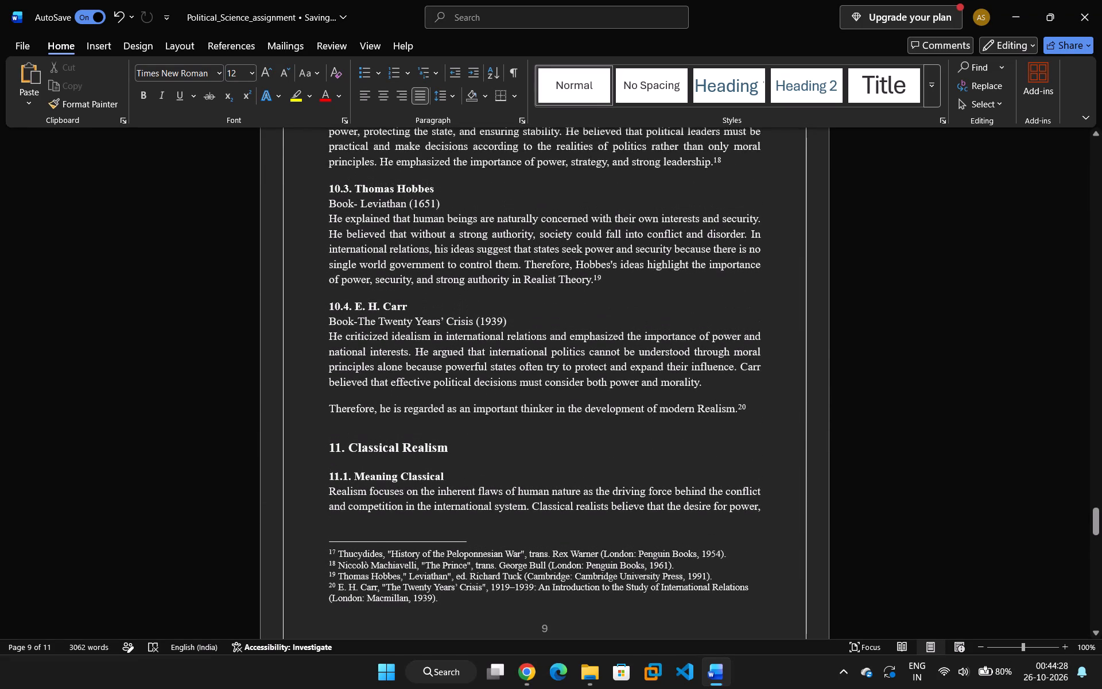
{"action": "scroll", "coordinate": [489, 289], "scroll_direction": "down", "scroll_amount": 6}
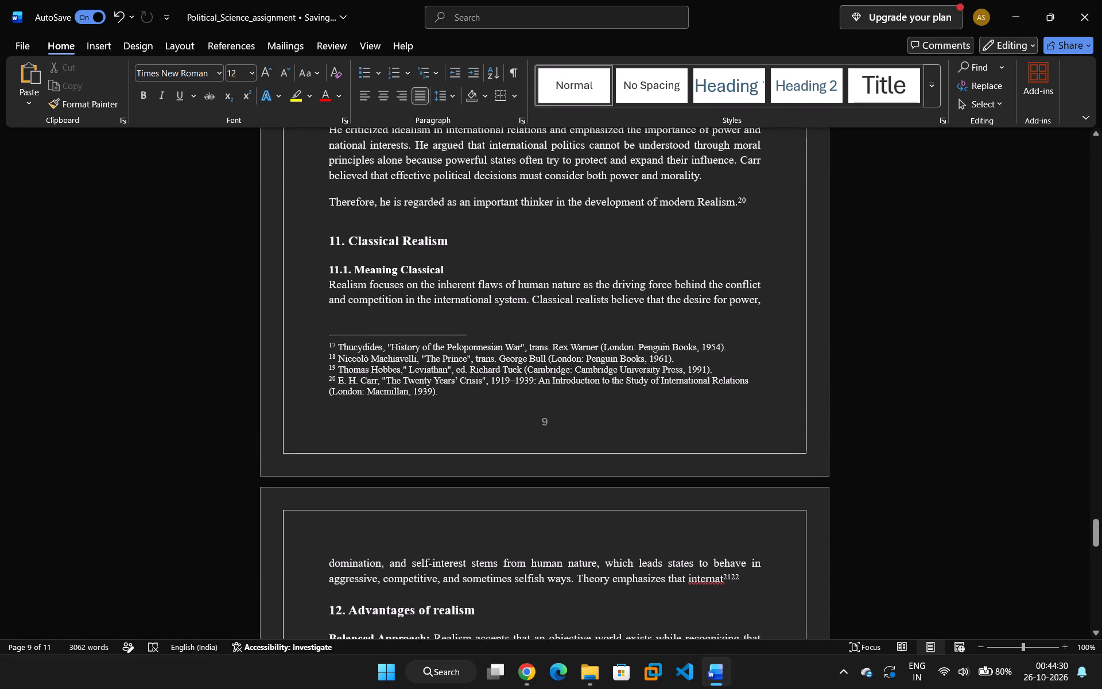
{"action": "left_click", "coordinate": [331, 238]}
{"action": "key", "text": "Return"}
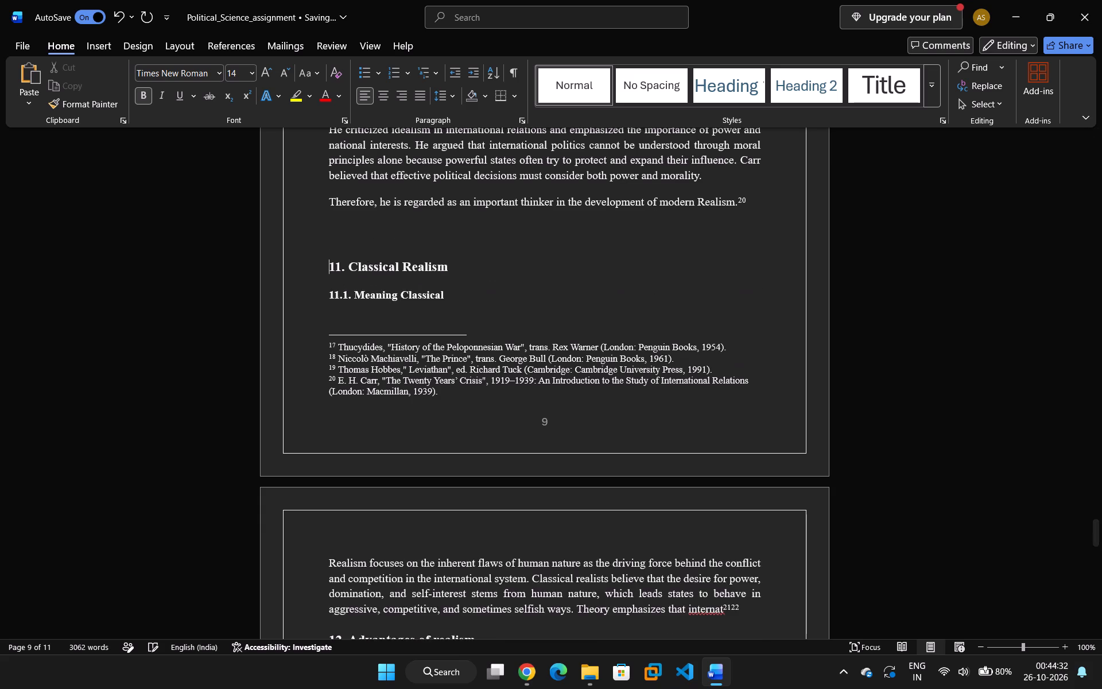
{"action": "key", "text": "Return"}
{"action": "key", "text": "Return"}
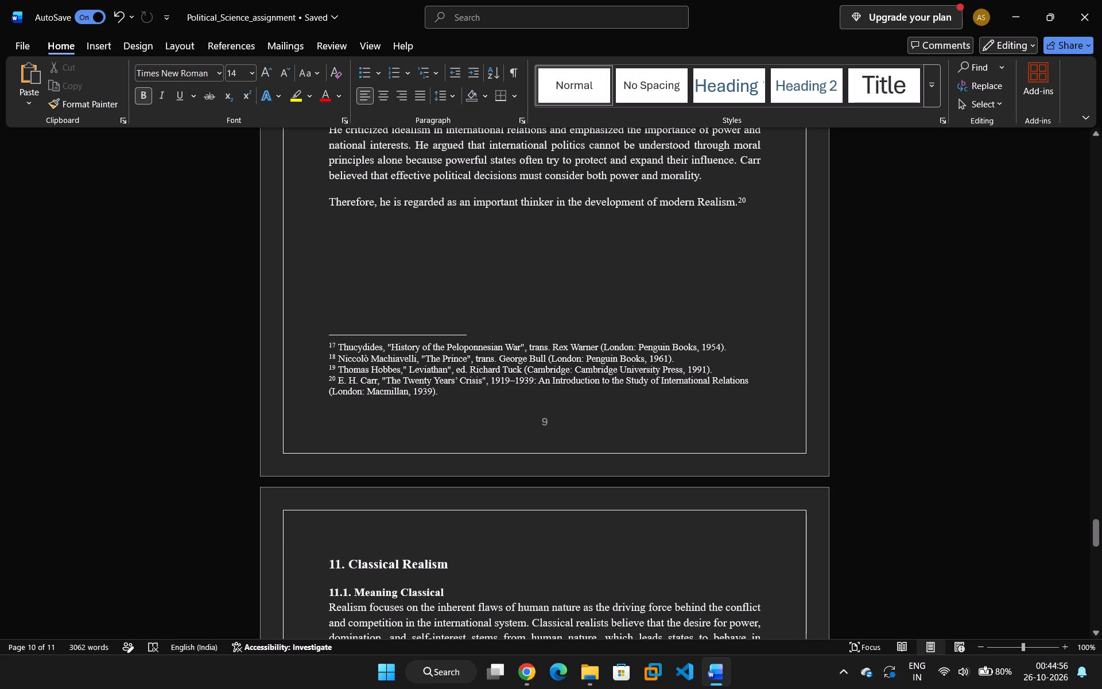
Review the page flow on pages 8 to 10, from section 9 to the "11. Classical Realism" heading.
{"action": "scroll", "coordinate": [462, 277], "scroll_direction": "up", "scroll_amount": 6}
{"action": "scroll", "coordinate": [474, 287], "scroll_direction": "down", "scroll_amount": 6}
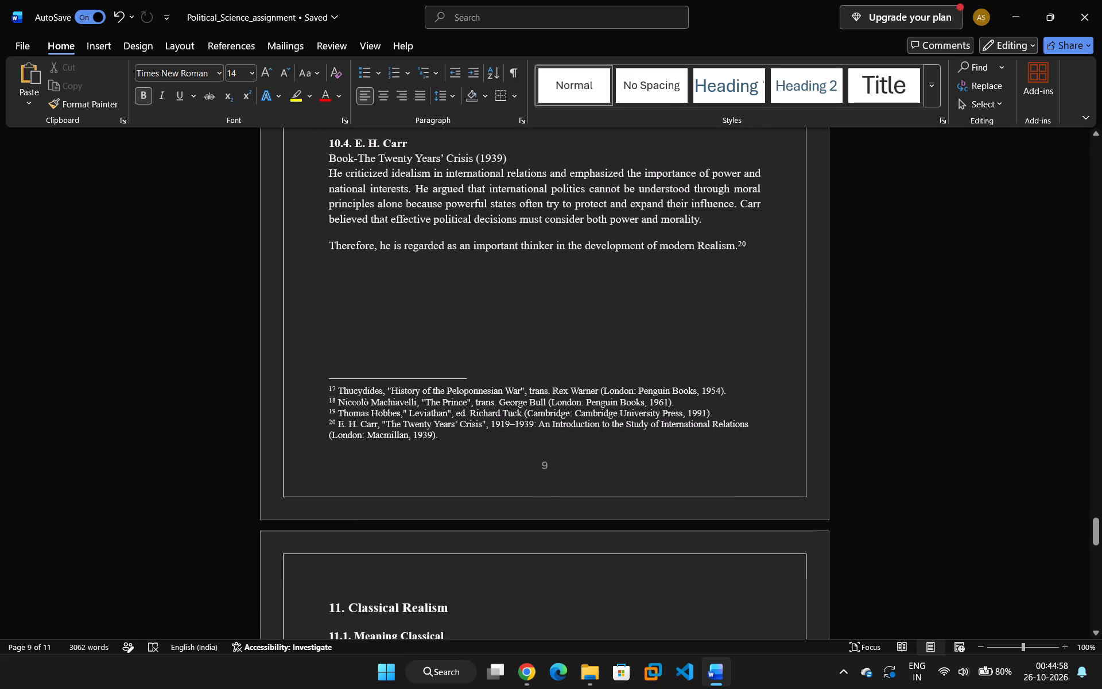
{"action": "scroll", "coordinate": [476, 292], "scroll_direction": "down", "scroll_amount": 5}
{"action": "scroll", "coordinate": [476, 292], "scroll_direction": "up", "scroll_amount": 16}
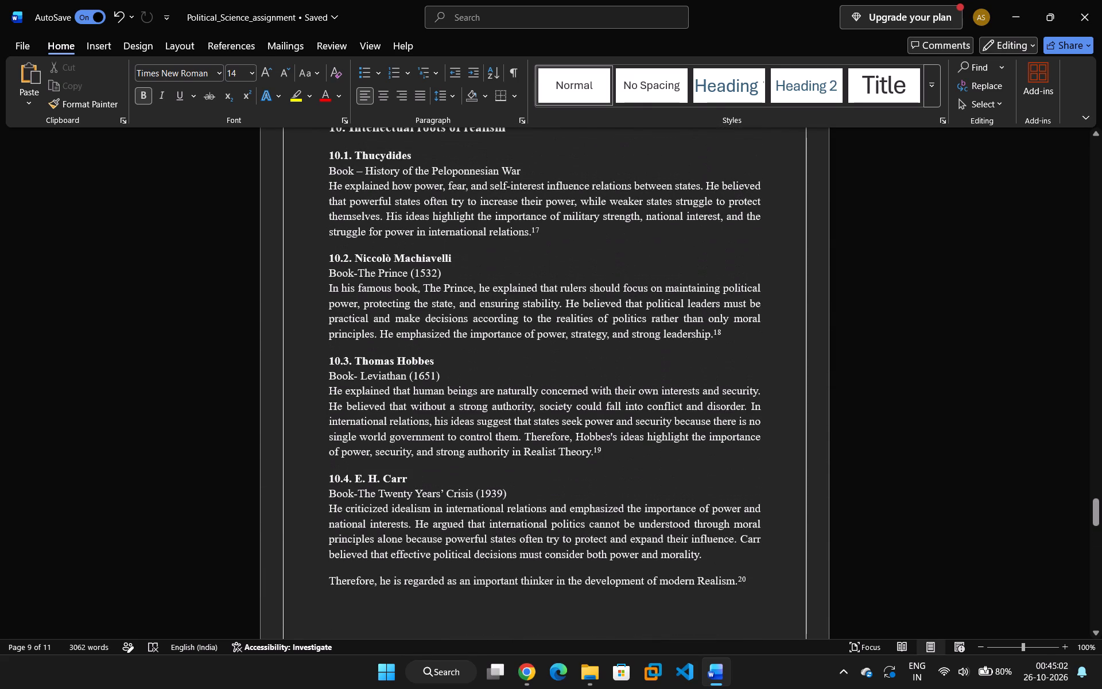
{"action": "scroll", "coordinate": [480, 289], "scroll_direction": "up", "scroll_amount": 10}
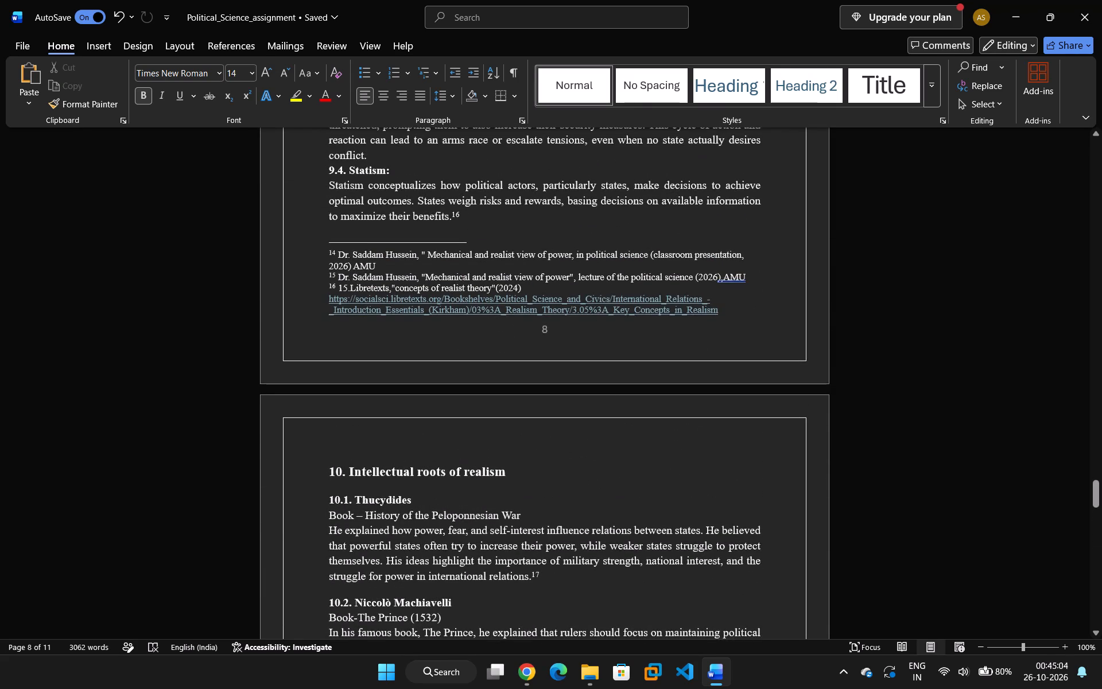
{"action": "scroll", "coordinate": [480, 289], "scroll_direction": "up", "scroll_amount": 4}
{"action": "scroll", "coordinate": [480, 289], "scroll_direction": "down", "scroll_amount": 7}
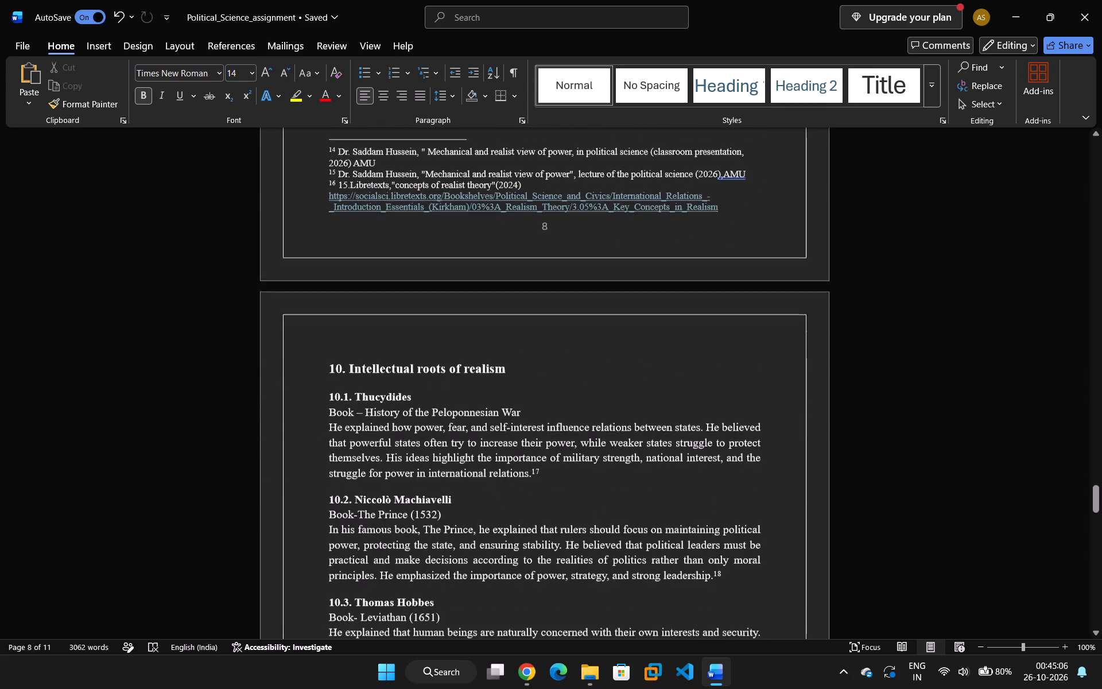
{"action": "scroll", "coordinate": [485, 289], "scroll_direction": "down", "scroll_amount": 13}
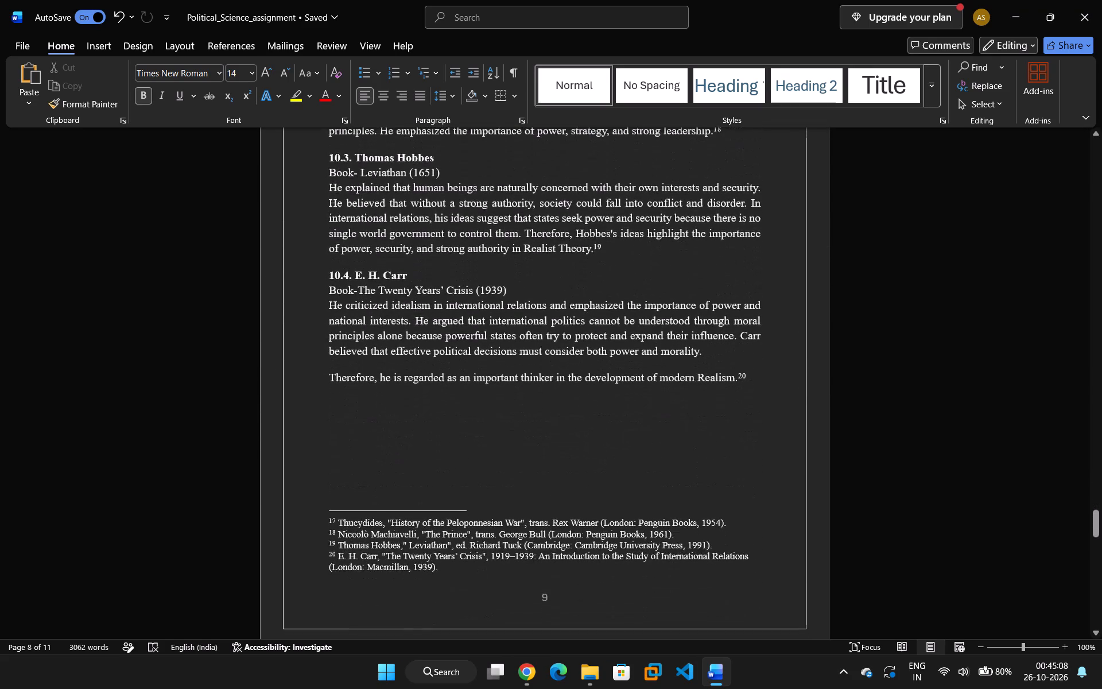
{"action": "scroll", "coordinate": [485, 289], "scroll_direction": "up", "scroll_amount": 13}
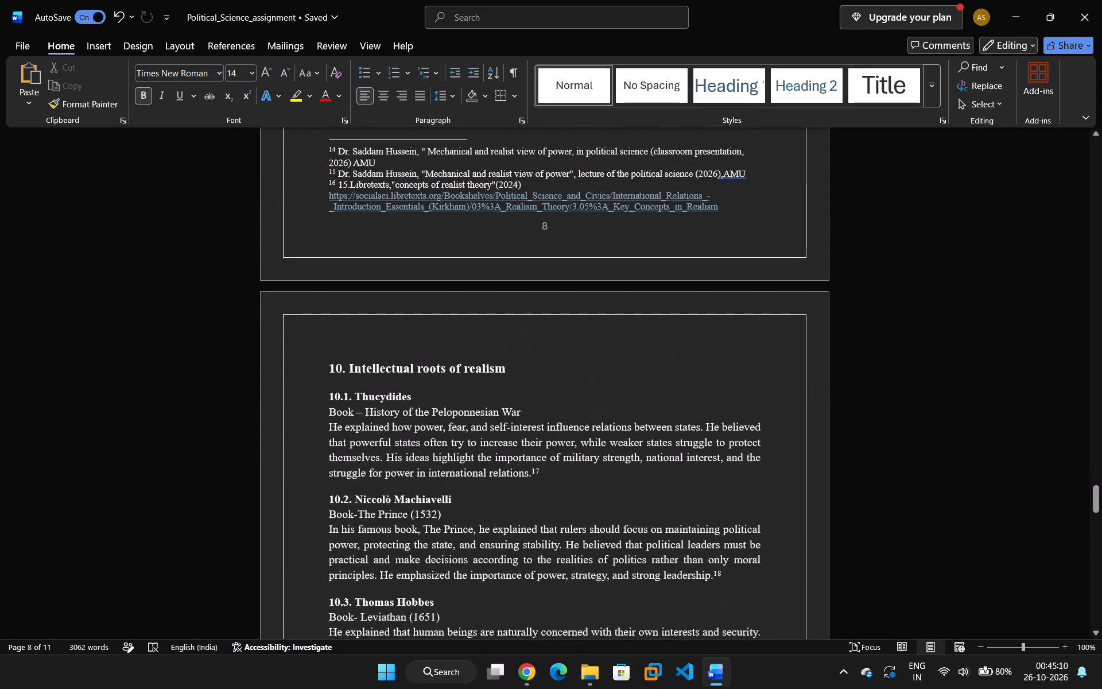
{"action": "scroll", "coordinate": [485, 289], "scroll_direction": "up", "scroll_amount": 20}
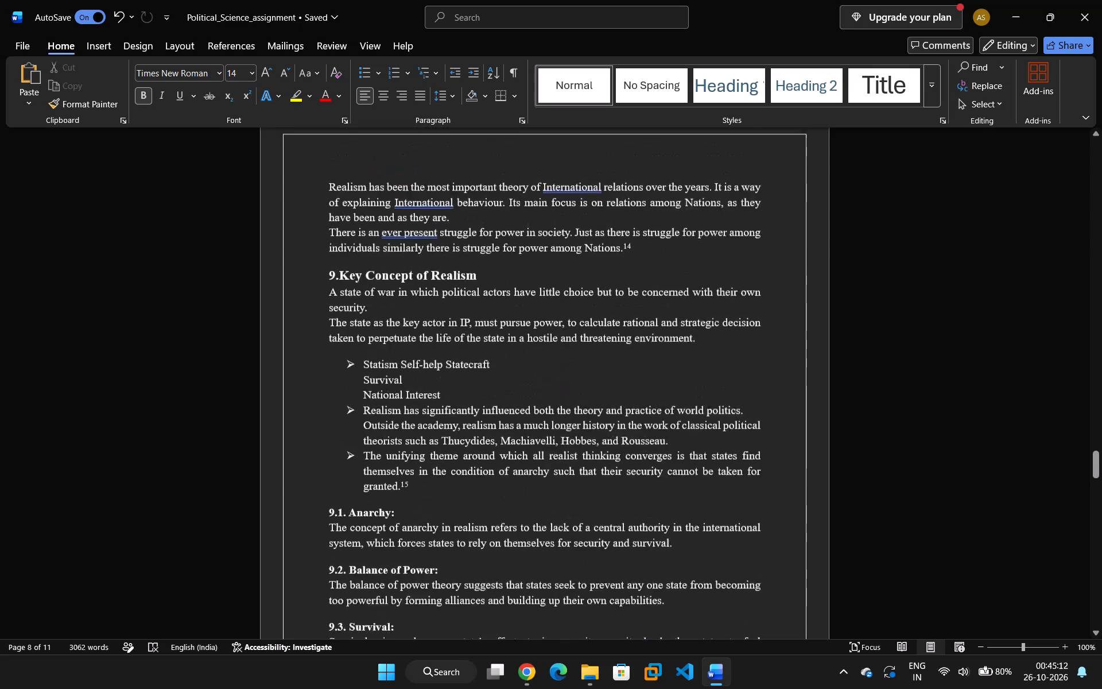
{"action": "scroll", "coordinate": [495, 282], "scroll_direction": "down", "scroll_amount": 15}
{"action": "scroll", "coordinate": [495, 282], "scroll_direction": "down", "scroll_amount": 15}
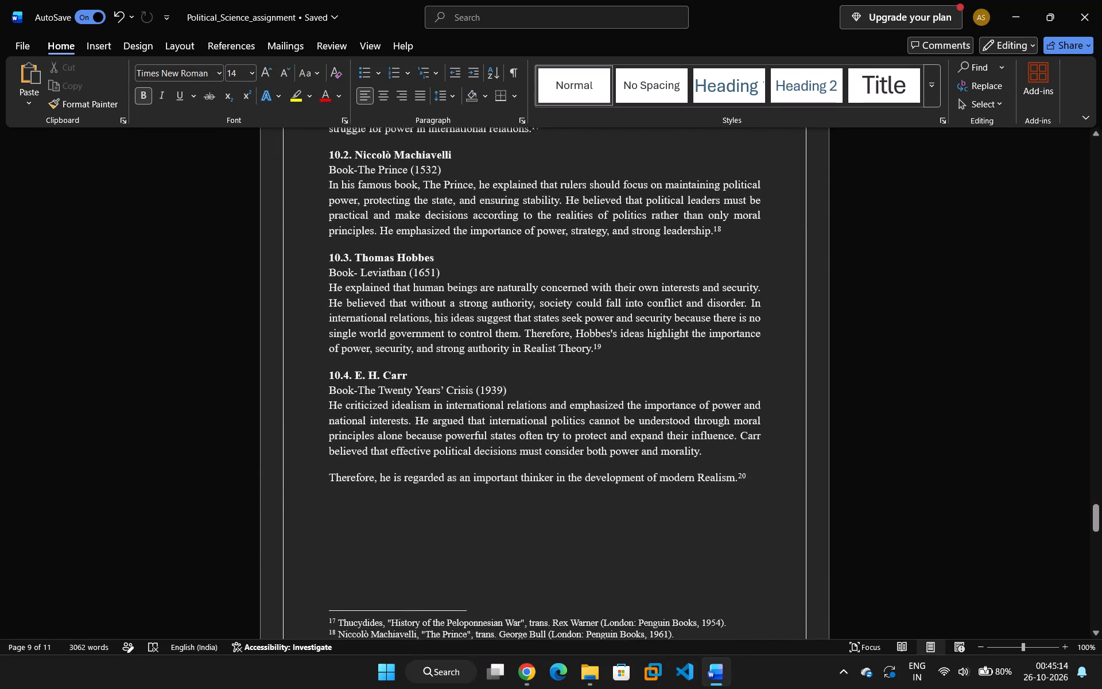
Check the blank lines between the closing sentence of section 10.4 and the footnotes on page 9.
{"action": "scroll", "coordinate": [495, 282], "scroll_direction": "down", "scroll_amount": 8}
{"action": "left_click", "coordinate": [410, 296]}
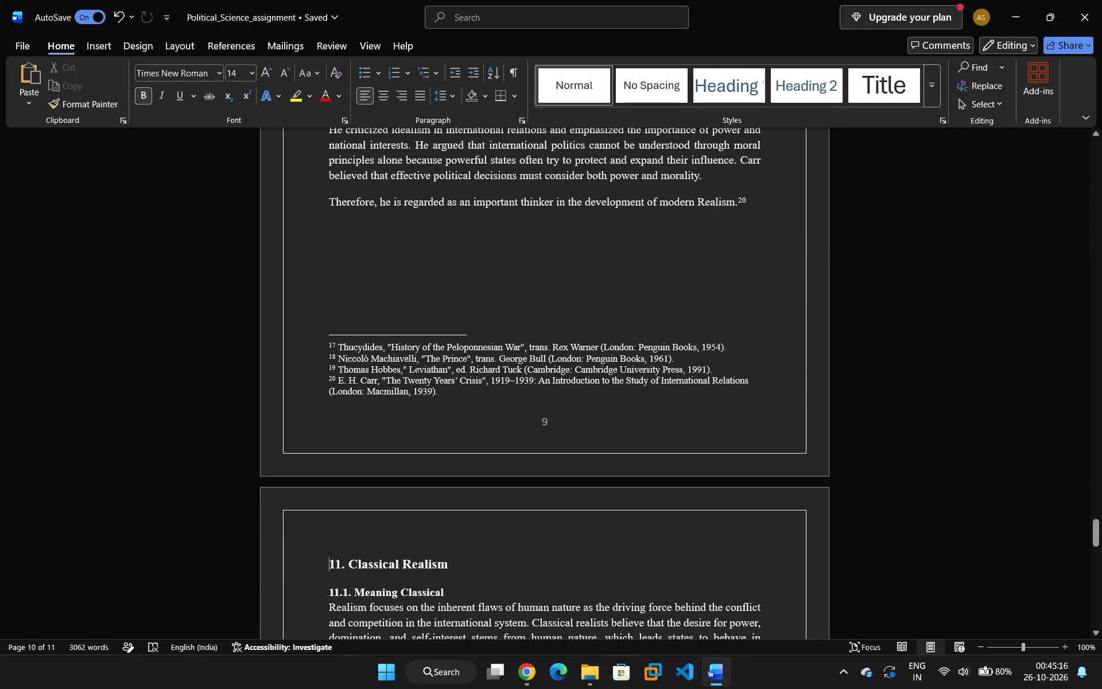
{"action": "left_click", "coordinate": [367, 309]}
{"action": "left_click", "coordinate": [341, 316]}
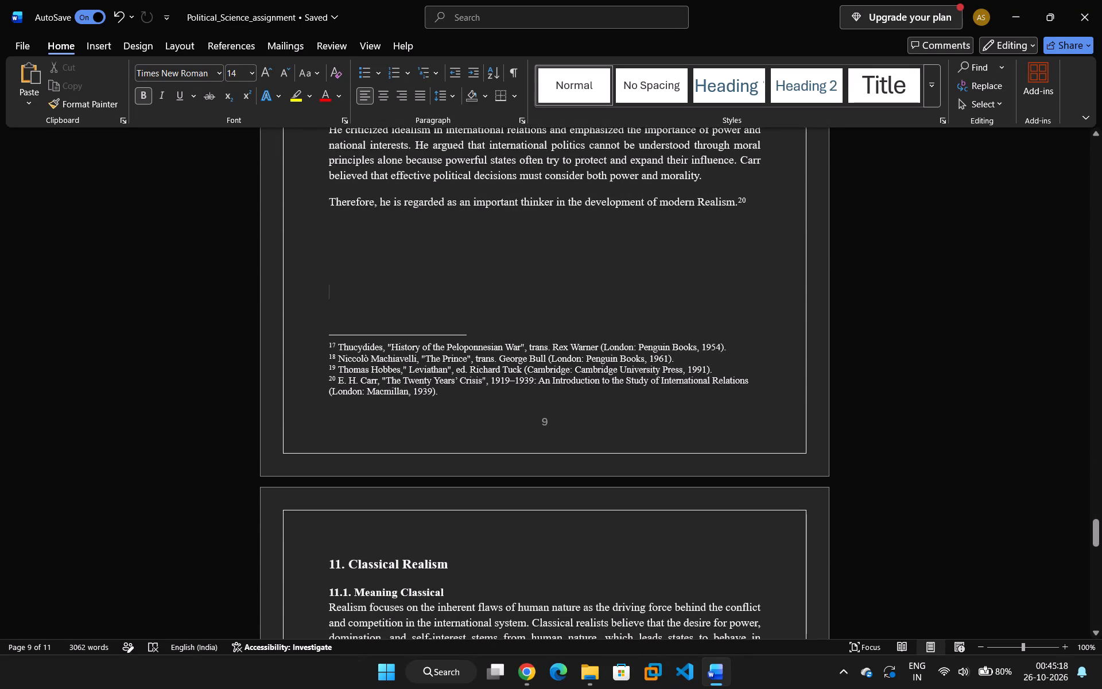
{"action": "left_click", "coordinate": [342, 266]}
{"action": "left_click", "coordinate": [331, 247]}
{"action": "left_click", "coordinate": [334, 226]}
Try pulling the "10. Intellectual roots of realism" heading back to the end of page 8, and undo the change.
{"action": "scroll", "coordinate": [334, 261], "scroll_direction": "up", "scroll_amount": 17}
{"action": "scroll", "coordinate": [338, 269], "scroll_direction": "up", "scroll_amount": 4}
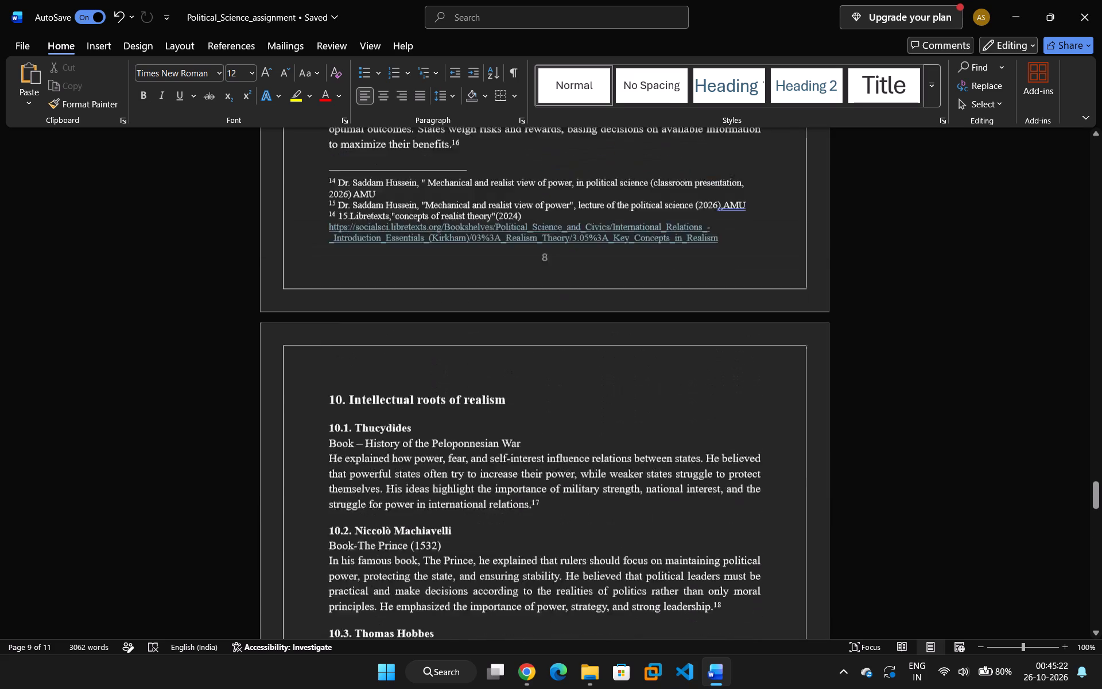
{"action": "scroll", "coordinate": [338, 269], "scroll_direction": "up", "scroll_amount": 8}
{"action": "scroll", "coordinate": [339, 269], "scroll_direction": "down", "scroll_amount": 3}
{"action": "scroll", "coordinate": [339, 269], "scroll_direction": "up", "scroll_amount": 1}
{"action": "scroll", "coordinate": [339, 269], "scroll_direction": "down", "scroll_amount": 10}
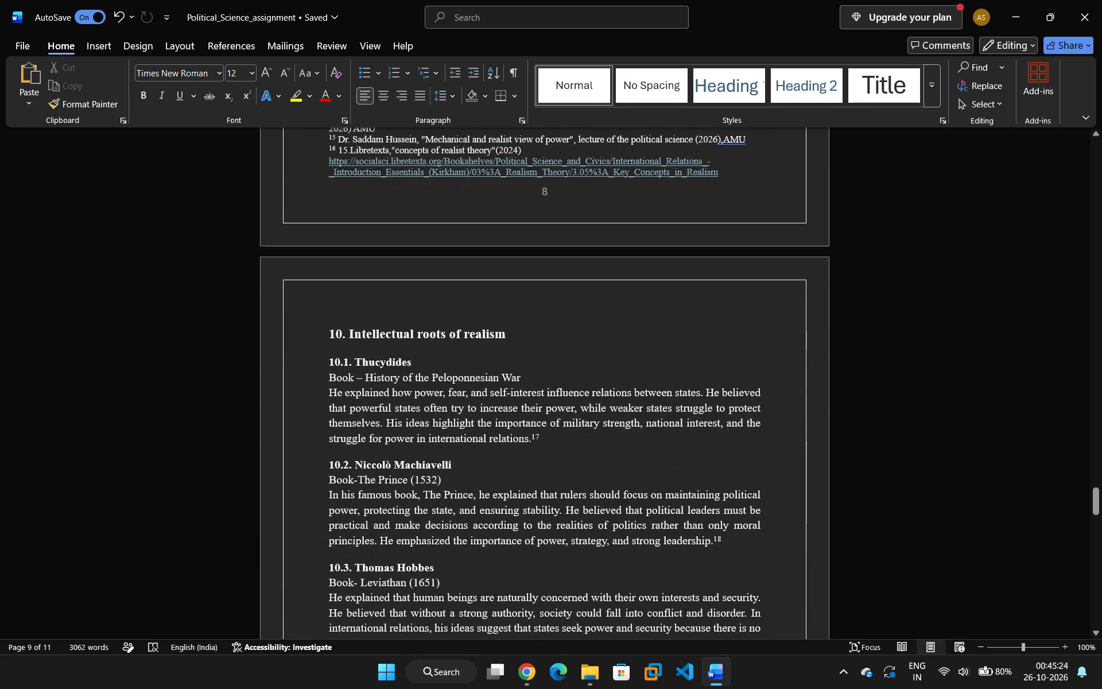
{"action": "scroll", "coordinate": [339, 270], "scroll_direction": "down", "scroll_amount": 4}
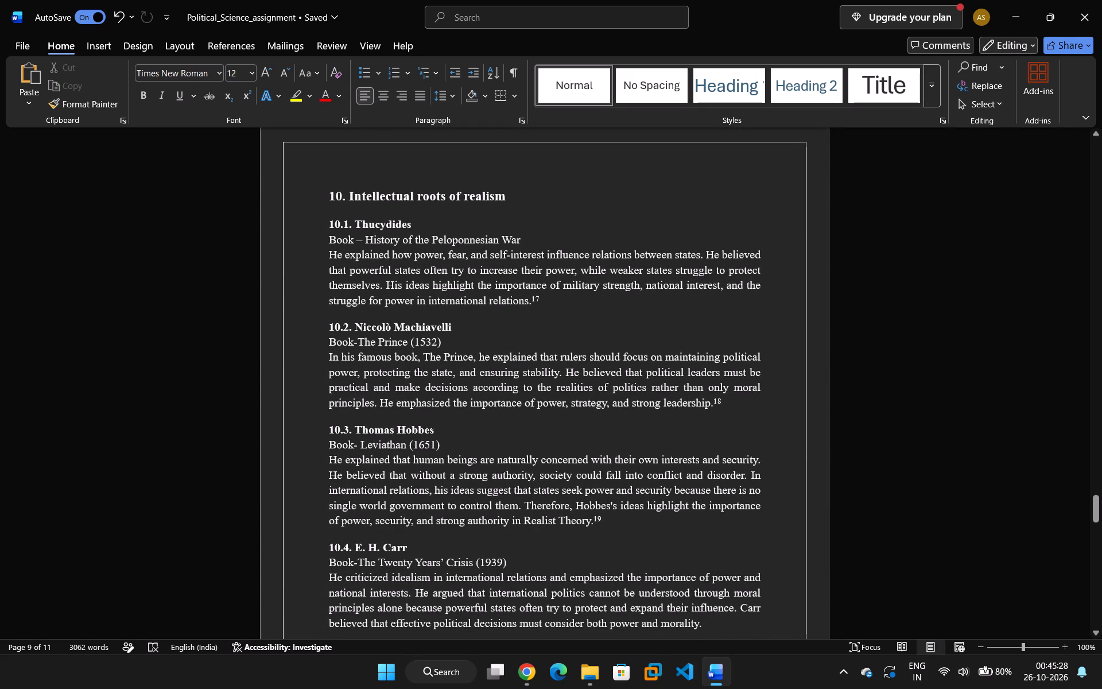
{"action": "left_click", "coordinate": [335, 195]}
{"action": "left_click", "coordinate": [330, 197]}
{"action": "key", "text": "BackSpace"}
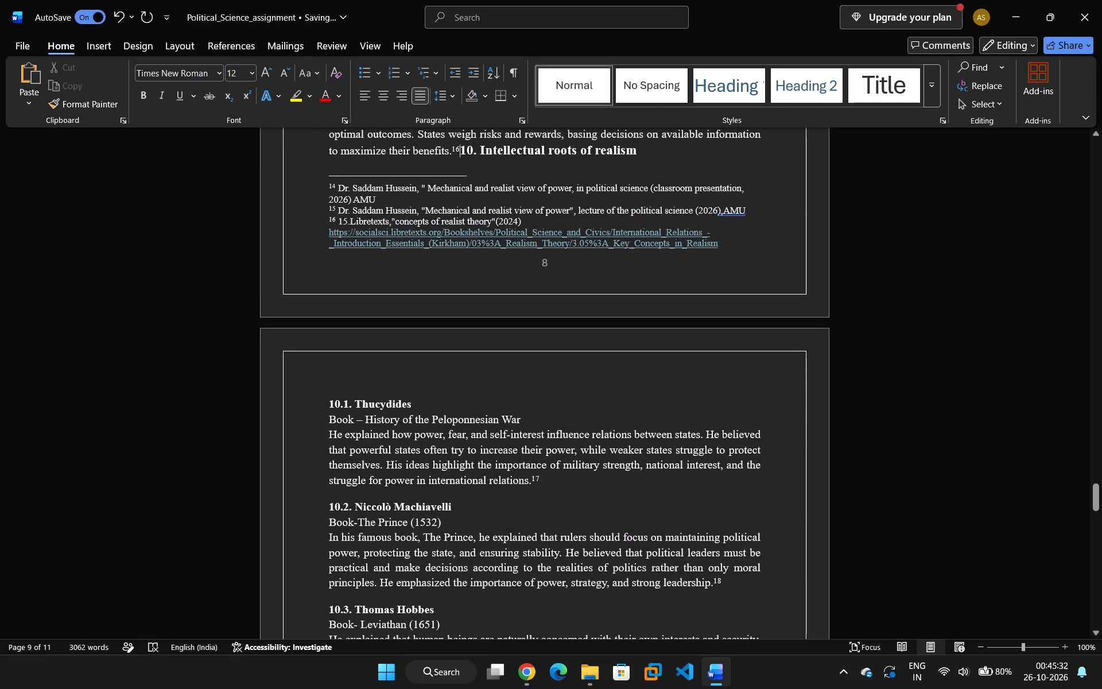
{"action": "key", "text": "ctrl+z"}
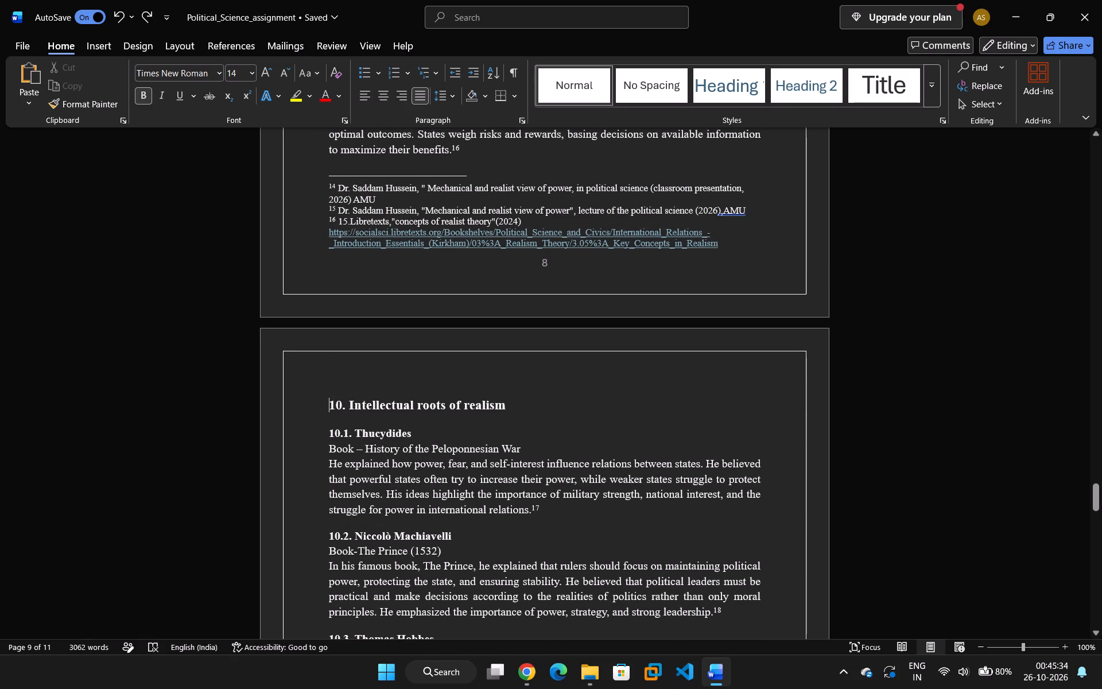
Insert a blank line between the book title and the explanatory paragraph in section 10.1 Thucydides.
{"action": "scroll", "coordinate": [359, 221], "scroll_direction": "down", "scroll_amount": 7}
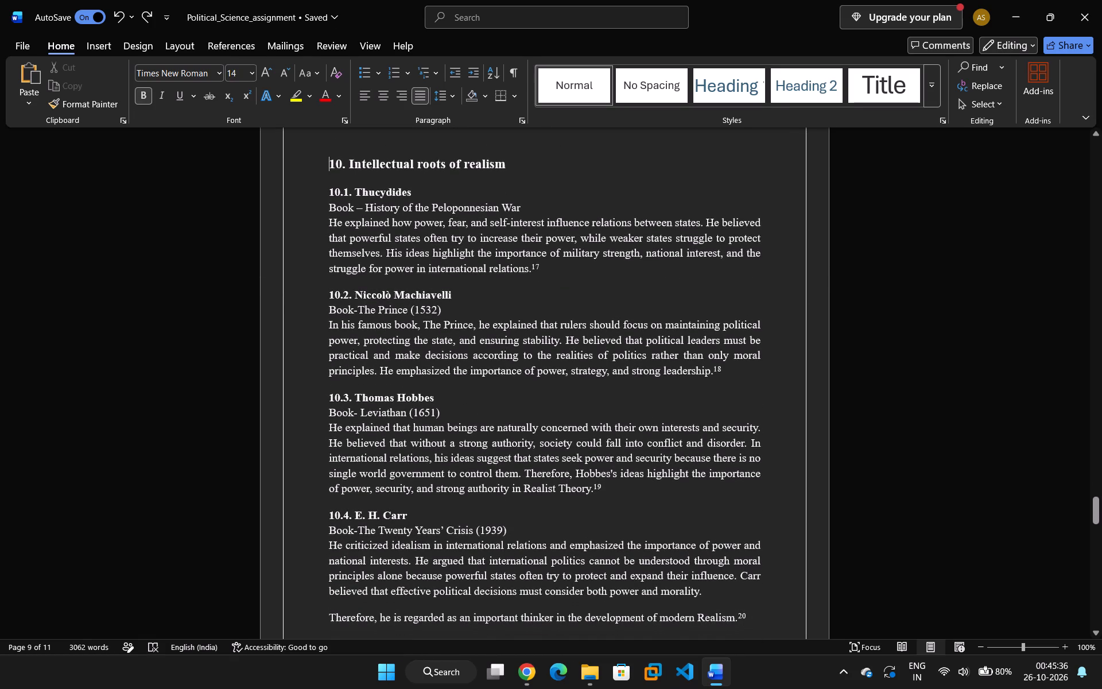
{"action": "left_click_drag", "start_coordinate": [325, 206], "coordinate": [502, 202]}
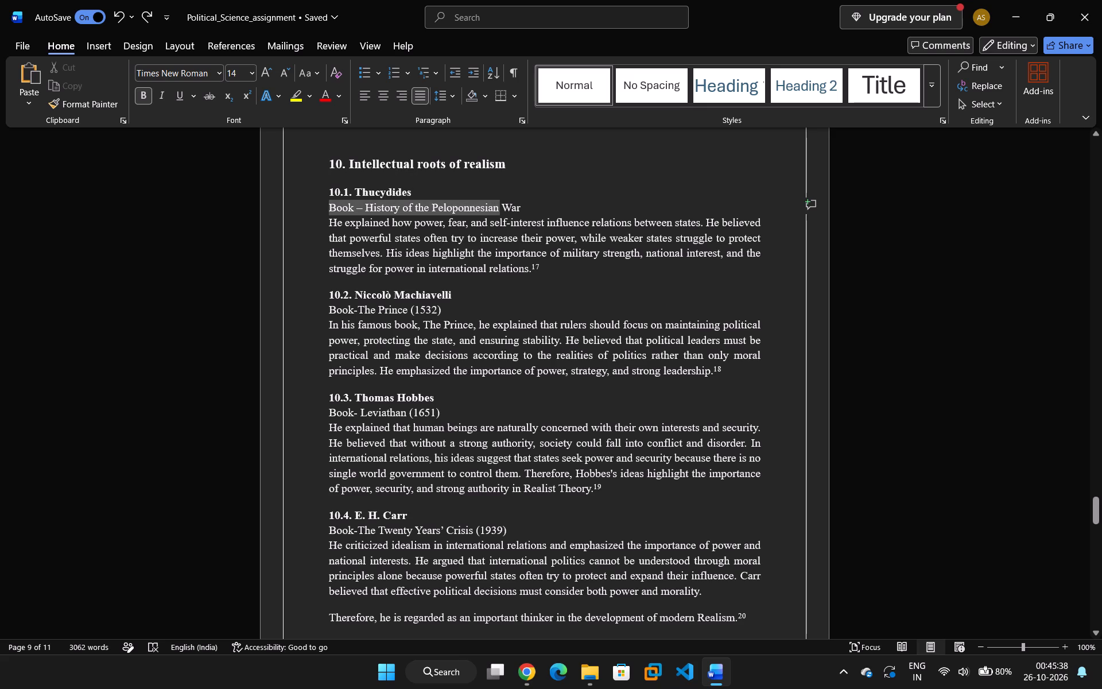
{"action": "left_click_drag", "start_coordinate": [502, 202], "coordinate": [518, 206]}
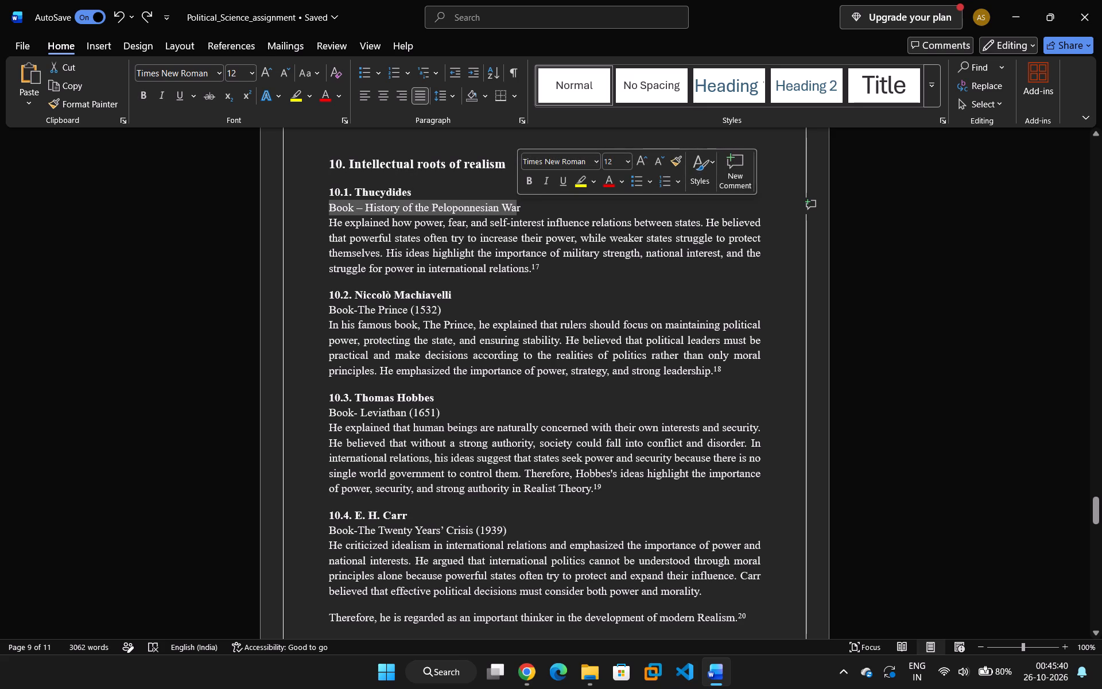
{"action": "left_click", "coordinate": [521, 204]}
{"action": "left_click_drag", "start_coordinate": [523, 204], "coordinate": [319, 219]}
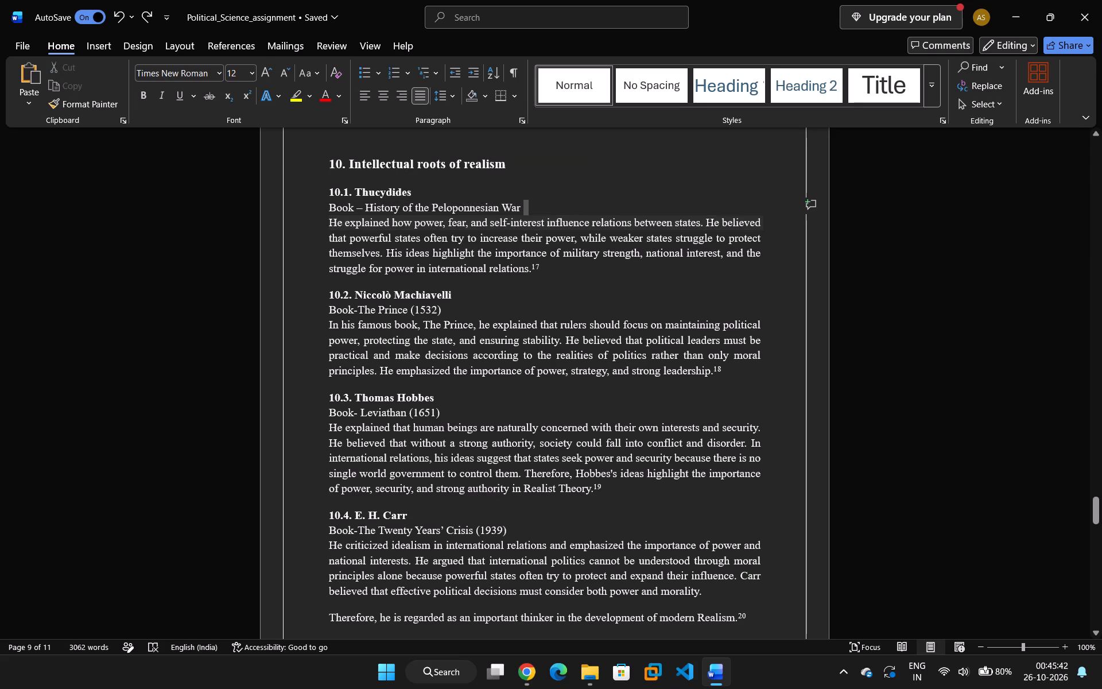
{"action": "left_click_drag", "start_coordinate": [319, 219], "coordinate": [324, 210]}
{"action": "left_click", "coordinate": [525, 202]}
{"action": "key", "text": "Return"}
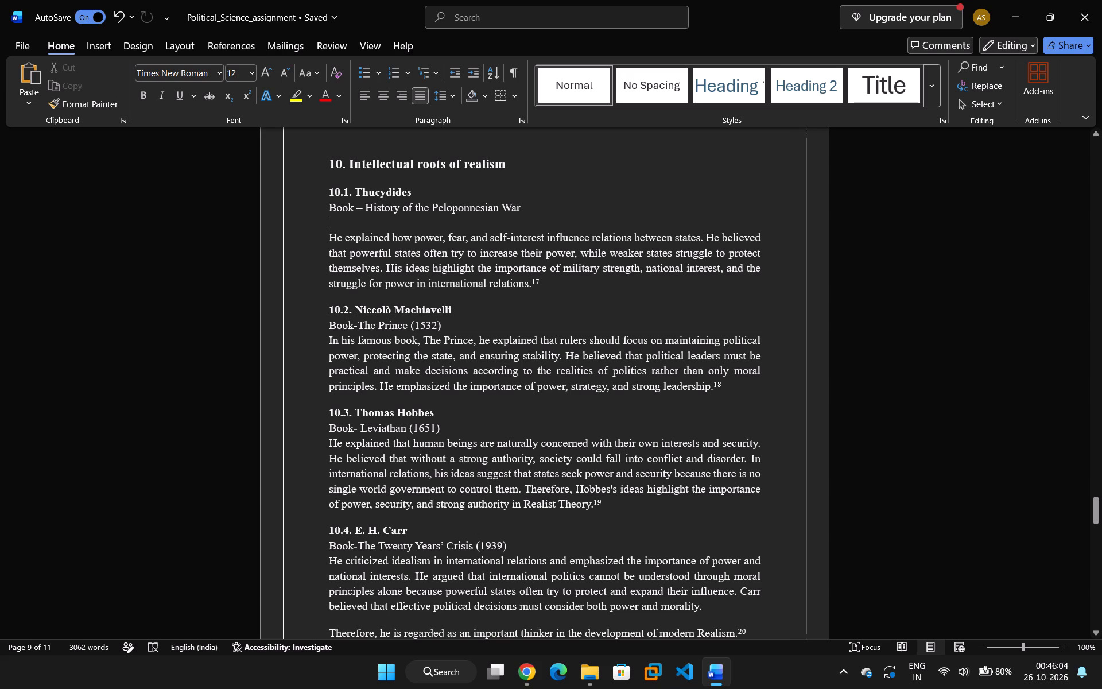
Insert a blank line below the book titles in section 10.2 Niccolò Machiavelli and section 10.3 Thomas Hobbes.
{"action": "scroll", "coordinate": [559, 292], "scroll_direction": "down", "scroll_amount": 3}
{"action": "left_click", "coordinate": [451, 223]}
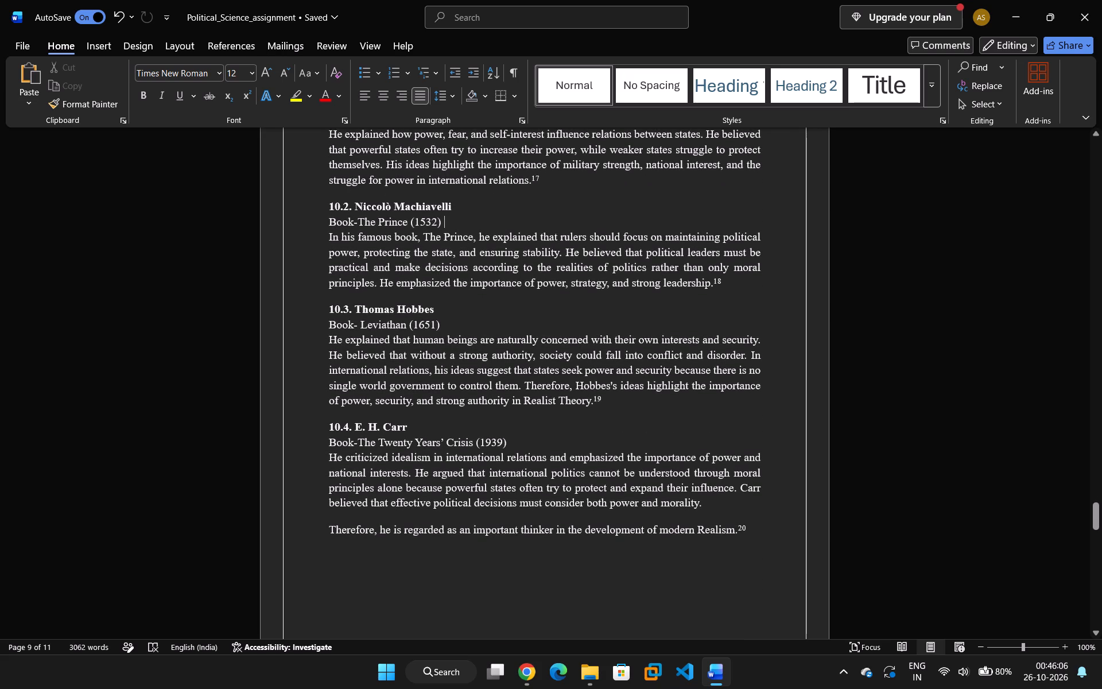
{"action": "key", "text": "Return"}
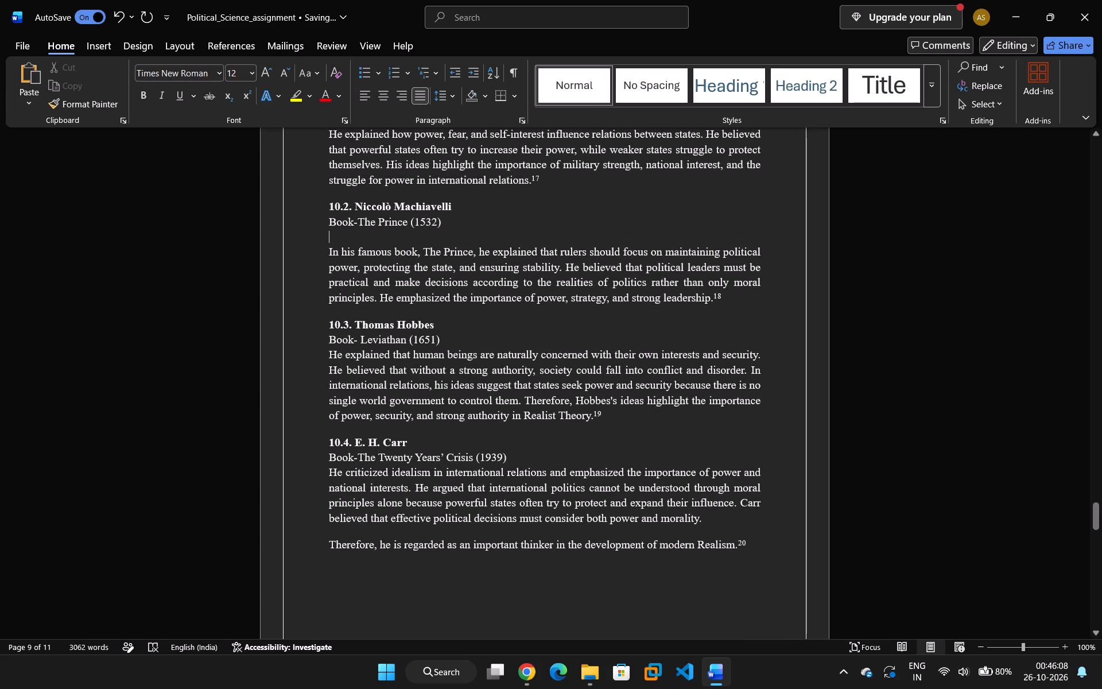
{"action": "scroll", "coordinate": [442, 319], "scroll_direction": "down", "scroll_amount": 2}
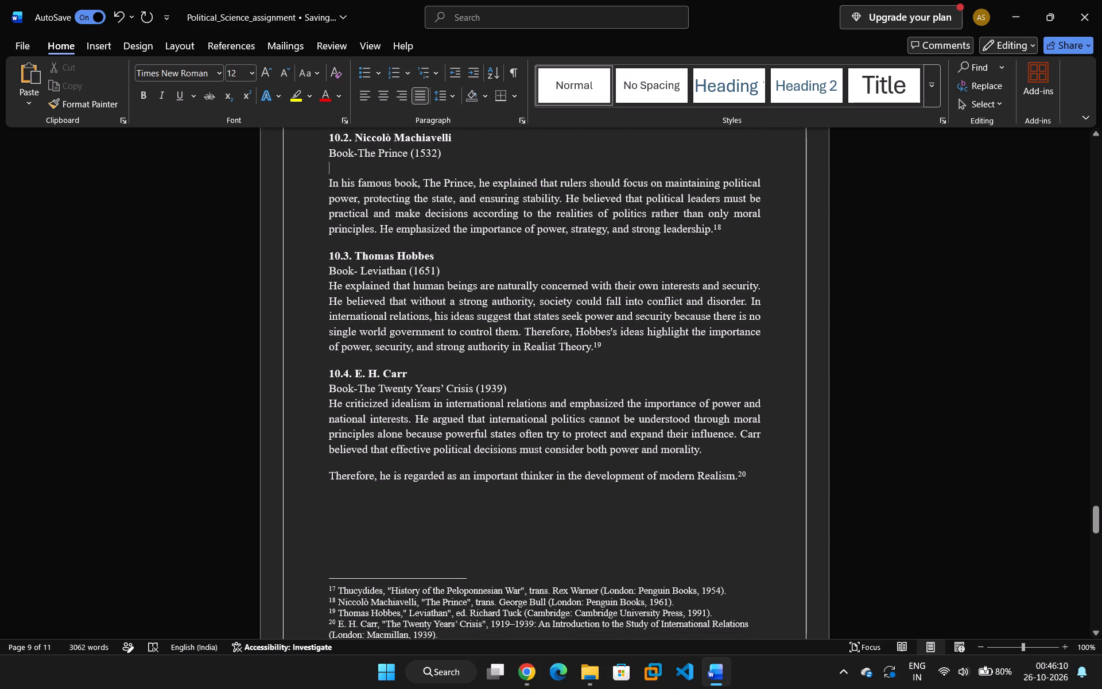
{"action": "left_click", "coordinate": [441, 272]}
{"action": "key", "text": "Return"}
Join the closing sentence "Therefore, he is regarded as…" in section 10.4 E. H. Carr onto the end of the preceding paragraph.
{"action": "scroll", "coordinate": [449, 274], "scroll_direction": "down", "scroll_amount": 4}
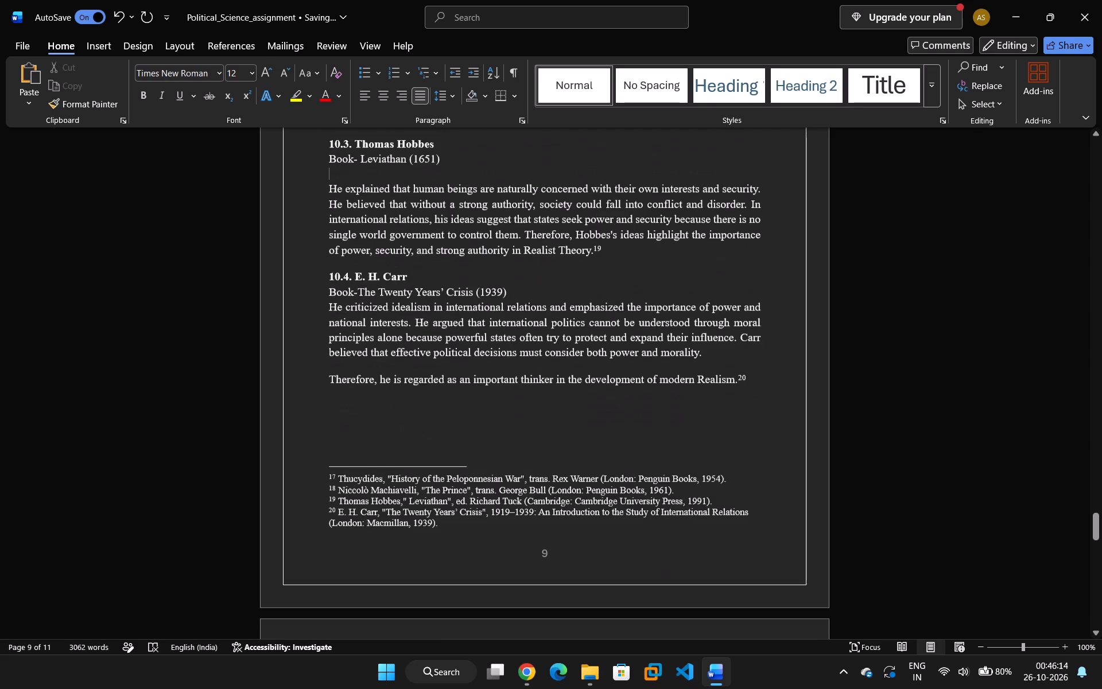
{"action": "scroll", "coordinate": [345, 334], "scroll_direction": "down", "scroll_amount": 1}
{"action": "left_click", "coordinate": [329, 322]}
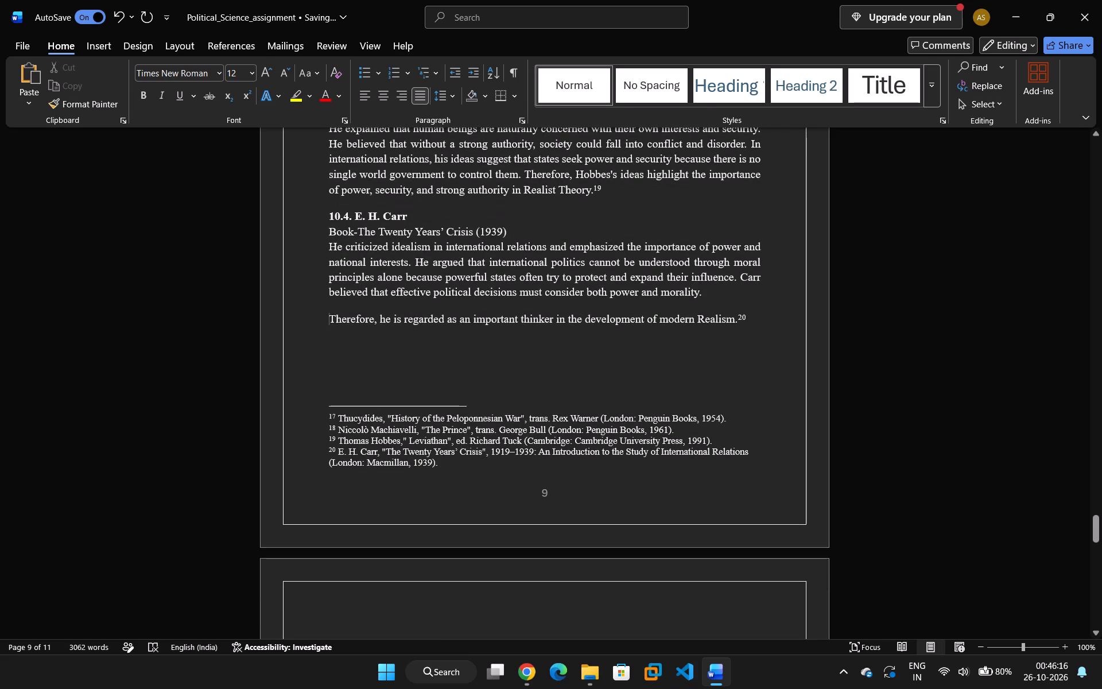
{"action": "key", "text": "BackSpace"}
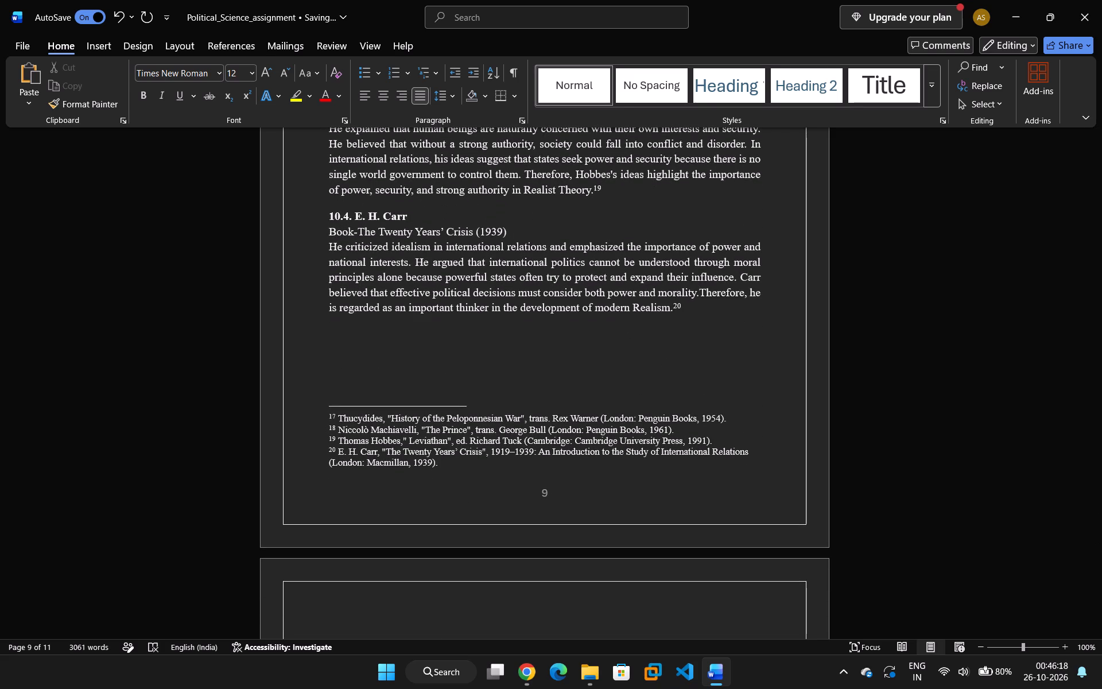
Insert a blank line below the book title "The Twenty Years' Crisis (1939)" in section 10.4 E. H. Carr.
{"action": "scroll", "coordinate": [343, 215], "scroll_direction": "up", "scroll_amount": 1}
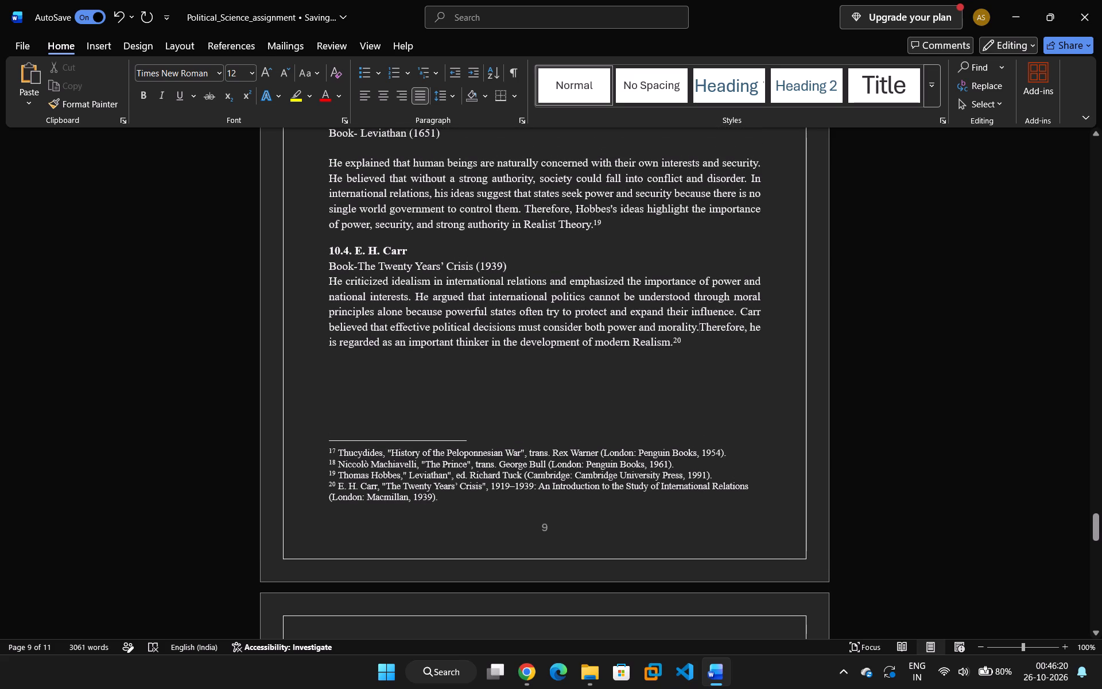
{"action": "scroll", "coordinate": [379, 238], "scroll_direction": "up", "scroll_amount": 3}
{"action": "scroll", "coordinate": [380, 238], "scroll_direction": "down", "scroll_amount": 2}
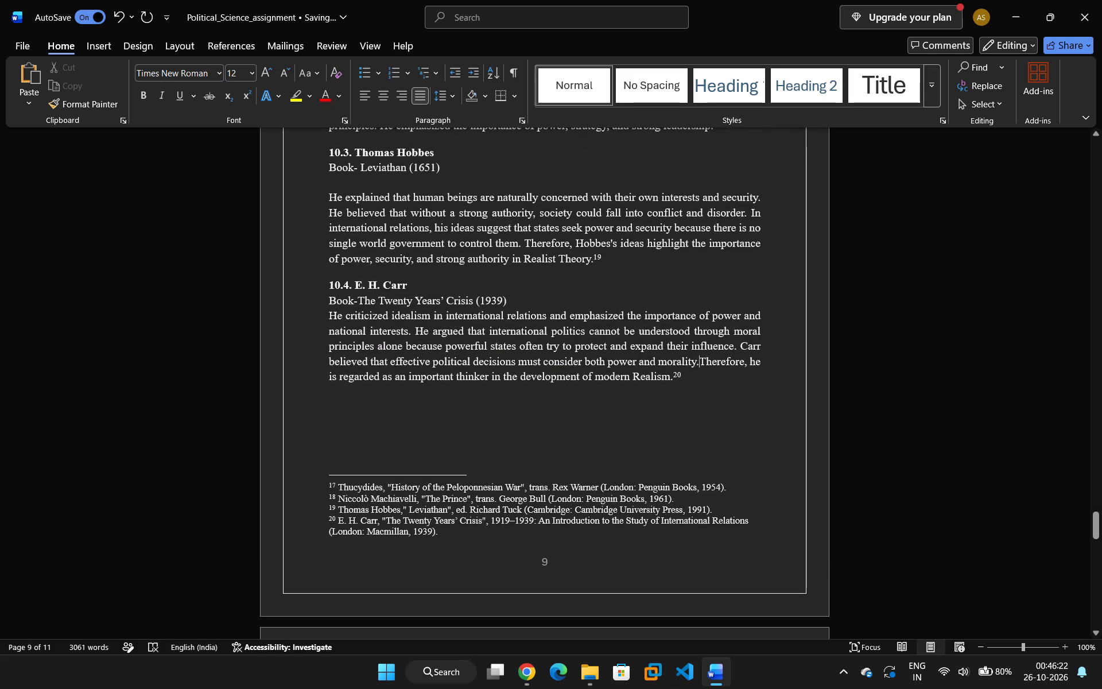
{"action": "scroll", "coordinate": [443, 235], "scroll_direction": "down", "scroll_amount": 2}
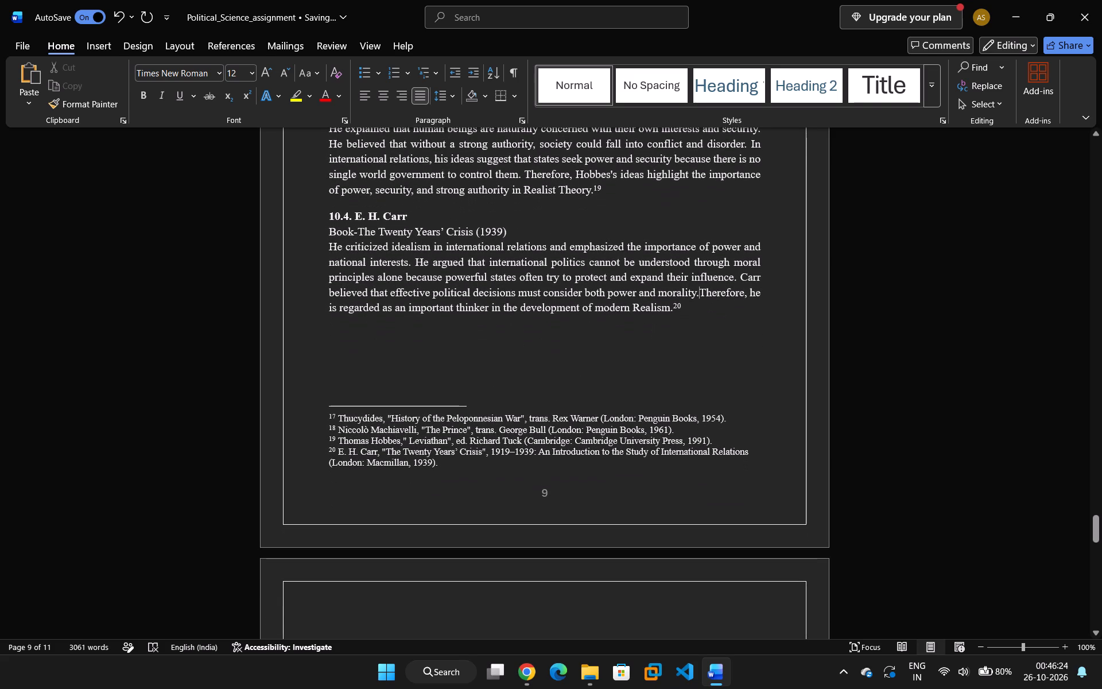
{"action": "left_click", "coordinate": [516, 231]}
{"action": "key", "text": "Return"}
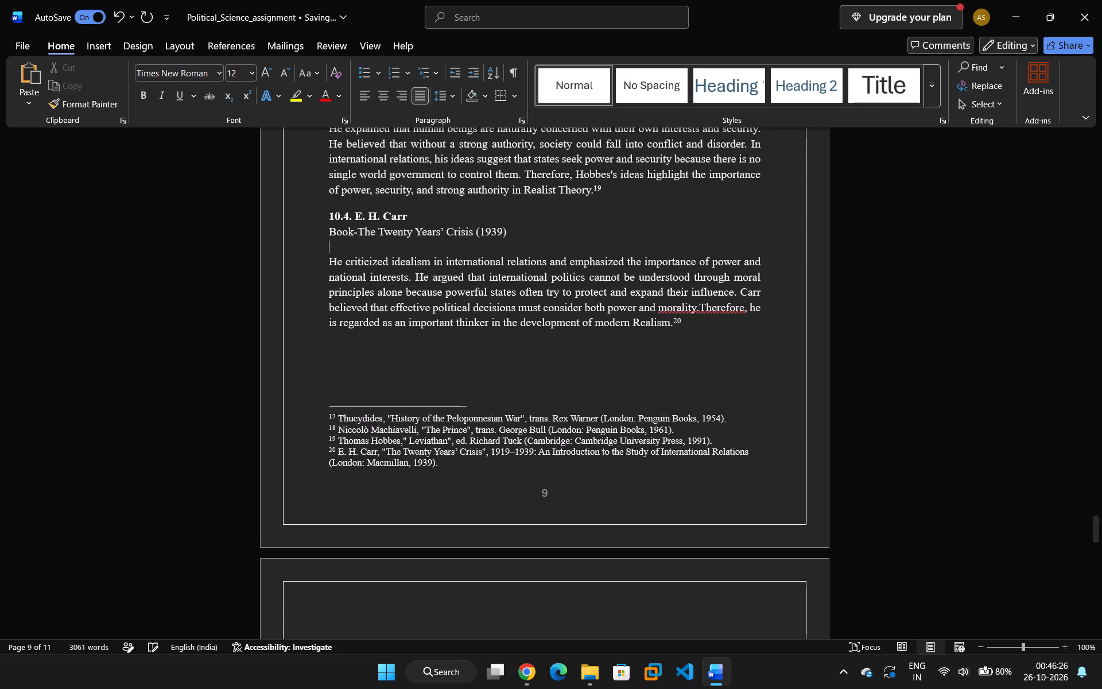
Review the spacing and page flow from section 10 on page 9 through section 13 at the page 10 to 11 break.
{"action": "scroll", "coordinate": [528, 238], "scroll_direction": "down", "scroll_amount": 2}
{"action": "scroll", "coordinate": [530, 245], "scroll_direction": "up", "scroll_amount": 9}
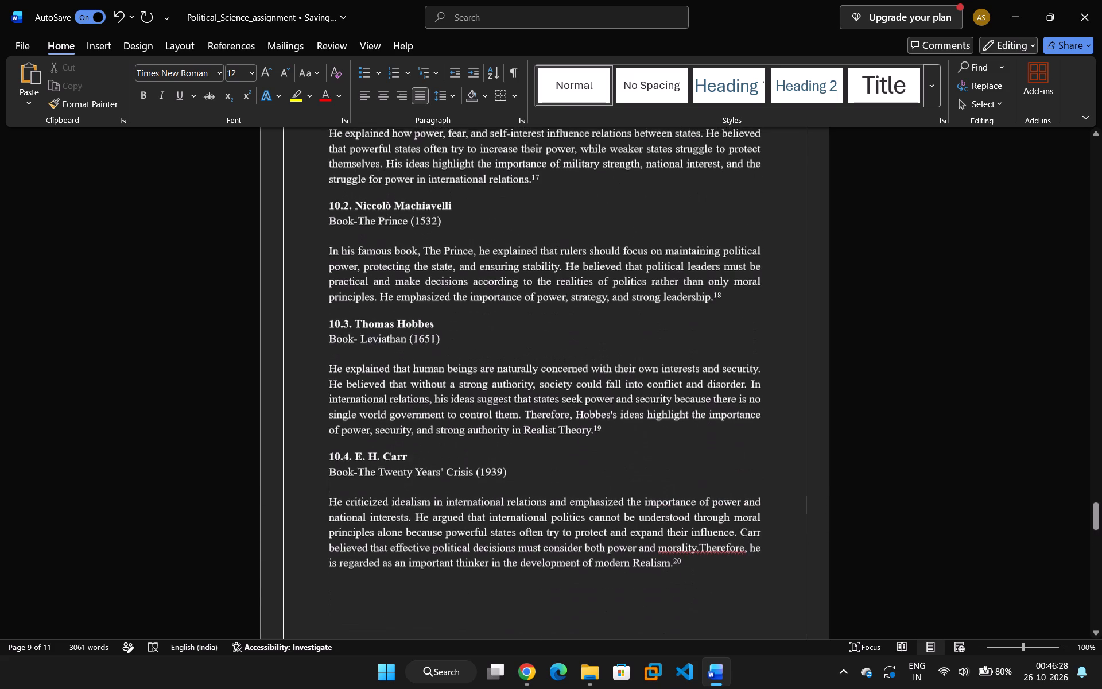
{"action": "scroll", "coordinate": [552, 226], "scroll_direction": "up", "scroll_amount": 7}
{"action": "scroll", "coordinate": [550, 238], "scroll_direction": "down", "scroll_amount": 12}
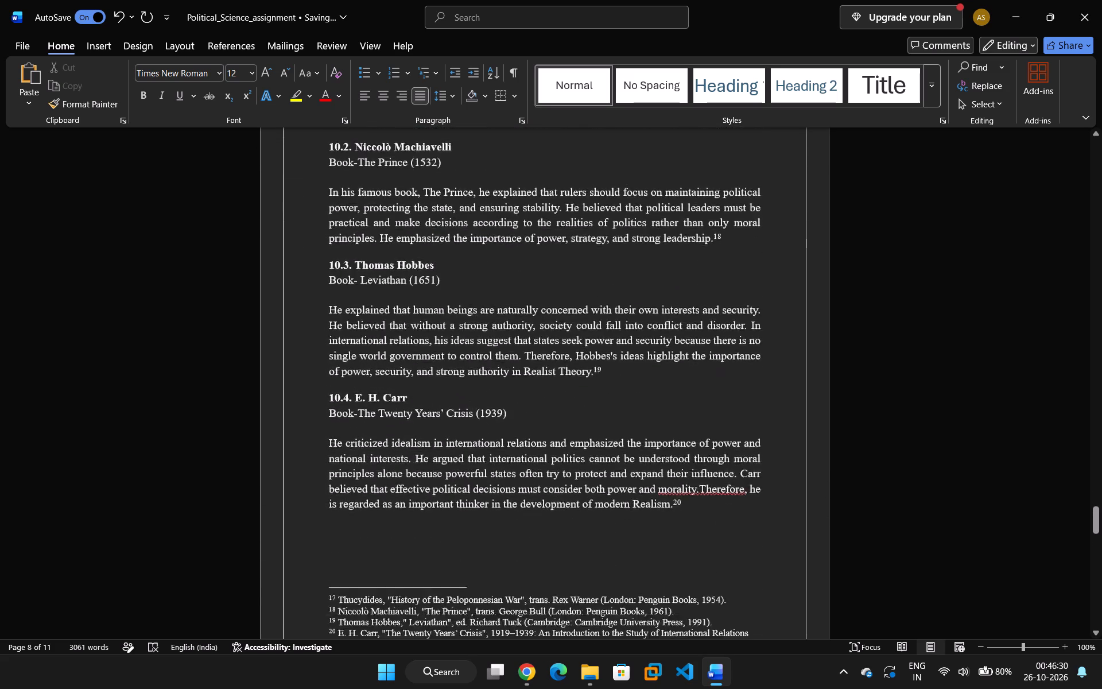
{"action": "scroll", "coordinate": [547, 247], "scroll_direction": "down", "scroll_amount": 17}
{"action": "scroll", "coordinate": [542, 254], "scroll_direction": "up", "scroll_amount": 1}
{"action": "scroll", "coordinate": [542, 255], "scroll_direction": "down", "scroll_amount": 7}
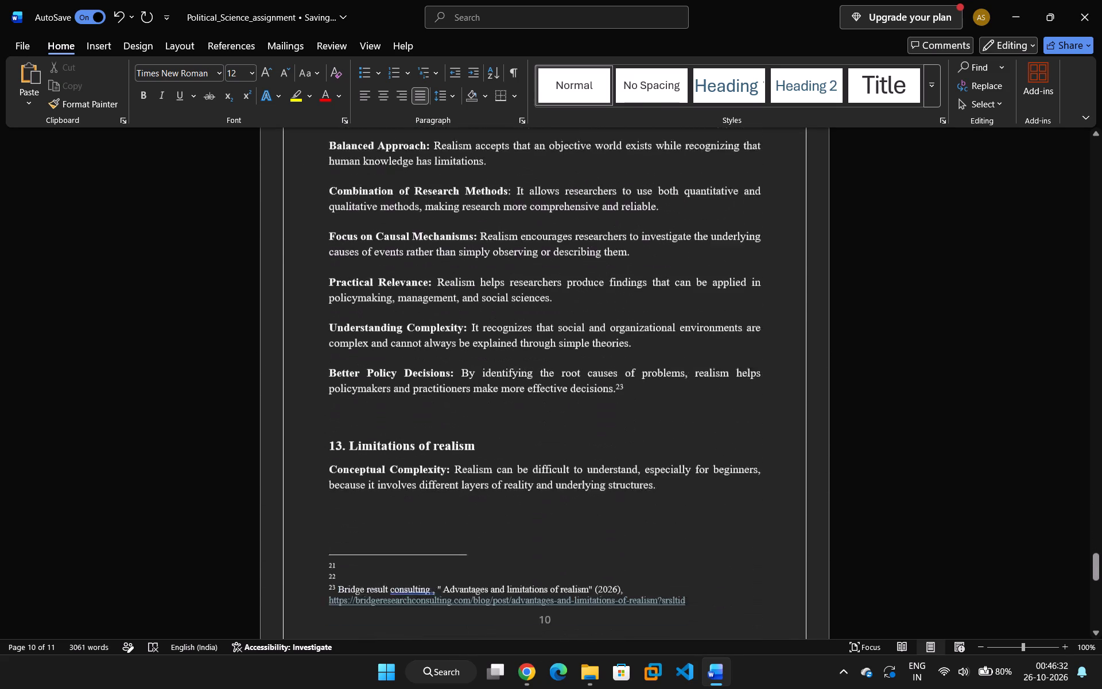
{"action": "scroll", "coordinate": [540, 258], "scroll_direction": "down", "scroll_amount": 5}
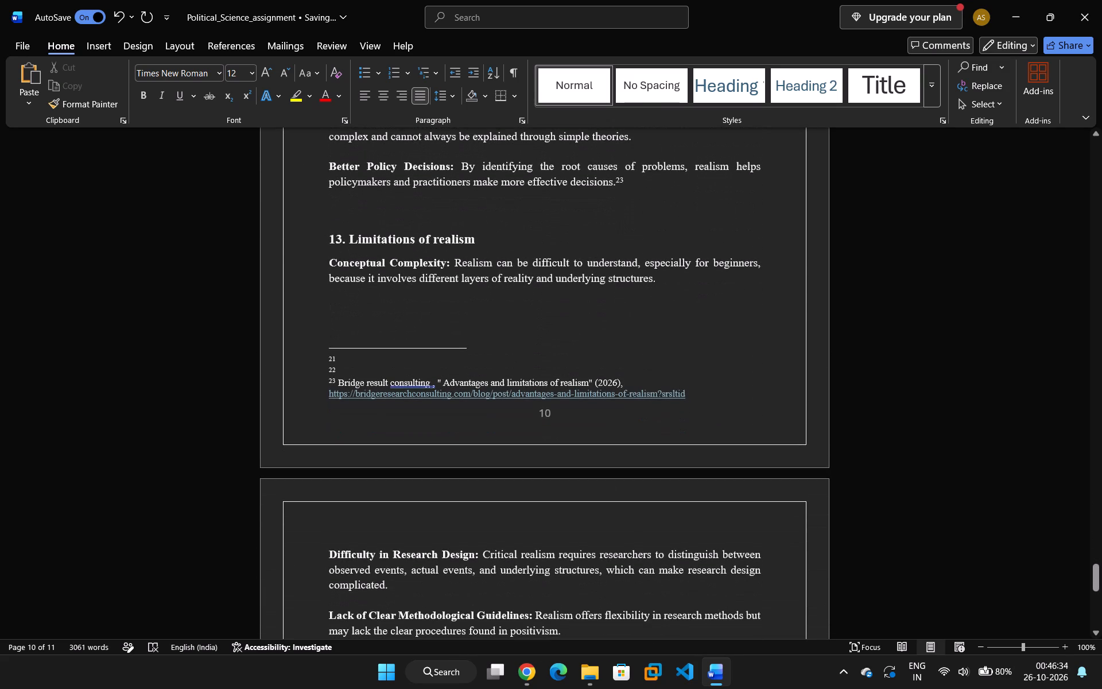
{"action": "scroll", "coordinate": [537, 261], "scroll_direction": "up", "scroll_amount": 12}
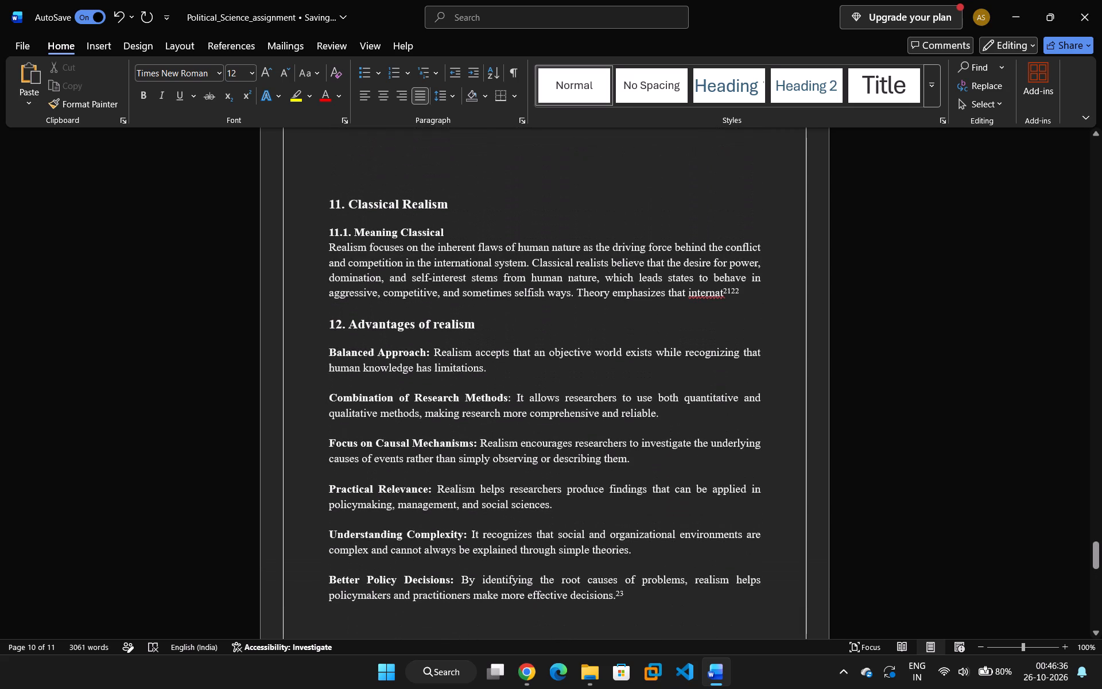
Insert three blank lines before the "13. Limitations of realism" heading to push it from page 10 onto page 11.
{"action": "scroll", "coordinate": [536, 264], "scroll_direction": "down", "scroll_amount": 10}
{"action": "scroll", "coordinate": [343, 304], "scroll_direction": "down", "scroll_amount": 1}
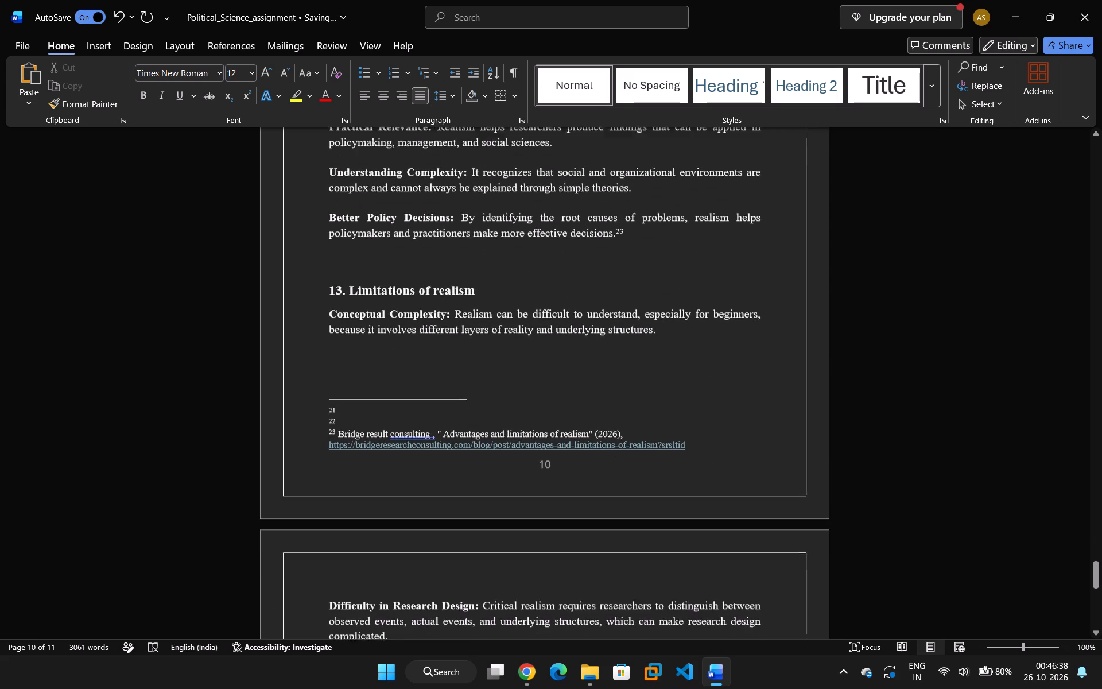
{"action": "scroll", "coordinate": [336, 304], "scroll_direction": "down", "scroll_amount": 1}
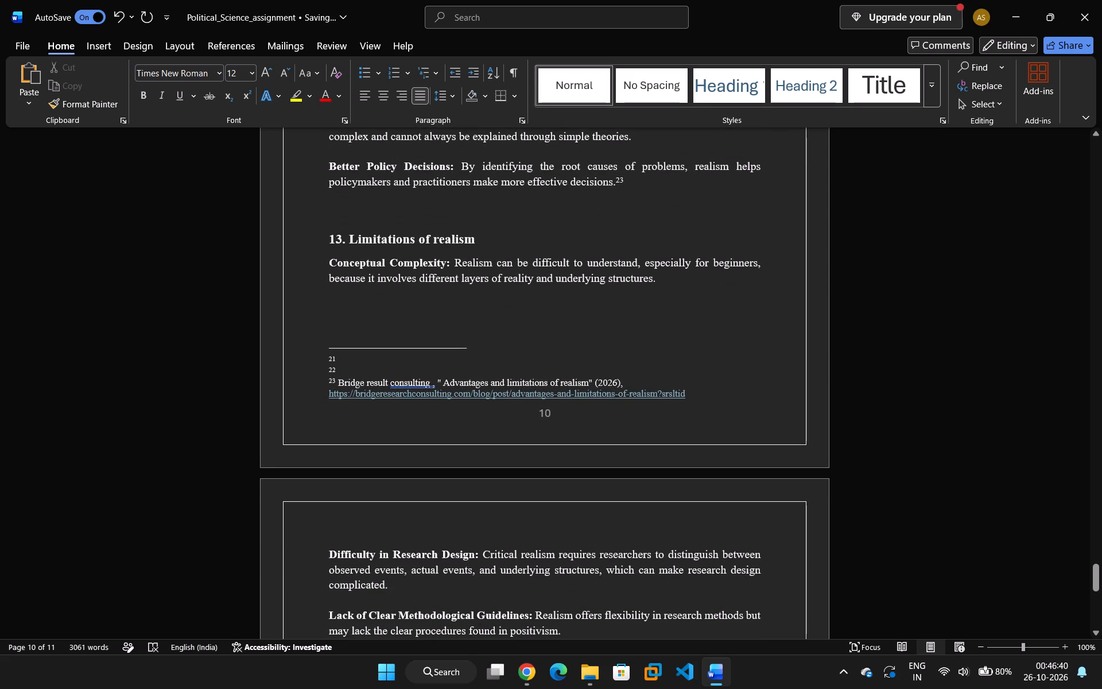
{"action": "left_click", "coordinate": [328, 235]}
{"action": "key", "text": "Return"}
{"action": "key", "text": "Return"}
{"action": "key", "text": "Return"}
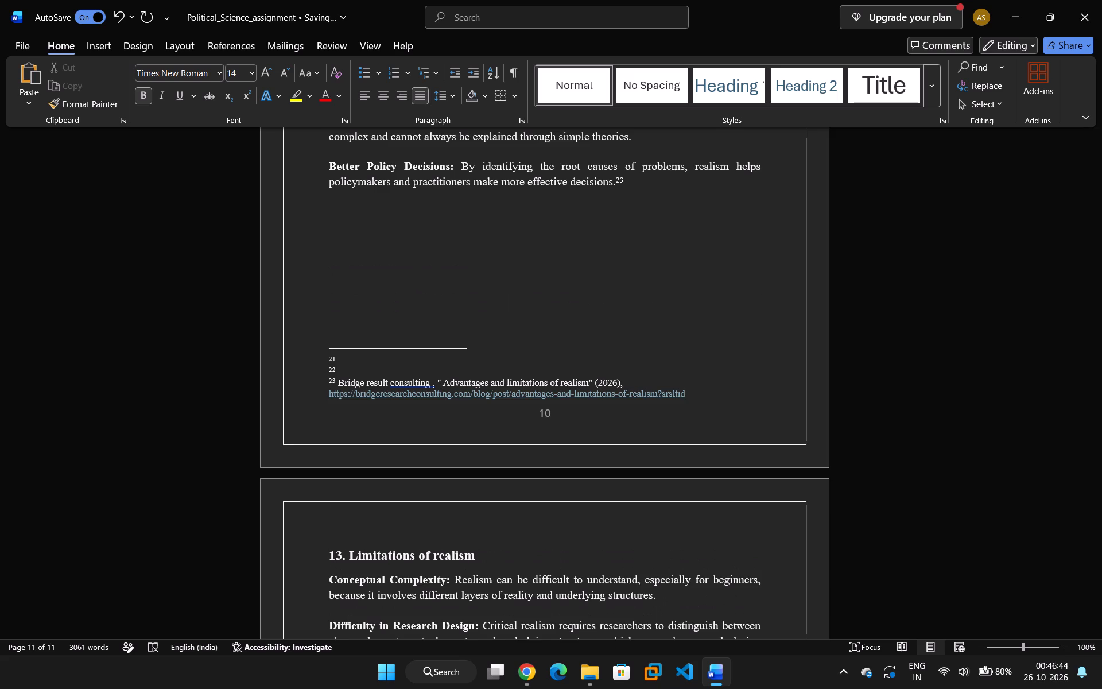
Review the layout of pages 9 to 11, from section 10 through the "15. Bibliography" heading, including the footnotes.
{"action": "scroll", "coordinate": [394, 270], "scroll_direction": "down", "scroll_amount": 16}
{"action": "scroll", "coordinate": [394, 273], "scroll_direction": "down", "scroll_amount": 5}
{"action": "scroll", "coordinate": [394, 273], "scroll_direction": "up", "scroll_amount": 5}
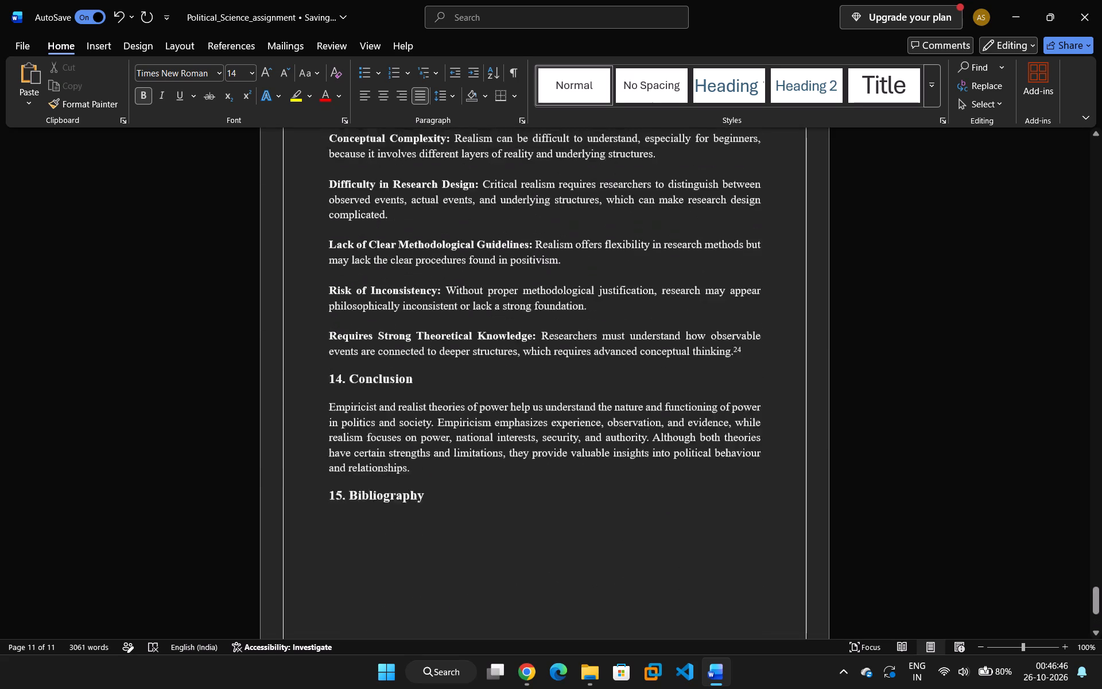
{"action": "scroll", "coordinate": [394, 273], "scroll_direction": "up", "scroll_amount": 7}
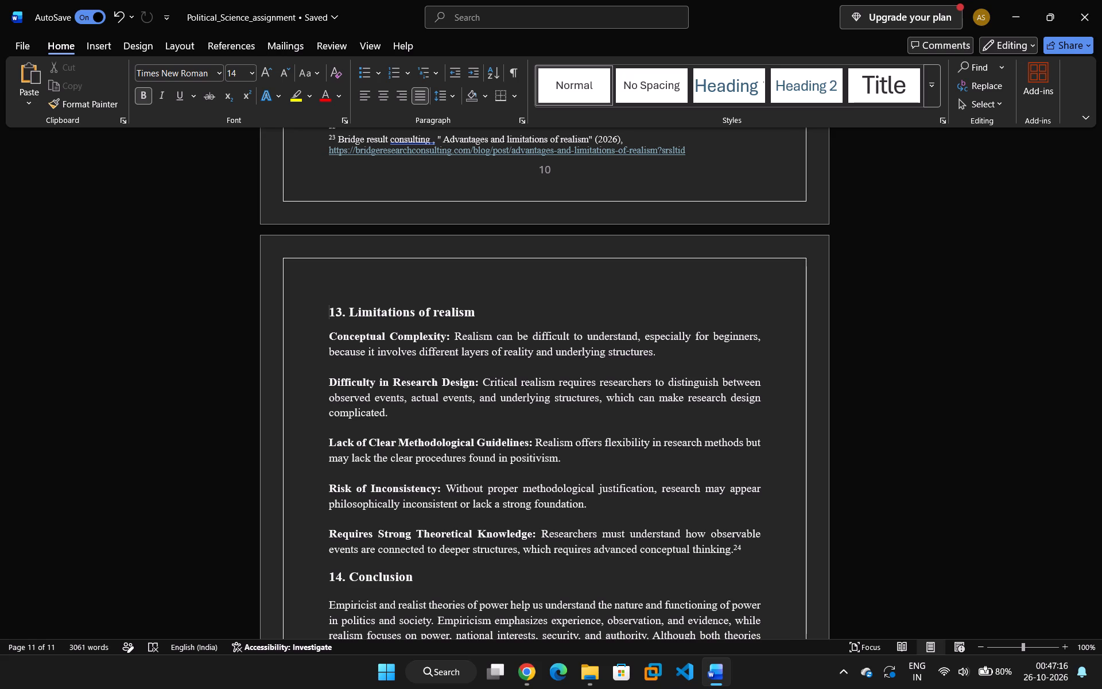
{"action": "scroll", "coordinate": [394, 276], "scroll_direction": "up", "scroll_amount": 8}
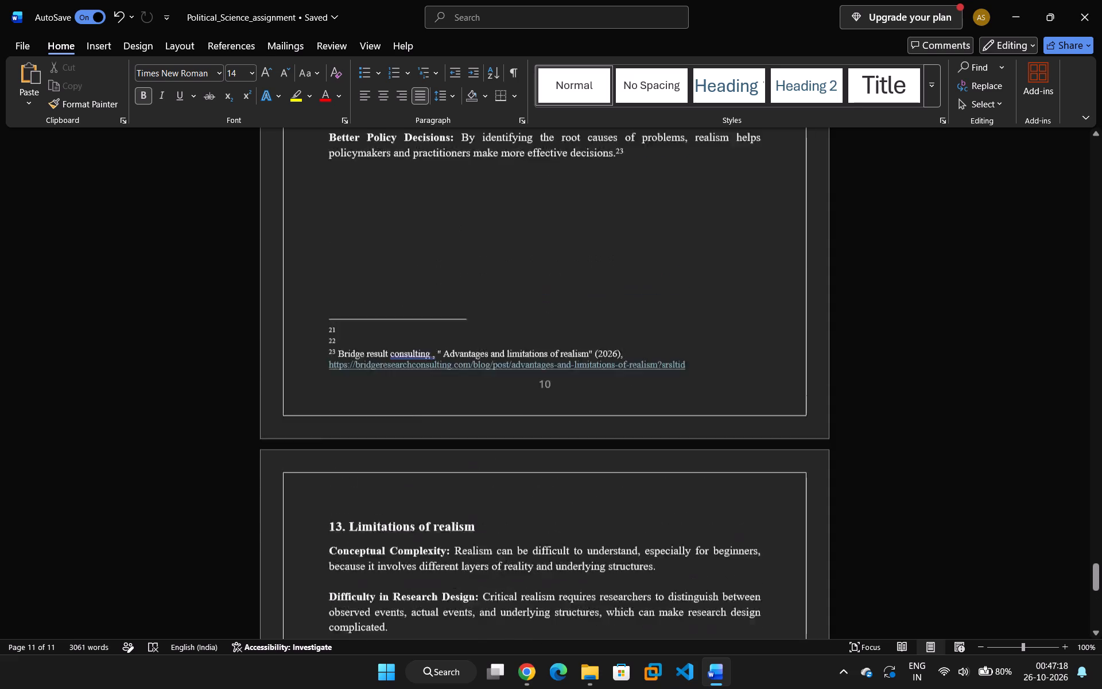
{"action": "scroll", "coordinate": [401, 281], "scroll_direction": "up", "scroll_amount": 5}
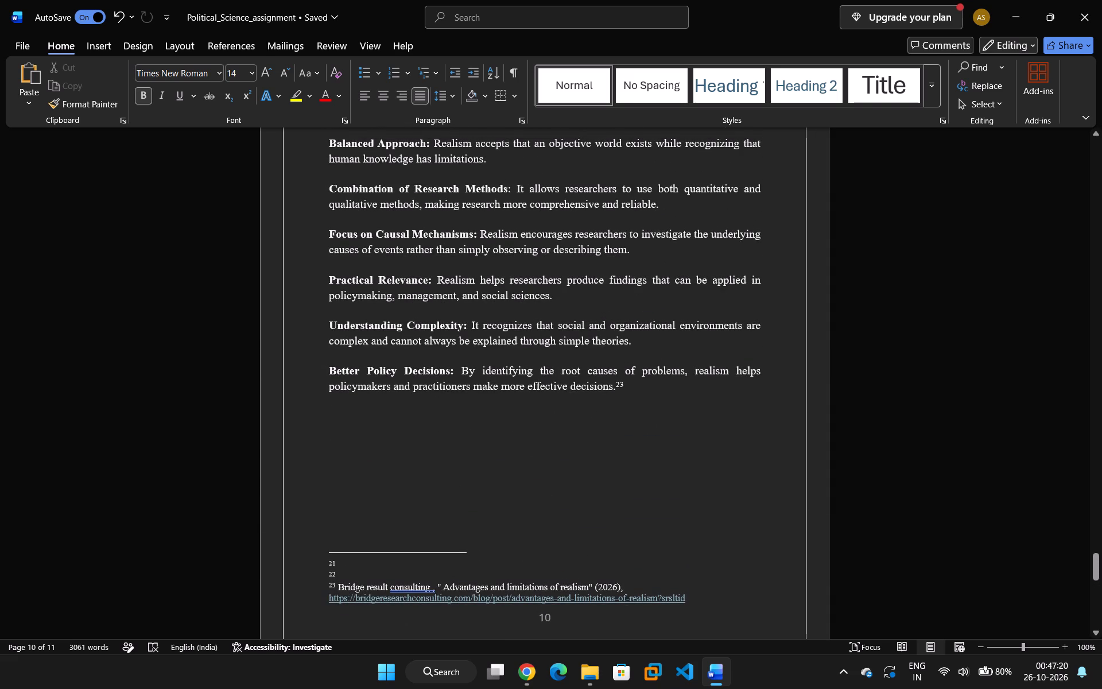
{"action": "scroll", "coordinate": [434, 318], "scroll_direction": "up", "scroll_amount": 8}
{"action": "scroll", "coordinate": [434, 318], "scroll_direction": "down", "scroll_amount": 7}
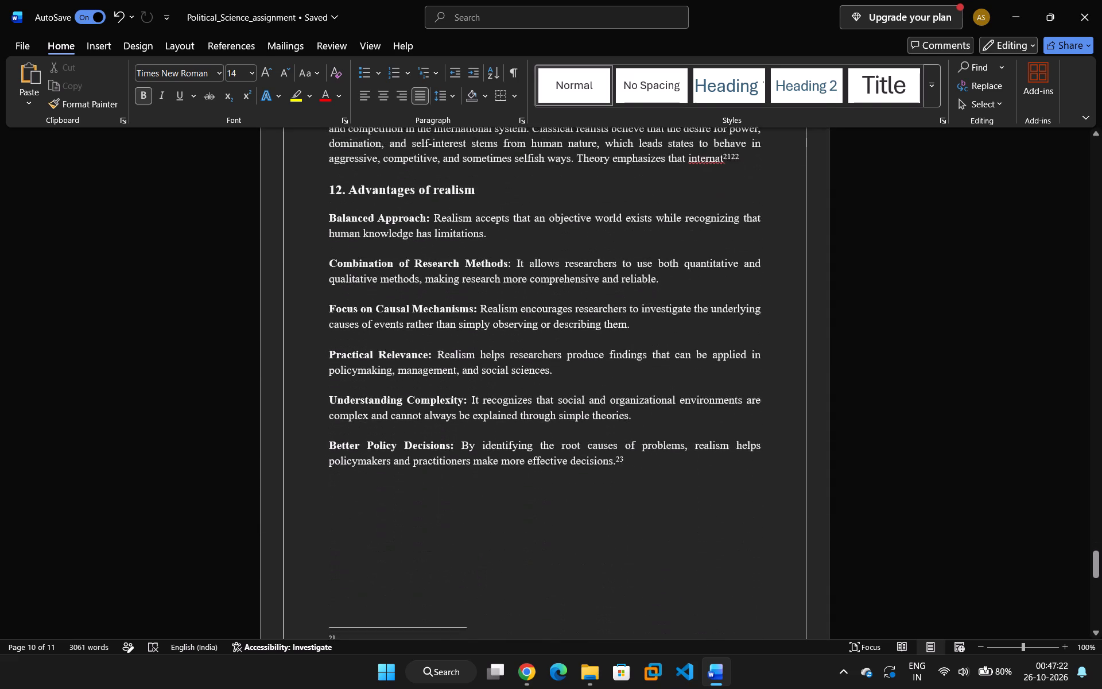
{"action": "scroll", "coordinate": [434, 318], "scroll_direction": "down", "scroll_amount": 20}
{"action": "scroll", "coordinate": [443, 322], "scroll_direction": "down", "scroll_amount": 4}
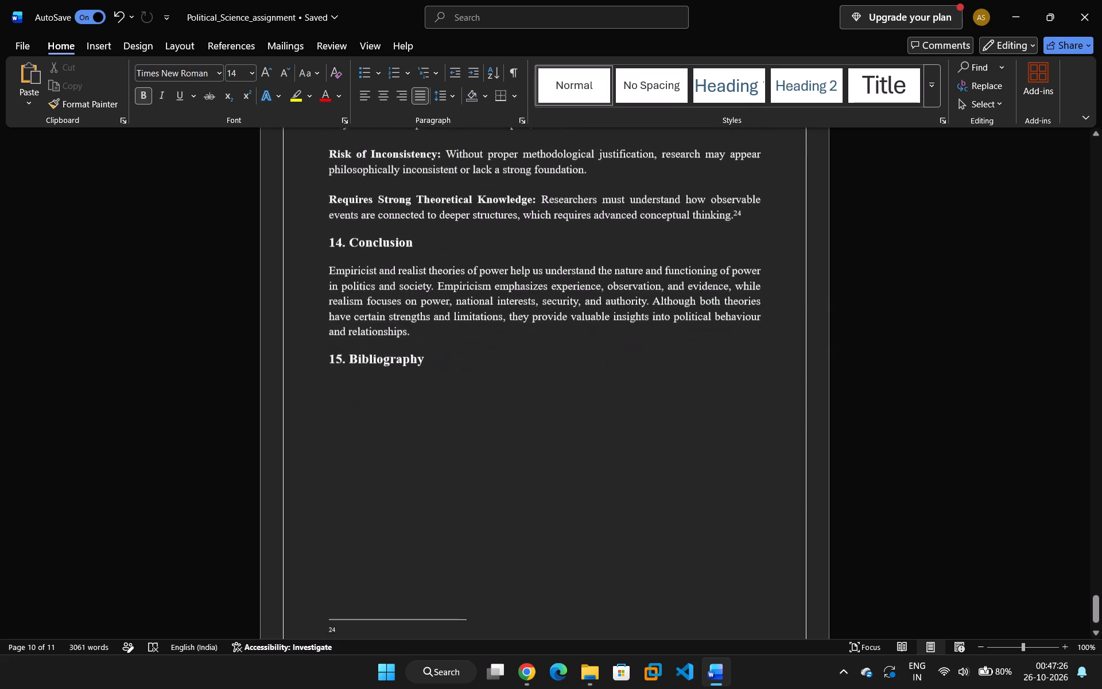
{"action": "scroll", "coordinate": [443, 322], "scroll_direction": "down", "scroll_amount": 7}
{"action": "scroll", "coordinate": [443, 322], "scroll_direction": "up", "scroll_amount": 7}
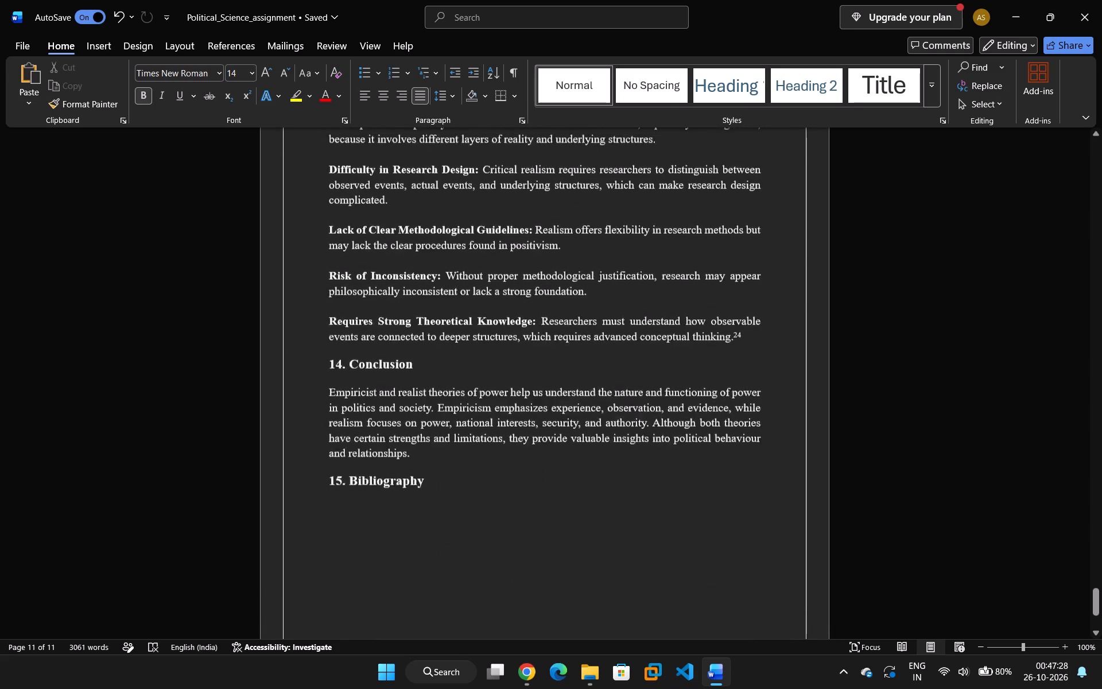
{"action": "scroll", "coordinate": [443, 322], "scroll_direction": "up", "scroll_amount": 20}
{"action": "scroll", "coordinate": [443, 322], "scroll_direction": "up", "scroll_amount": 14}
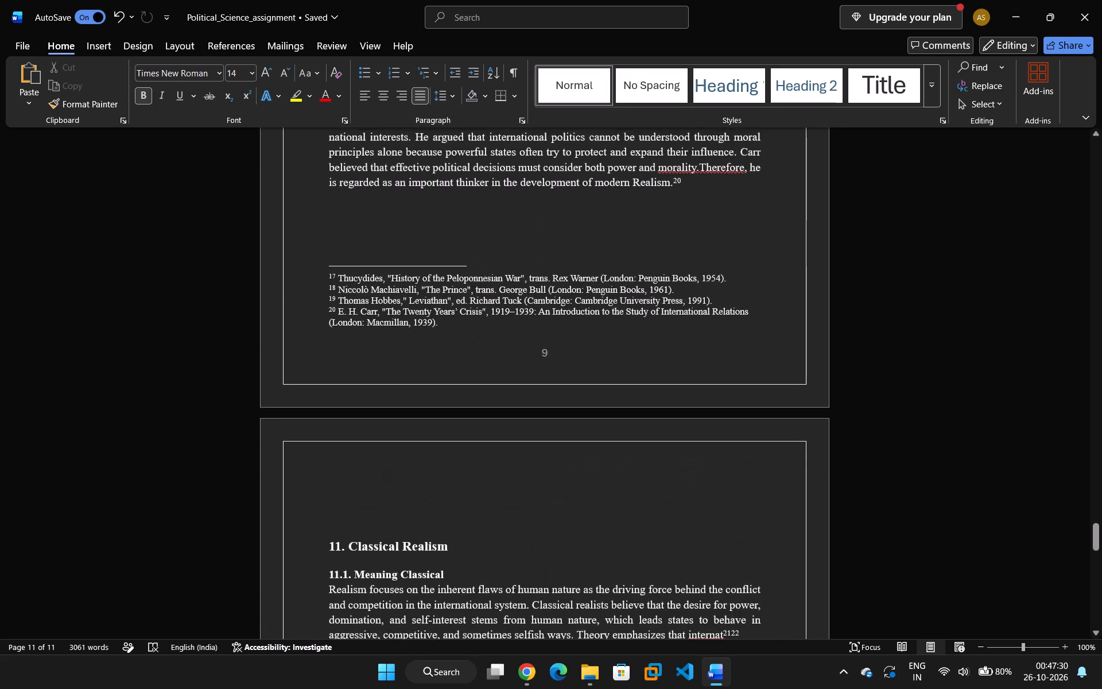
{"action": "scroll", "coordinate": [443, 322], "scroll_direction": "up", "scroll_amount": 8}
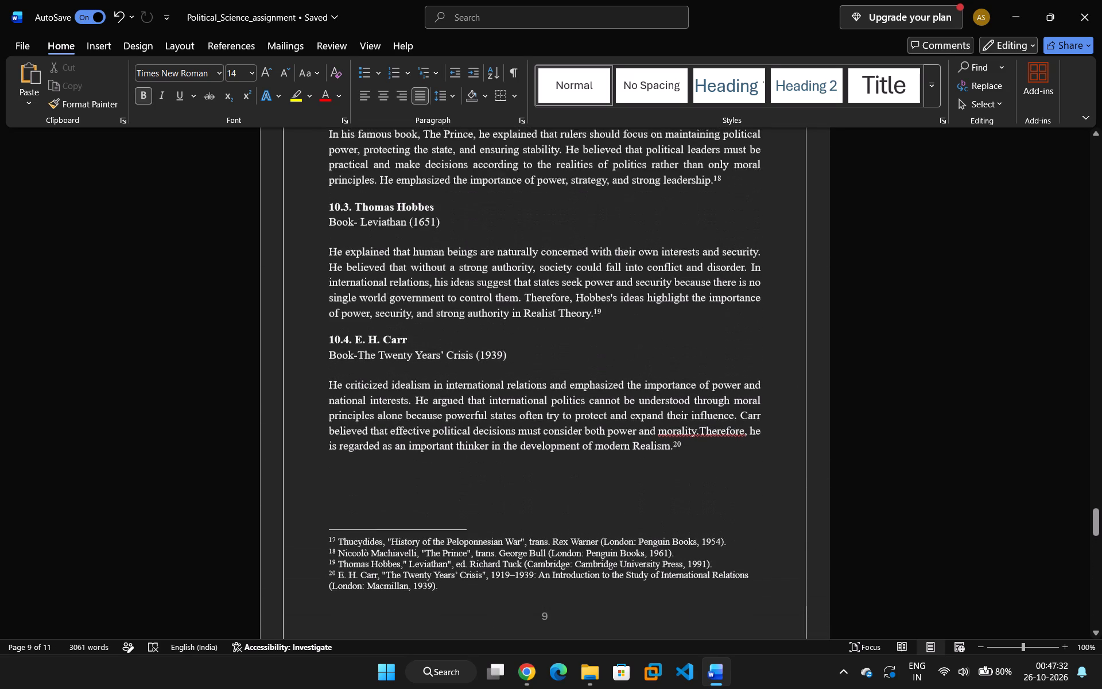
Insert the missing space between "morality." and "Therefore" in the section 10.4 E. H. Carr paragraph.
{"action": "scroll", "coordinate": [443, 322], "scroll_direction": "up", "scroll_amount": 5}
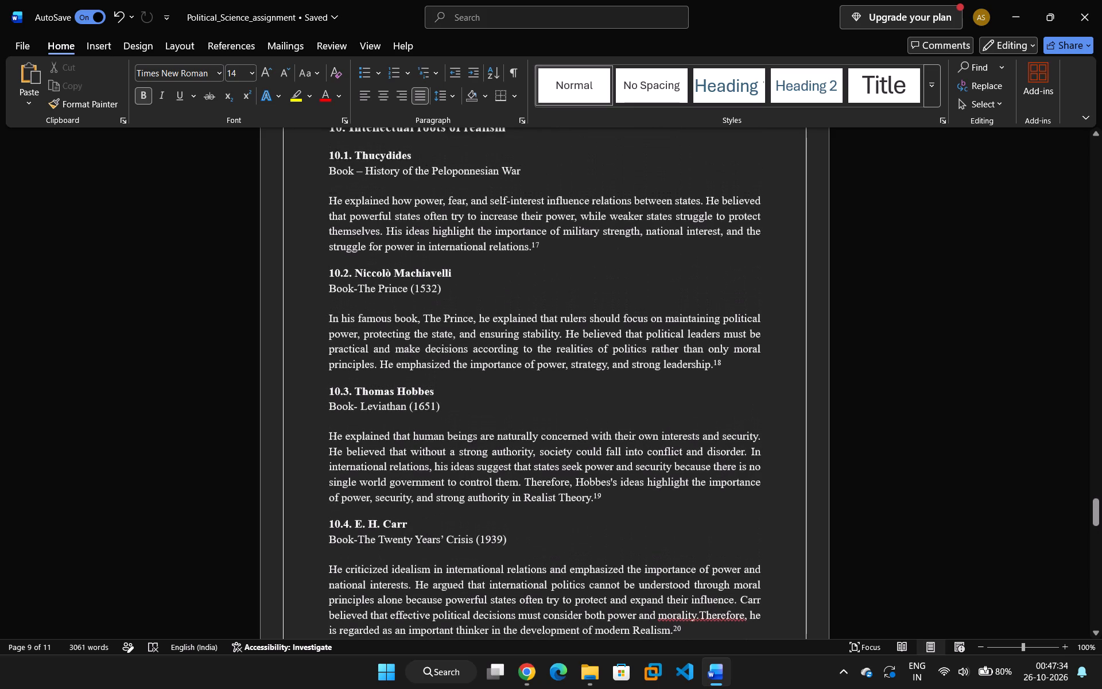
{"action": "scroll", "coordinate": [444, 322], "scroll_direction": "down", "scroll_amount": 7}
{"action": "scroll", "coordinate": [568, 318], "scroll_direction": "down", "scroll_amount": 2}
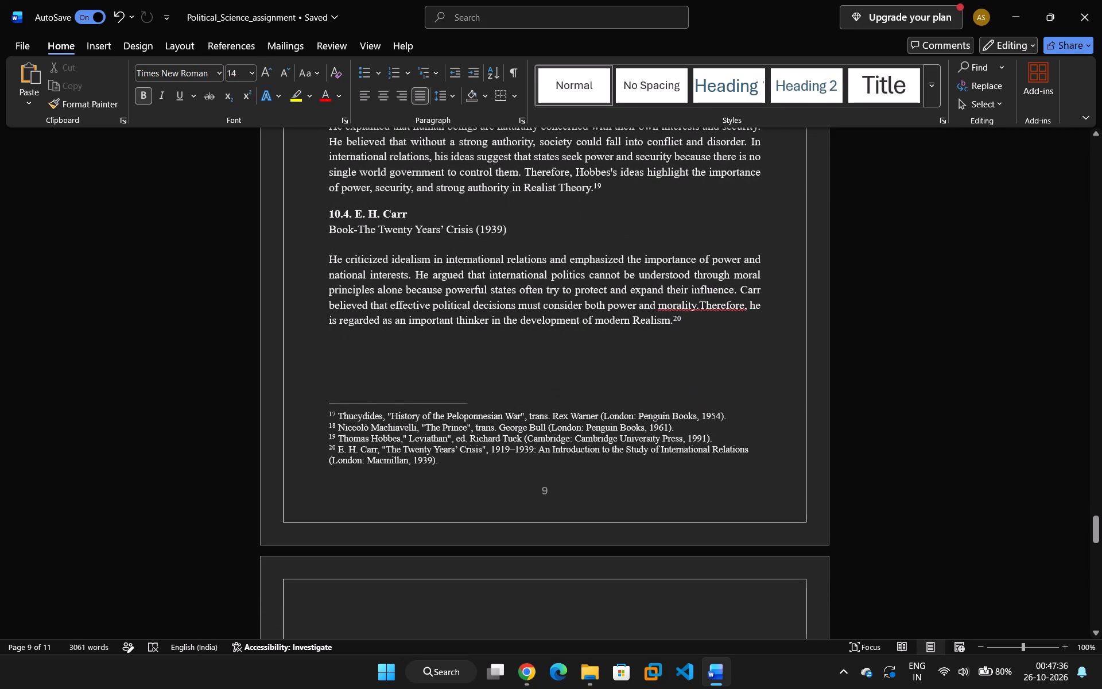
{"action": "scroll", "coordinate": [698, 292], "scroll_direction": "down", "scroll_amount": 1}
{"action": "left_click", "coordinate": [699, 274]}
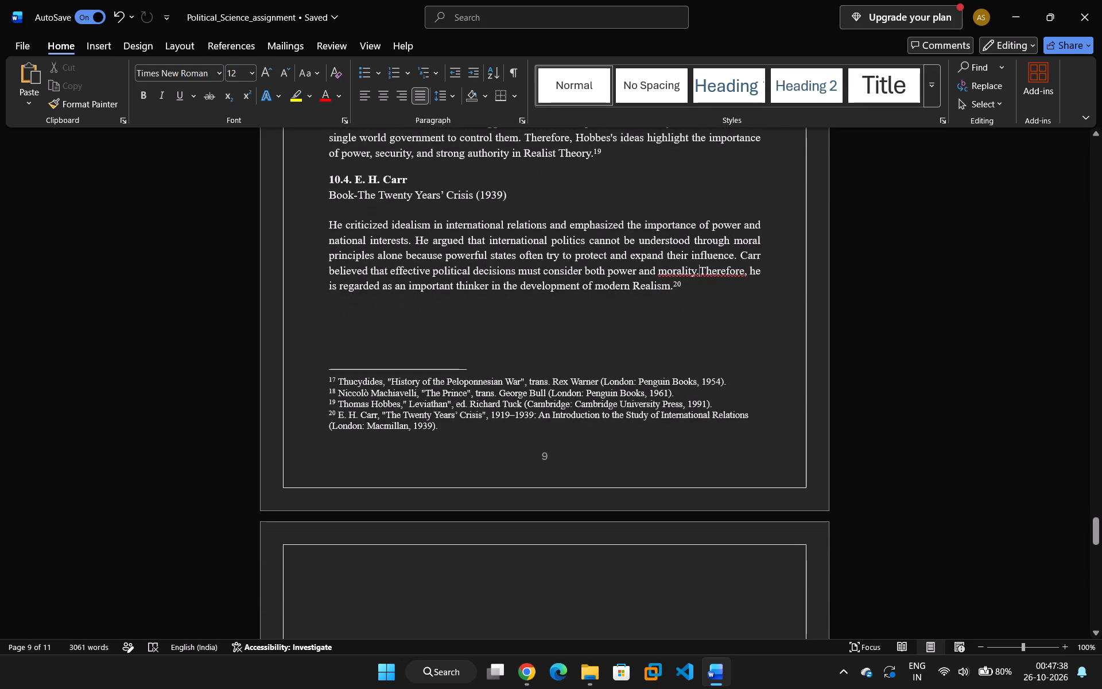
{"action": "key", "text": "space"}
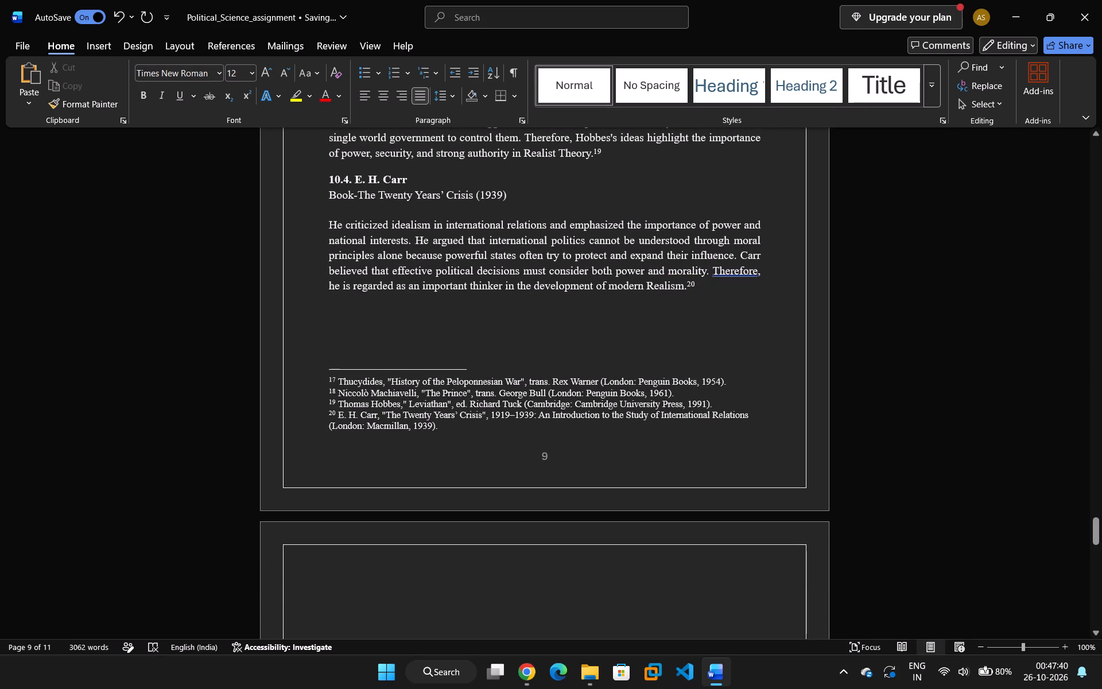
Review the spacing and footnotes of section 10, Intellectual roots of realism, on page 9.
{"action": "scroll", "coordinate": [728, 277], "scroll_direction": "down", "scroll_amount": 3}
{"action": "scroll", "coordinate": [728, 277], "scroll_direction": "up", "scroll_amount": 2}
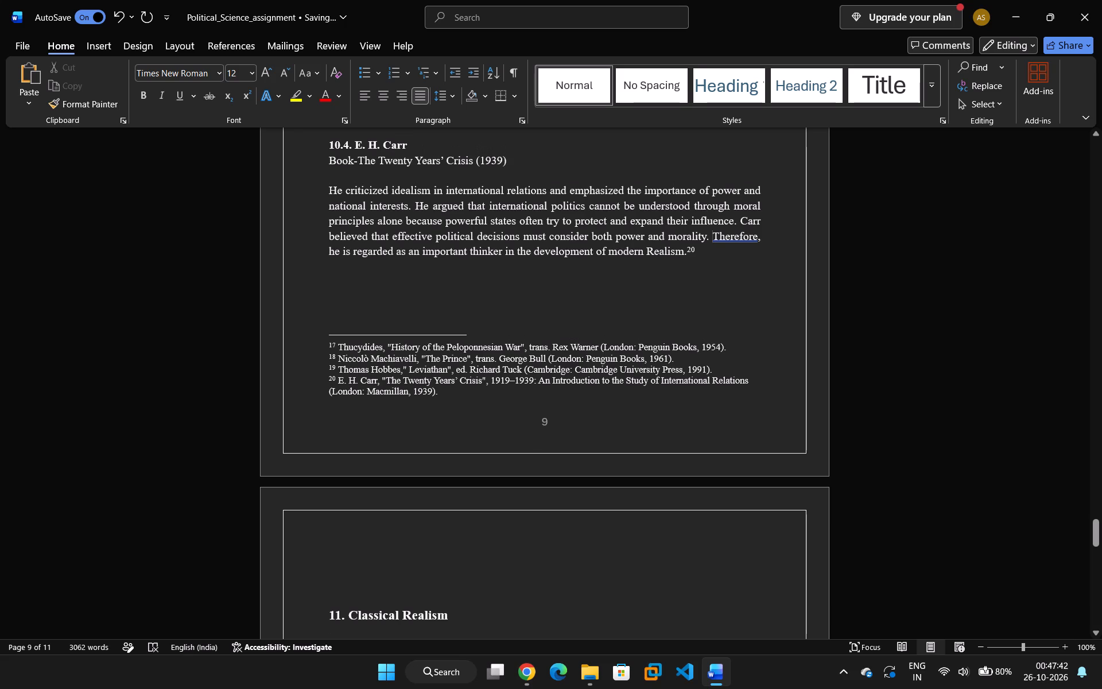
{"action": "scroll", "coordinate": [728, 277], "scroll_direction": "up", "scroll_amount": 5}
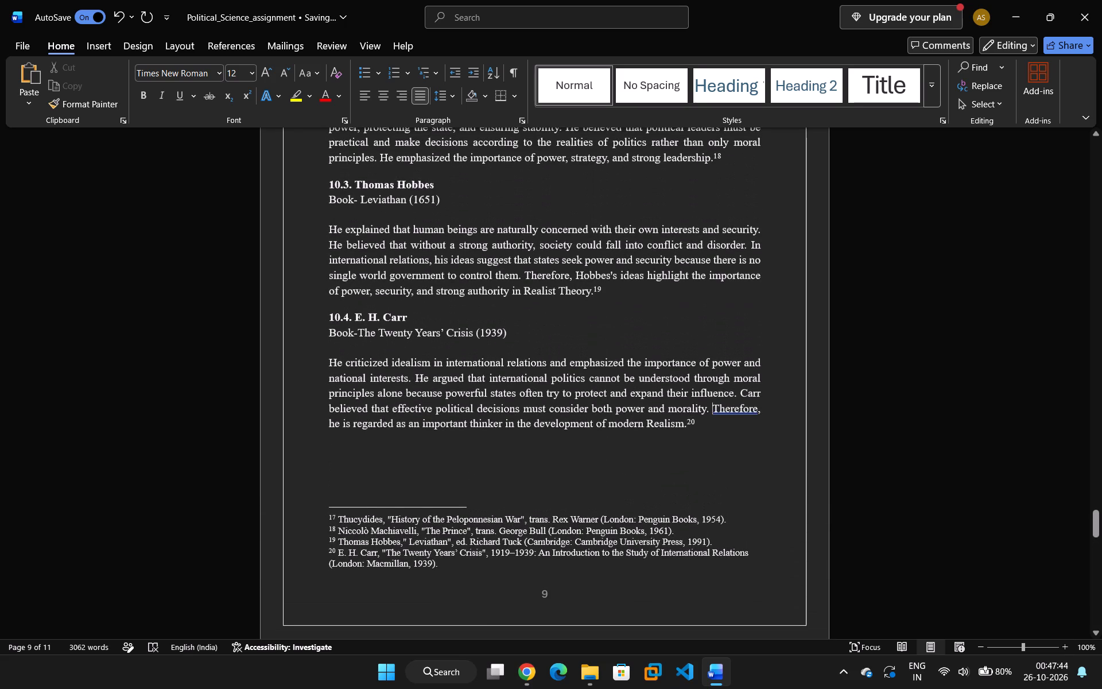
{"action": "scroll", "coordinate": [728, 277], "scroll_direction": "up", "scroll_amount": 5}
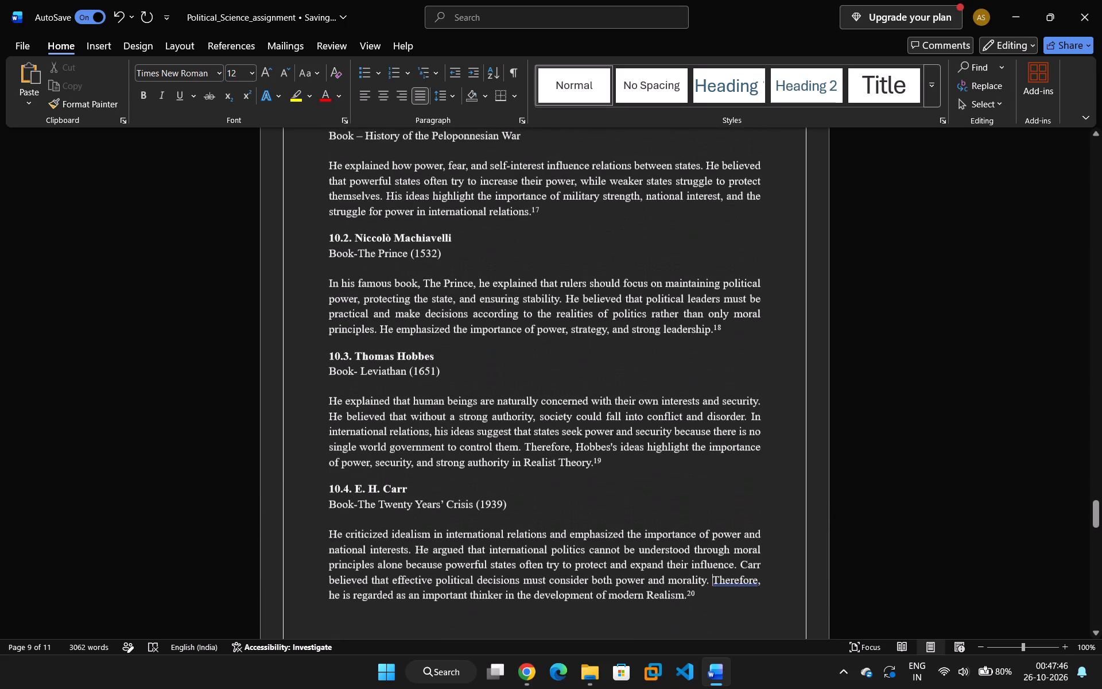
{"action": "scroll", "coordinate": [684, 278], "scroll_direction": "up", "scroll_amount": 1}
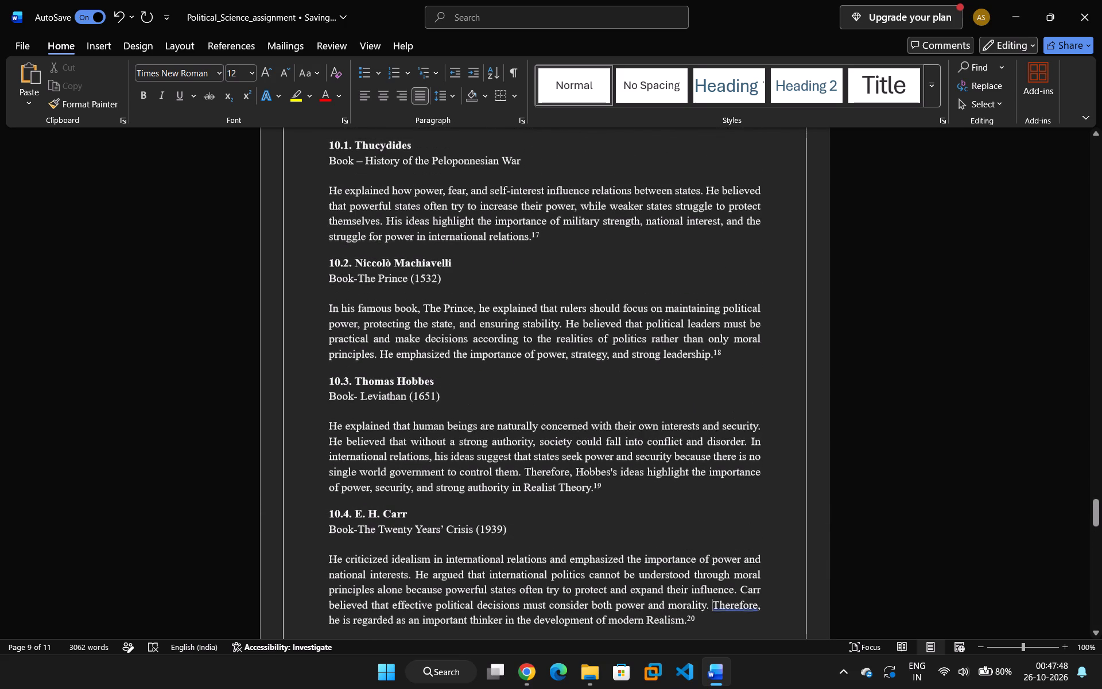
{"action": "scroll", "coordinate": [684, 278], "scroll_direction": "up", "scroll_amount": 5}
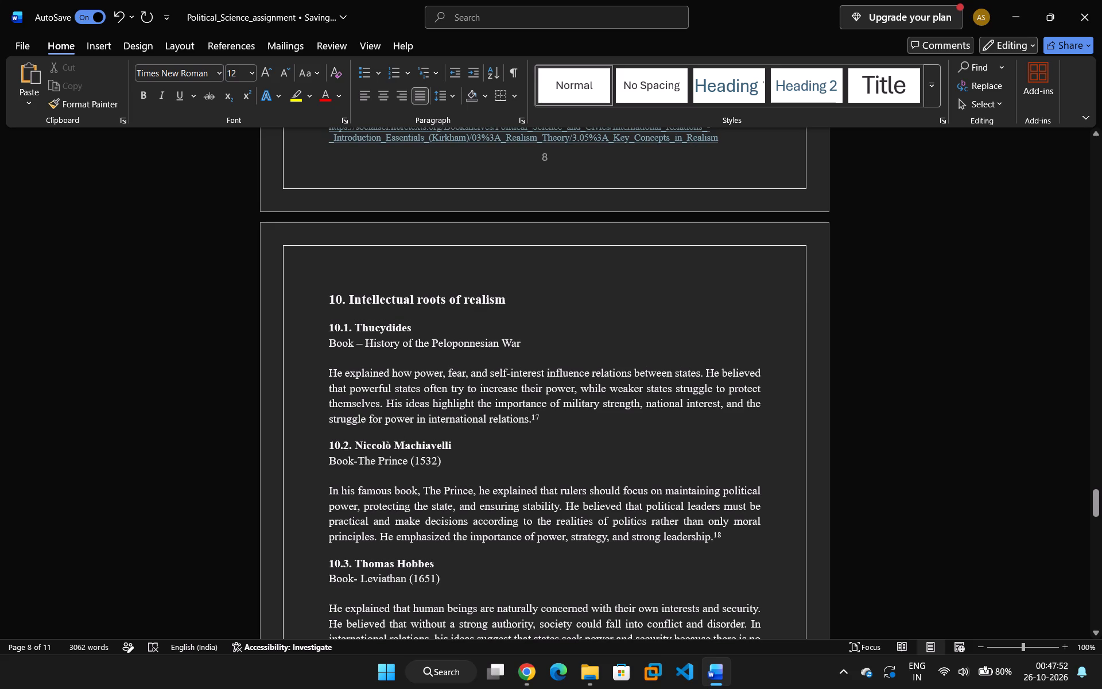
{"action": "scroll", "coordinate": [680, 278], "scroll_direction": "down", "scroll_amount": 3}
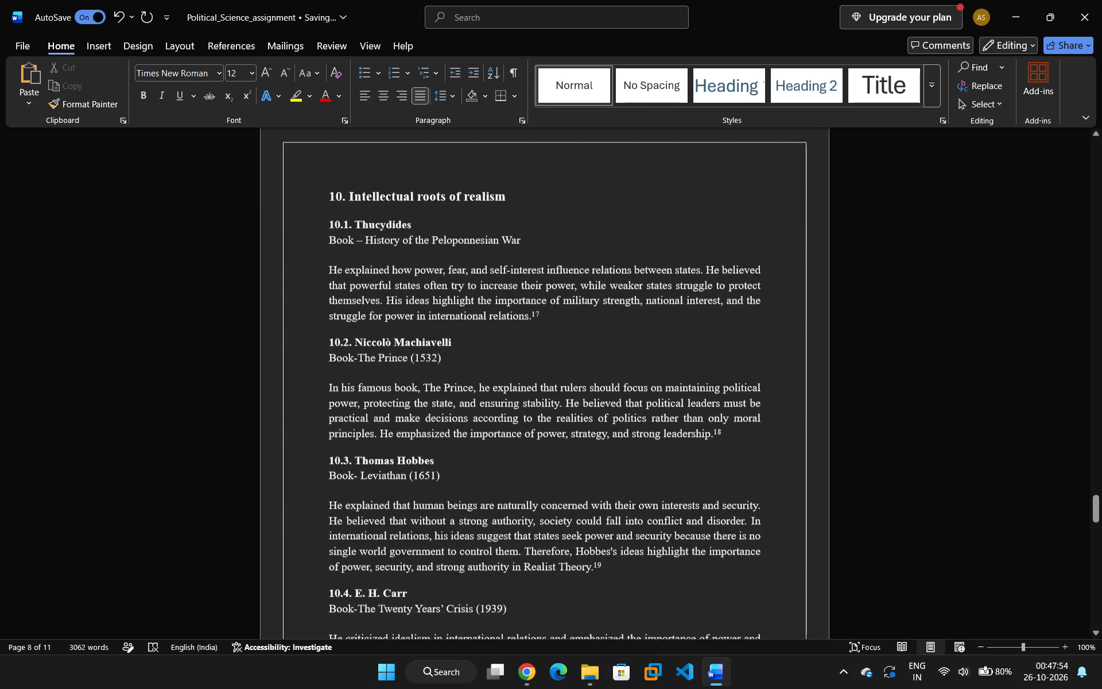
{"action": "scroll", "coordinate": [680, 278], "scroll_direction": "down", "scroll_amount": 4}
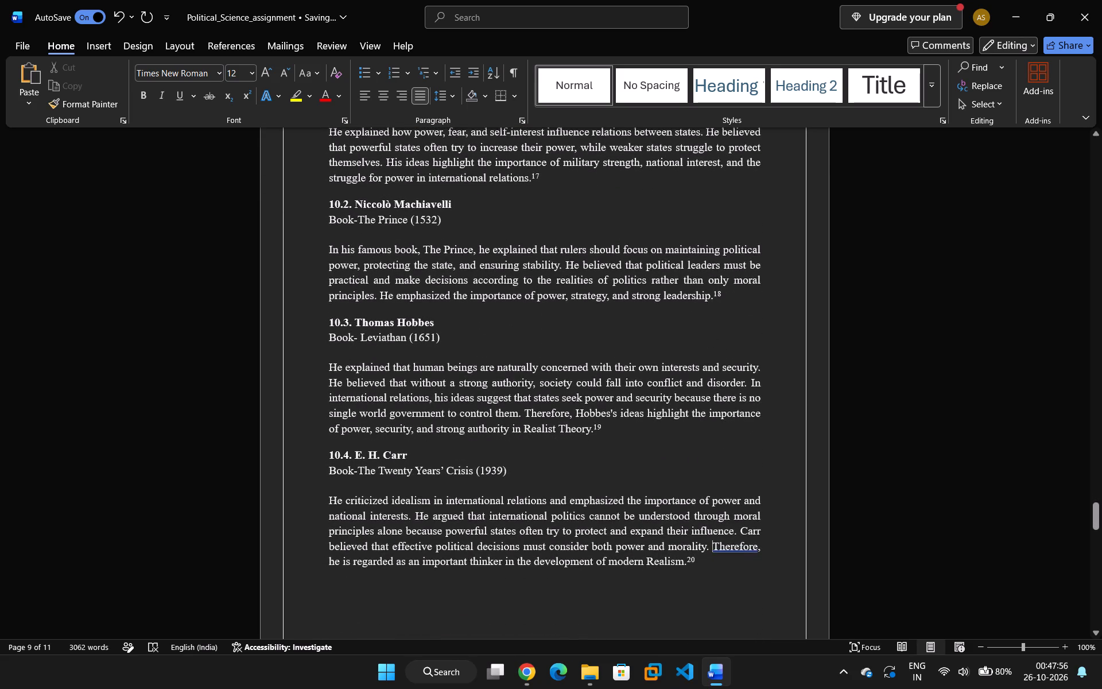
{"action": "scroll", "coordinate": [679, 278], "scroll_direction": "up", "scroll_amount": 13}
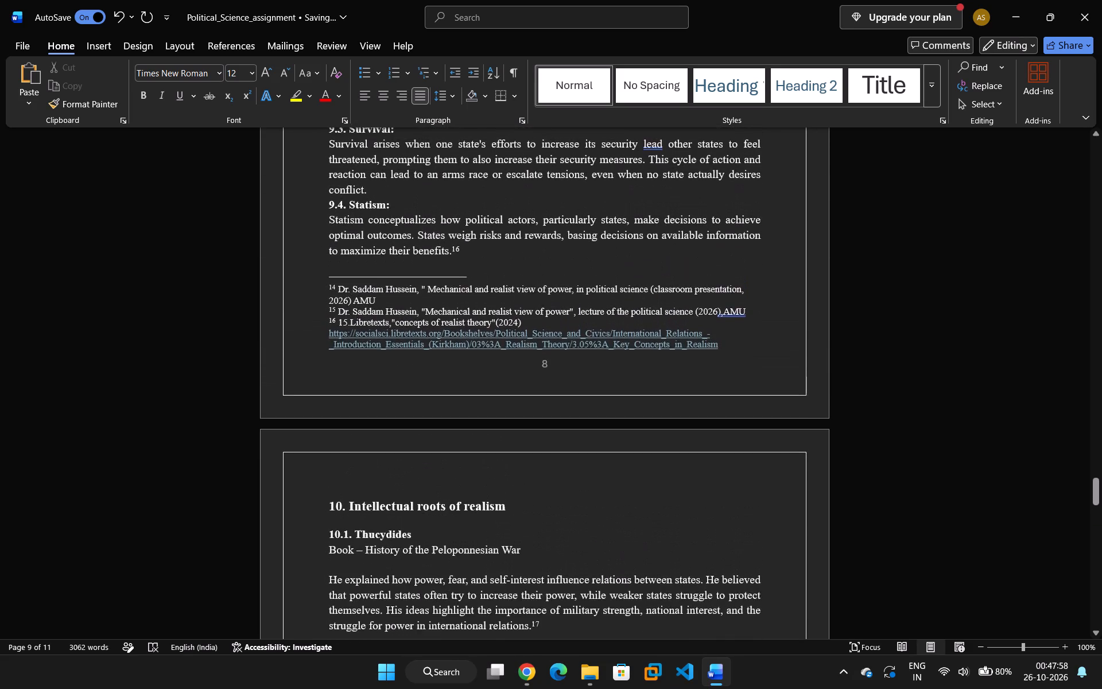
Check the spacing of section 9 on page 8, from Key Concept of Realism through 9.4 Statism and its footnotes.
{"action": "scroll", "coordinate": [679, 278], "scroll_direction": "up", "scroll_amount": 3}
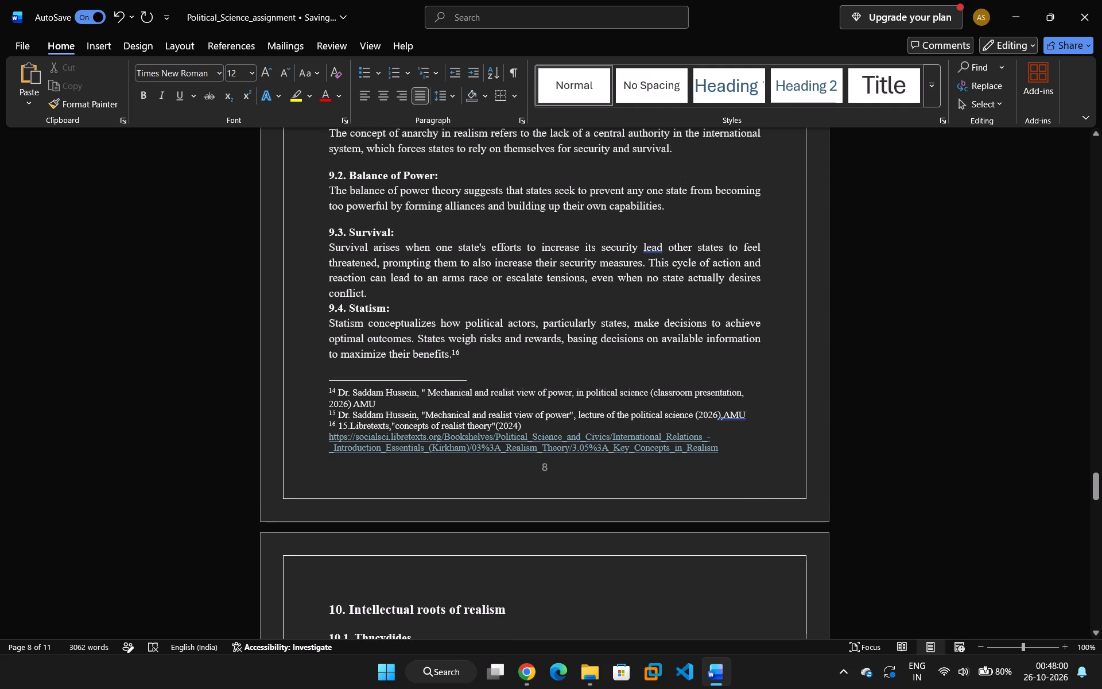
{"action": "scroll", "coordinate": [679, 278], "scroll_direction": "up", "scroll_amount": 3}
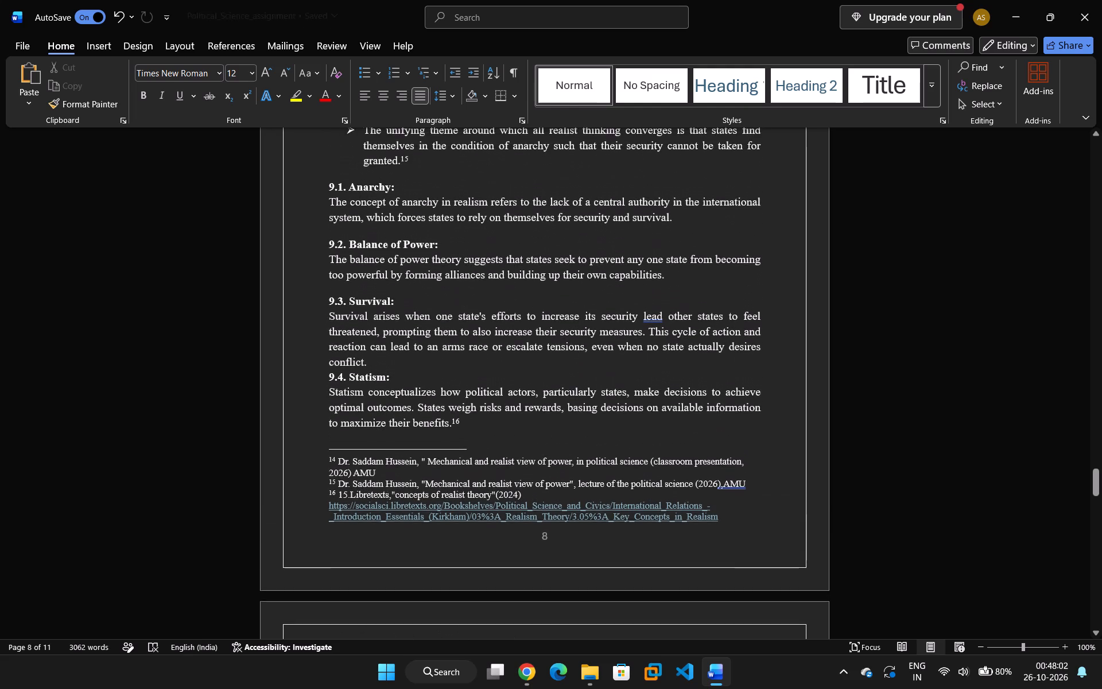
{"action": "scroll", "coordinate": [678, 279], "scroll_direction": "up", "scroll_amount": 6}
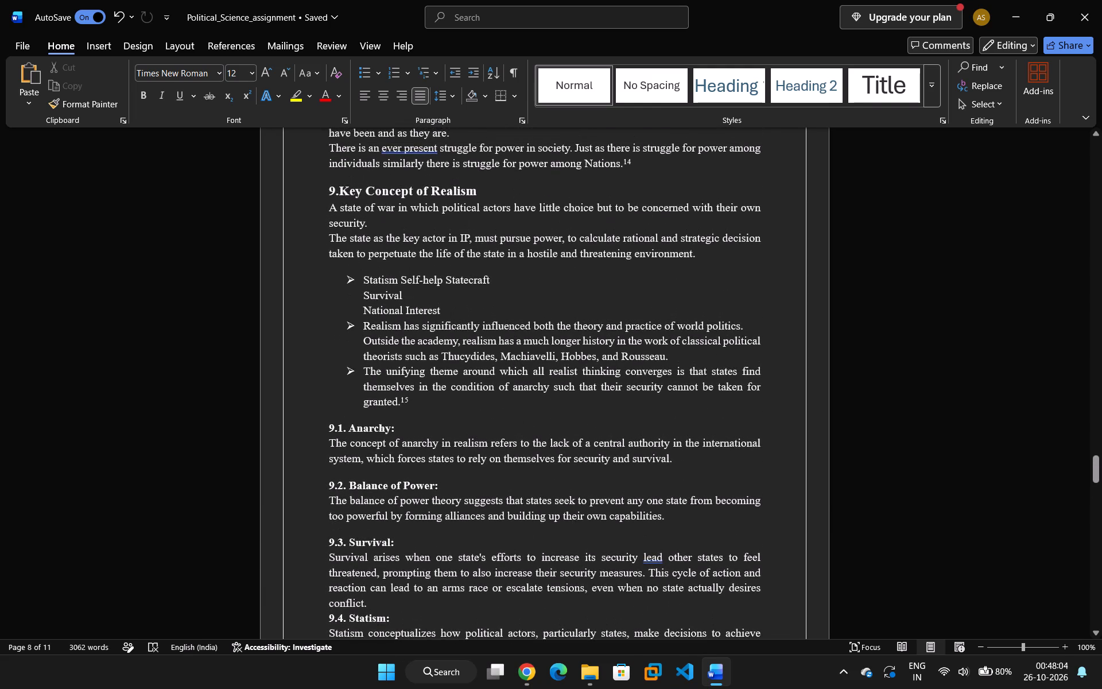
{"action": "scroll", "coordinate": [677, 279], "scroll_direction": "up", "scroll_amount": 2}
{"action": "scroll", "coordinate": [676, 279], "scroll_direction": "down", "scroll_amount": 7}
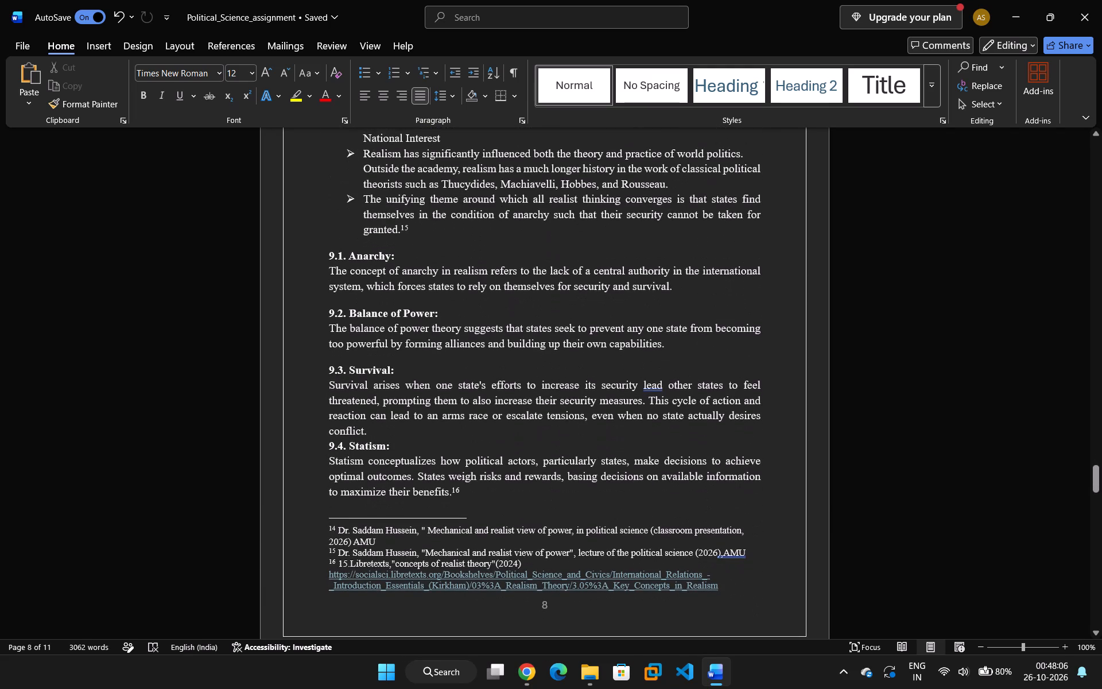
{"action": "left_click", "coordinate": [321, 250]}
{"action": "left_click", "coordinate": [336, 245]}
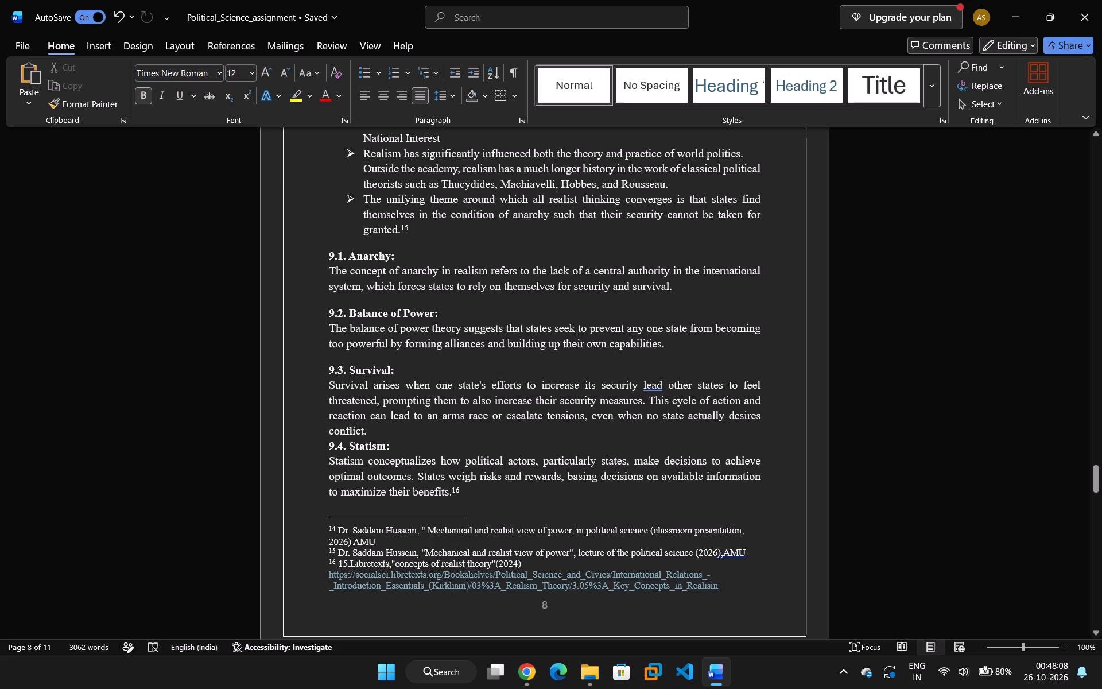
{"action": "left_click", "coordinate": [348, 236]}
{"action": "scroll", "coordinate": [325, 300], "scroll_direction": "down", "scroll_amount": 5}
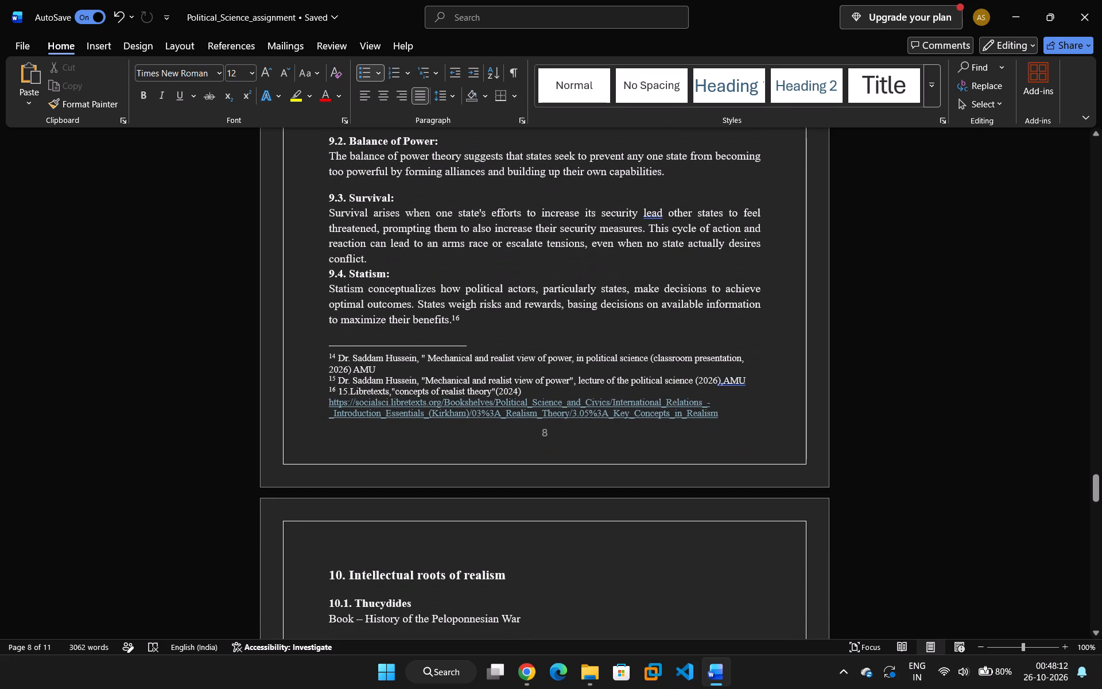
{"action": "scroll", "coordinate": [324, 300], "scroll_direction": "up", "scroll_amount": 1}
{"action": "scroll", "coordinate": [324, 300], "scroll_direction": "down", "scroll_amount": 2}
{"action": "scroll", "coordinate": [324, 300], "scroll_direction": "up", "scroll_amount": 3}
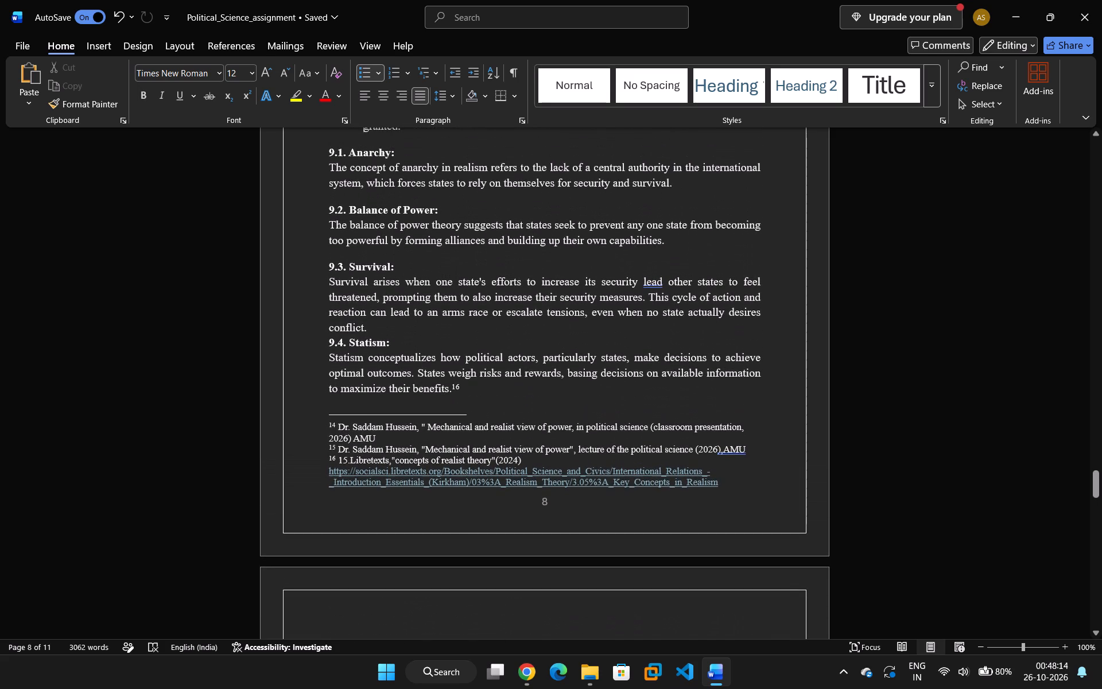
{"action": "scroll", "coordinate": [336, 303], "scroll_direction": "down", "scroll_amount": 5}
{"action": "left_click", "coordinate": [331, 235]}
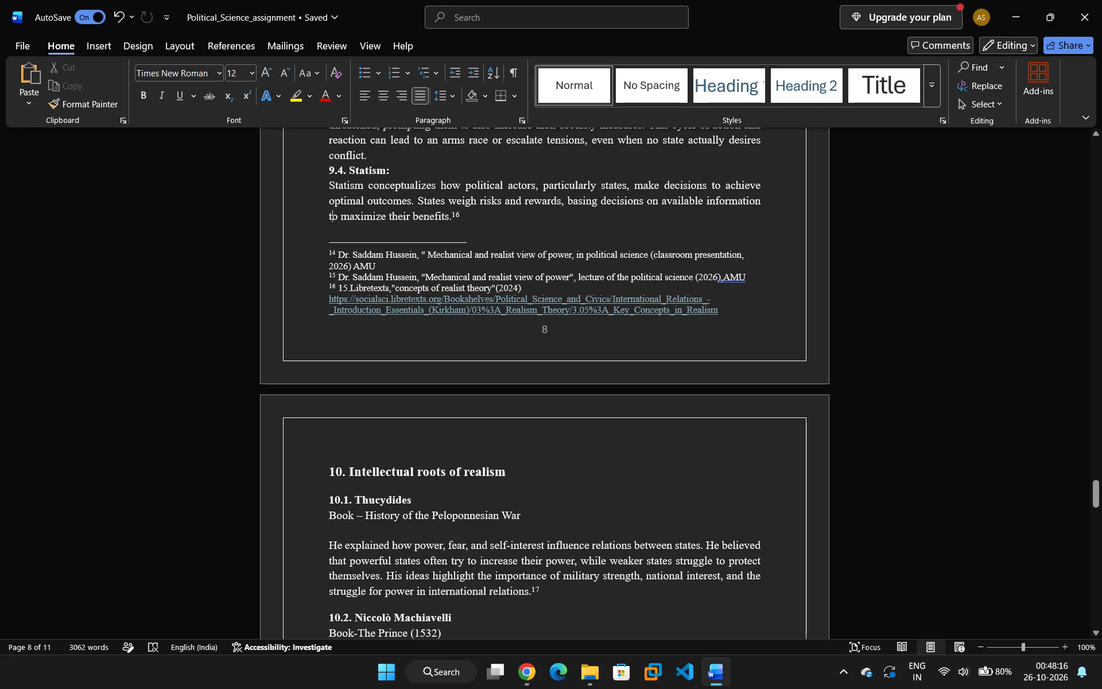
{"action": "left_click", "coordinate": [333, 234]}
{"action": "left_click", "coordinate": [500, 232]}
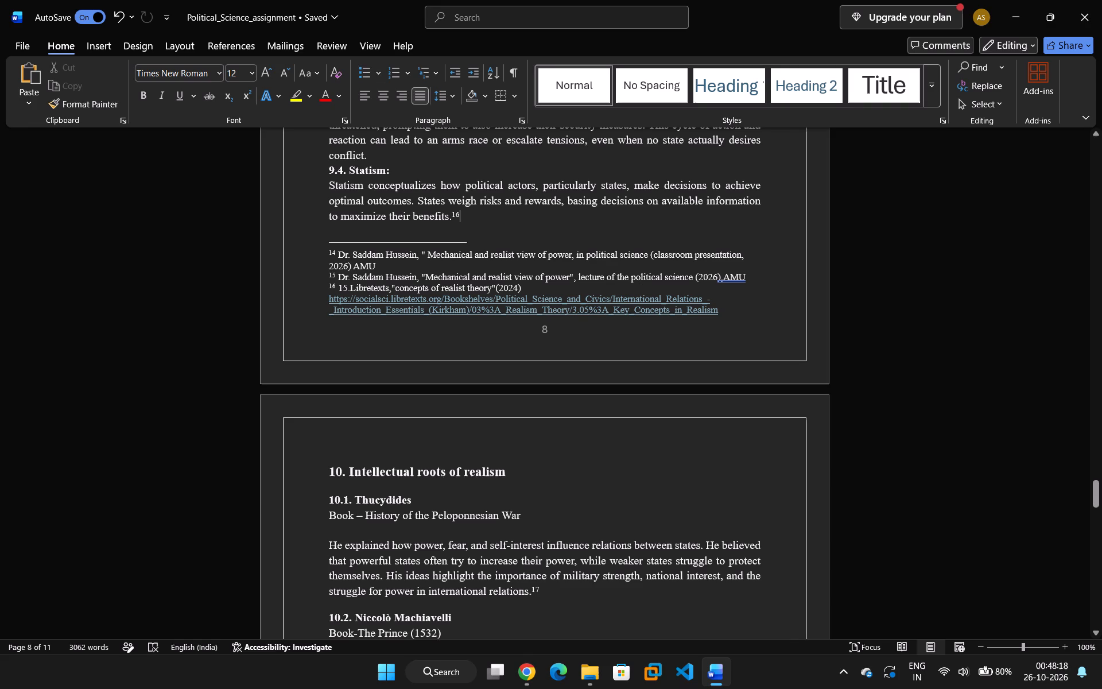
{"action": "scroll", "coordinate": [473, 220], "scroll_direction": "up", "scroll_amount": 17}
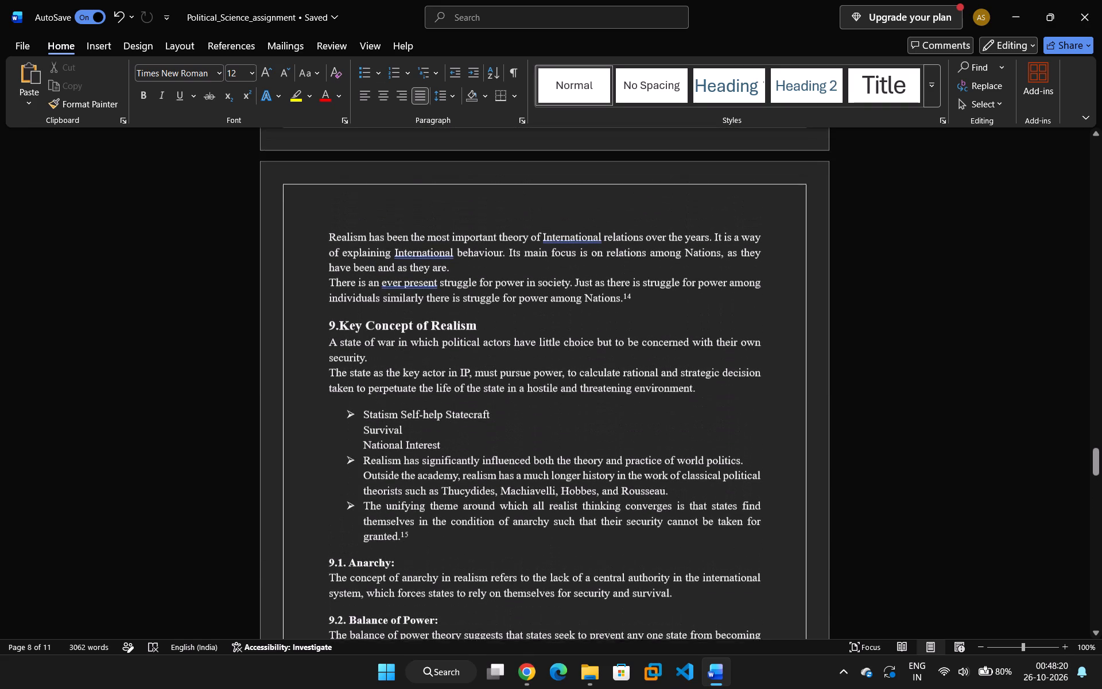
Review sections 7 and 8 on page 7 and the text flow across the page 7 to 8 break.
{"action": "scroll", "coordinate": [461, 235], "scroll_direction": "up", "scroll_amount": 5}
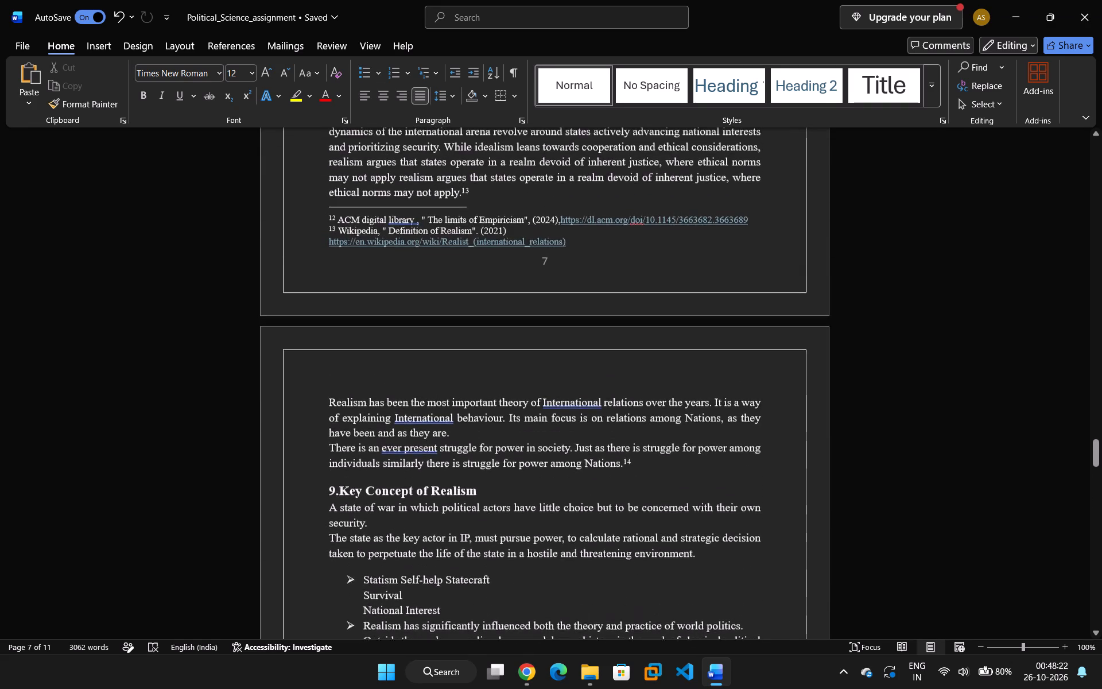
{"action": "scroll", "coordinate": [452, 251], "scroll_direction": "up", "scroll_amount": 11}
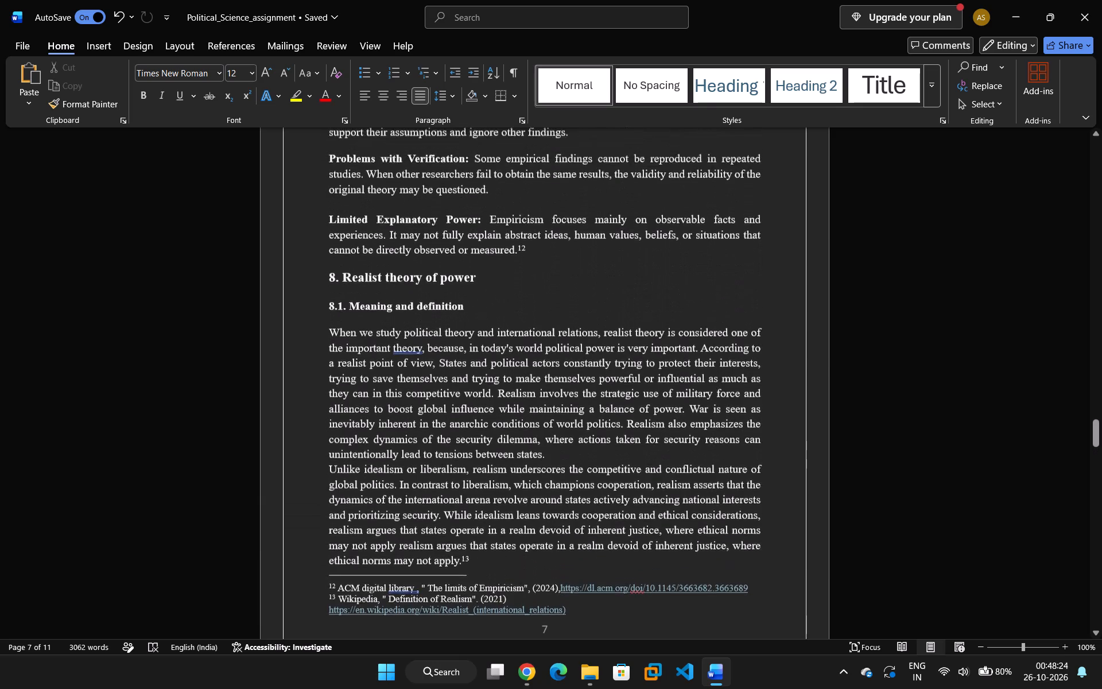
{"action": "scroll", "coordinate": [452, 253], "scroll_direction": "up", "scroll_amount": 9}
{"action": "scroll", "coordinate": [452, 253], "scroll_direction": "down", "scroll_amount": 4}
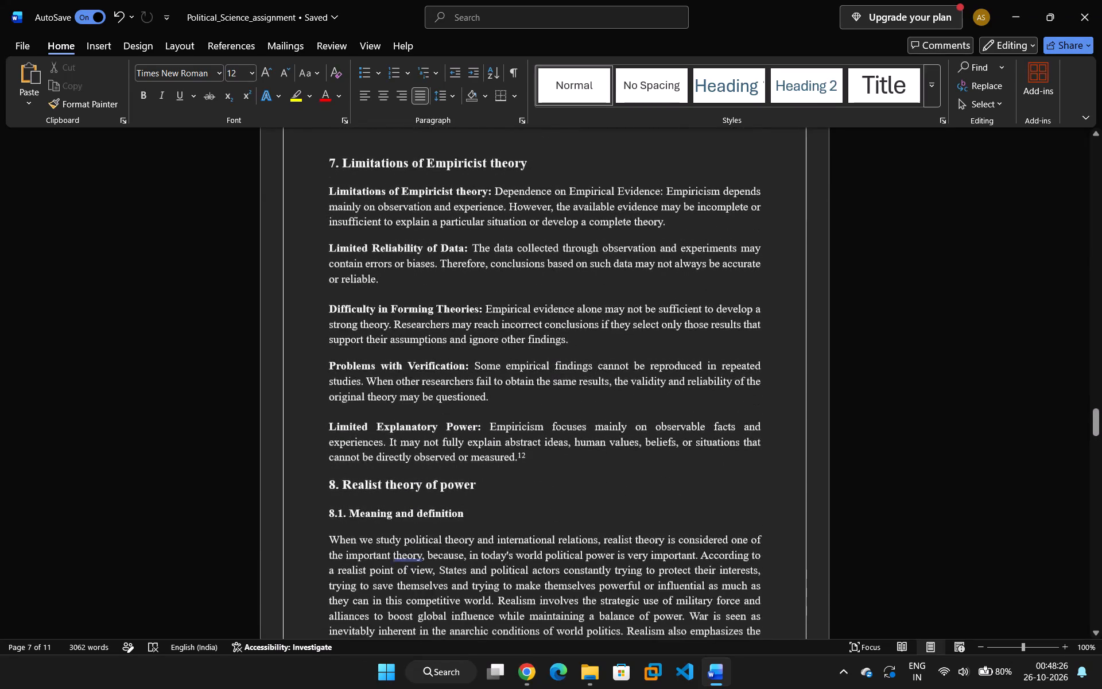
{"action": "scroll", "coordinate": [452, 253], "scroll_direction": "down", "scroll_amount": 19}
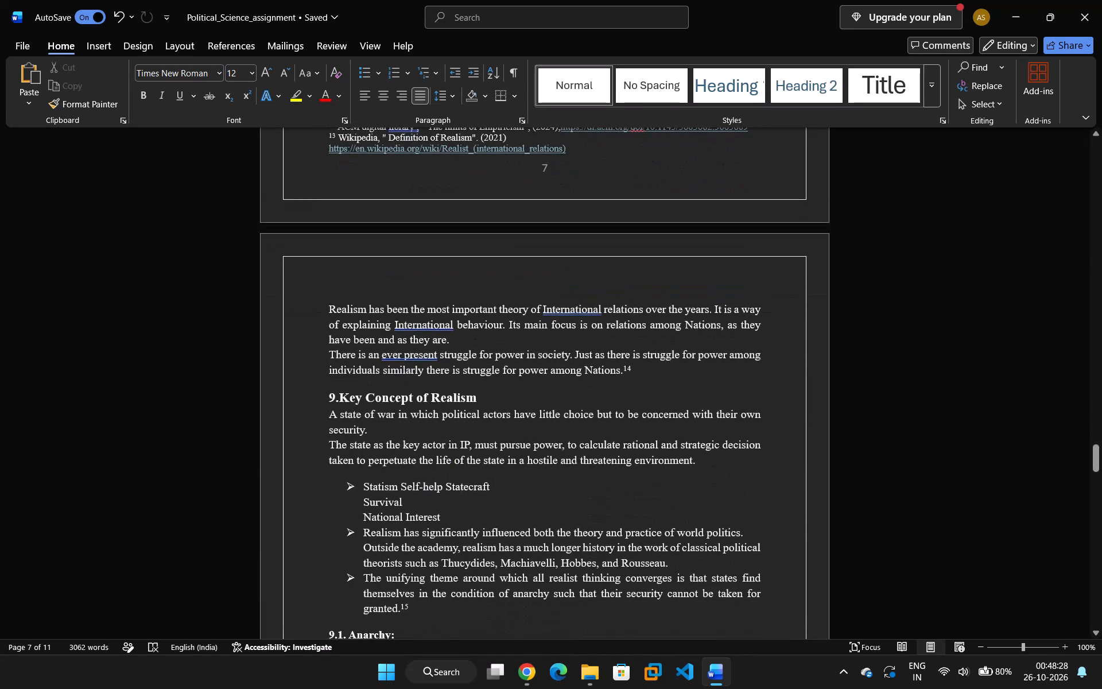
{"action": "scroll", "coordinate": [448, 258], "scroll_direction": "down", "scroll_amount": 4}
{"action": "scroll", "coordinate": [448, 258], "scroll_direction": "up", "scroll_amount": 13}
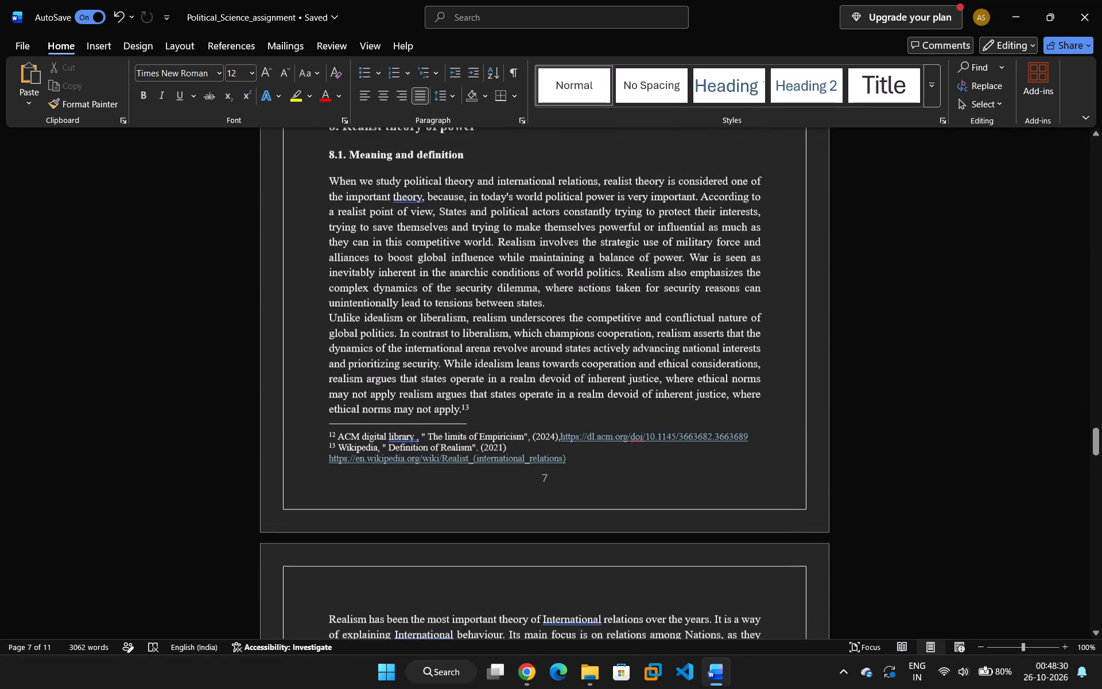
{"action": "scroll", "coordinate": [441, 264], "scroll_direction": "down", "scroll_amount": 6}
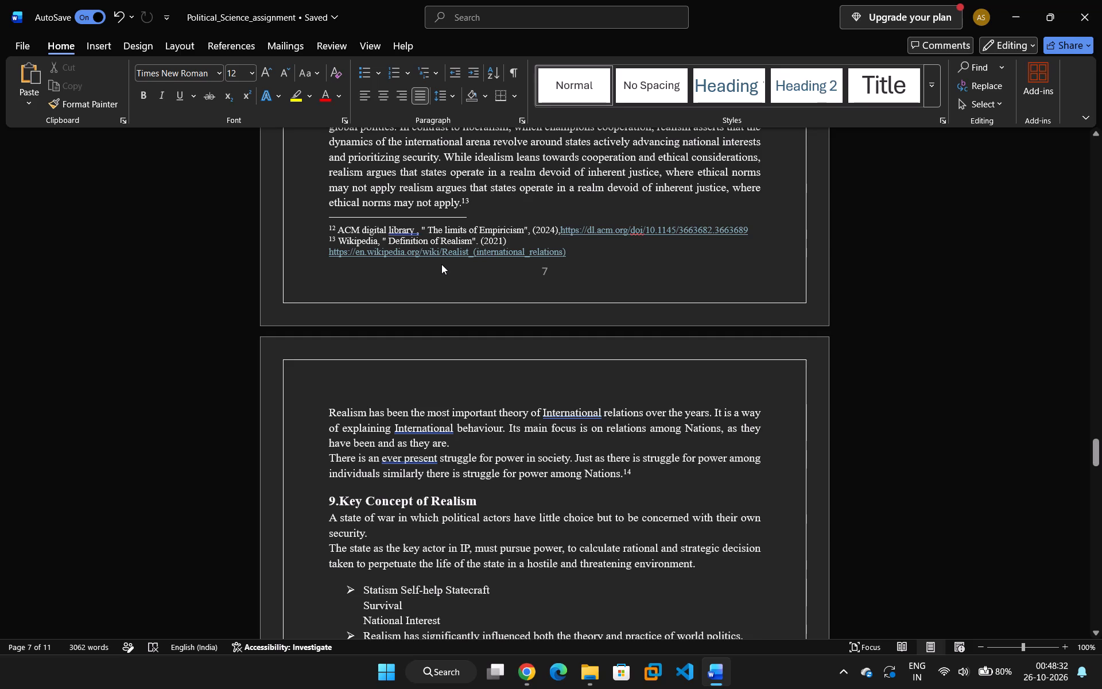
{"action": "scroll", "coordinate": [441, 264], "scroll_direction": "down", "scroll_amount": 7}
{"action": "scroll", "coordinate": [441, 264], "scroll_direction": "up", "scroll_amount": 14}
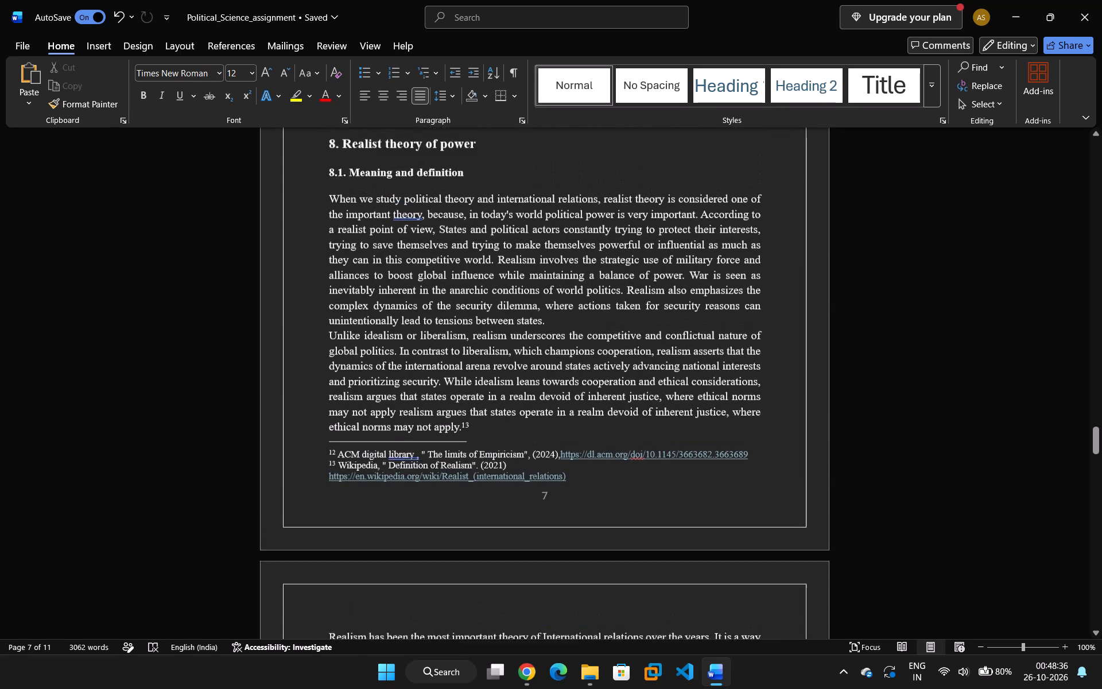
{"action": "scroll", "coordinate": [441, 264], "scroll_direction": "up", "scroll_amount": 6}
{"action": "scroll", "coordinate": [437, 265], "scroll_direction": "down", "scroll_amount": 6}
{"action": "scroll", "coordinate": [437, 265], "scroll_direction": "up", "scroll_amount": 5}
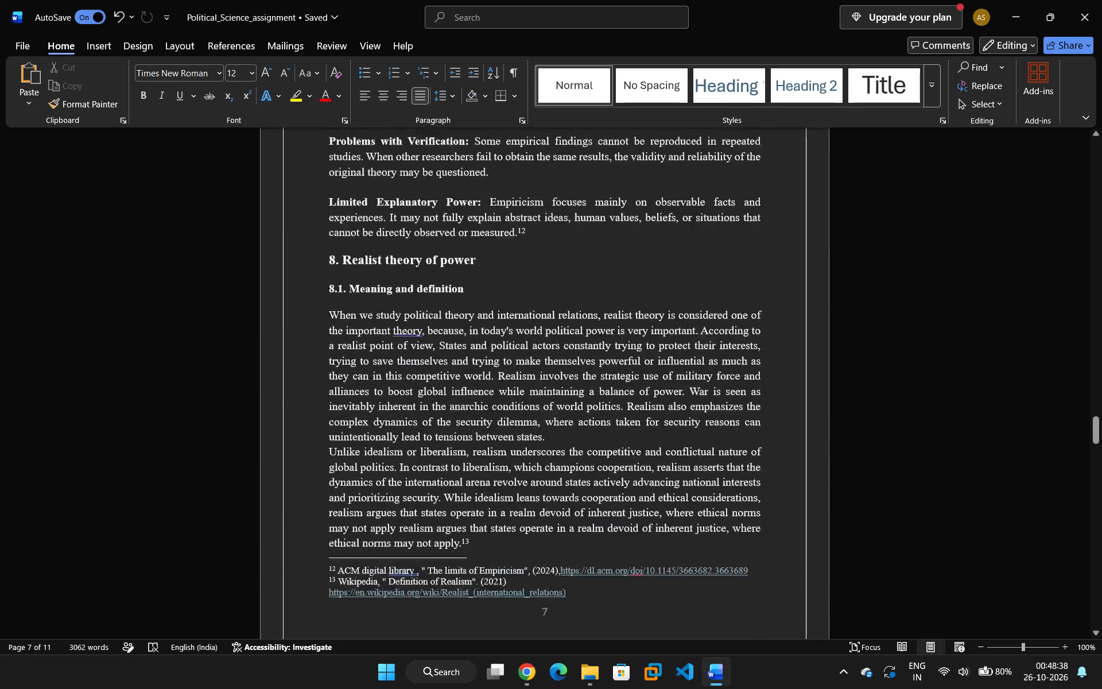
Review the layout of the earlier pages, from section 6 on page 6 back to section 1 on page 3.
{"action": "scroll", "coordinate": [436, 268], "scroll_direction": "up", "scroll_amount": 15}
{"action": "scroll", "coordinate": [433, 272], "scroll_direction": "up", "scroll_amount": 8}
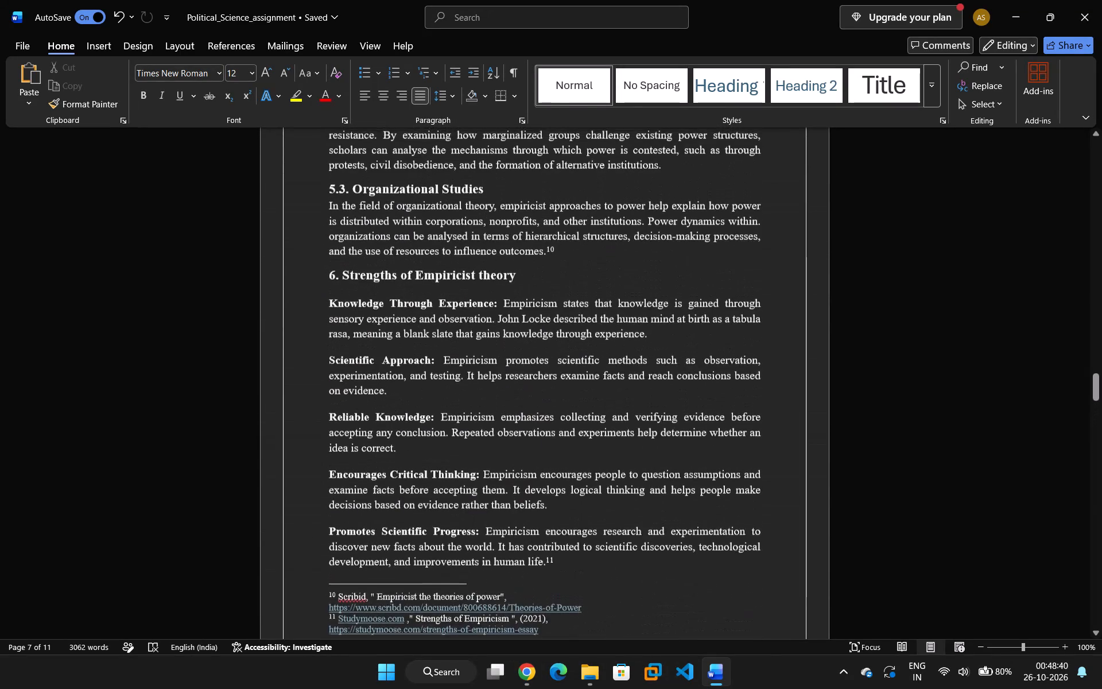
{"action": "scroll", "coordinate": [432, 274], "scroll_direction": "up", "scroll_amount": 13}
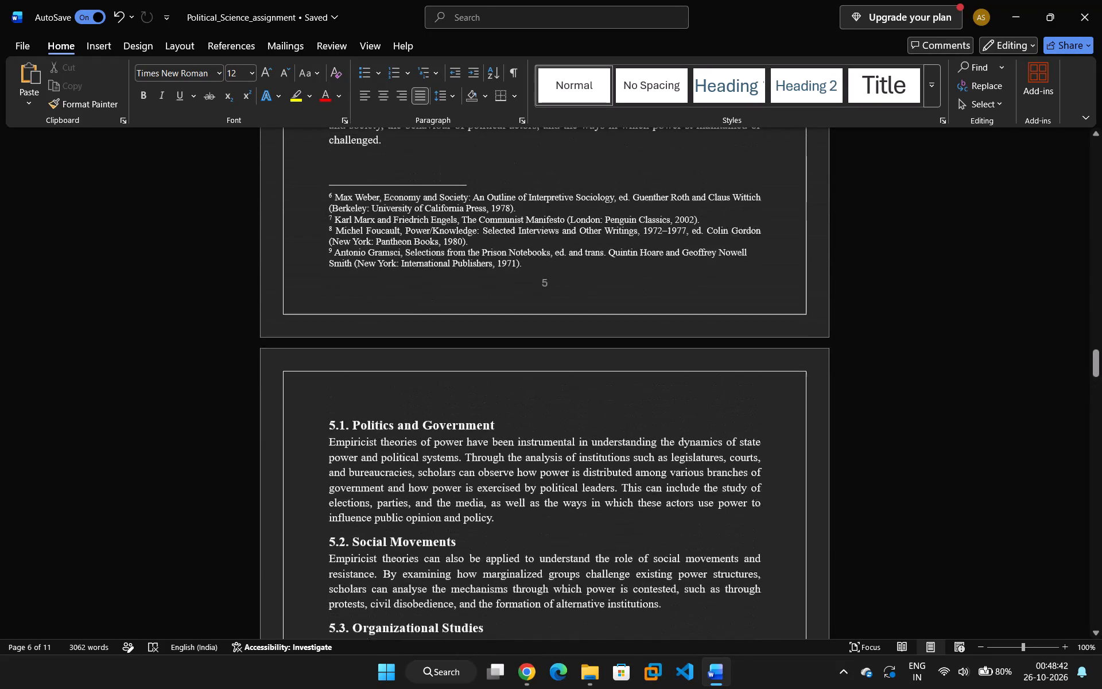
{"action": "scroll", "coordinate": [432, 274], "scroll_direction": "up", "scroll_amount": 12}
{"action": "scroll", "coordinate": [432, 274], "scroll_direction": "up", "scroll_amount": 12}
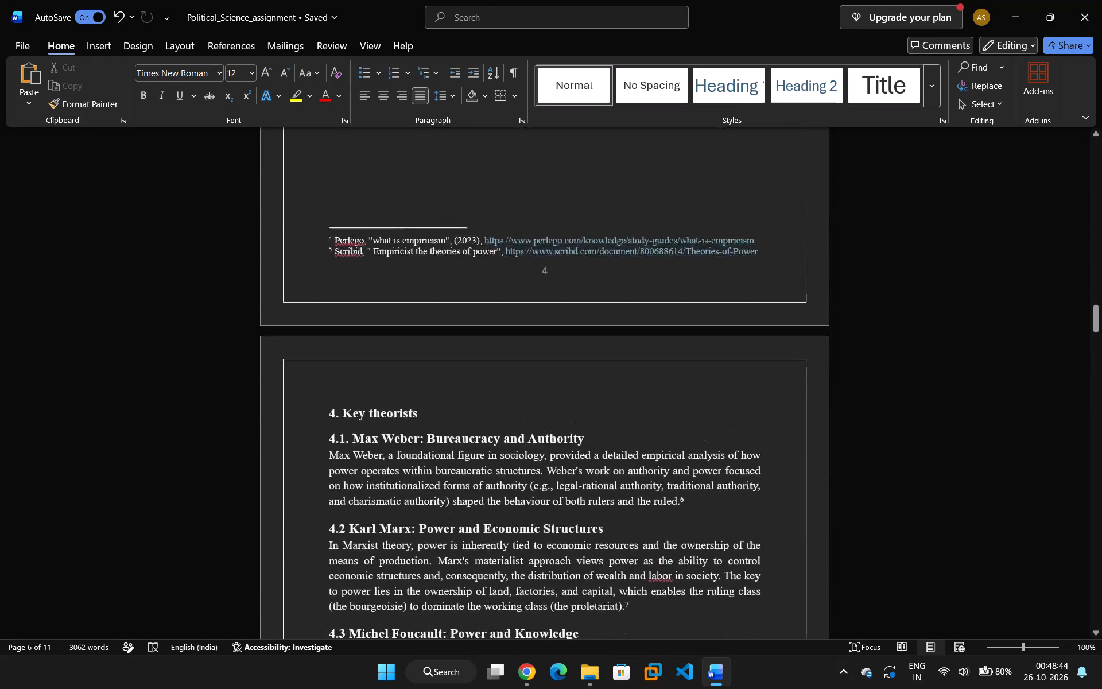
{"action": "scroll", "coordinate": [432, 274], "scroll_direction": "up", "scroll_amount": 14}
{"action": "scroll", "coordinate": [432, 274], "scroll_direction": "up", "scroll_amount": 13}
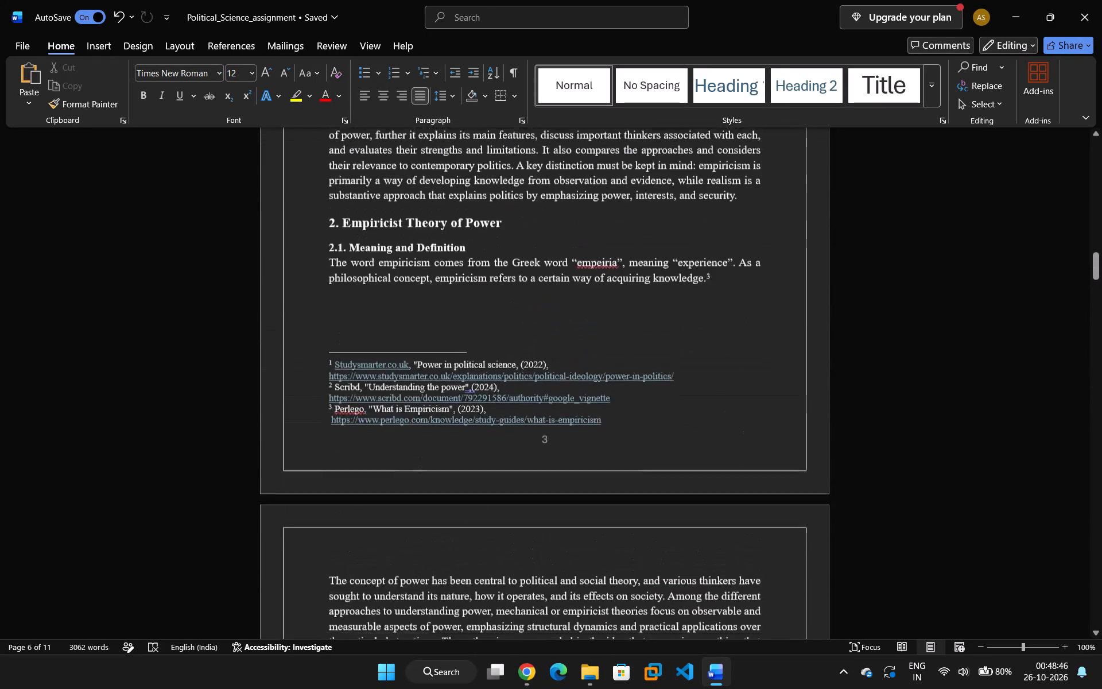
{"action": "scroll", "coordinate": [429, 277], "scroll_direction": "up", "scroll_amount": 13}
{"action": "scroll", "coordinate": [429, 277], "scroll_direction": "down", "scroll_amount": 1}
{"action": "scroll", "coordinate": [429, 277], "scroll_direction": "up", "scroll_amount": 7}
{"action": "scroll", "coordinate": [429, 277], "scroll_direction": "down", "scroll_amount": 4}
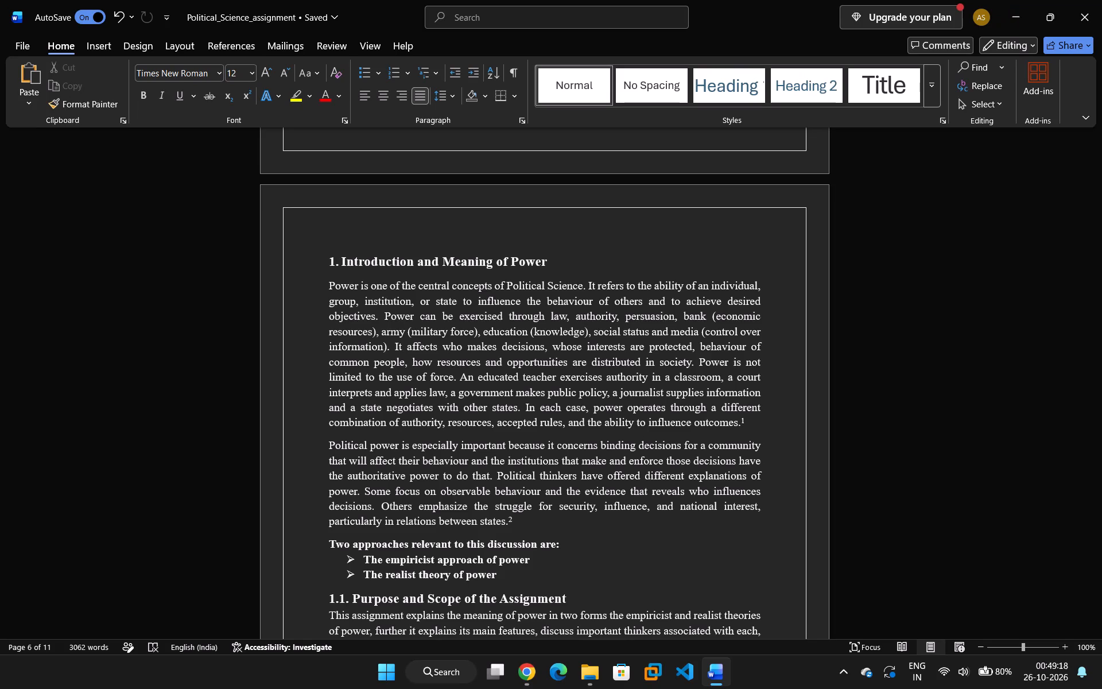
Review sections 1 and 2 on page 3, their footnotes, and the text flow across the page 3 to 4 break.
{"action": "scroll", "coordinate": [429, 278], "scroll_direction": "down", "scroll_amount": 3}
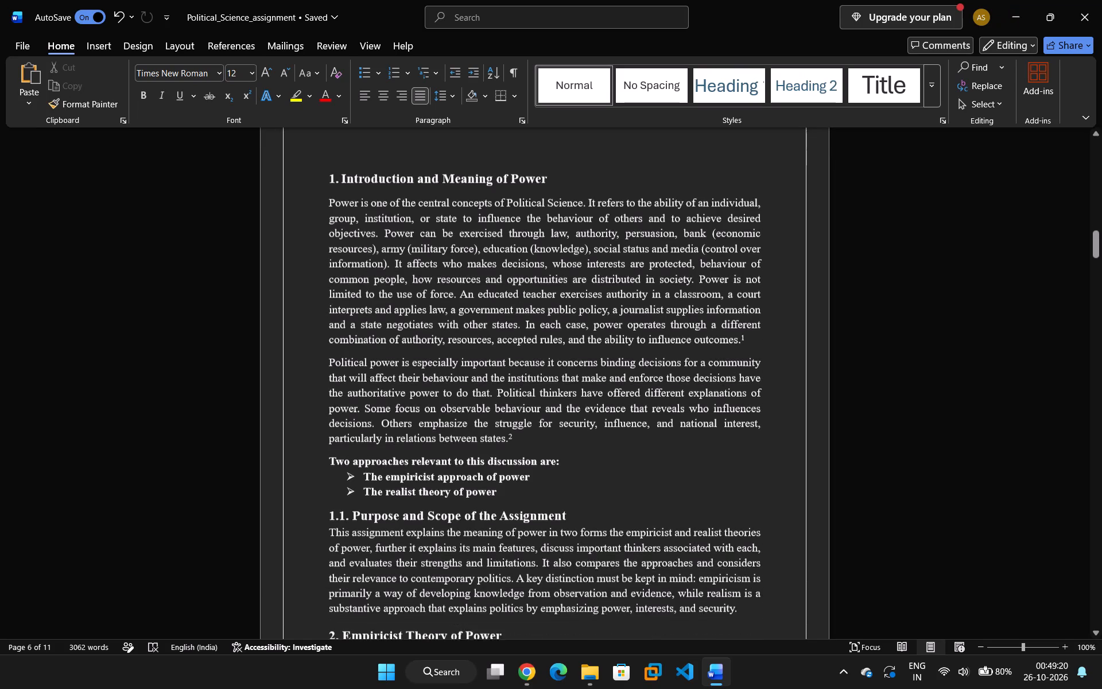
{"action": "scroll", "coordinate": [429, 278], "scroll_direction": "down", "scroll_amount": 5}
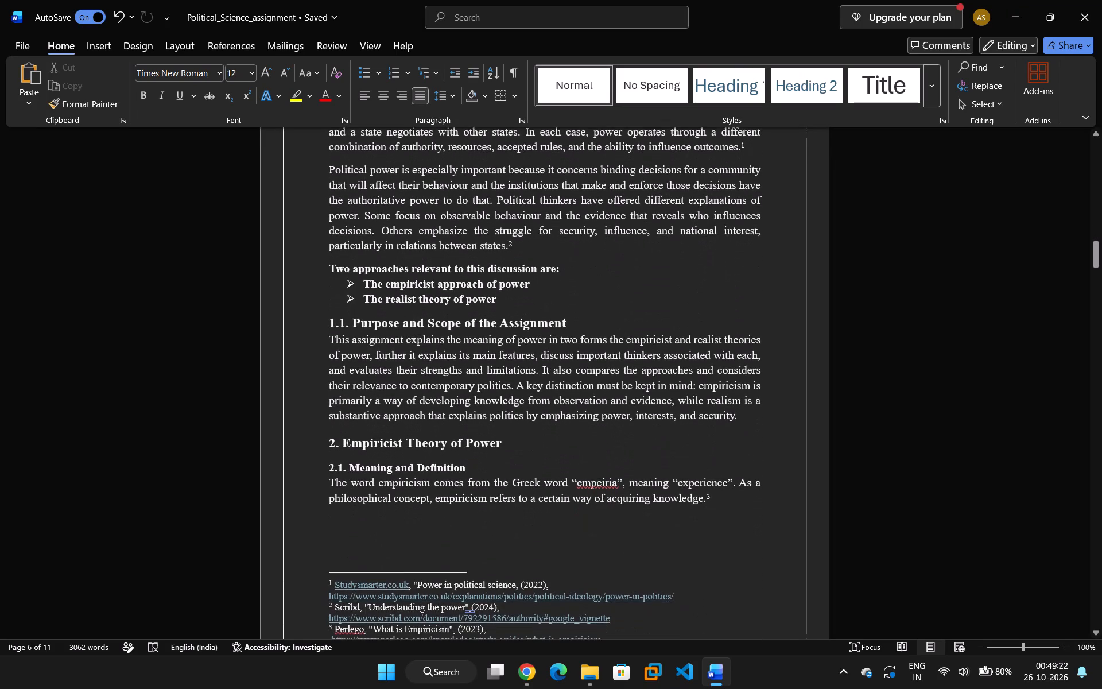
{"action": "scroll", "coordinate": [426, 276], "scroll_direction": "down", "scroll_amount": 8}
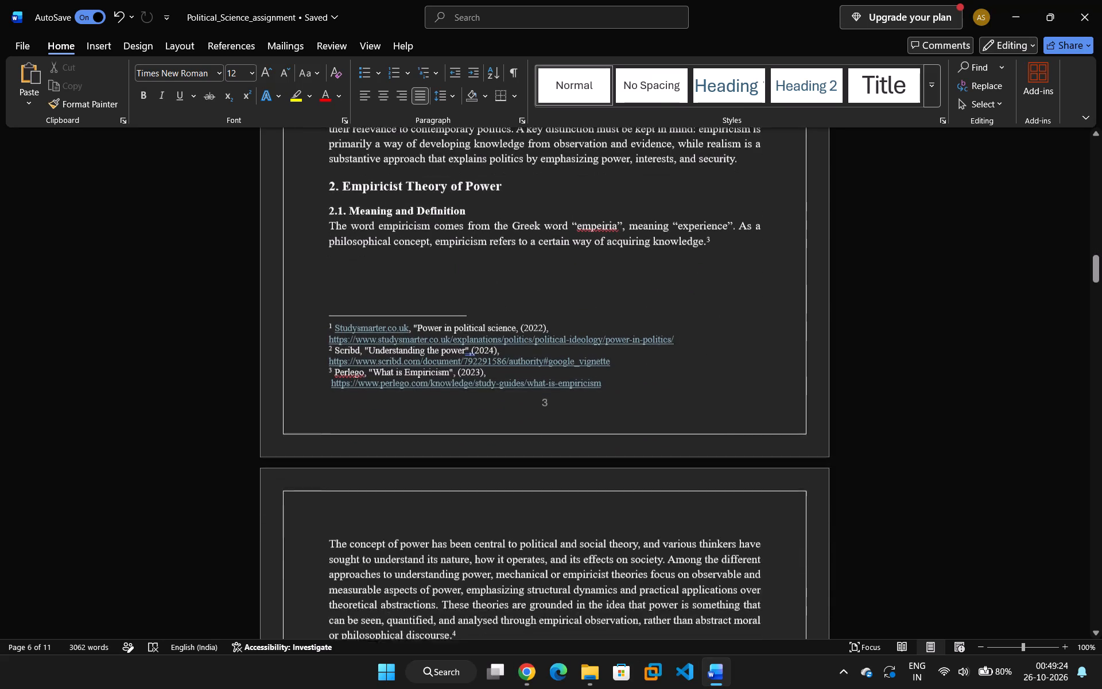
{"action": "scroll", "coordinate": [425, 276], "scroll_direction": "down", "scroll_amount": 8}
{"action": "scroll", "coordinate": [422, 278], "scroll_direction": "up", "scroll_amount": 8}
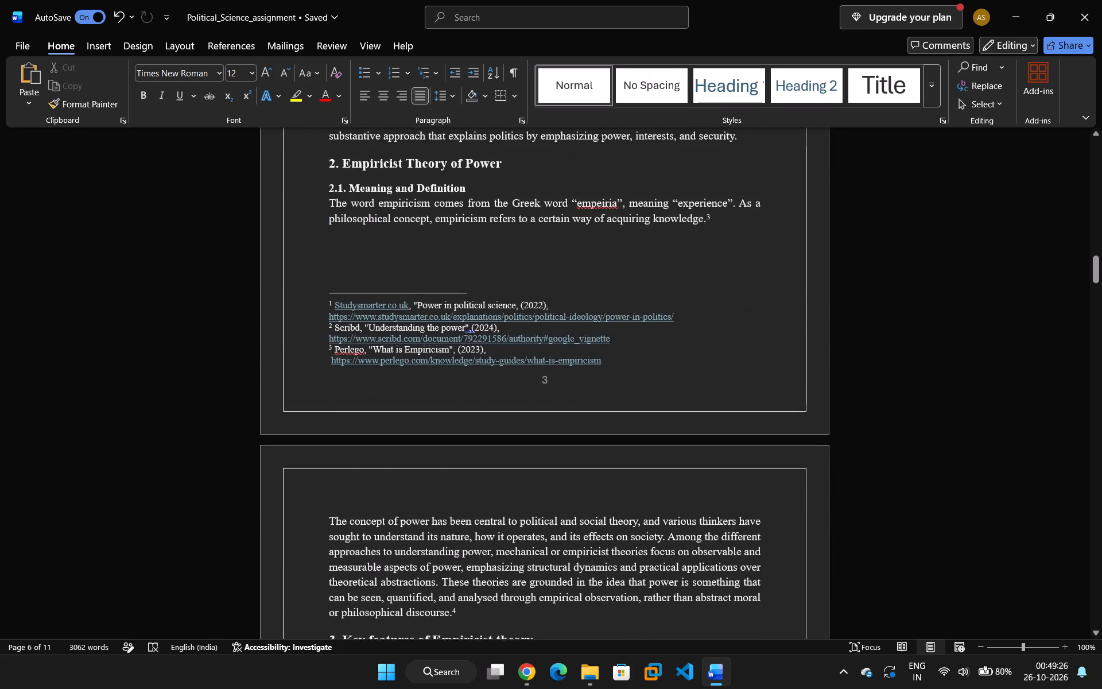
{"action": "scroll", "coordinate": [420, 280], "scroll_direction": "up", "scroll_amount": 1}
{"action": "scroll", "coordinate": [420, 280], "scroll_direction": "down", "scroll_amount": 9}
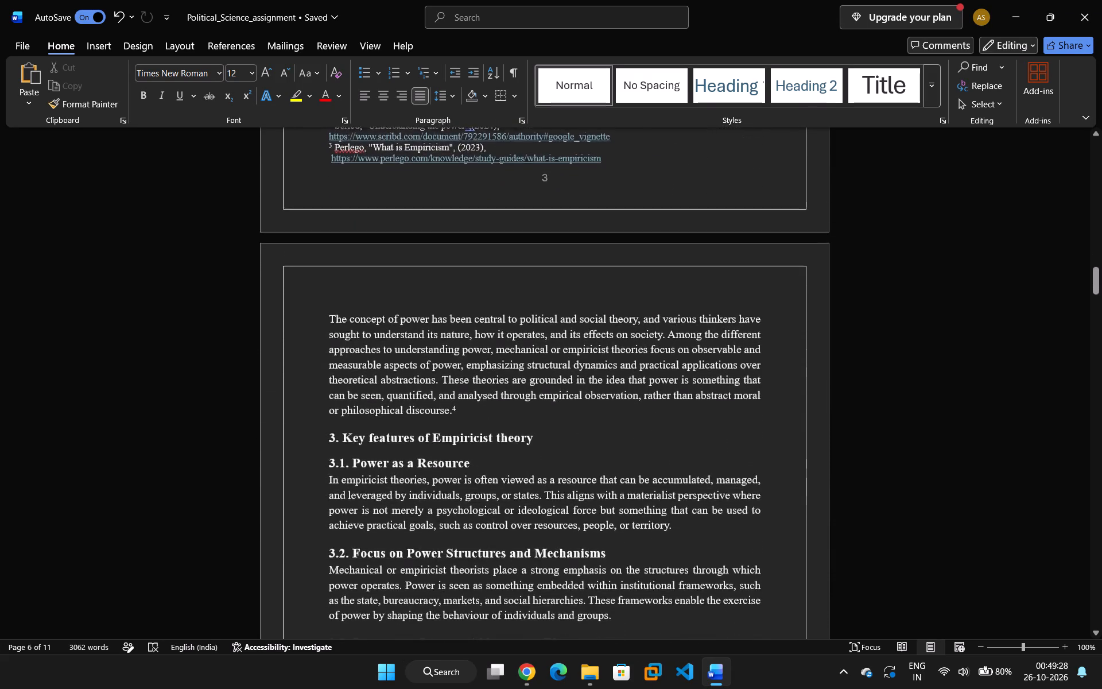
Review section 3, Key features of Empiricist theory, on page 4, including its footnotes and the break before section 4.
{"action": "scroll", "coordinate": [420, 280], "scroll_direction": "down", "scroll_amount": 7}
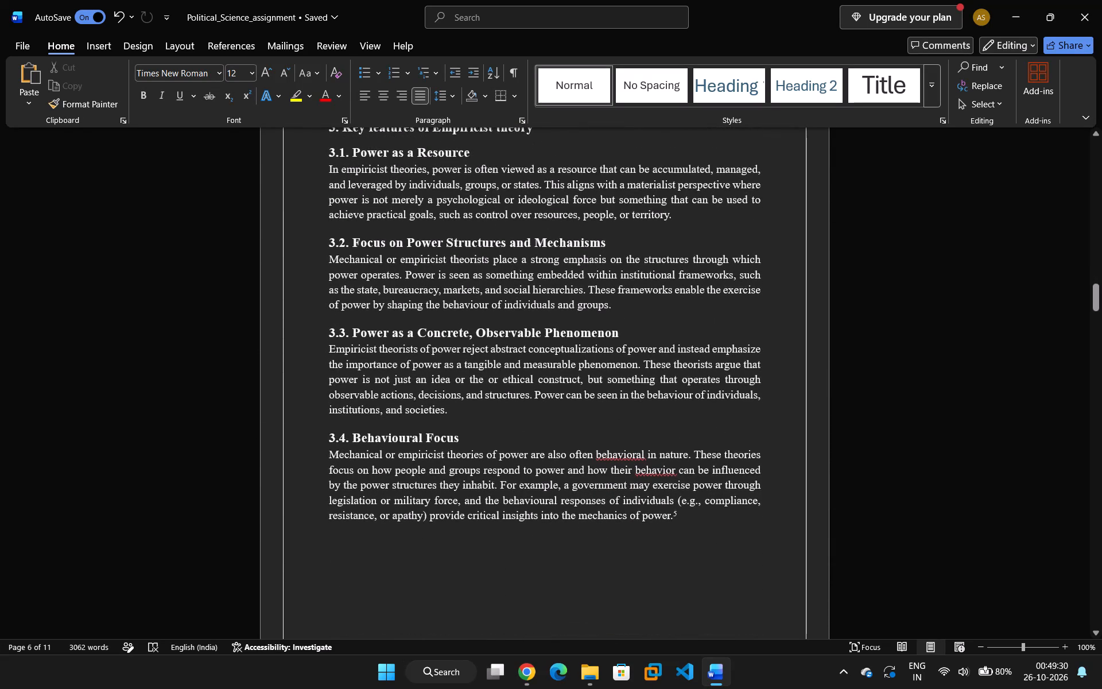
{"action": "scroll", "coordinate": [420, 280], "scroll_direction": "down", "scroll_amount": 6}
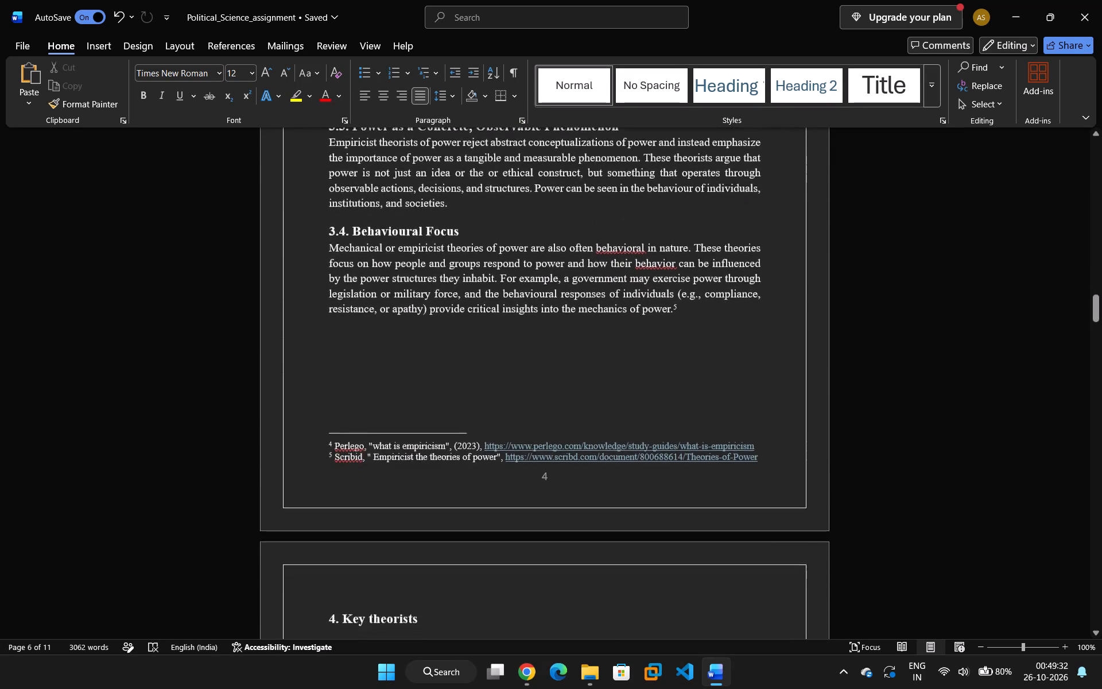
{"action": "scroll", "coordinate": [418, 281], "scroll_direction": "down", "scroll_amount": 15}
{"action": "scroll", "coordinate": [413, 297], "scroll_direction": "up", "scroll_amount": 13}
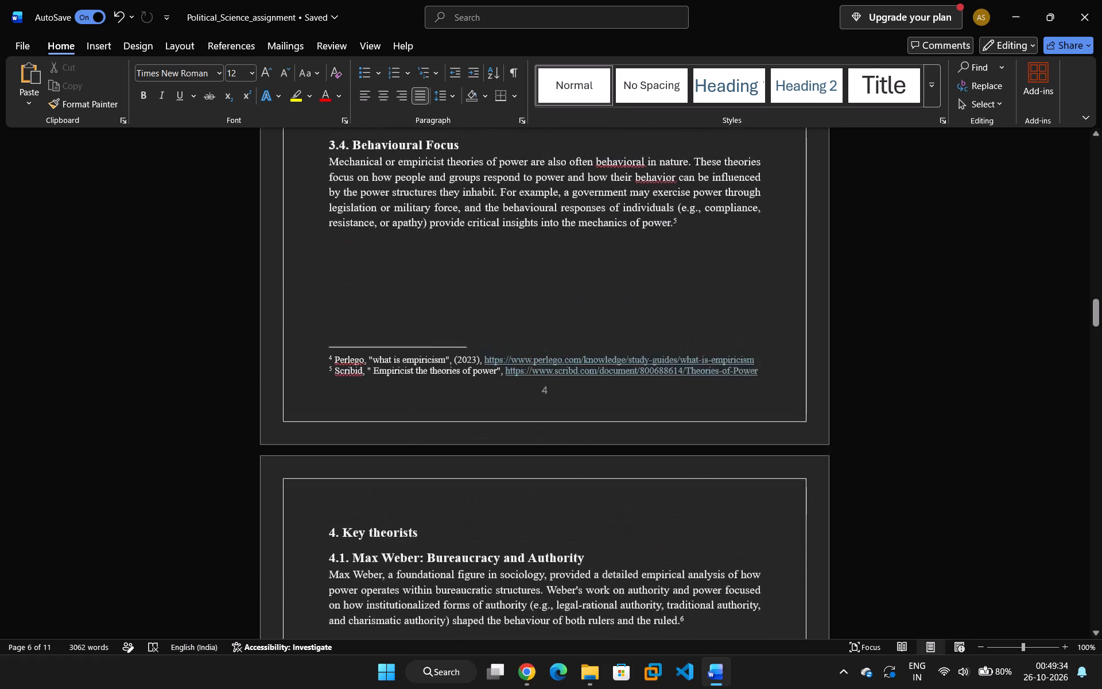
{"action": "scroll", "coordinate": [416, 300], "scroll_direction": "up", "scroll_amount": 14}
{"action": "scroll", "coordinate": [416, 300], "scroll_direction": "down", "scroll_amount": 10}
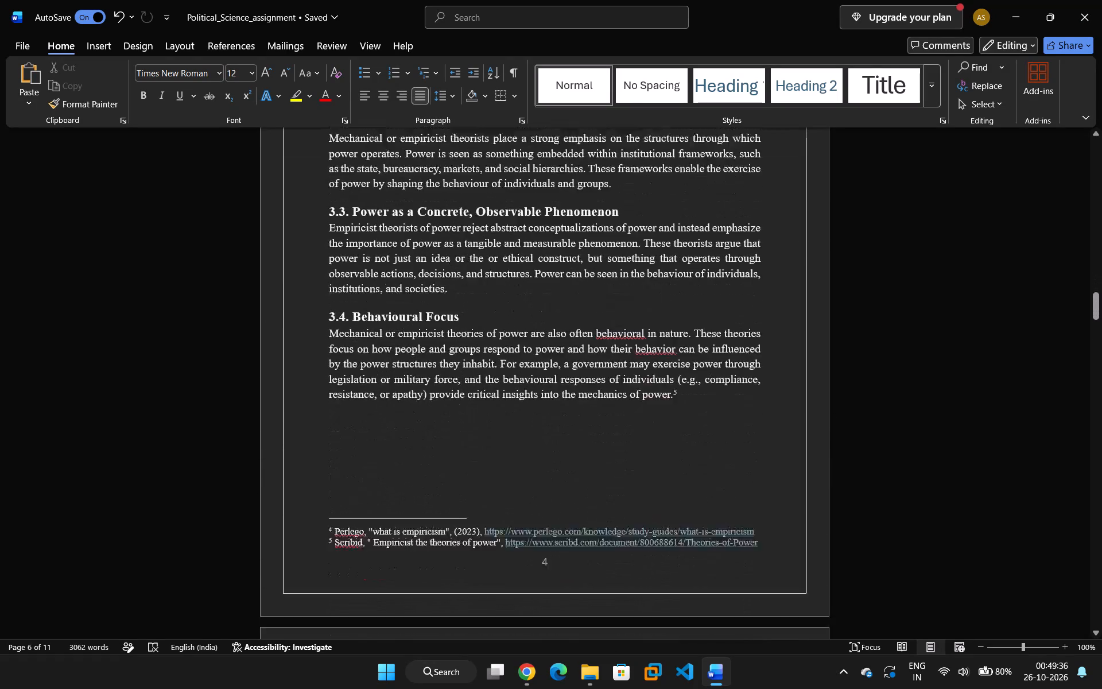
{"action": "scroll", "coordinate": [416, 300], "scroll_direction": "down", "scroll_amount": 13}
Check section 4, Key theorists, and the start of section 5 on page 5, including the footnotes and following page break.
{"action": "scroll", "coordinate": [416, 300], "scroll_direction": "down", "scroll_amount": 4}
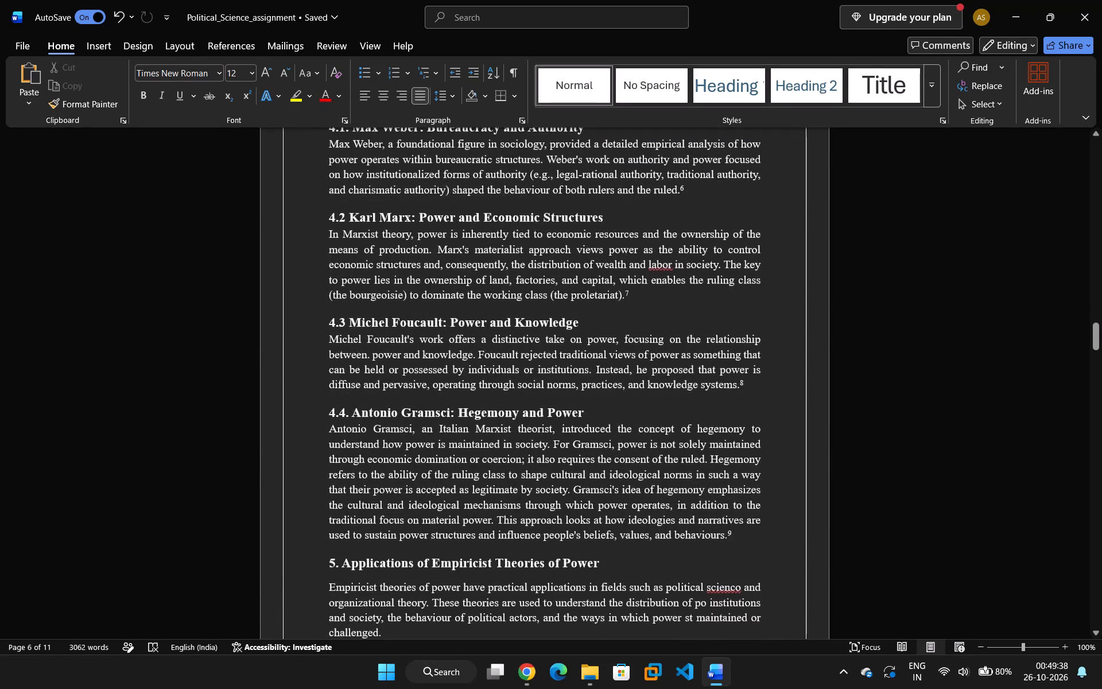
{"action": "scroll", "coordinate": [416, 300], "scroll_direction": "down", "scroll_amount": 3}
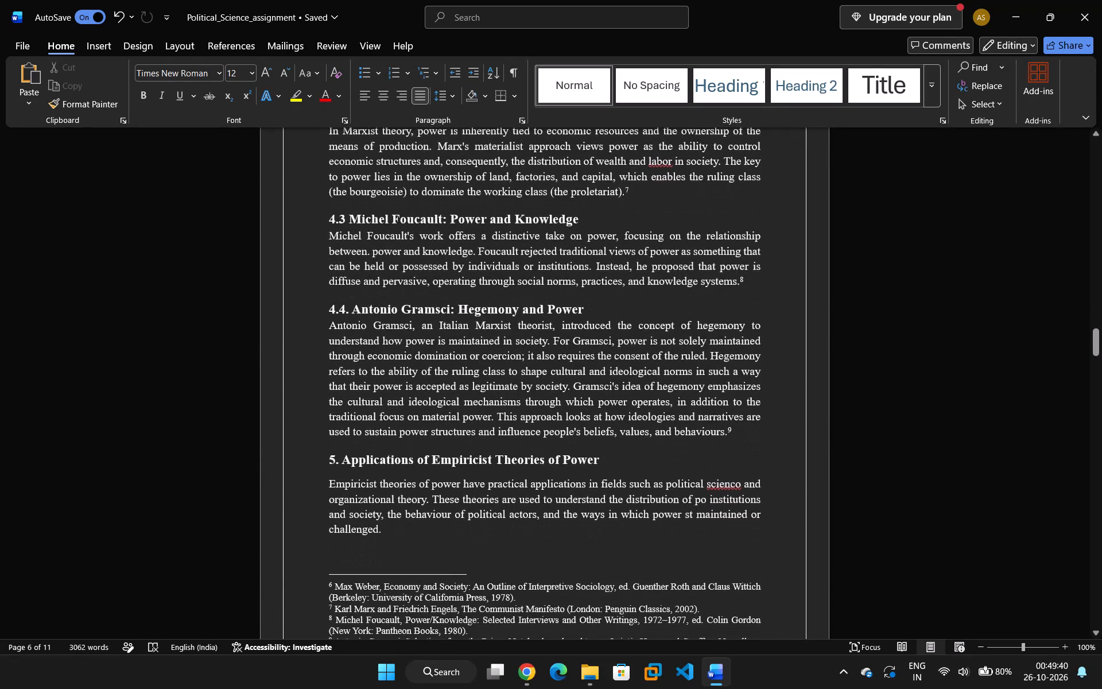
{"action": "scroll", "coordinate": [416, 300], "scroll_direction": "up", "scroll_amount": 7}
{"action": "scroll", "coordinate": [416, 300], "scroll_direction": "down", "scroll_amount": 10}
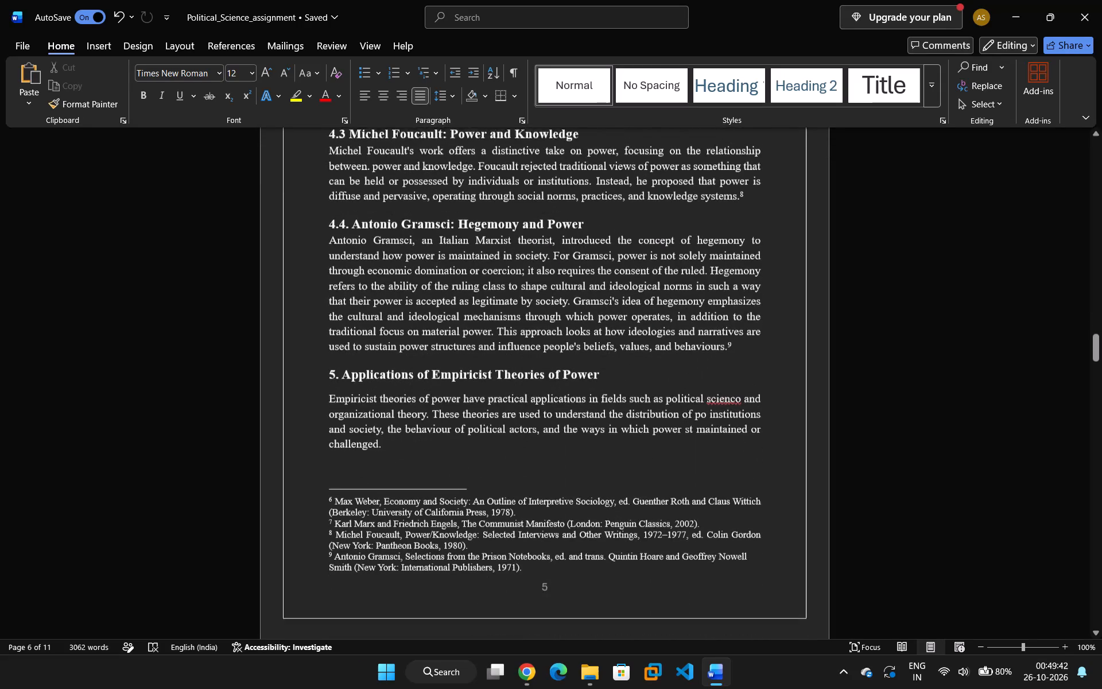
{"action": "scroll", "coordinate": [416, 300], "scroll_direction": "down", "scroll_amount": 12}
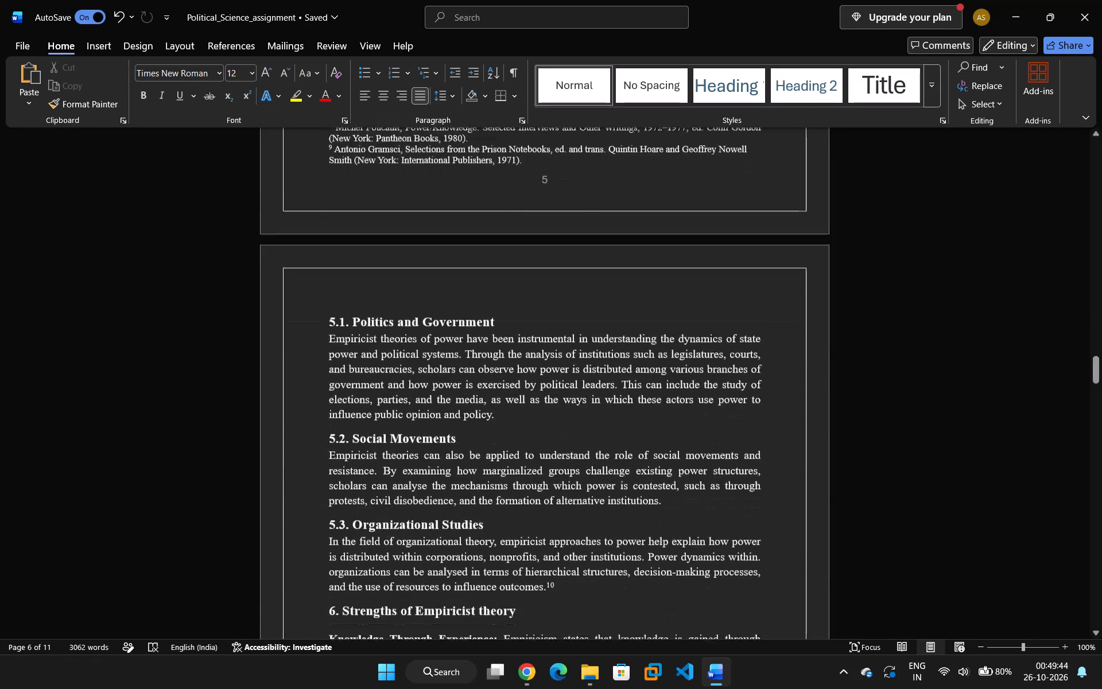
Review page 6 from 5.1 Politics and Government through section 6, Strengths of Empiricist theory, and its footnotes.
{"action": "scroll", "coordinate": [416, 300], "scroll_direction": "down", "scroll_amount": 11}
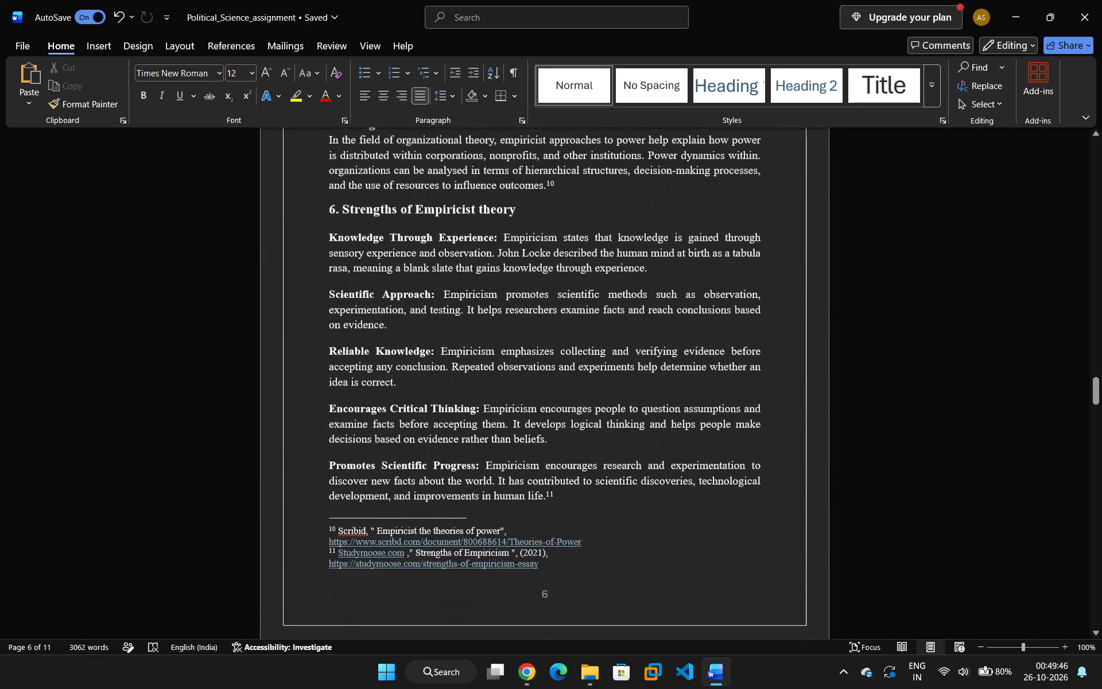
{"action": "scroll", "coordinate": [416, 300], "scroll_direction": "down", "scroll_amount": 1}
{"action": "scroll", "coordinate": [416, 300], "scroll_direction": "up", "scroll_amount": 8}
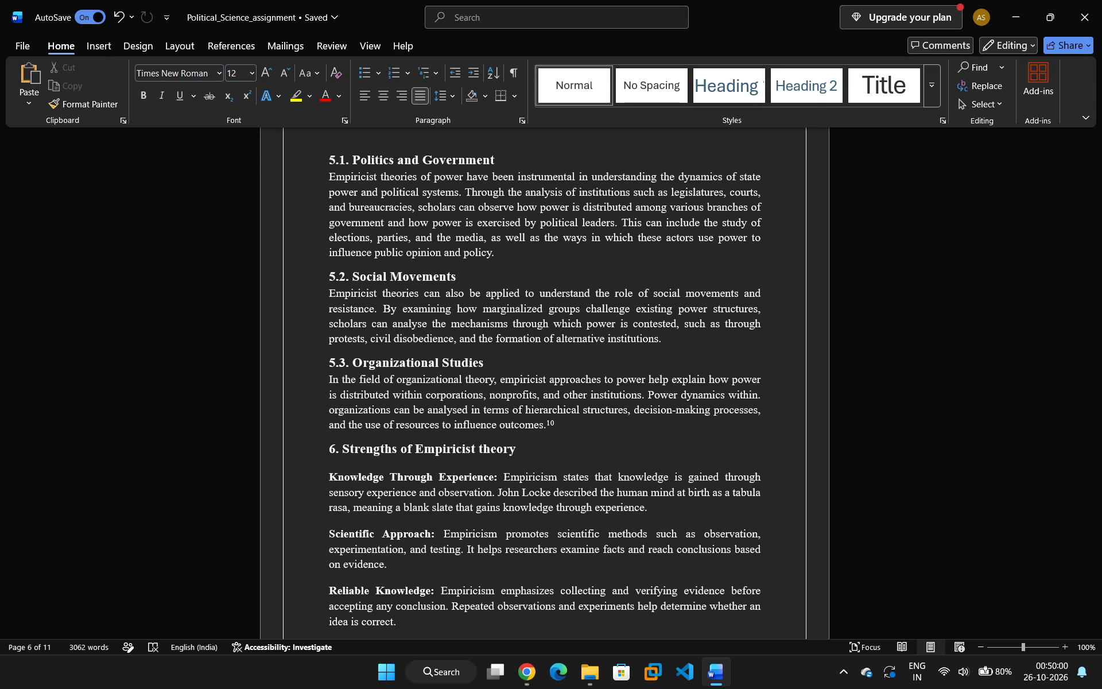
{"action": "scroll", "coordinate": [416, 300], "scroll_direction": "up", "scroll_amount": 1}
{"action": "scroll", "coordinate": [416, 300], "scroll_direction": "down", "scroll_amount": 5}
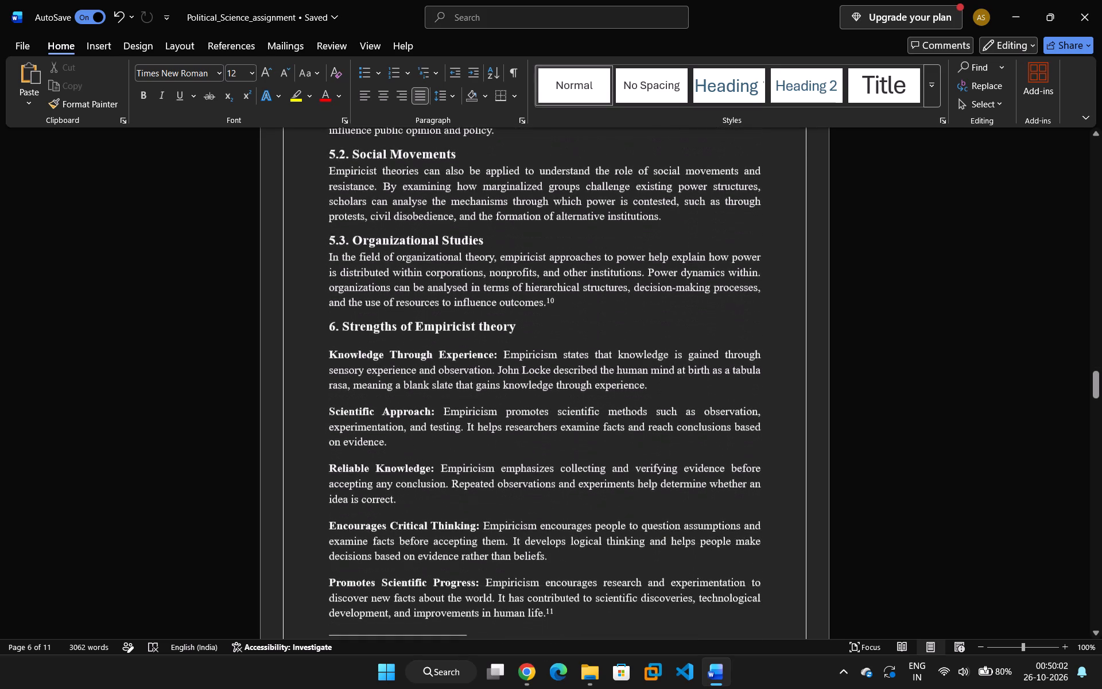
{"action": "scroll", "coordinate": [432, 300], "scroll_direction": "down", "scroll_amount": 6}
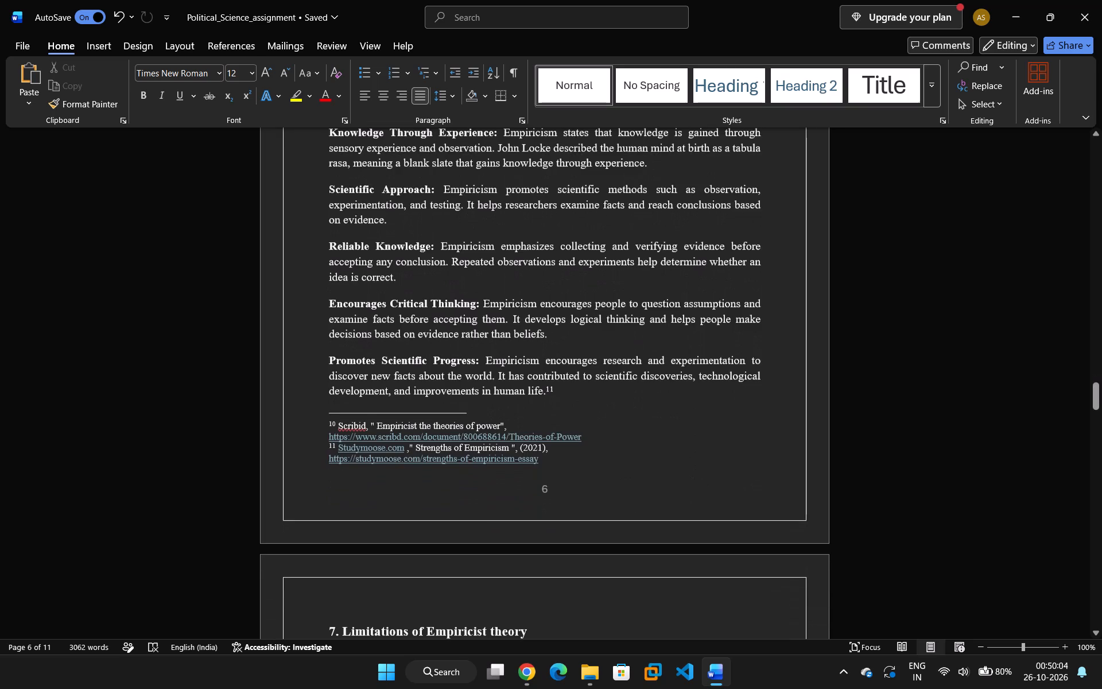
{"action": "scroll", "coordinate": [432, 300], "scroll_direction": "up", "scroll_amount": 6}
{"action": "scroll", "coordinate": [437, 302], "scroll_direction": "down", "scroll_amount": 2}
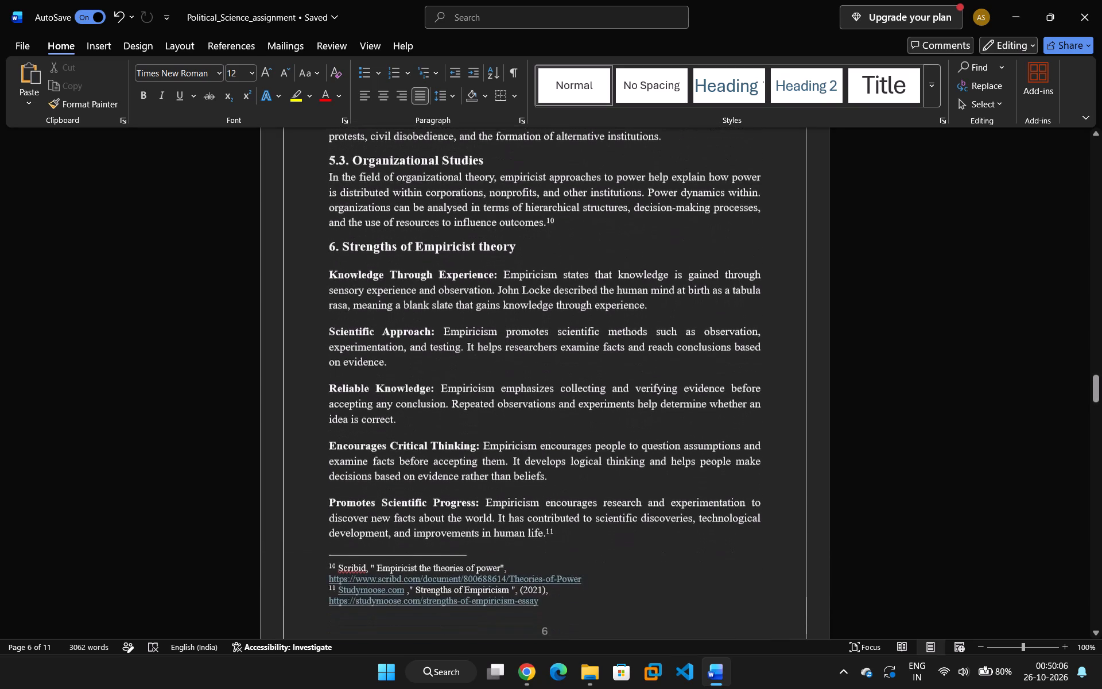
Review sections 7 and 8 on page 7, their footnotes, and the continuation of the text onto page 8.
{"action": "scroll", "coordinate": [437, 303], "scroll_direction": "down", "scroll_amount": 18}
{"action": "scroll", "coordinate": [444, 305], "scroll_direction": "down", "scroll_amount": 3}
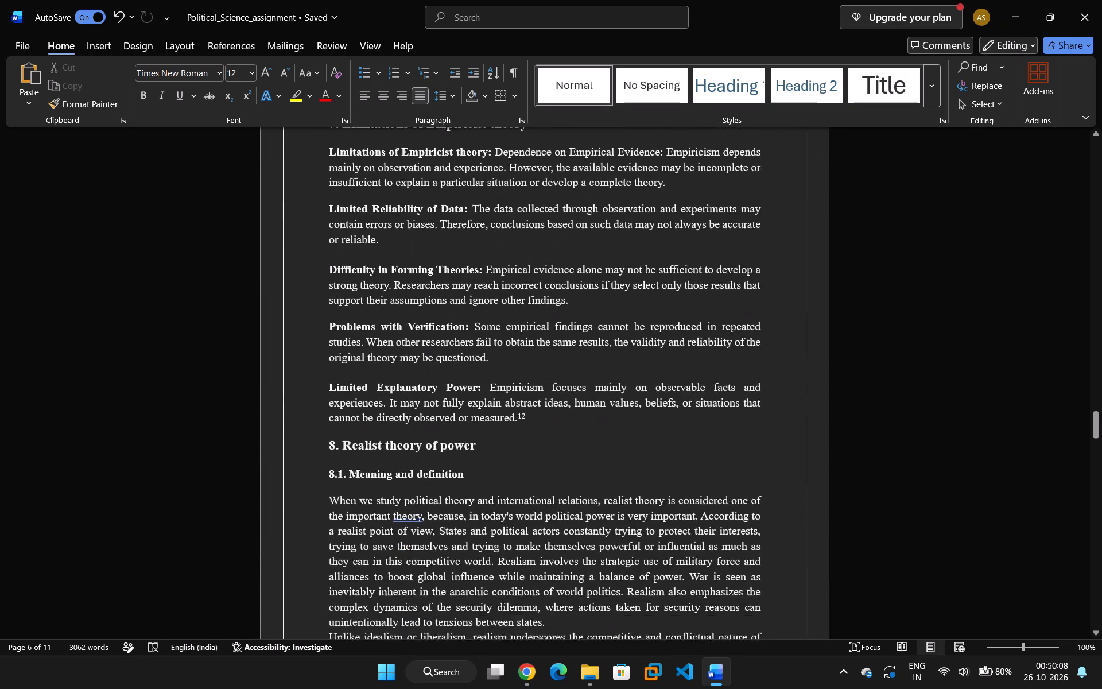
{"action": "scroll", "coordinate": [444, 304], "scroll_direction": "down", "scroll_amount": 8}
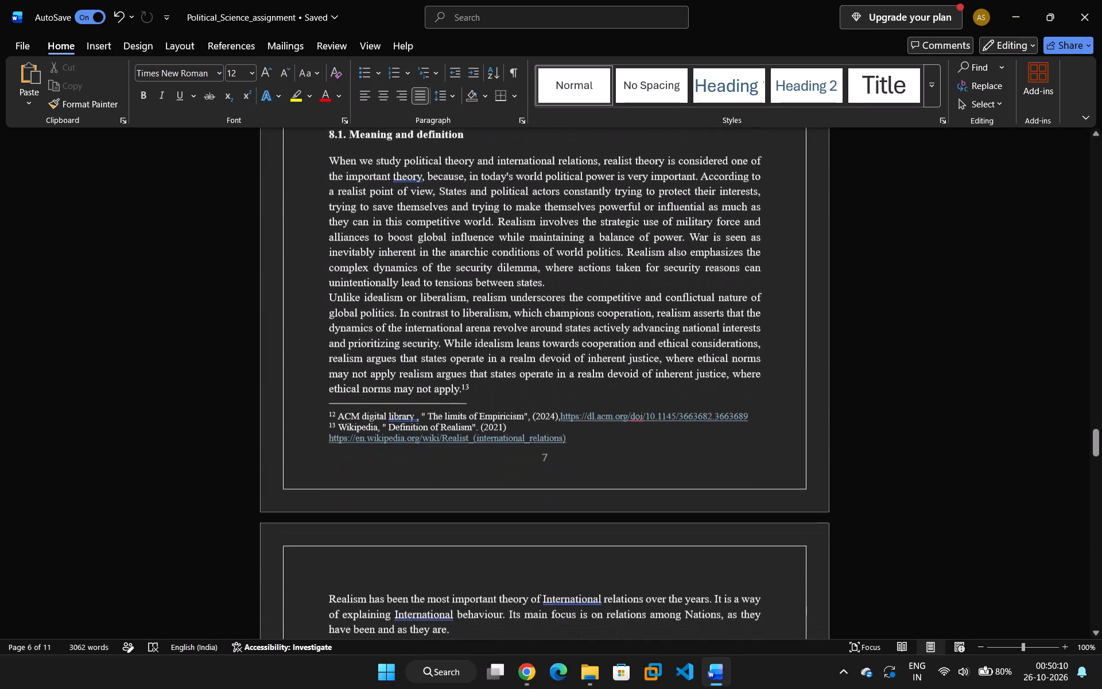
{"action": "scroll", "coordinate": [444, 305], "scroll_direction": "down", "scroll_amount": 10}
Check page 8 from the opening realism paragraphs through section 9.4, Statism, including paragraph spacing and footnotes.
{"action": "scroll", "coordinate": [443, 306], "scroll_direction": "down", "scroll_amount": 2}
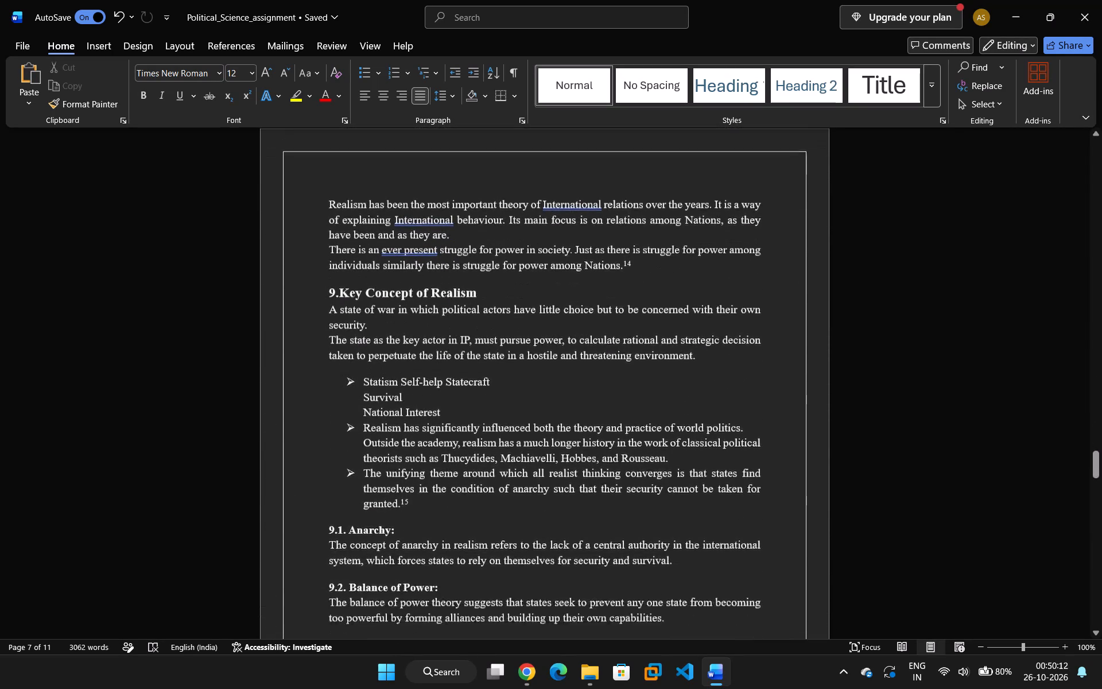
{"action": "scroll", "coordinate": [443, 306], "scroll_direction": "down", "scroll_amount": 2}
{"action": "scroll", "coordinate": [443, 306], "scroll_direction": "up", "scroll_amount": 8}
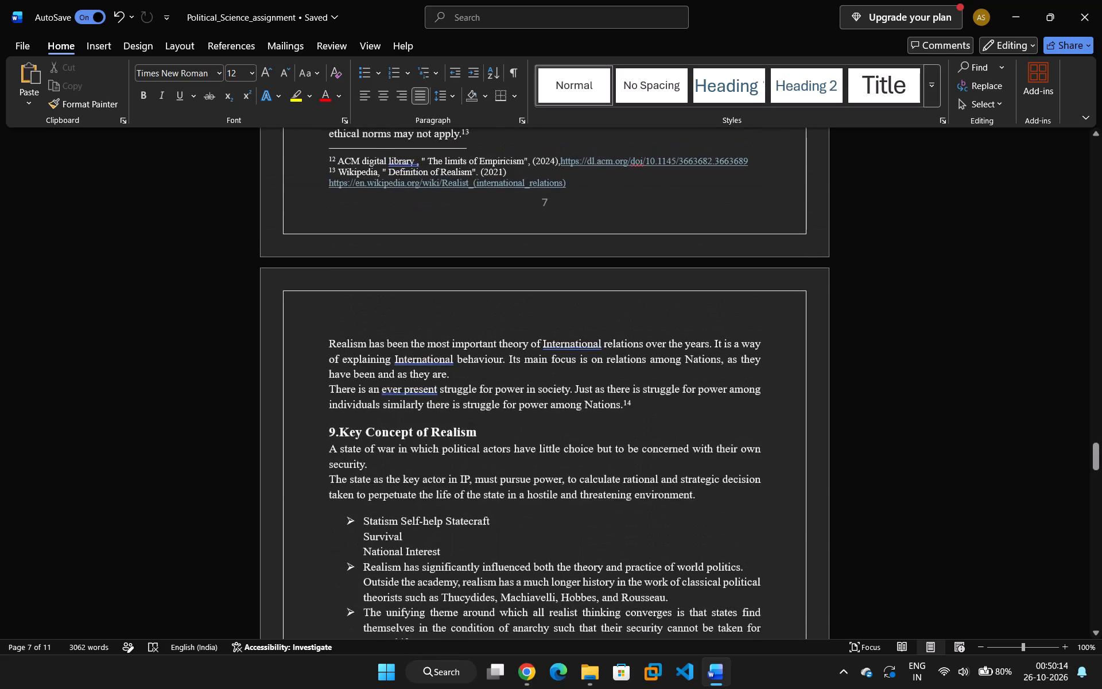
{"action": "scroll", "coordinate": [443, 306], "scroll_direction": "down", "scroll_amount": 6}
{"action": "scroll", "coordinate": [443, 306], "scroll_direction": "up", "scroll_amount": 1}
{"action": "scroll", "coordinate": [443, 306], "scroll_direction": "down", "scroll_amount": 8}
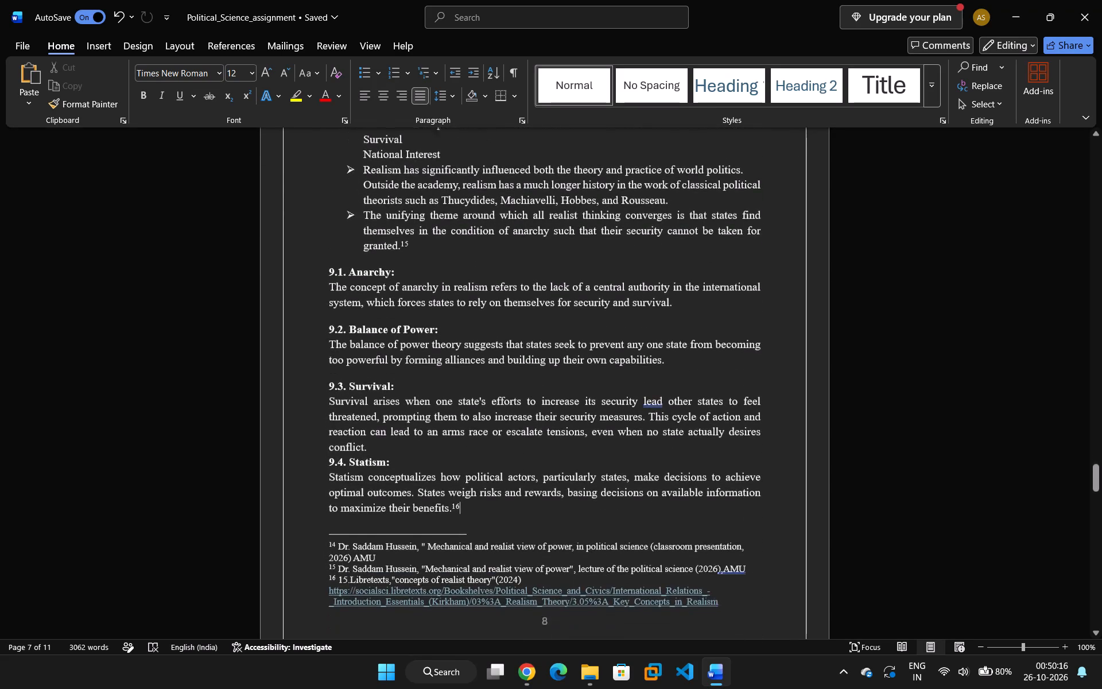
{"action": "scroll", "coordinate": [443, 306], "scroll_direction": "up", "scroll_amount": 8}
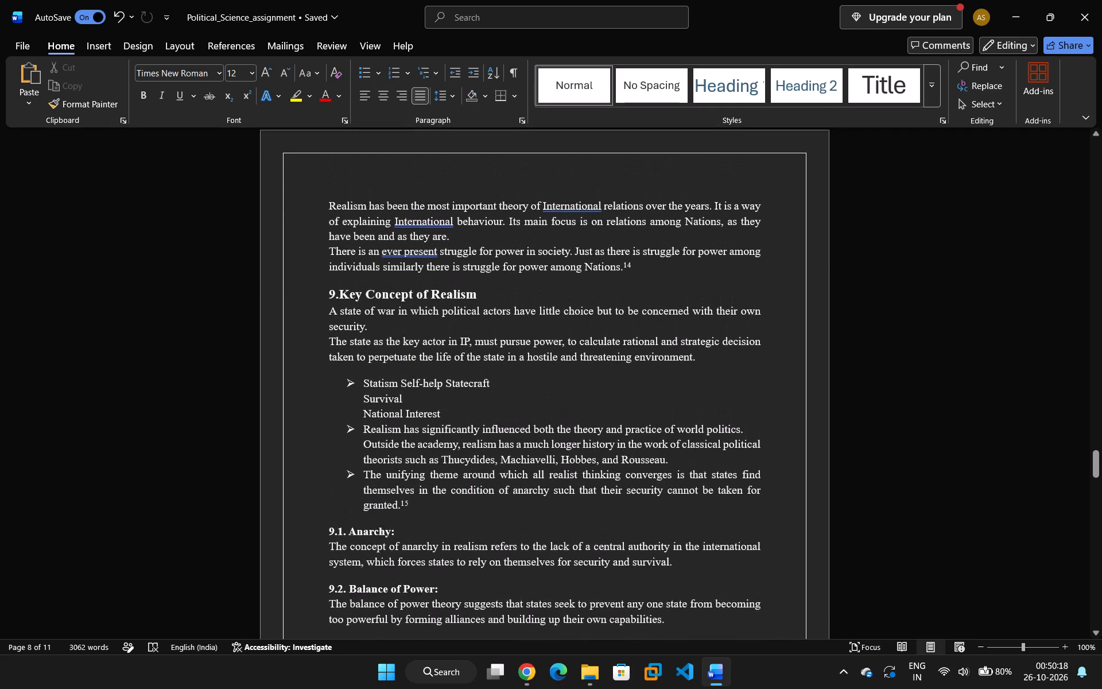
{"action": "scroll", "coordinate": [443, 305], "scroll_direction": "down", "scroll_amount": 9}
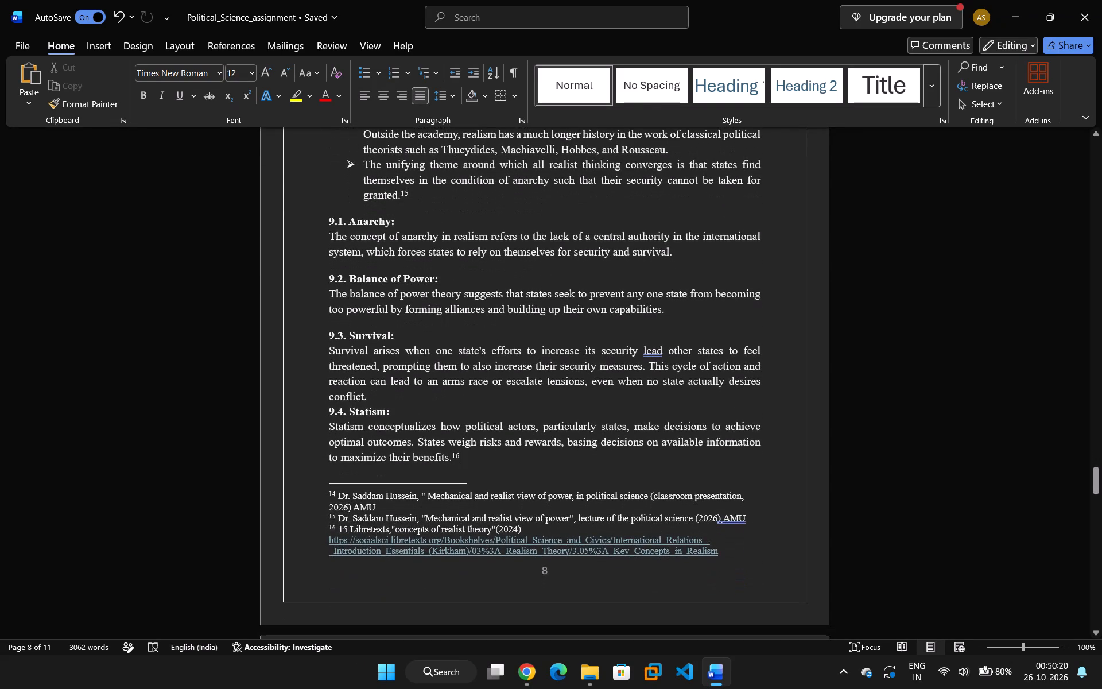
Review section 10, Intellectual roots of realism, on page 9, from 10.1 Thucydides to 10.4 E. H. Carr and the footnotes.
{"action": "scroll", "coordinate": [442, 305], "scroll_direction": "down", "scroll_amount": 10}
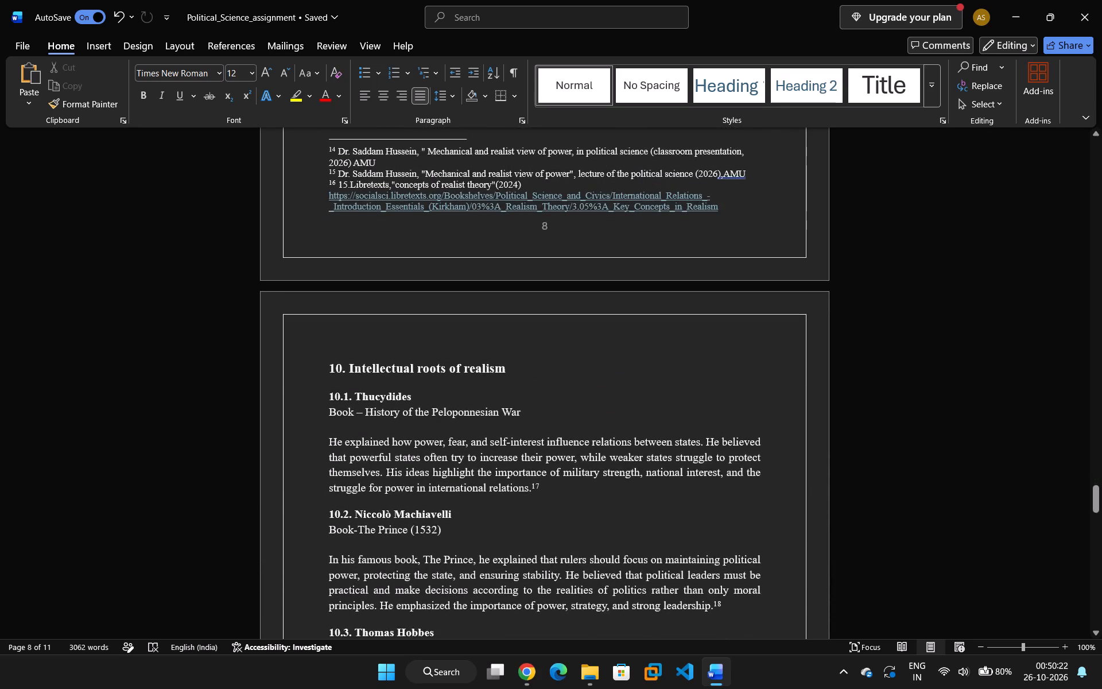
{"action": "scroll", "coordinate": [441, 305], "scroll_direction": "down", "scroll_amount": 13}
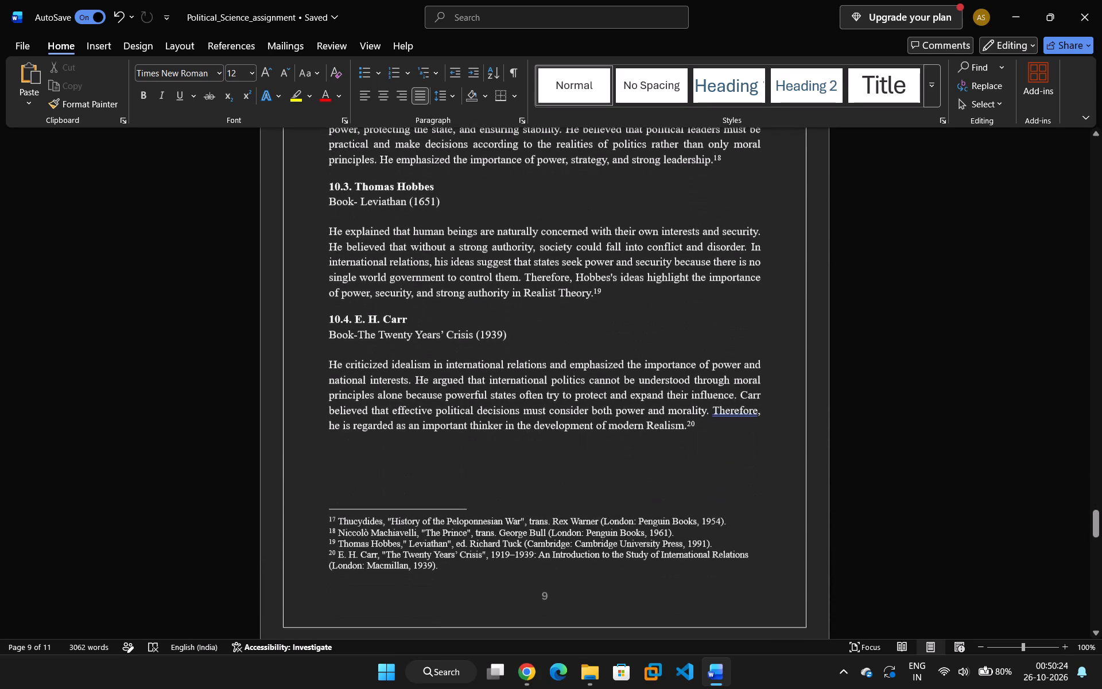
{"action": "scroll", "coordinate": [441, 306], "scroll_direction": "down", "scroll_amount": 10}
Review the closing pages from section 11, Classical Realism, through section 15, Bibliography.
{"action": "scroll", "coordinate": [441, 306], "scroll_direction": "down", "scroll_amount": 6}
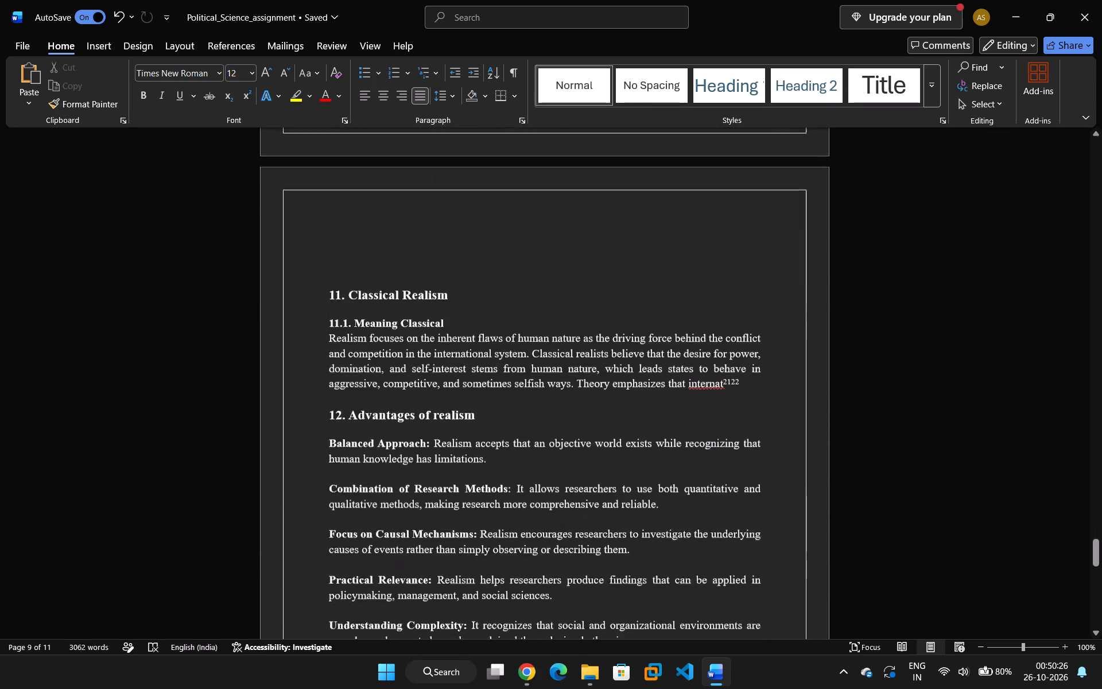
{"action": "scroll", "coordinate": [441, 306], "scroll_direction": "down", "scroll_amount": 12}
{"action": "scroll", "coordinate": [441, 306], "scroll_direction": "up", "scroll_amount": 1}
{"action": "scroll", "coordinate": [441, 306], "scroll_direction": "down", "scroll_amount": 8}
{"action": "scroll", "coordinate": [441, 306], "scroll_direction": "up", "scroll_amount": 1}
{"action": "scroll", "coordinate": [441, 306], "scroll_direction": "down", "scroll_amount": 6}
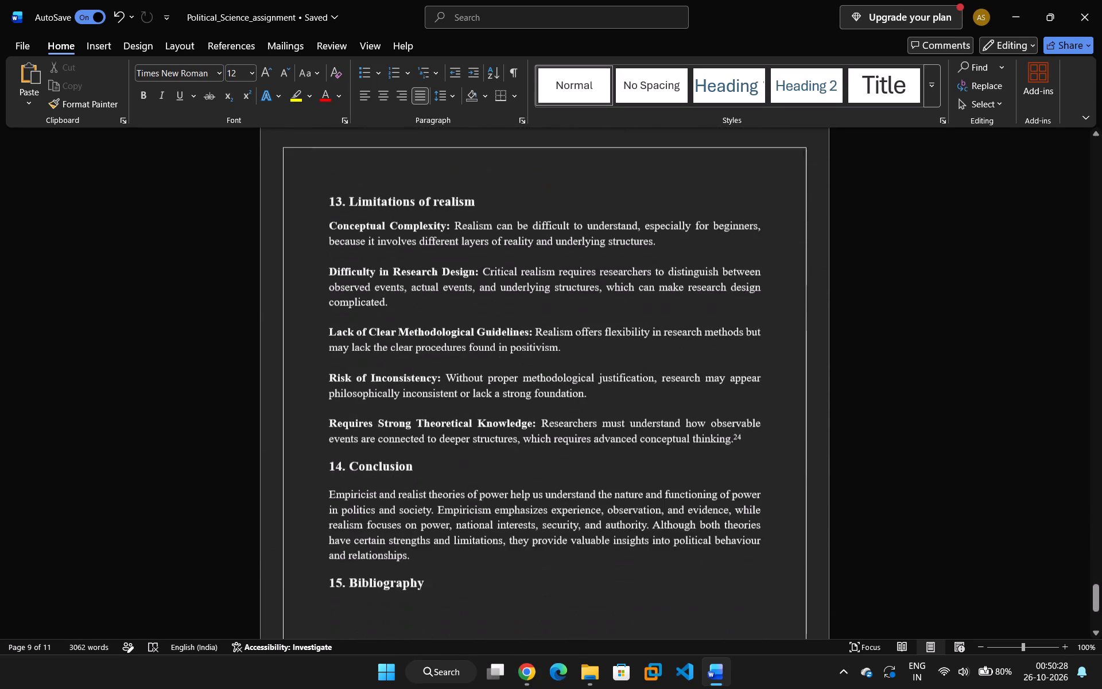
{"action": "scroll", "coordinate": [441, 306], "scroll_direction": "down", "scroll_amount": 4}
{"action": "scroll", "coordinate": [441, 306], "scroll_direction": "up", "scroll_amount": 6}
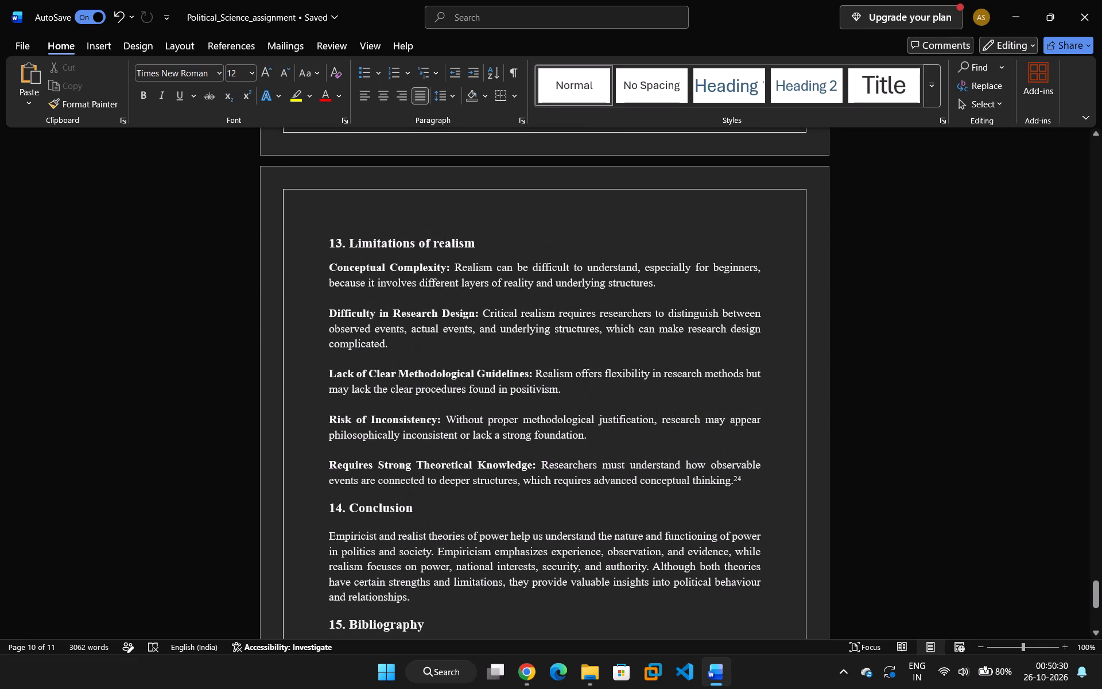
Recheck the layout backwards from section 13, Limitations of realism, to section 8, Realist theory of power, on page 7.
{"action": "scroll", "coordinate": [441, 306], "scroll_direction": "up", "scroll_amount": 19}
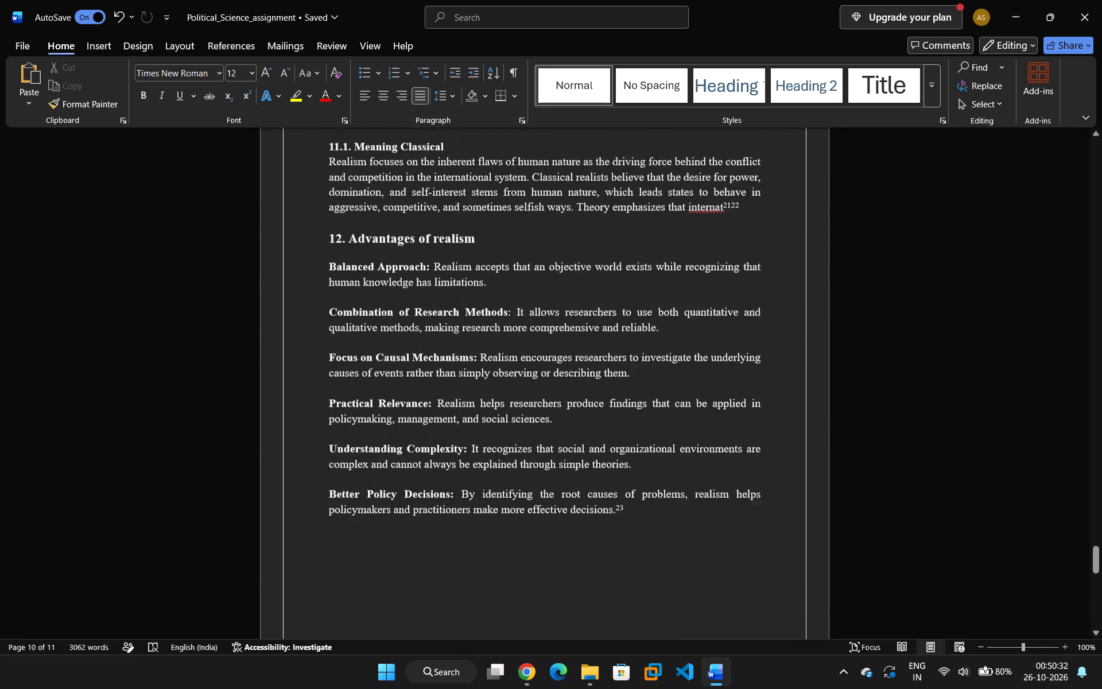
{"action": "scroll", "coordinate": [441, 306], "scroll_direction": "up", "scroll_amount": 20}
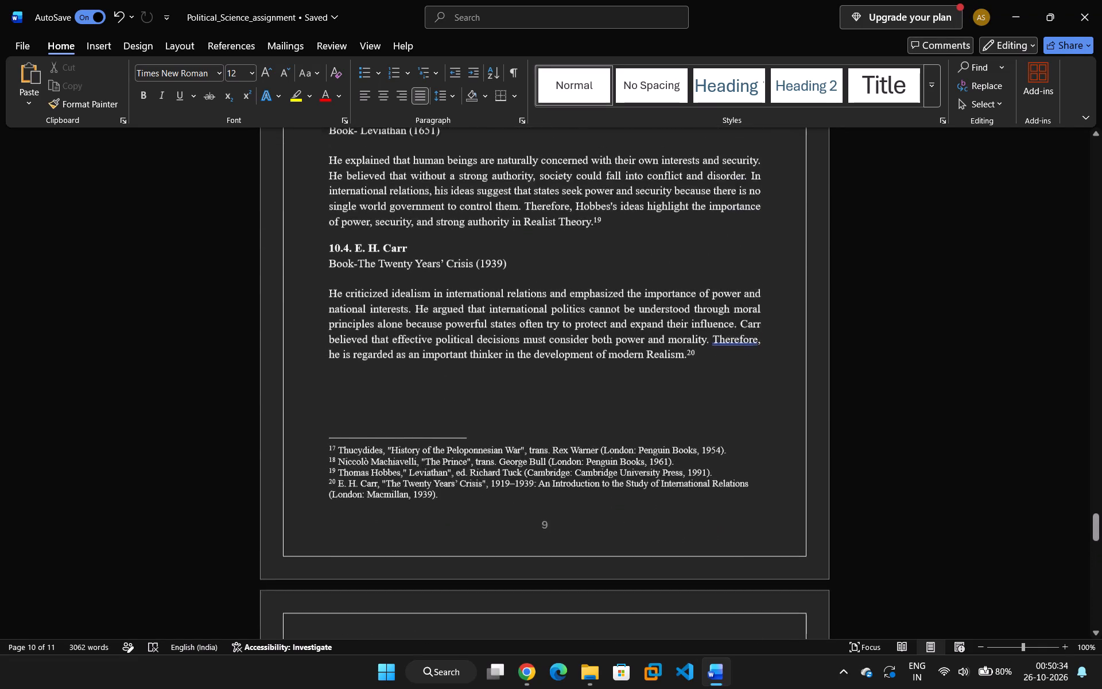
{"action": "scroll", "coordinate": [441, 307], "scroll_direction": "up", "scroll_amount": 11}
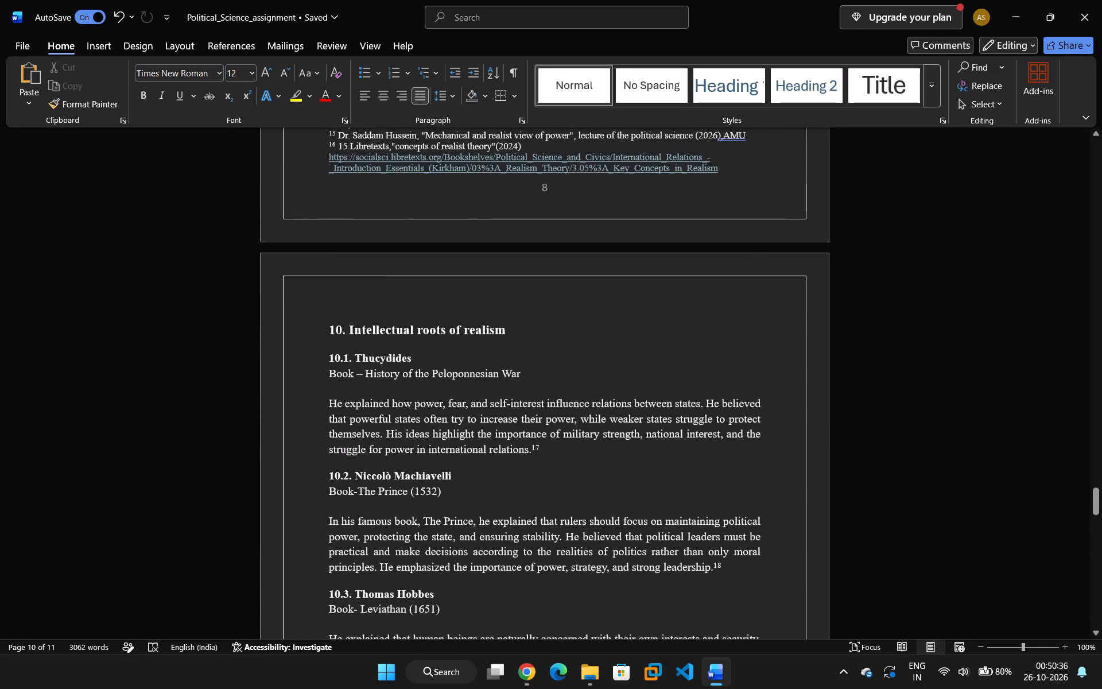
{"action": "scroll", "coordinate": [441, 307], "scroll_direction": "up", "scroll_amount": 19}
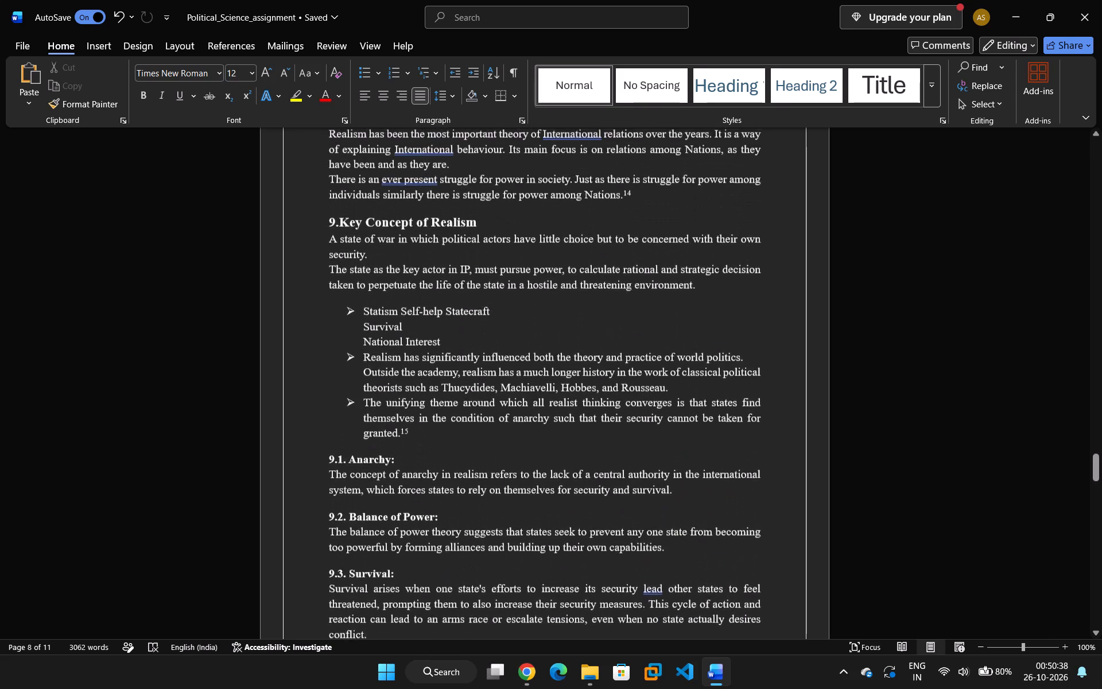
{"action": "scroll", "coordinate": [441, 307], "scroll_direction": "up", "scroll_amount": 15}
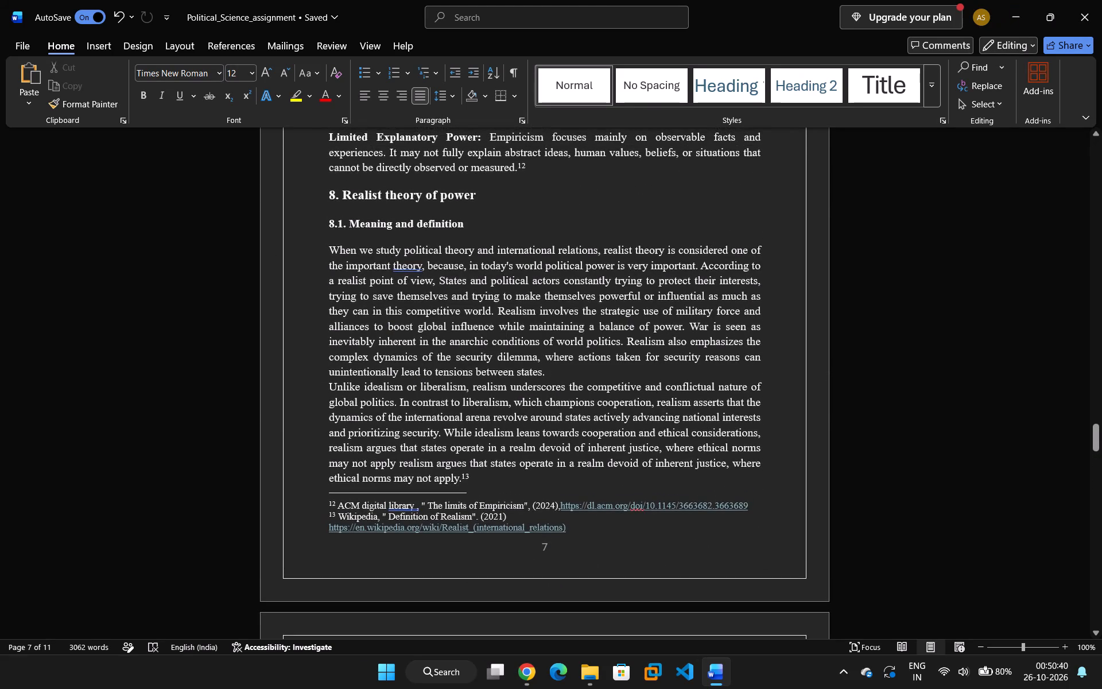
Recheck the layout backwards from section 7, Limitations of Empiricist theory, to section 4, Key theorists, on page 5.
{"action": "scroll", "coordinate": [441, 307], "scroll_direction": "up", "scroll_amount": 16}
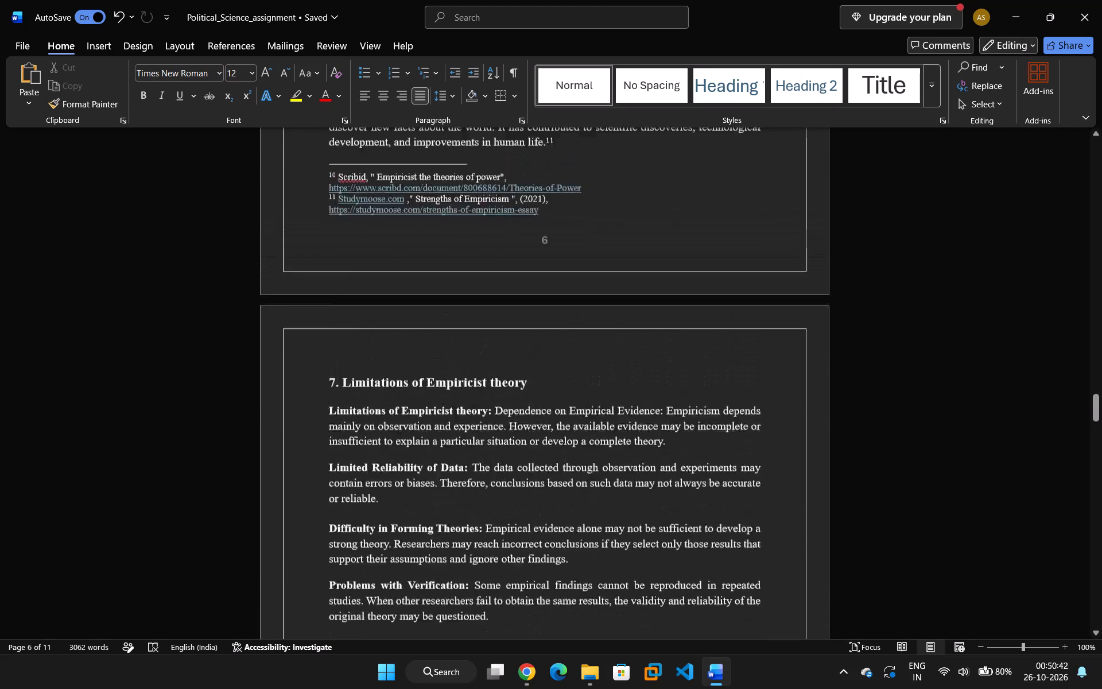
{"action": "scroll", "coordinate": [441, 307], "scroll_direction": "up", "scroll_amount": 18}
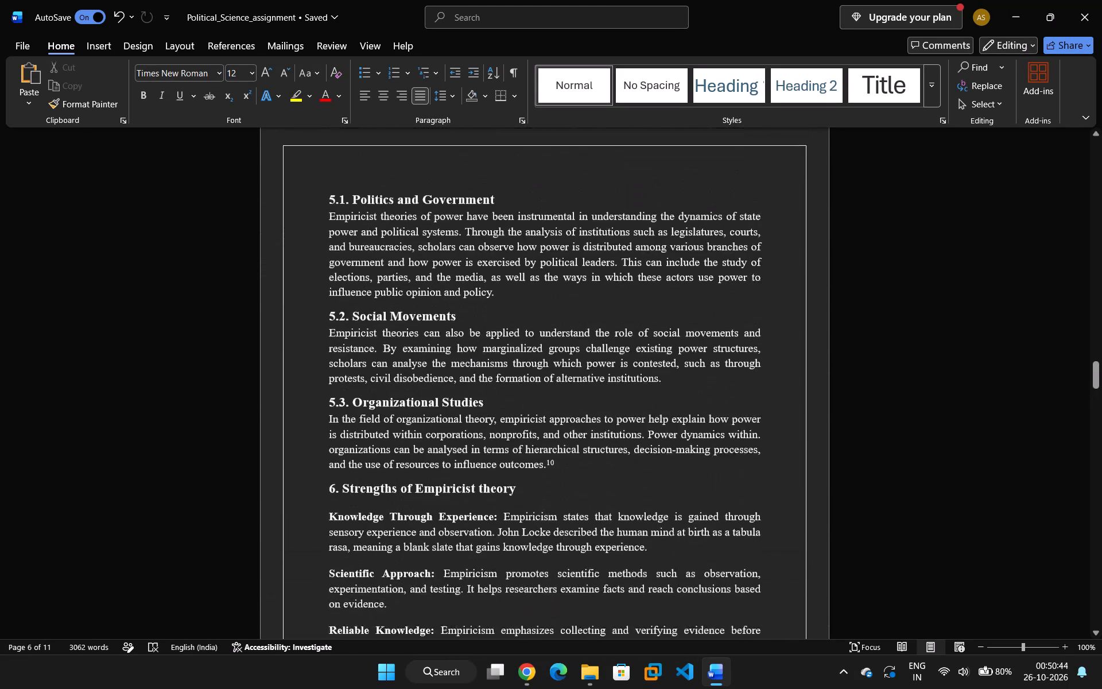
{"action": "scroll", "coordinate": [441, 307], "scroll_direction": "up", "scroll_amount": 17}
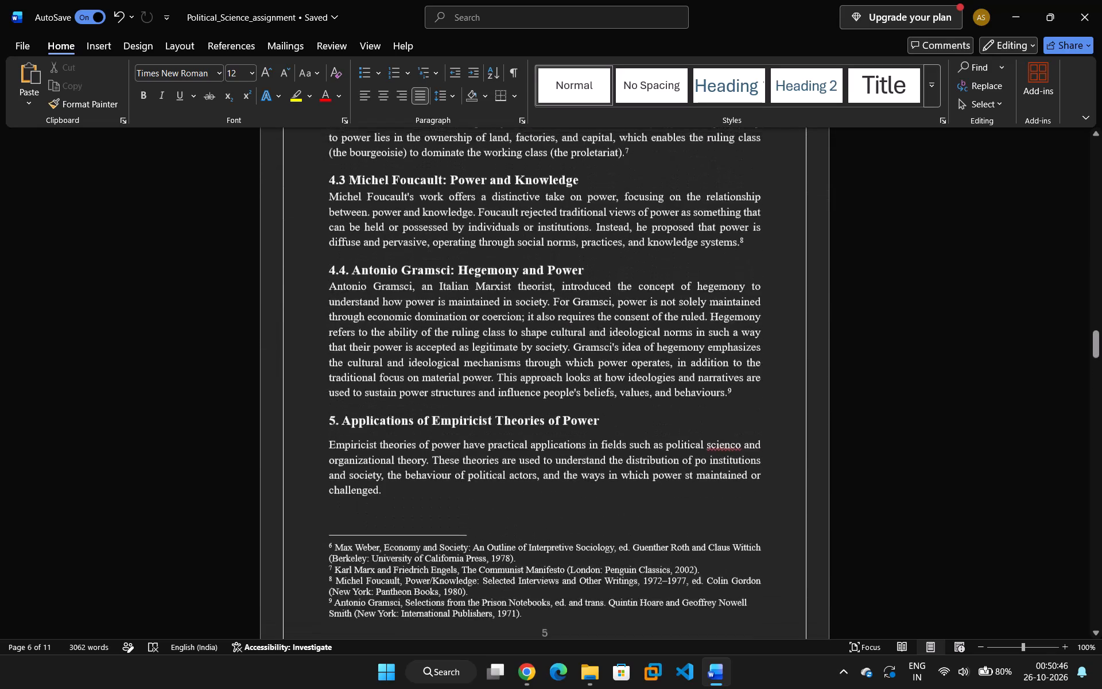
{"action": "scroll", "coordinate": [441, 307], "scroll_direction": "up", "scroll_amount": 13}
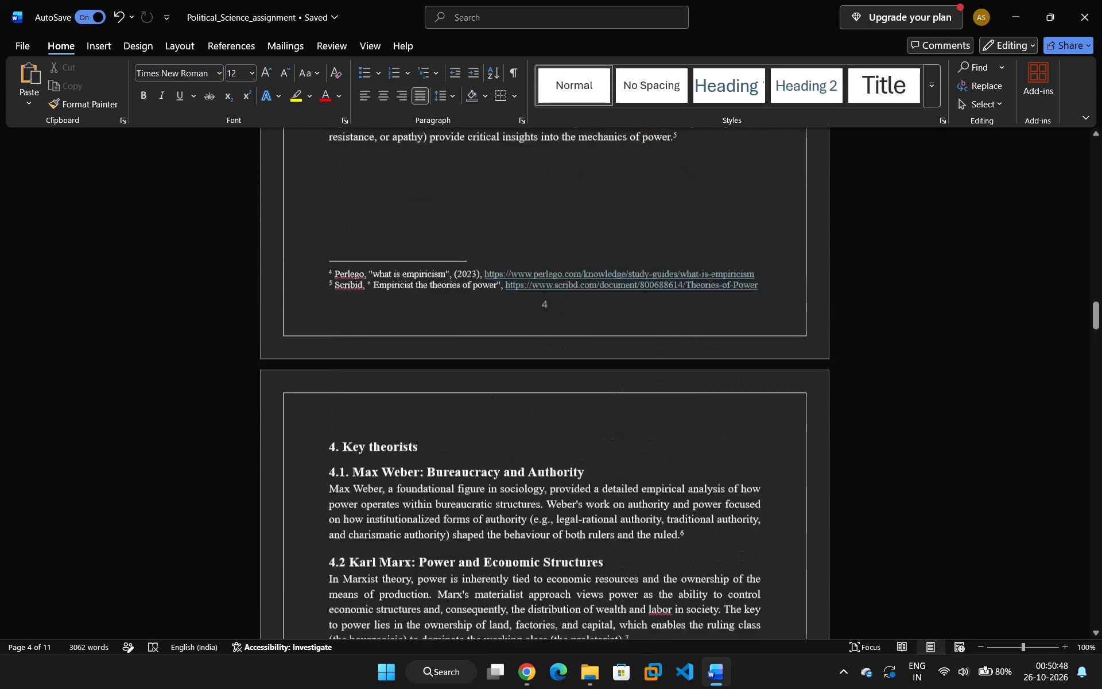
Examine the flow between pages 3 and 4, from section 3, Key features of Empiricist theory, back to section 2.1 and its footnotes.
{"action": "scroll", "coordinate": [441, 307], "scroll_direction": "up", "scroll_amount": 15}
{"action": "scroll", "coordinate": [441, 307], "scroll_direction": "up", "scroll_amount": 6}
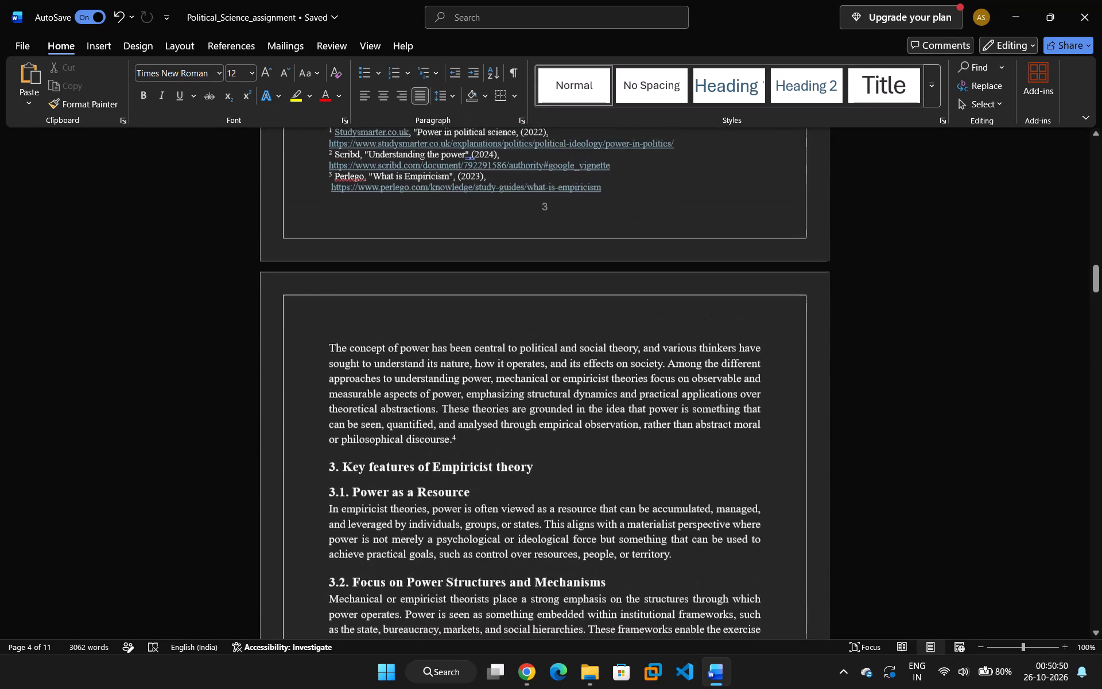
{"action": "scroll", "coordinate": [441, 307], "scroll_direction": "up", "scroll_amount": 7}
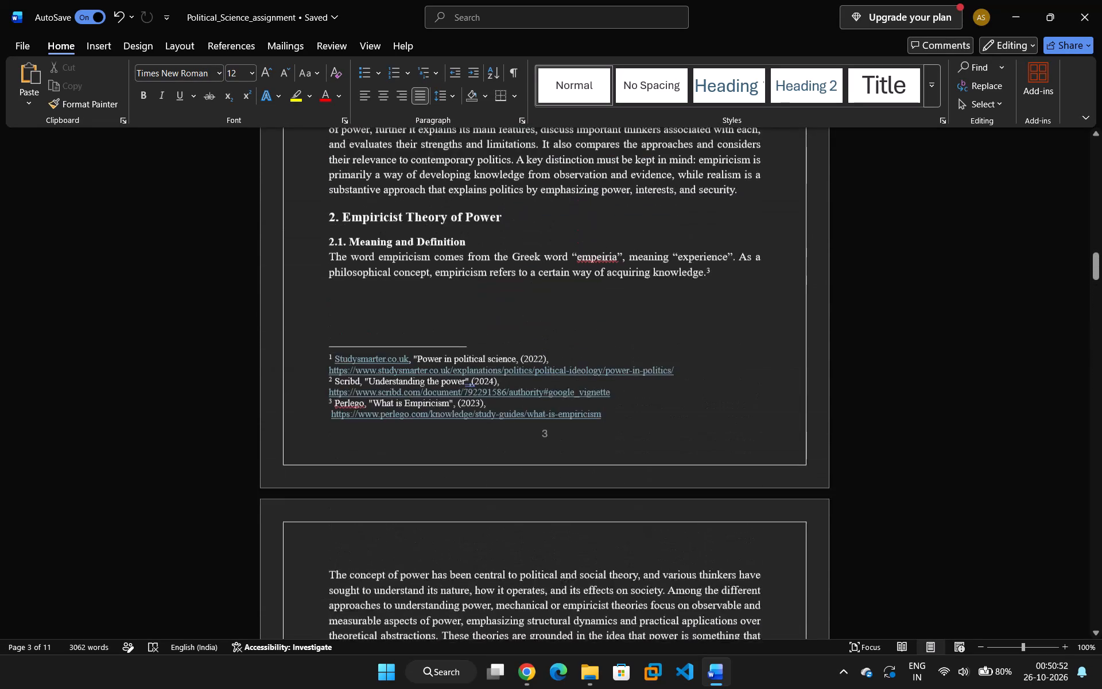
{"action": "scroll", "coordinate": [441, 307], "scroll_direction": "up", "scroll_amount": 5}
{"action": "scroll", "coordinate": [441, 307], "scroll_direction": "down", "scroll_amount": 11}
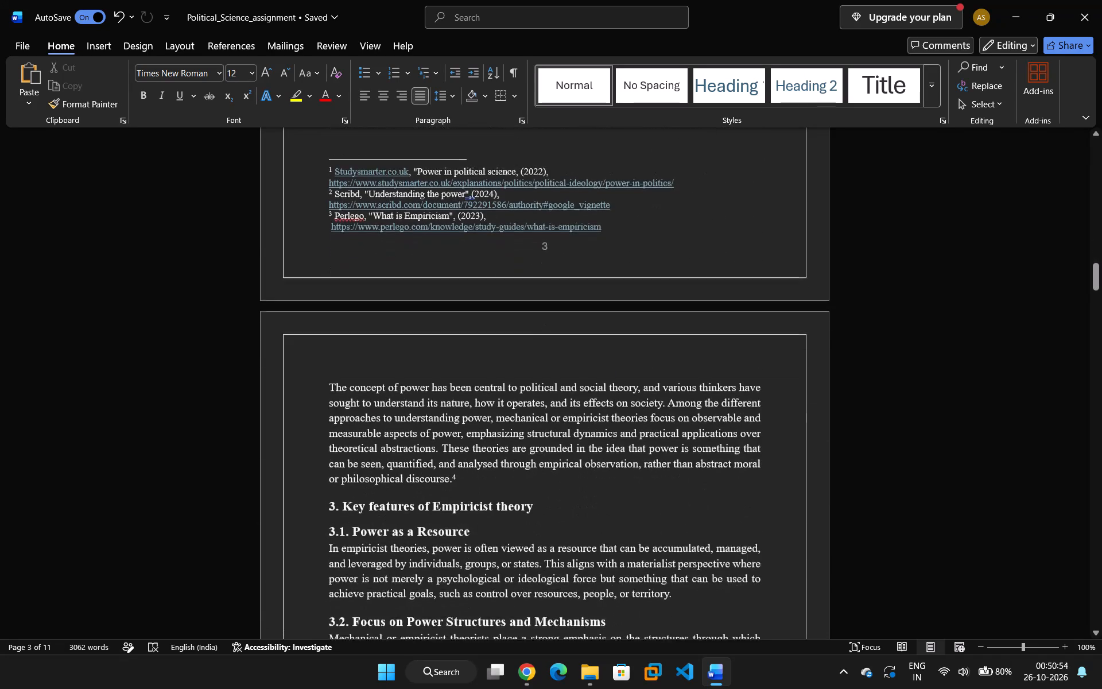
{"action": "scroll", "coordinate": [441, 307], "scroll_direction": "down", "scroll_amount": 2}
{"action": "scroll", "coordinate": [441, 307], "scroll_direction": "up", "scroll_amount": 2}
{"action": "scroll", "coordinate": [441, 307], "scroll_direction": "down", "scroll_amount": 4}
{"action": "scroll", "coordinate": [441, 307], "scroll_direction": "up", "scroll_amount": 10}
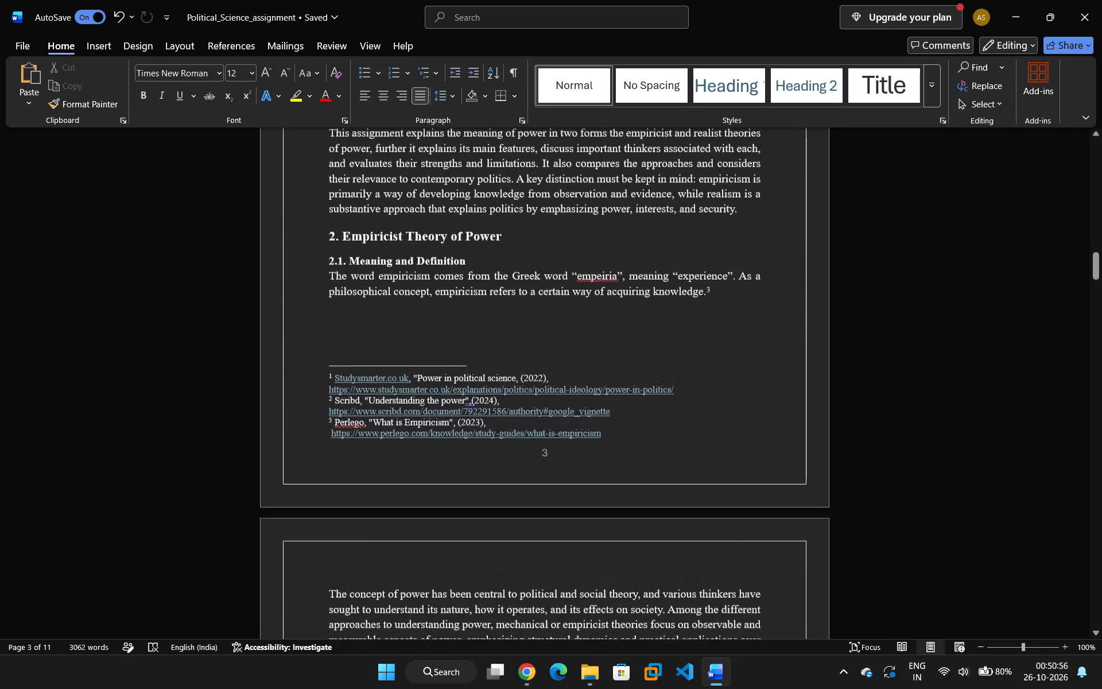
Recheck page 3 from section 1.1, Purpose and Scope, back through section 1 to the end of the contents table on page 2.
{"action": "scroll", "coordinate": [441, 307], "scroll_direction": "up", "scroll_amount": 10}
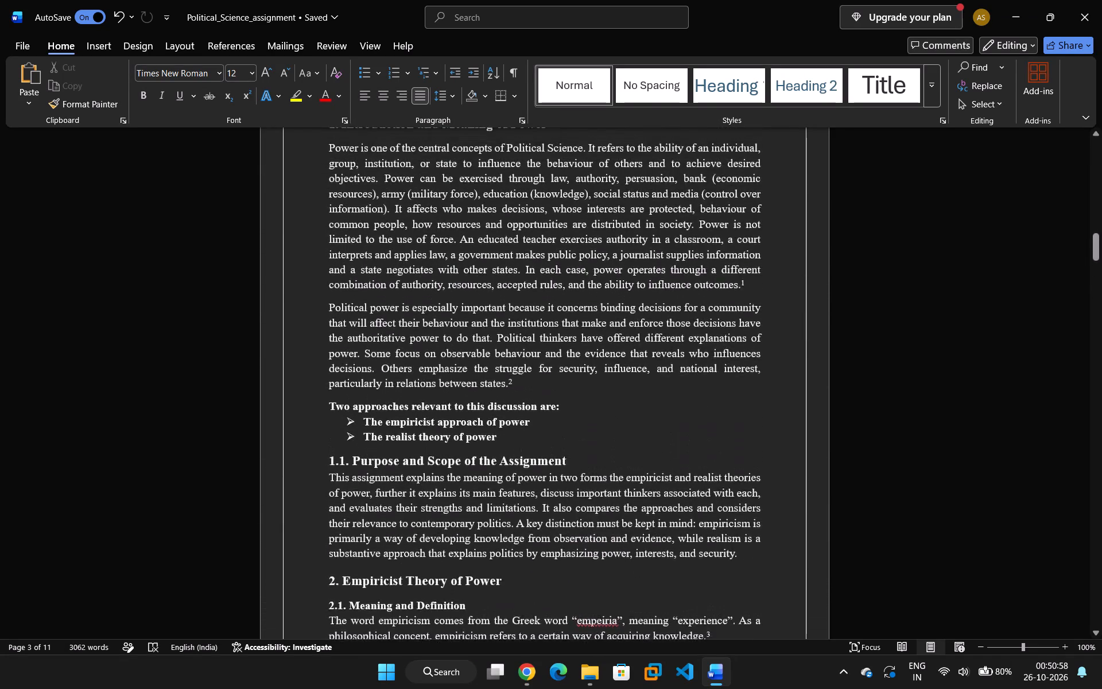
{"action": "scroll", "coordinate": [441, 307], "scroll_direction": "up", "scroll_amount": 5}
{"action": "scroll", "coordinate": [441, 307], "scroll_direction": "down", "scroll_amount": 6}
{"action": "scroll", "coordinate": [441, 307], "scroll_direction": "up", "scroll_amount": 2}
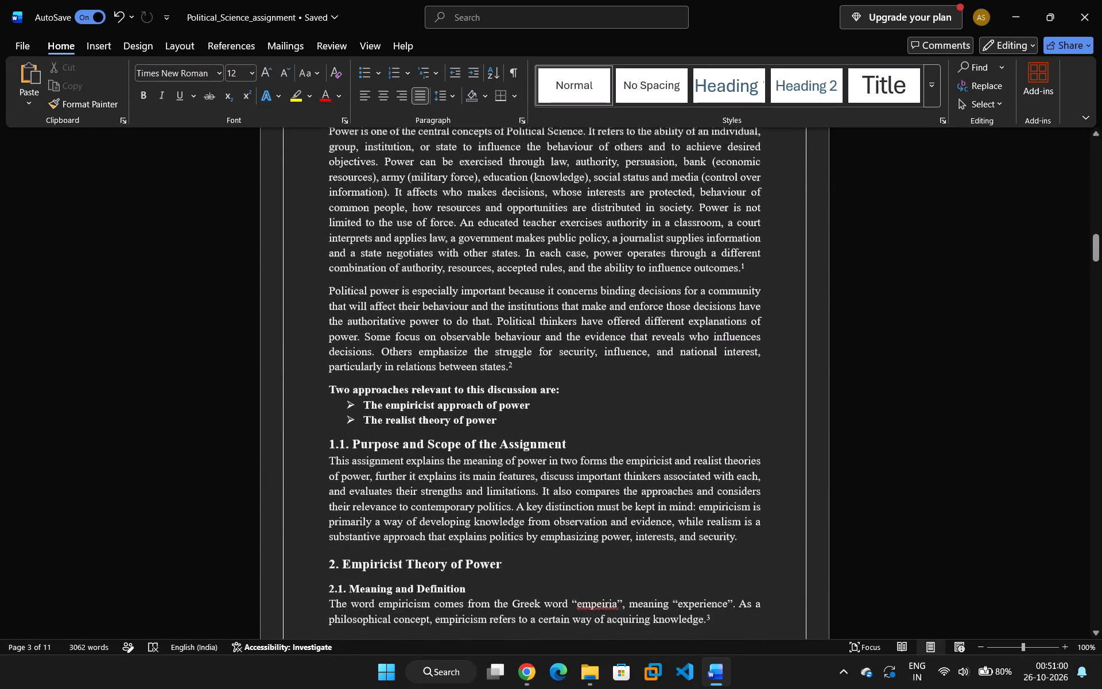
{"action": "scroll", "coordinate": [441, 307], "scroll_direction": "up", "scroll_amount": 10}
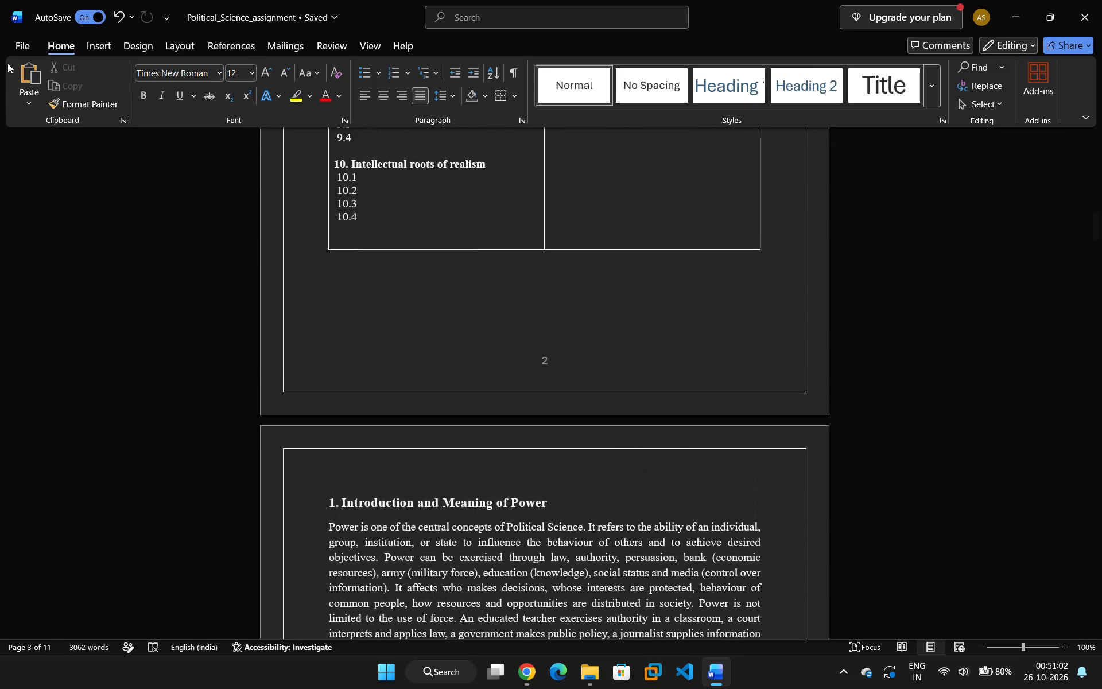
Start exporting the assignment as a PDF/XPS document.
{"action": "left_click", "coordinate": [21, 51]}
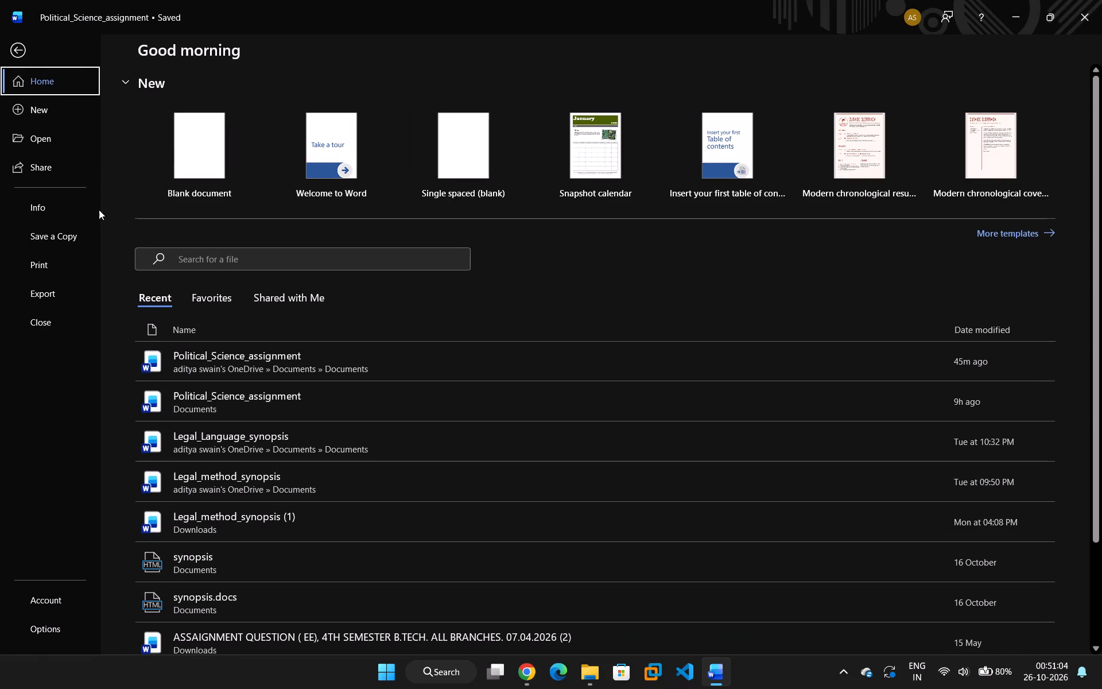
{"action": "left_click", "coordinate": [67, 295]}
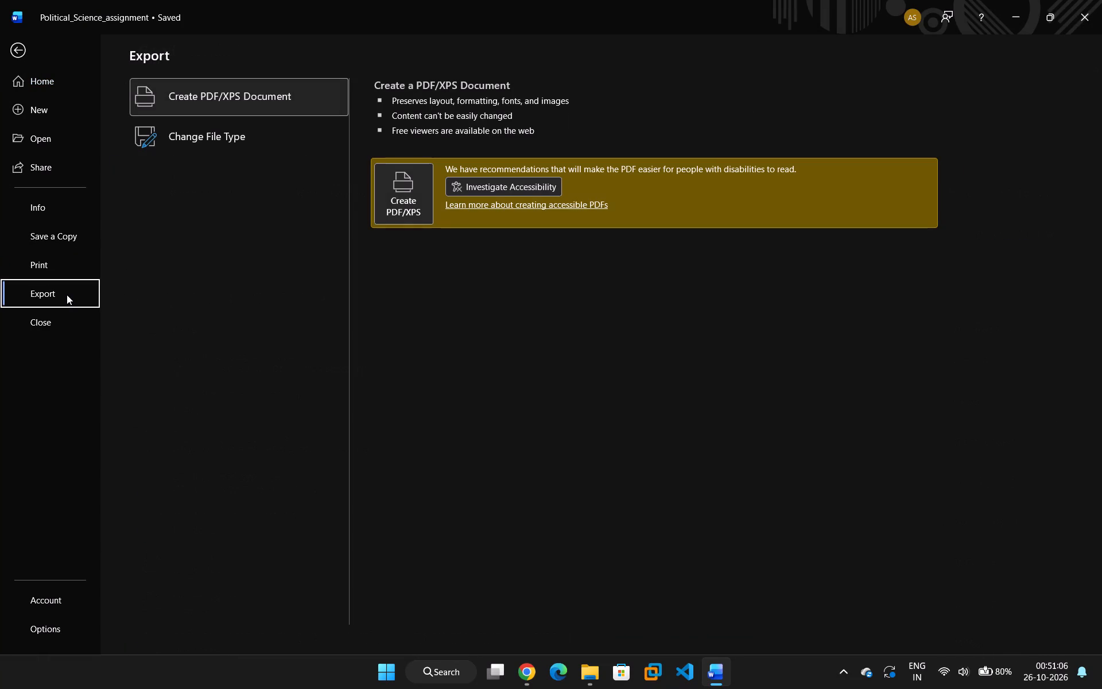
{"action": "left_click", "coordinate": [399, 201]}
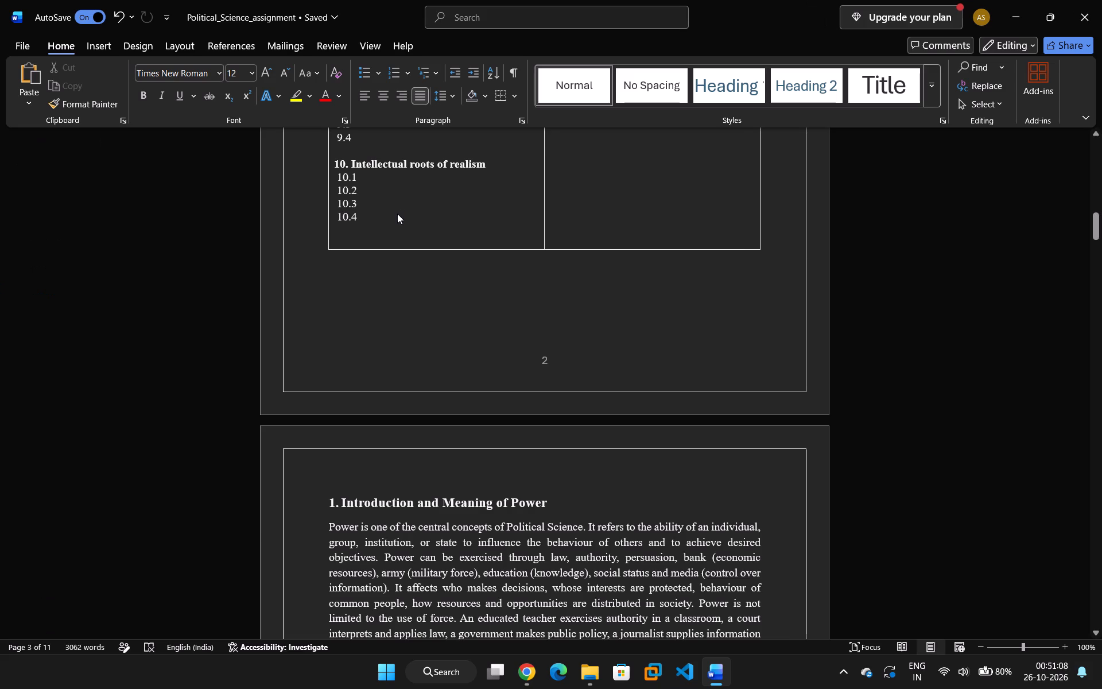
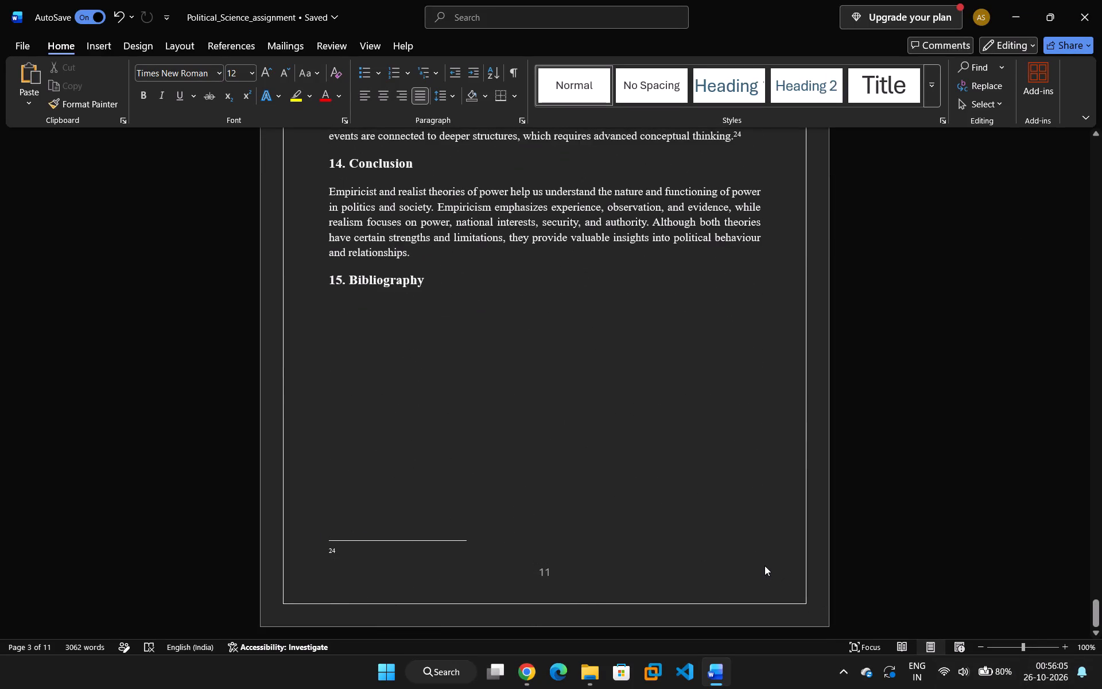
Recheck the closing pages from the end of page 10 and its footnotes through sections 13 and 14 to the Bibliography heading.
{"action": "scroll", "coordinate": [763, 565], "scroll_direction": "up", "scroll_amount": 20}
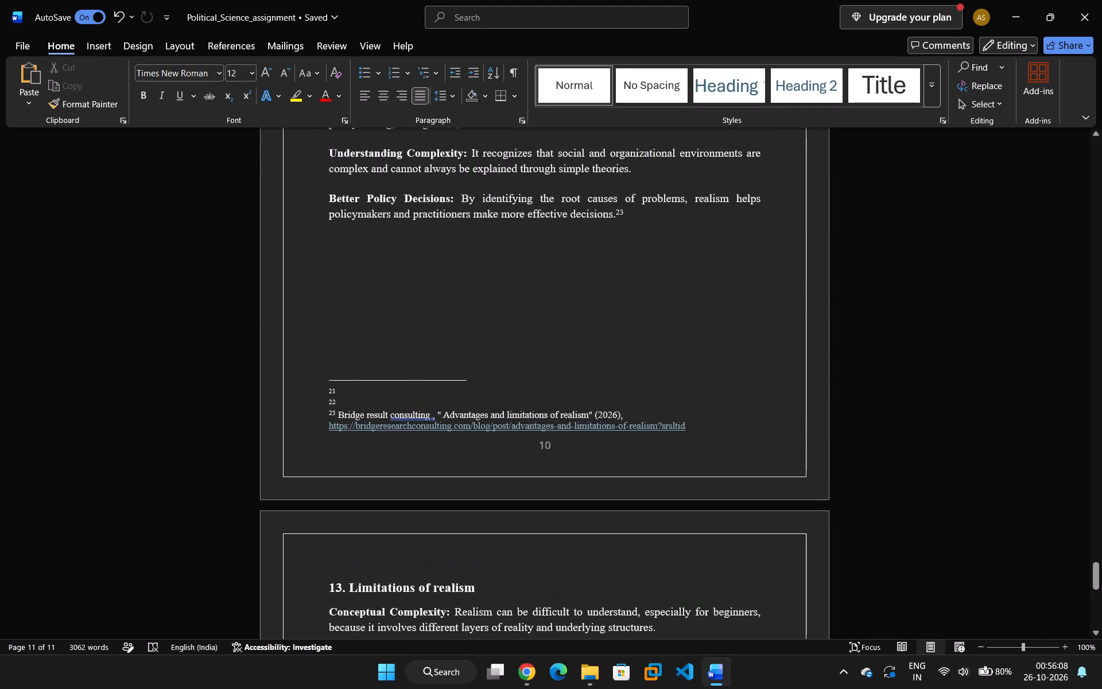
{"action": "scroll", "coordinate": [738, 568], "scroll_direction": "up", "scroll_amount": 7}
{"action": "scroll", "coordinate": [738, 568], "scroll_direction": "down", "scroll_amount": 13}
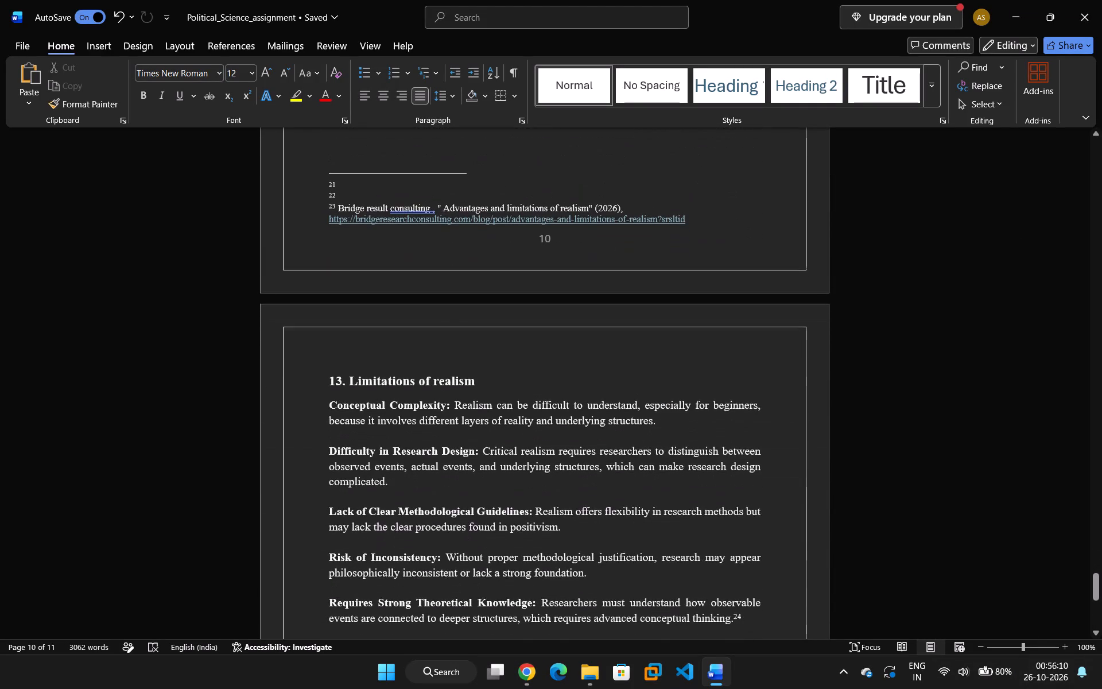
{"action": "scroll", "coordinate": [738, 569], "scroll_direction": "down", "scroll_amount": 5}
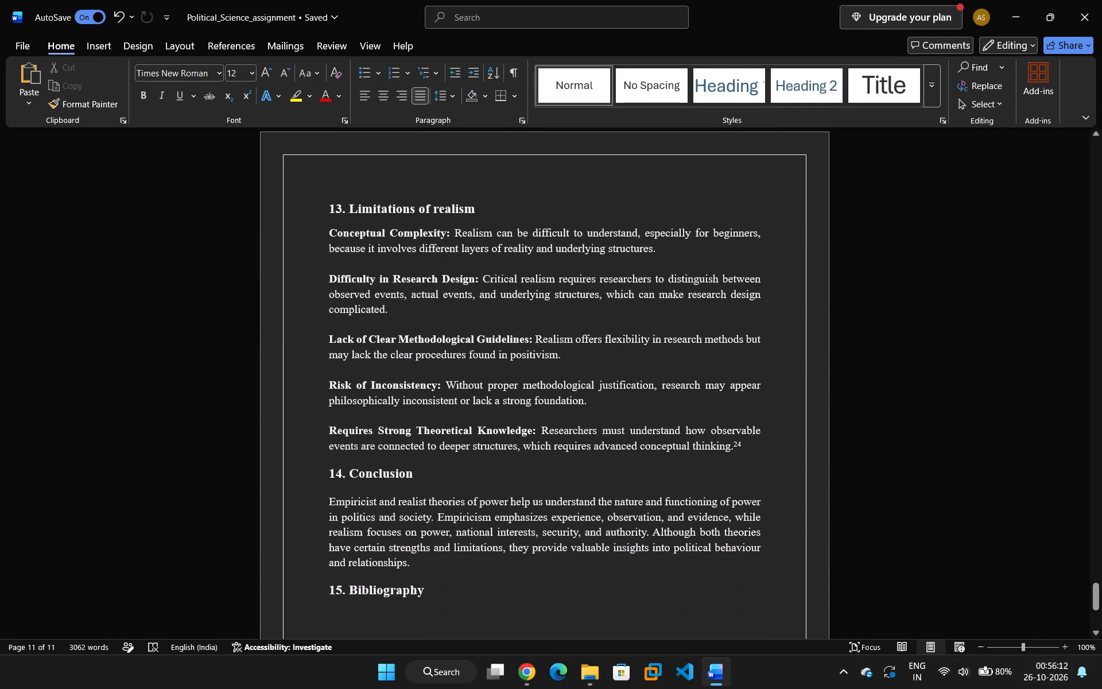
{"action": "scroll", "coordinate": [734, 570], "scroll_direction": "down", "scroll_amount": 3}
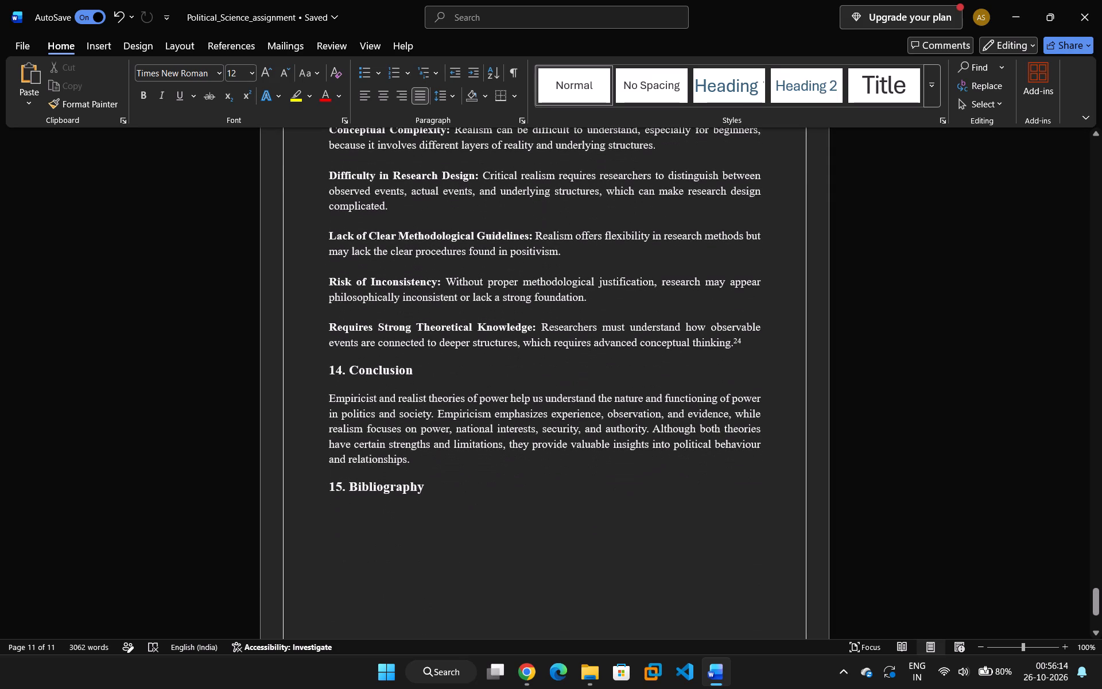
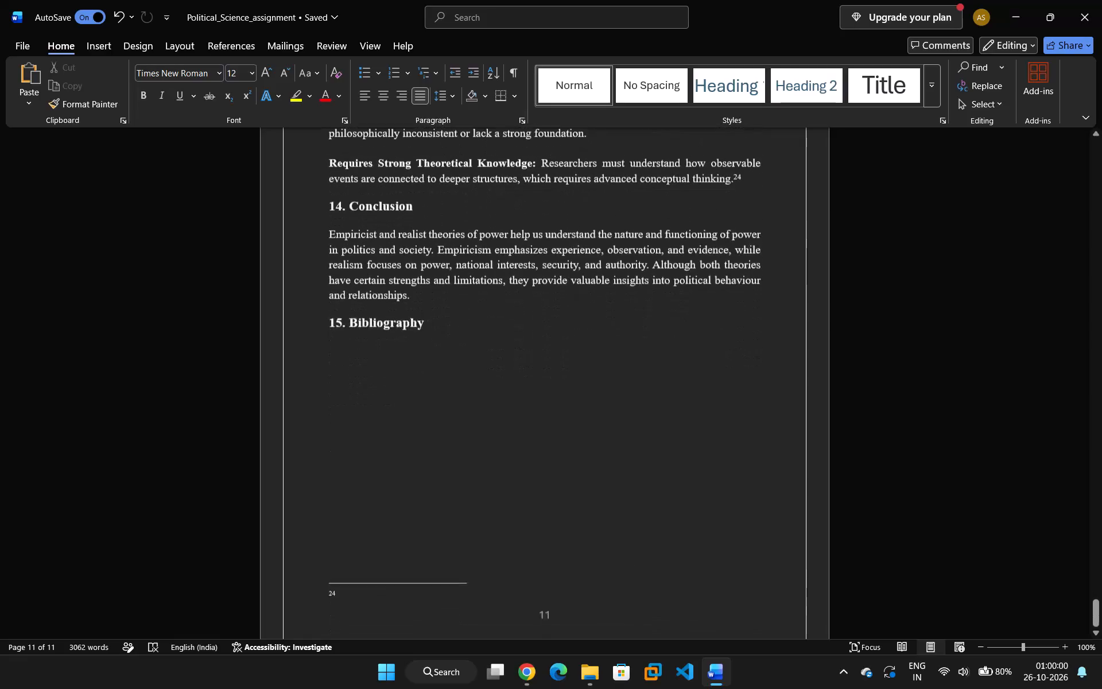
Review backward from the Bibliography heading on page 11 through sections 14 and 13 to sections 12 and 11 on page 10.
{"action": "scroll", "coordinate": [561, 508], "scroll_direction": "up", "scroll_amount": 8}
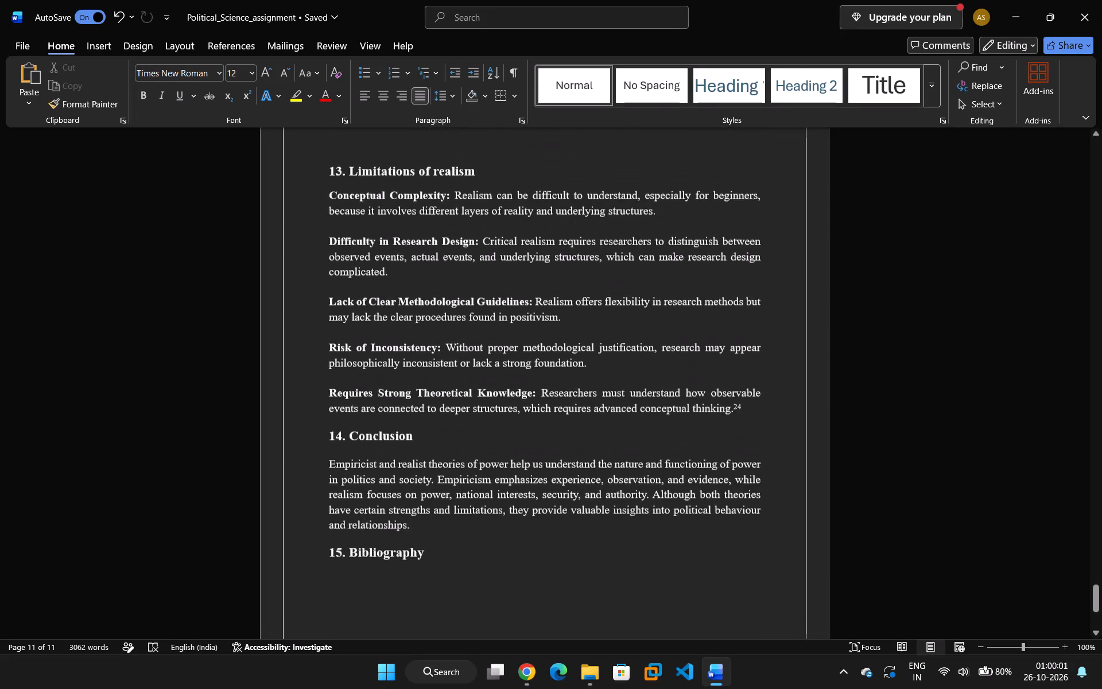
{"action": "scroll", "coordinate": [572, 498], "scroll_direction": "up", "scroll_amount": 2}
{"action": "scroll", "coordinate": [572, 498], "scroll_direction": "down", "scroll_amount": 10}
{"action": "scroll", "coordinate": [476, 530], "scroll_direction": "up", "scroll_amount": 7}
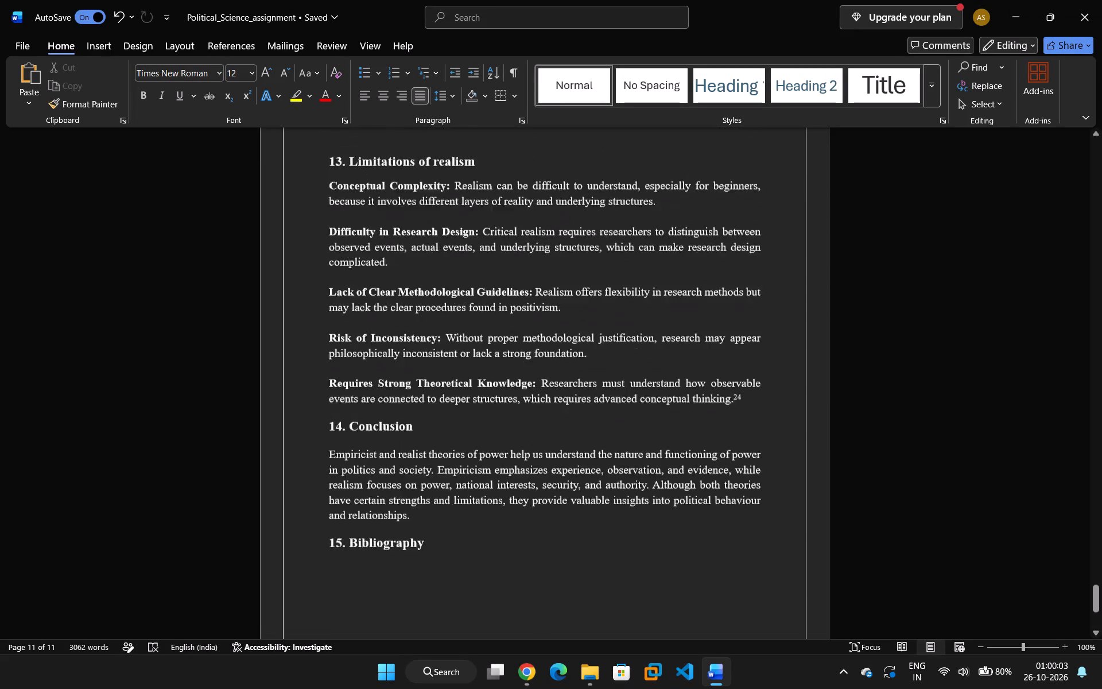
{"action": "scroll", "coordinate": [476, 529], "scroll_direction": "up", "scroll_amount": 14}
{"action": "scroll", "coordinate": [476, 529], "scroll_direction": "up", "scroll_amount": 10}
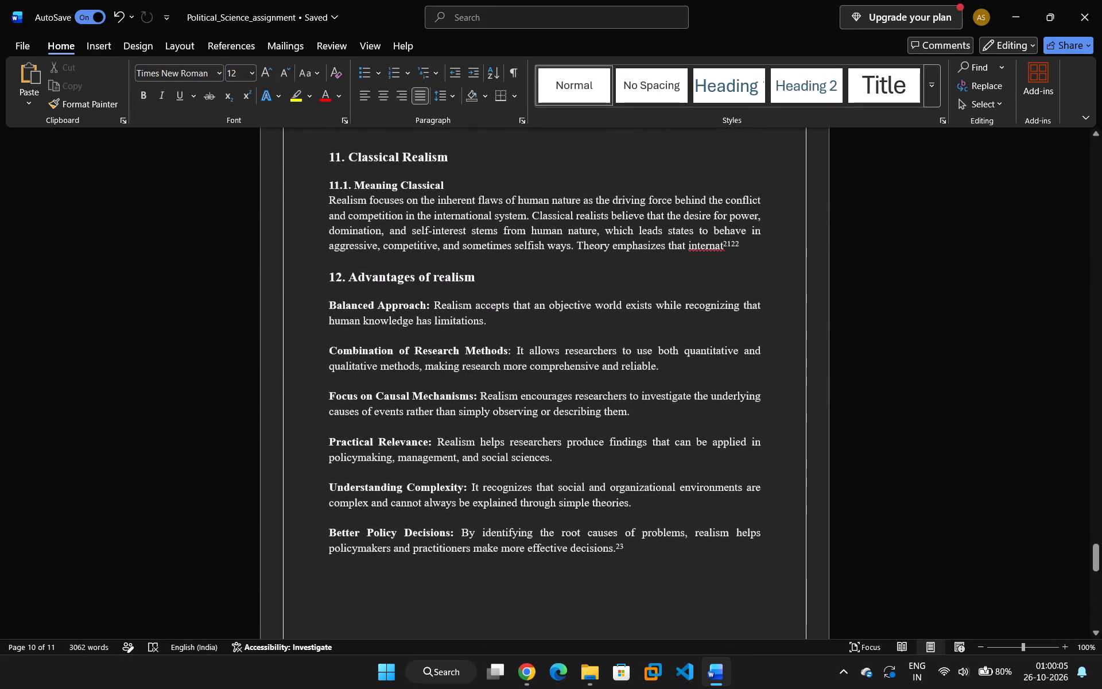
Examine the break between the E. H. Carr paragraph and footnotes ending page 9 and section 11, Classical Realism, starting page 10.
{"action": "scroll", "coordinate": [476, 529], "scroll_direction": "up", "scroll_amount": 3}
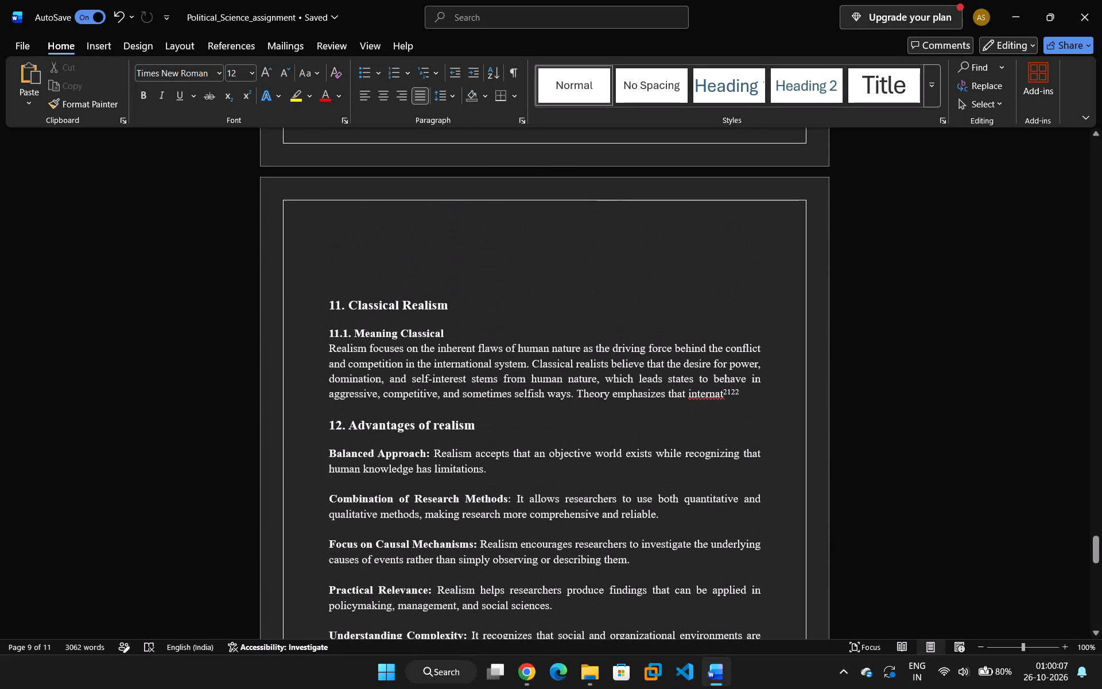
{"action": "scroll", "coordinate": [476, 529], "scroll_direction": "up", "scroll_amount": 7}
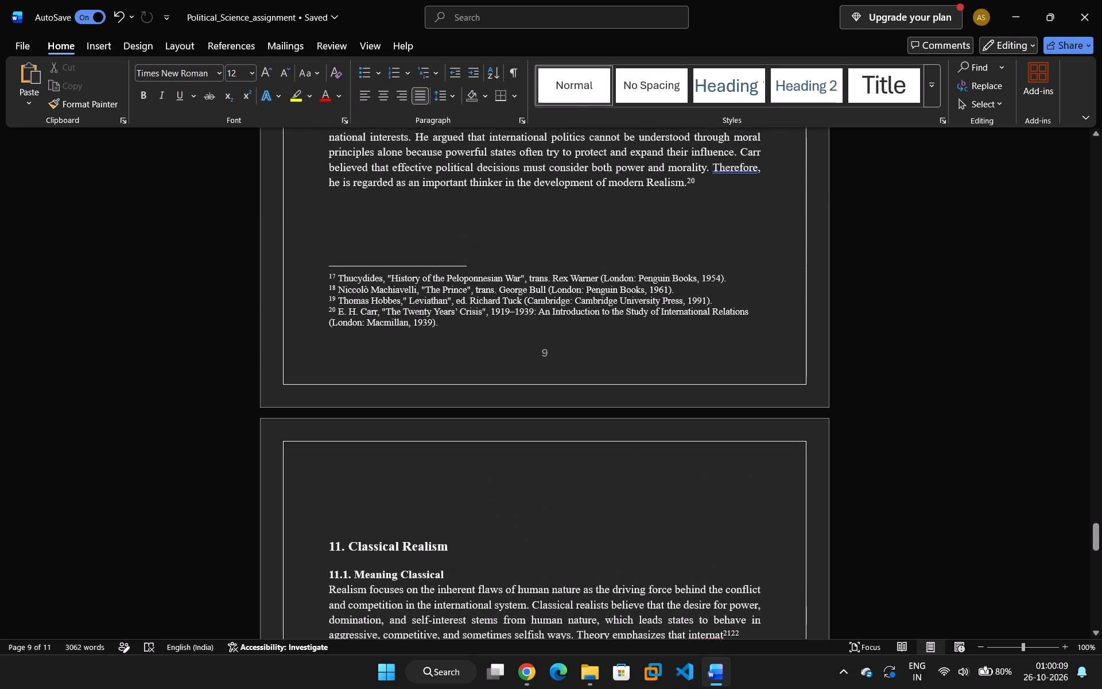
{"action": "scroll", "coordinate": [476, 529], "scroll_direction": "down", "scroll_amount": 7}
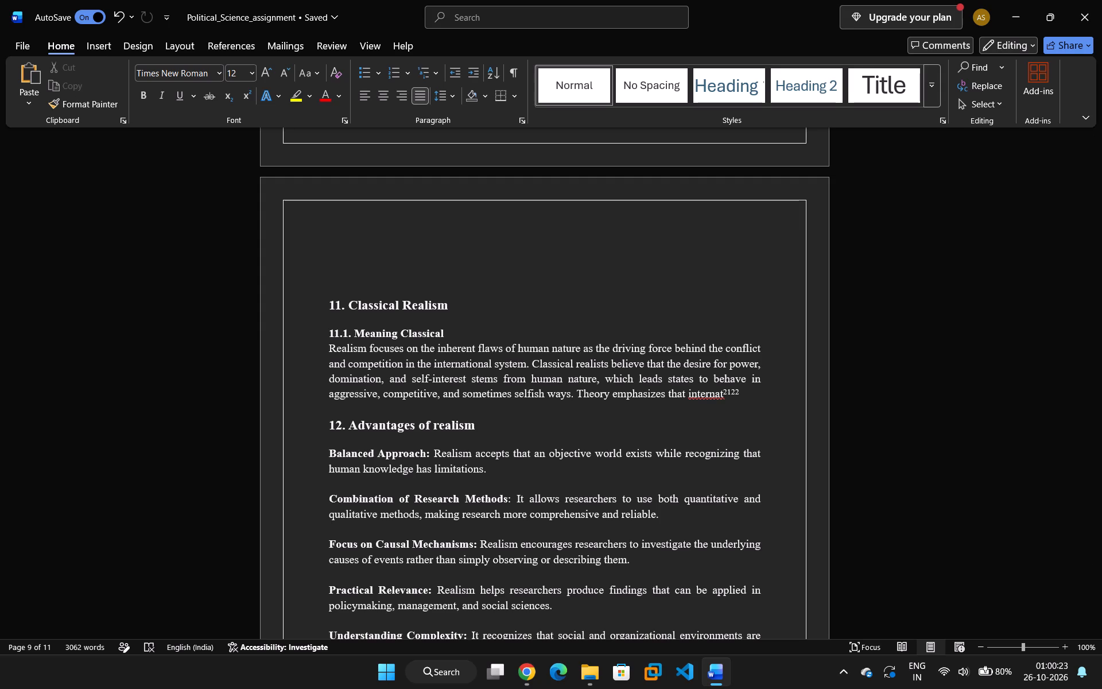
{"action": "scroll", "coordinate": [531, 496], "scroll_direction": "up", "scroll_amount": 4}
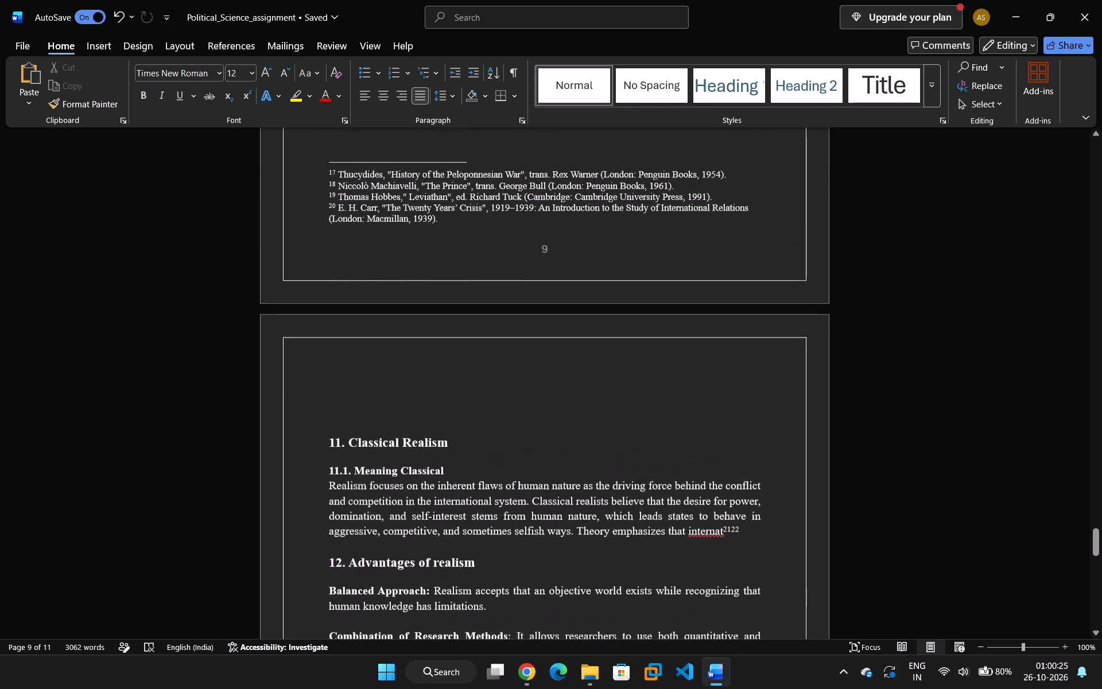
{"action": "scroll", "coordinate": [531, 496], "scroll_direction": "up", "scroll_amount": 6}
{"action": "scroll", "coordinate": [531, 496], "scroll_direction": "down", "scroll_amount": 3}
{"action": "scroll", "coordinate": [531, 496], "scroll_direction": "up", "scroll_amount": 4}
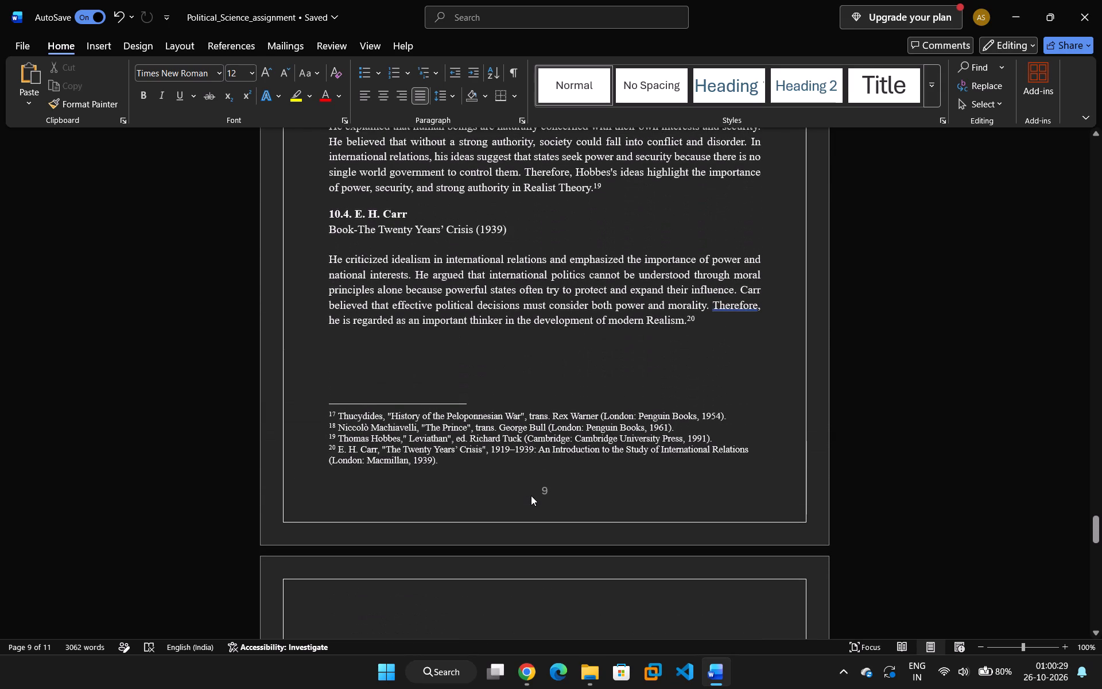